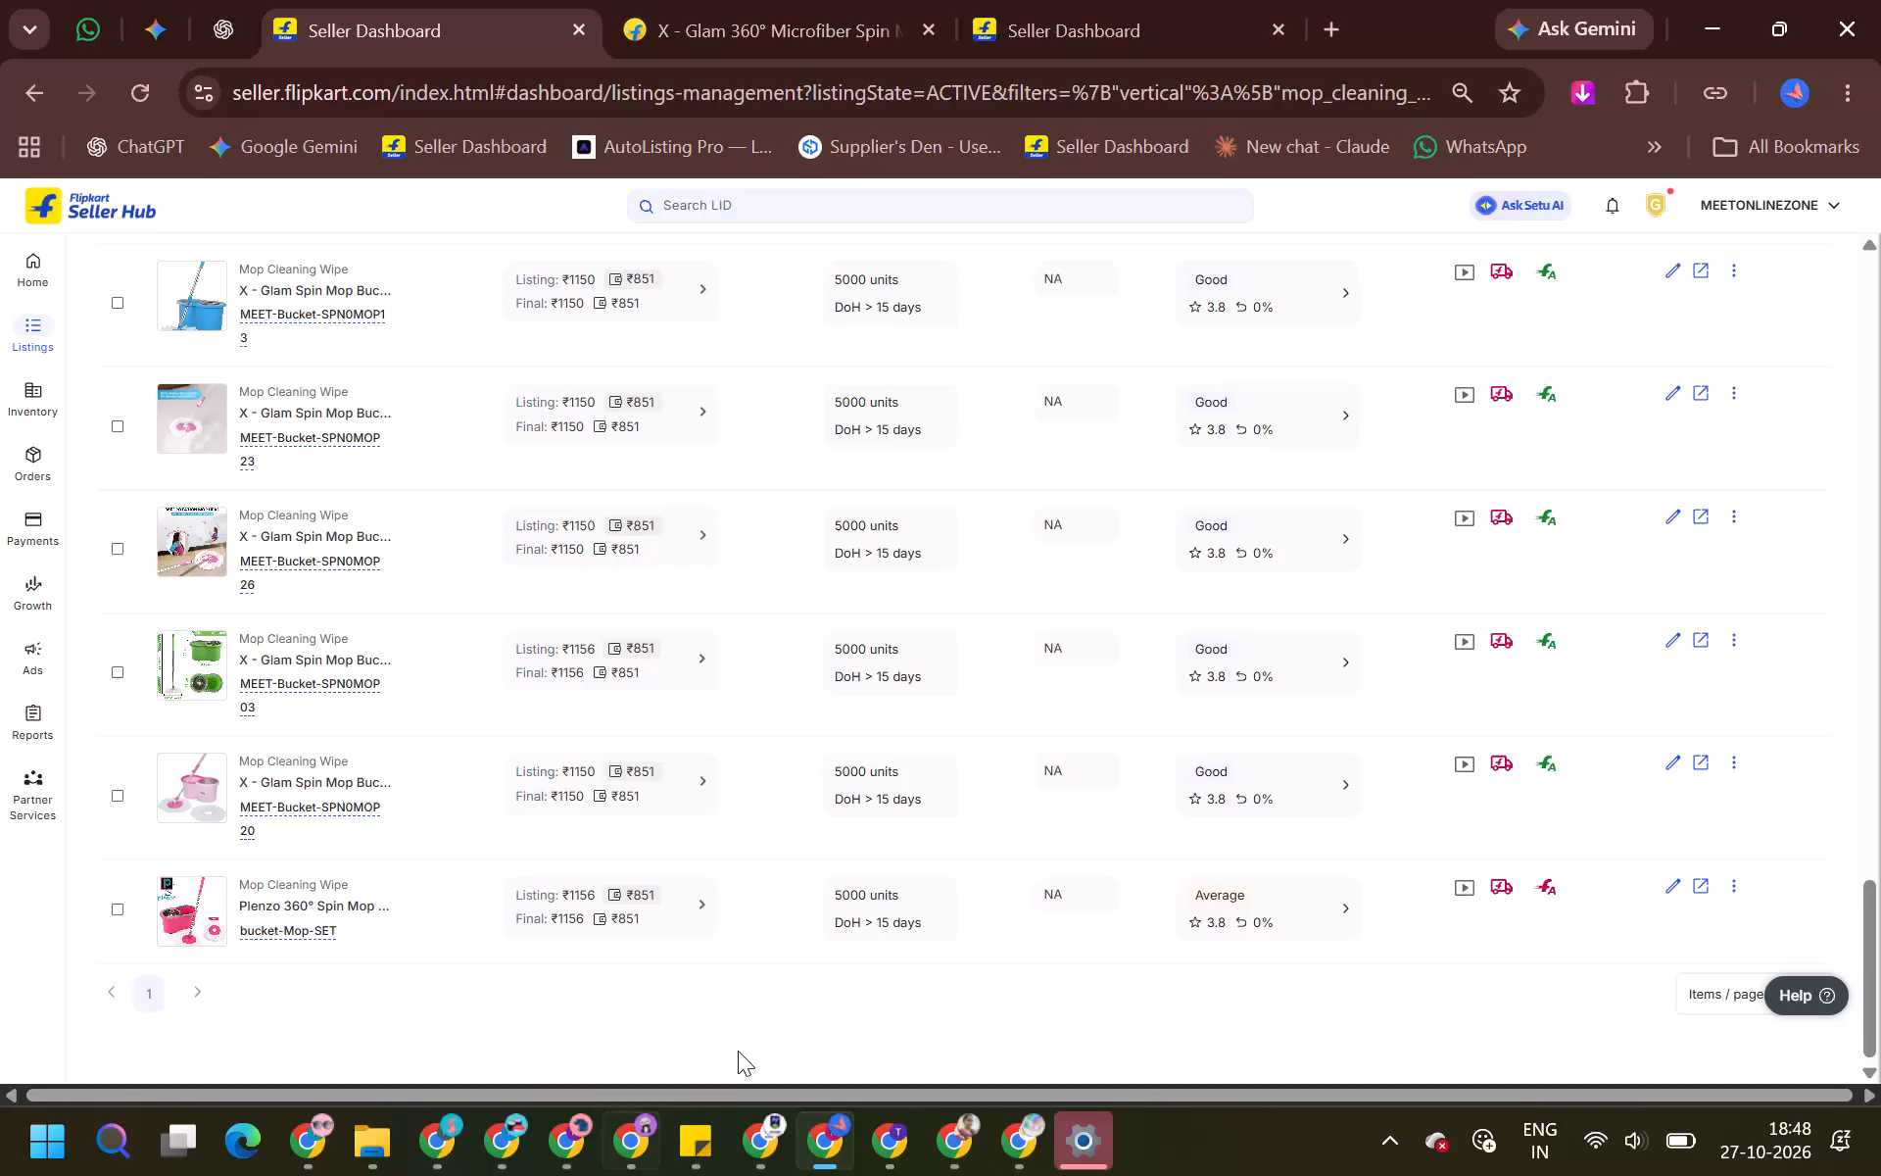
Set the stock of the Plenzo 360° Spin Mop listing (bucket-Mop-SET) to 0 units.
click(1021, 352)
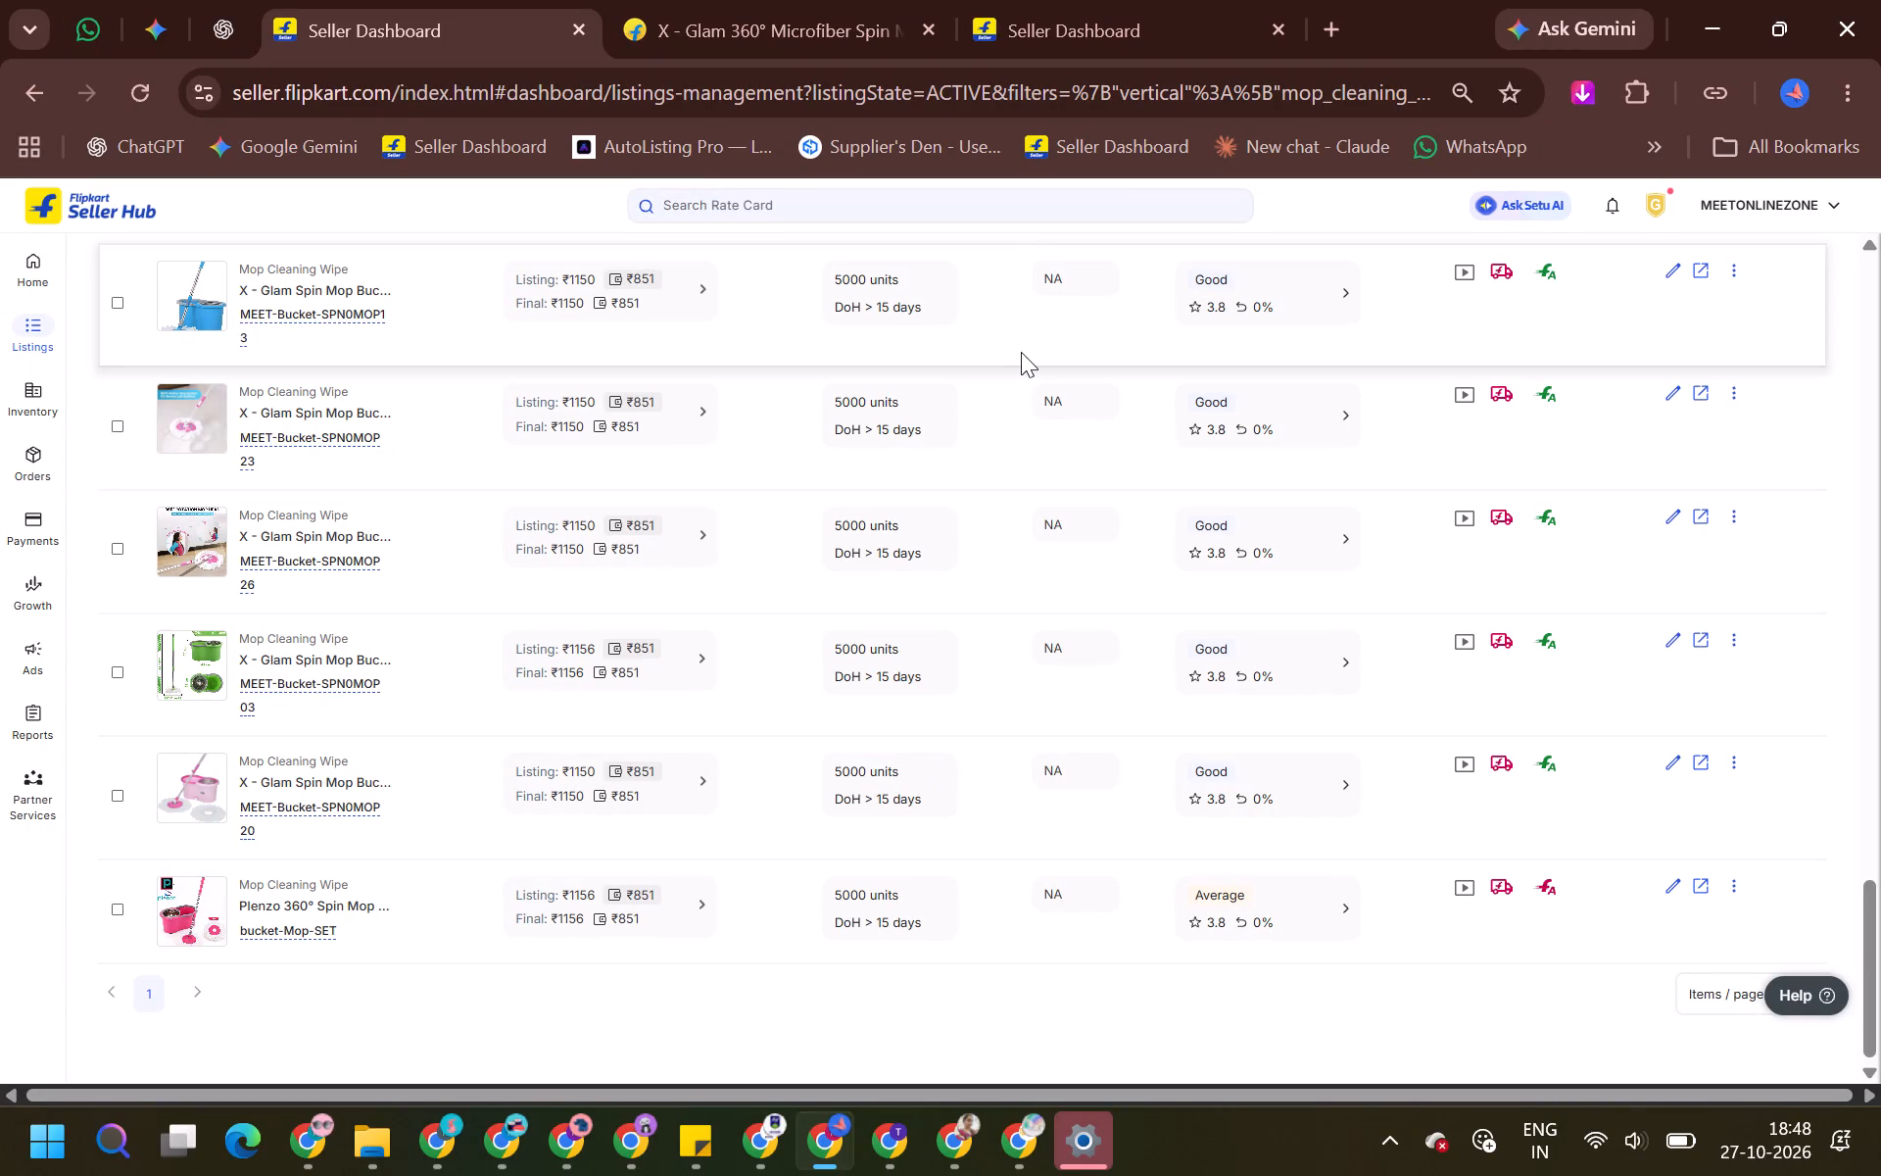
scroll(695, 551, down, 3)
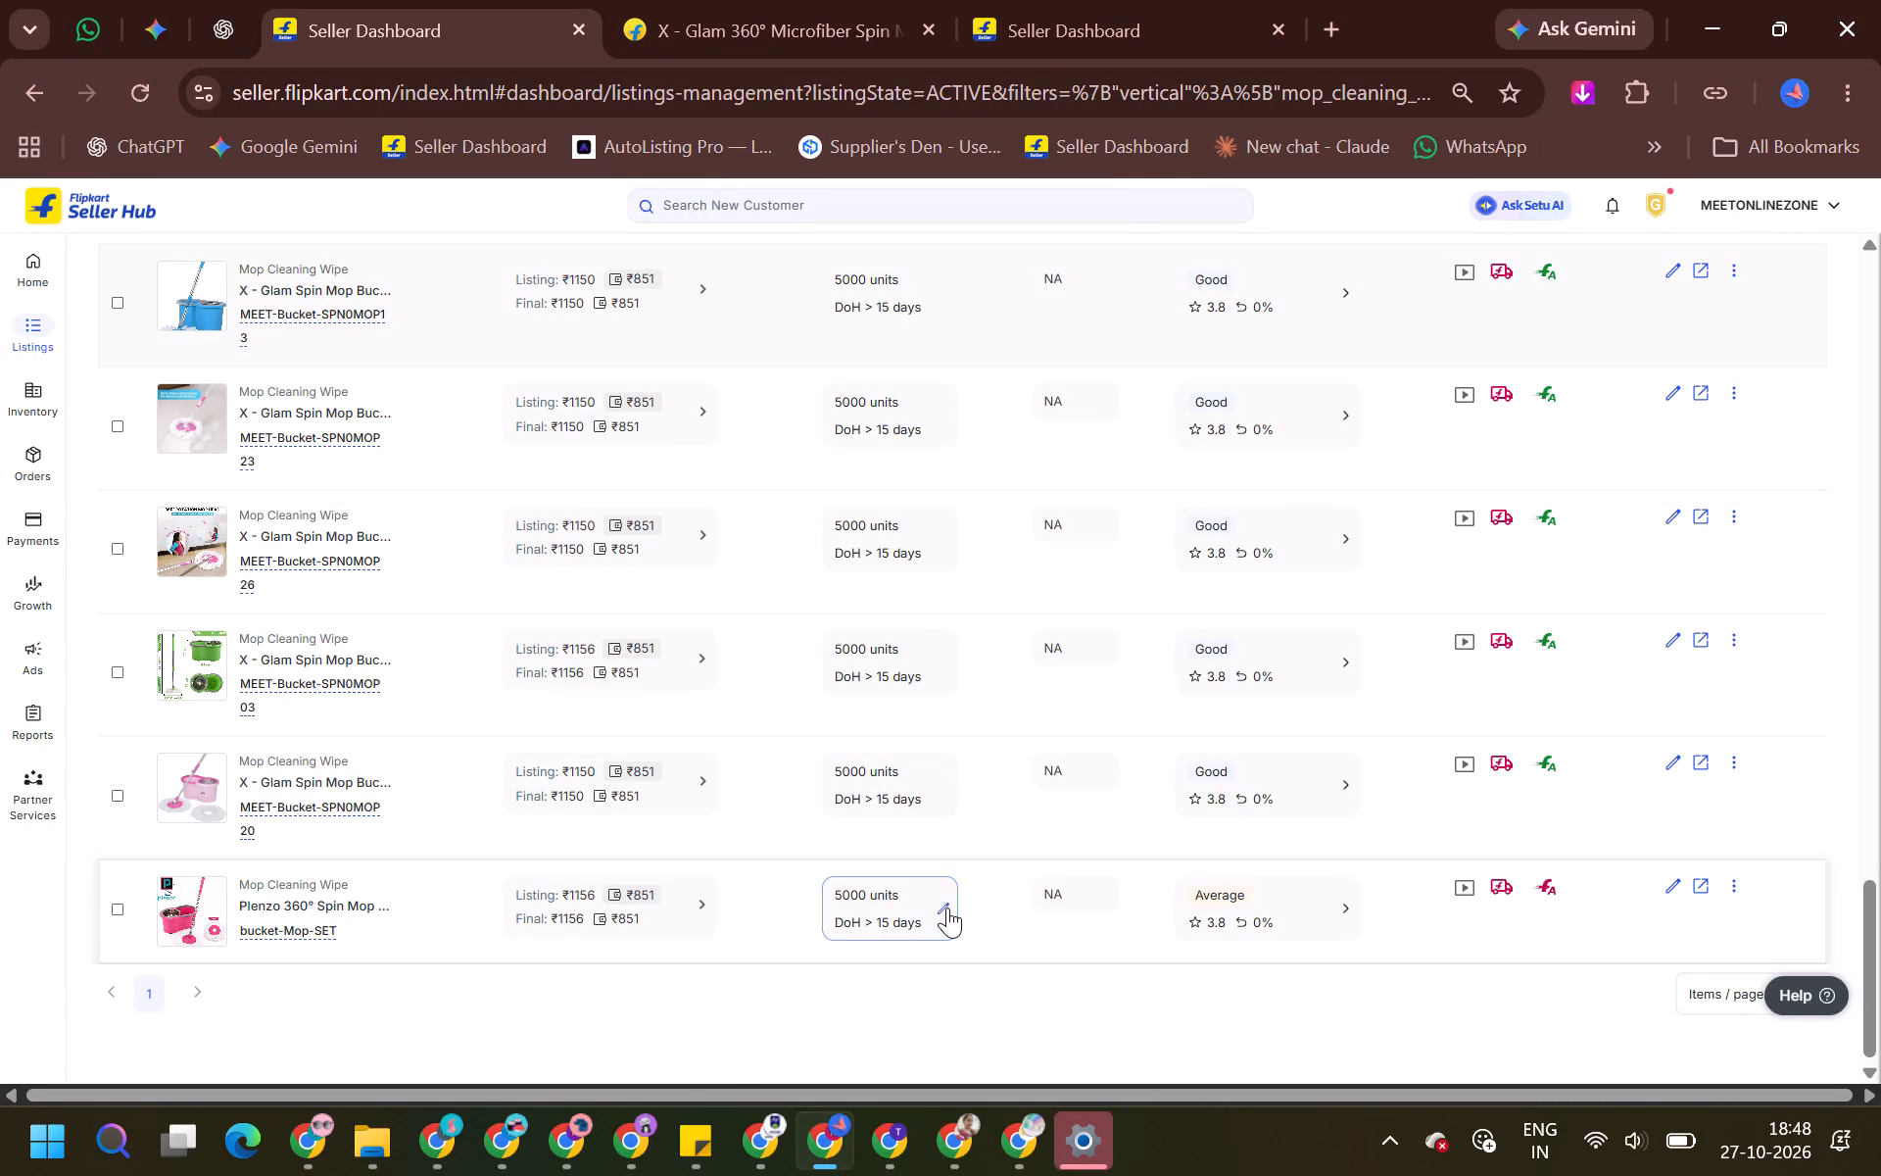
click(947, 906)
double_click(1016, 859)
key(minus)
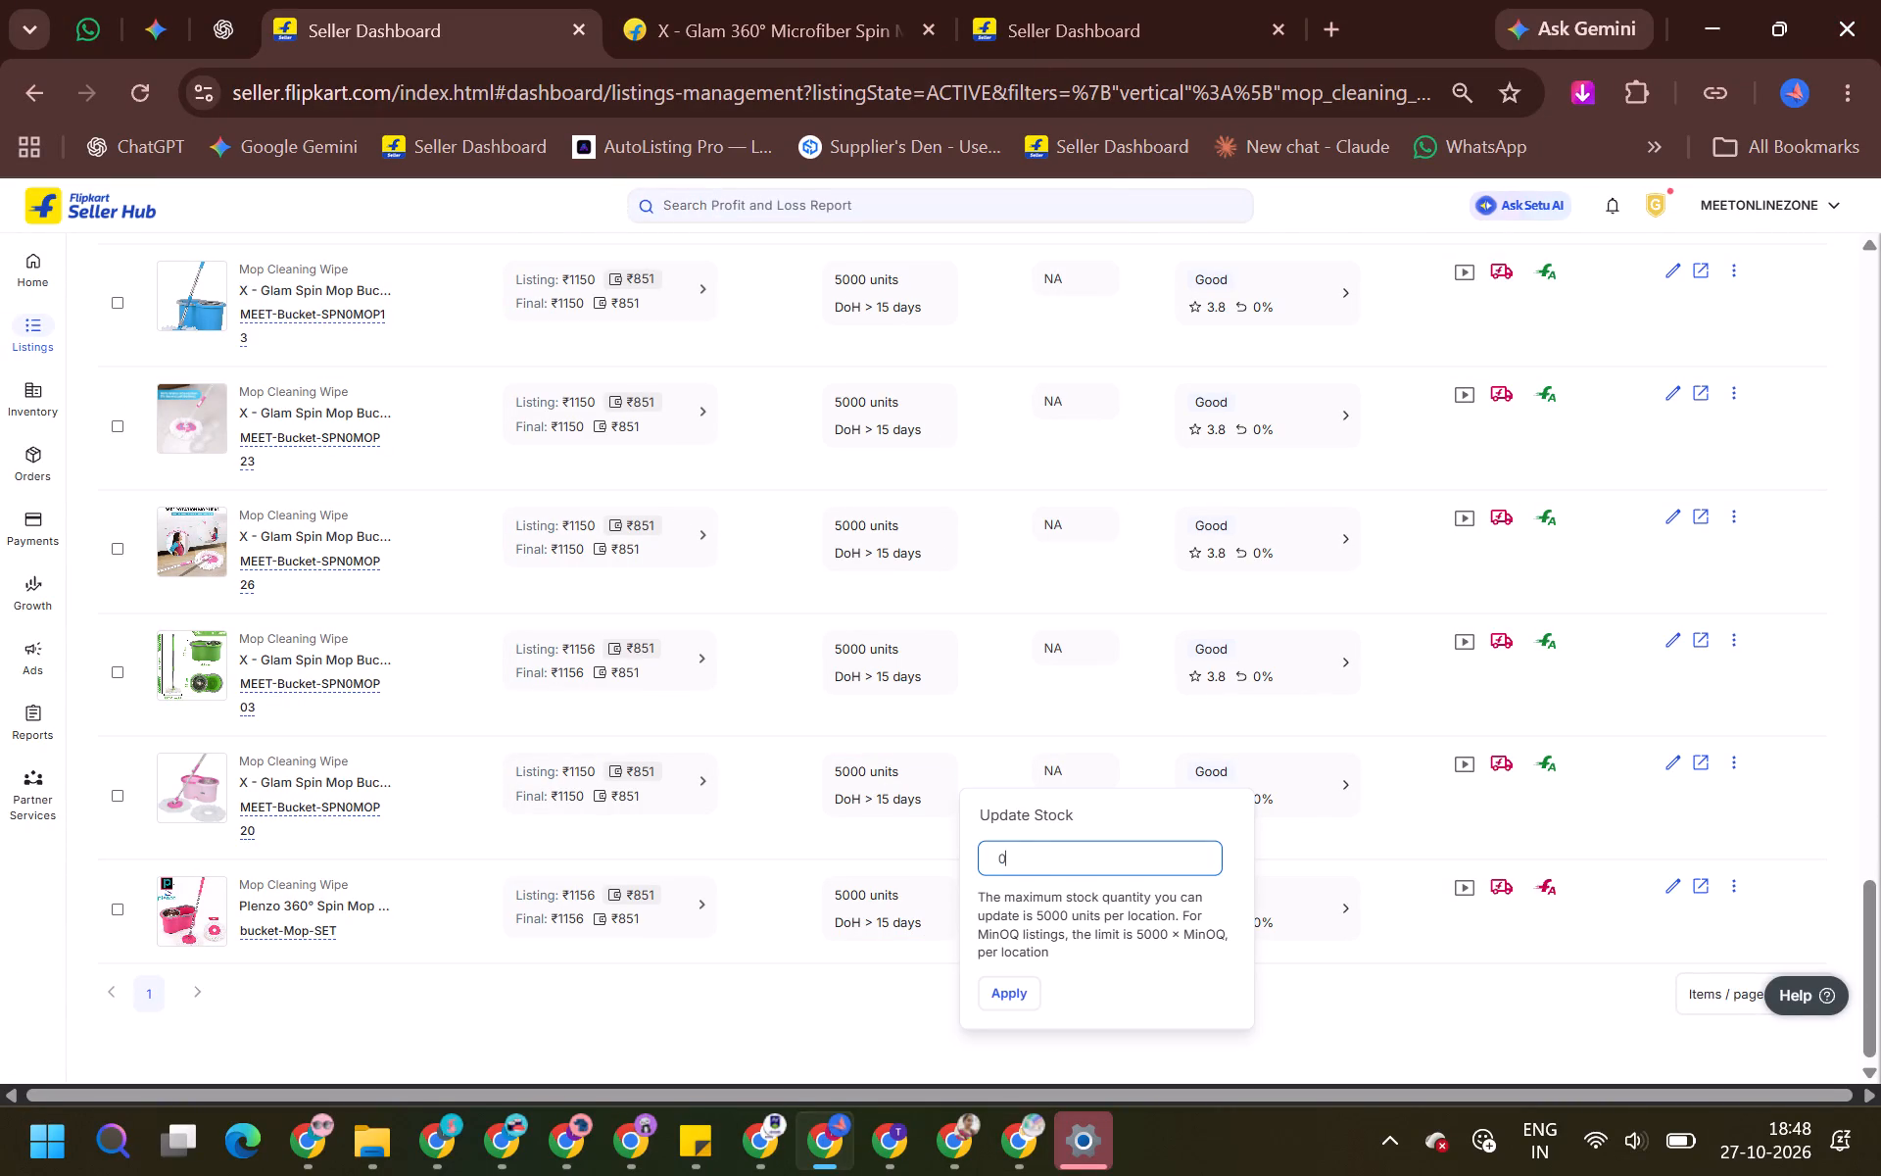
key(BackSpace)
key(BackSpace)
key(0)
key(Return)
Reload the filtered Mop Cleaning Wipe listings and check the stock quantities across both result pages.
key(ctrl+r)
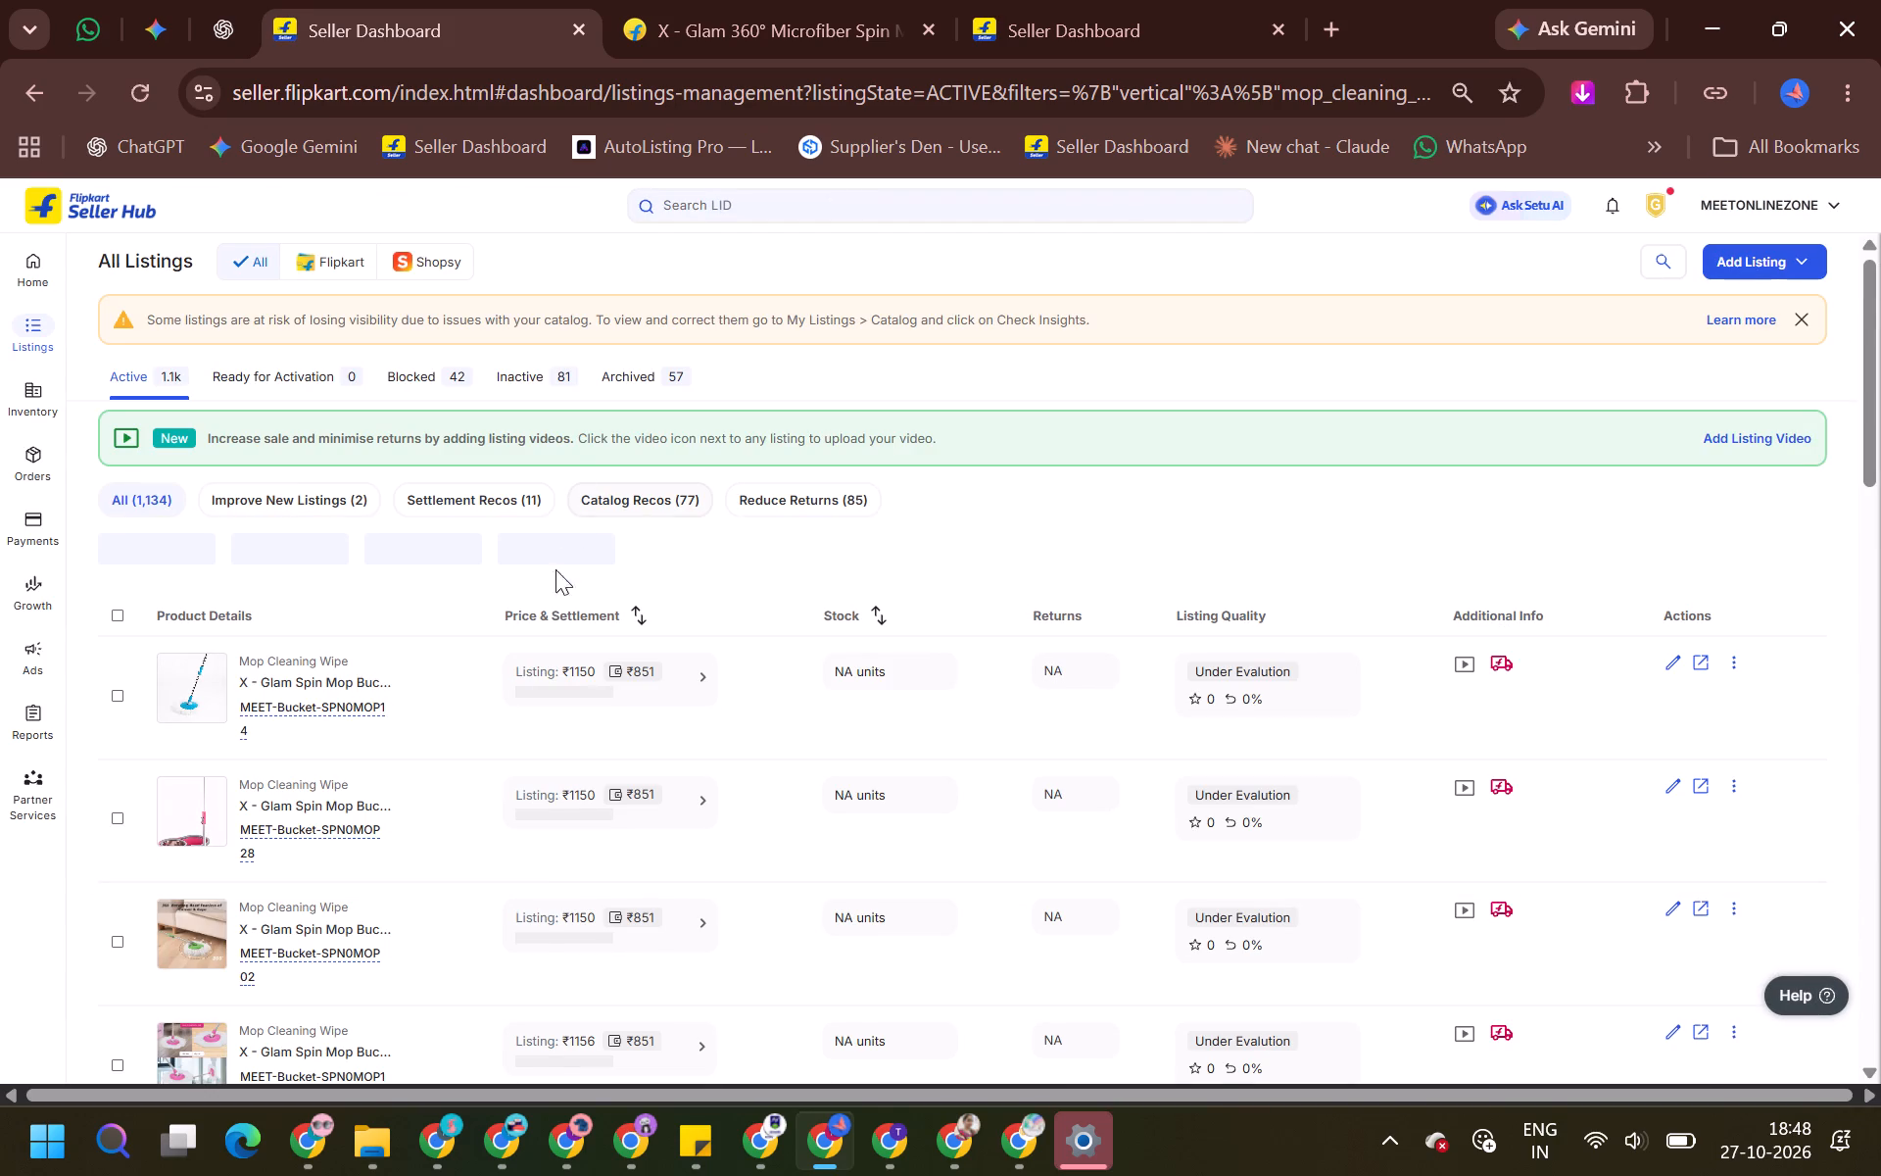
scroll(527, 642, down, 4)
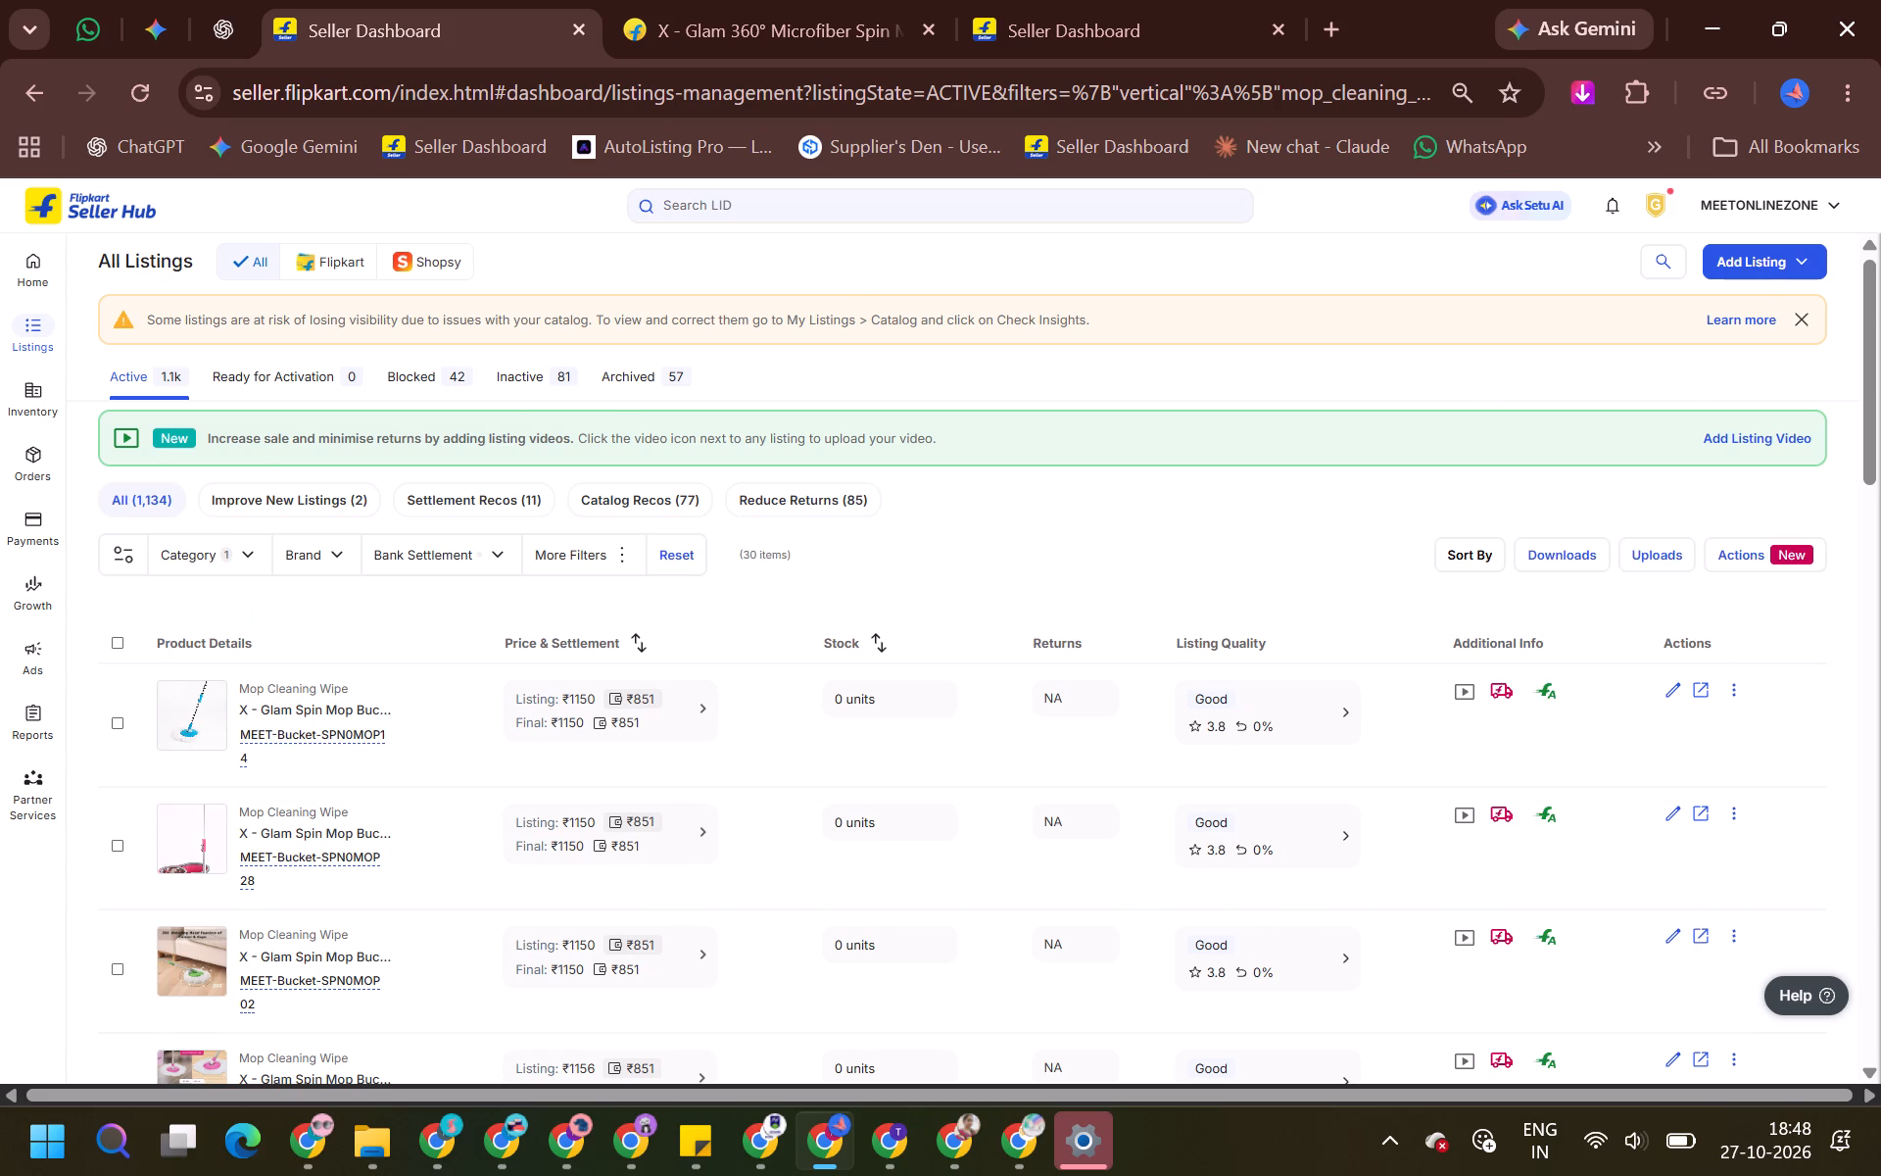
scroll(527, 642, down, 8)
scroll(786, 629, down, 5)
scroll(802, 676, up, 1)
scroll(804, 679, down, 1)
scroll(815, 758, down, 3)
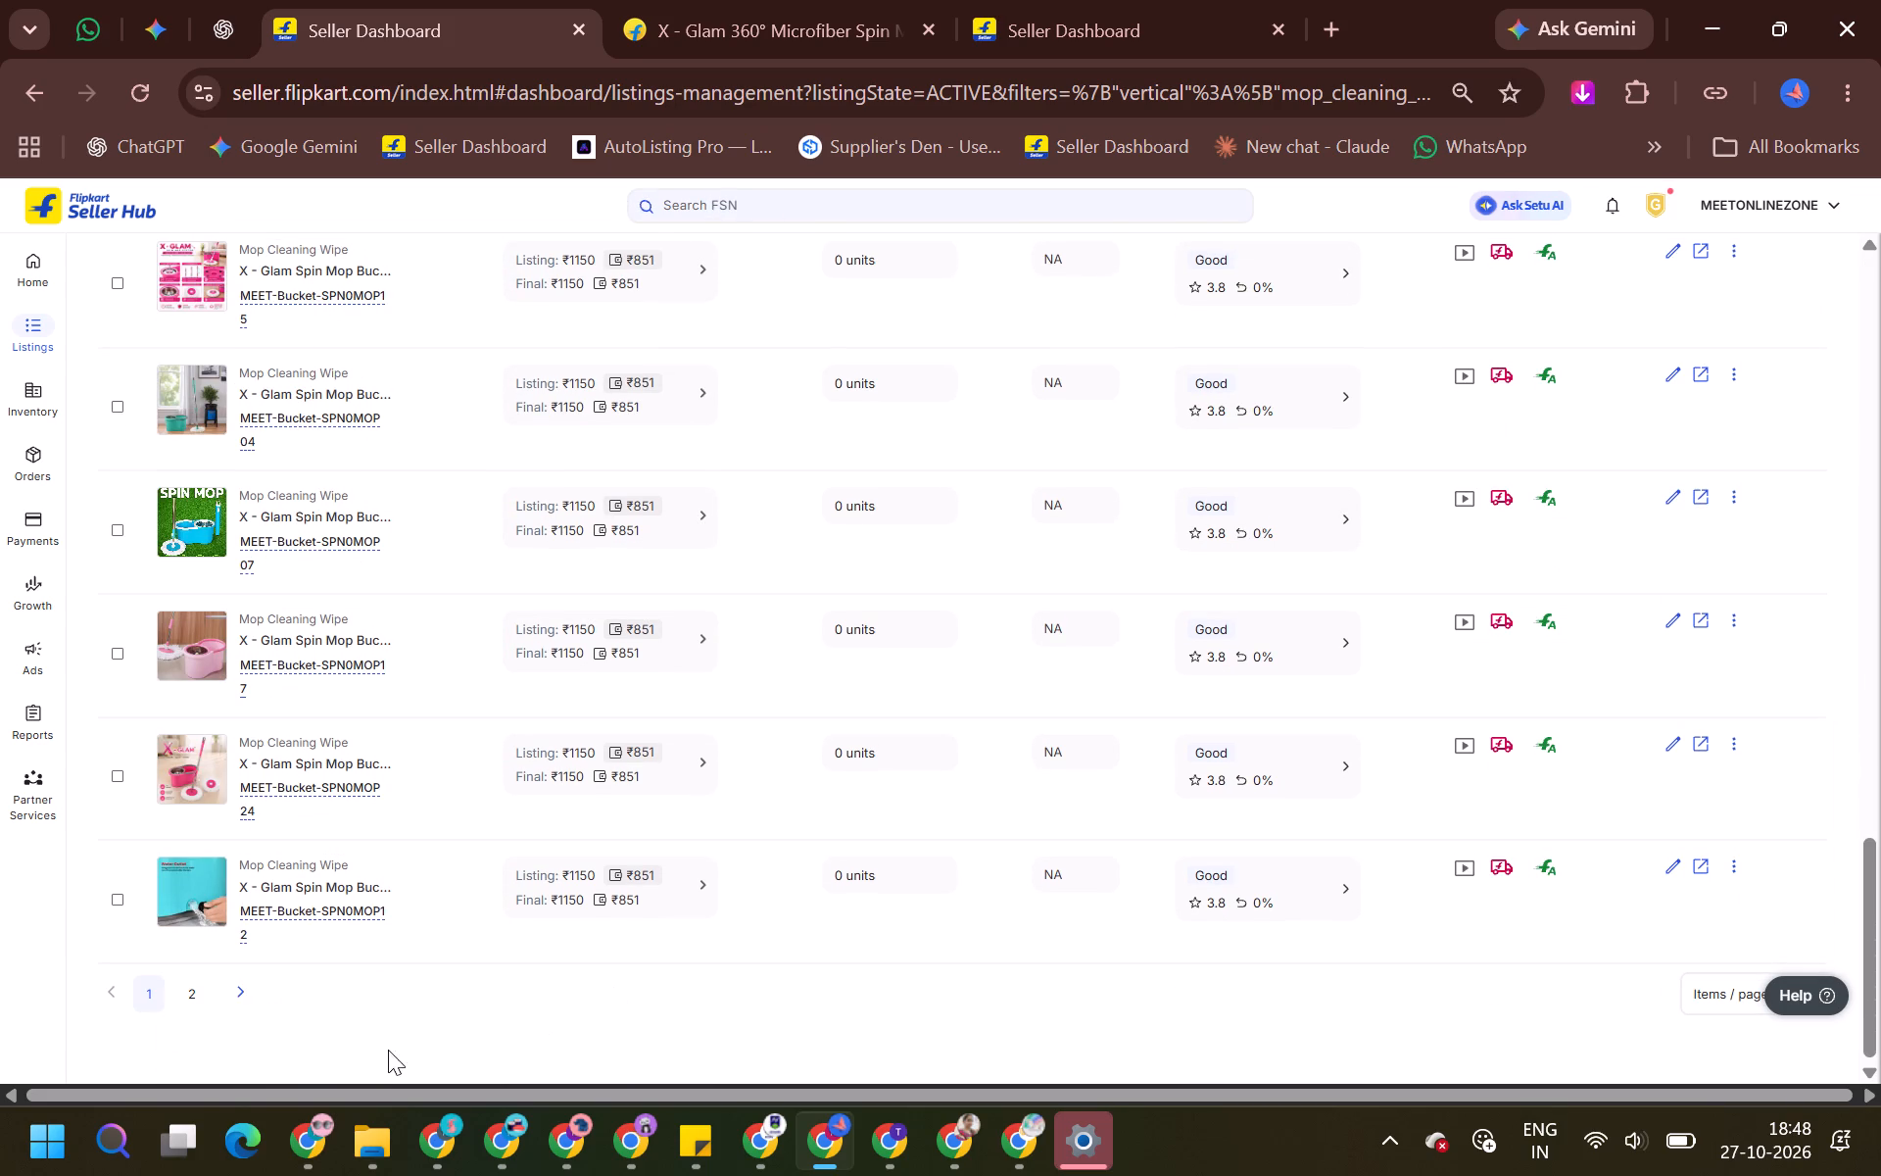
click(184, 989)
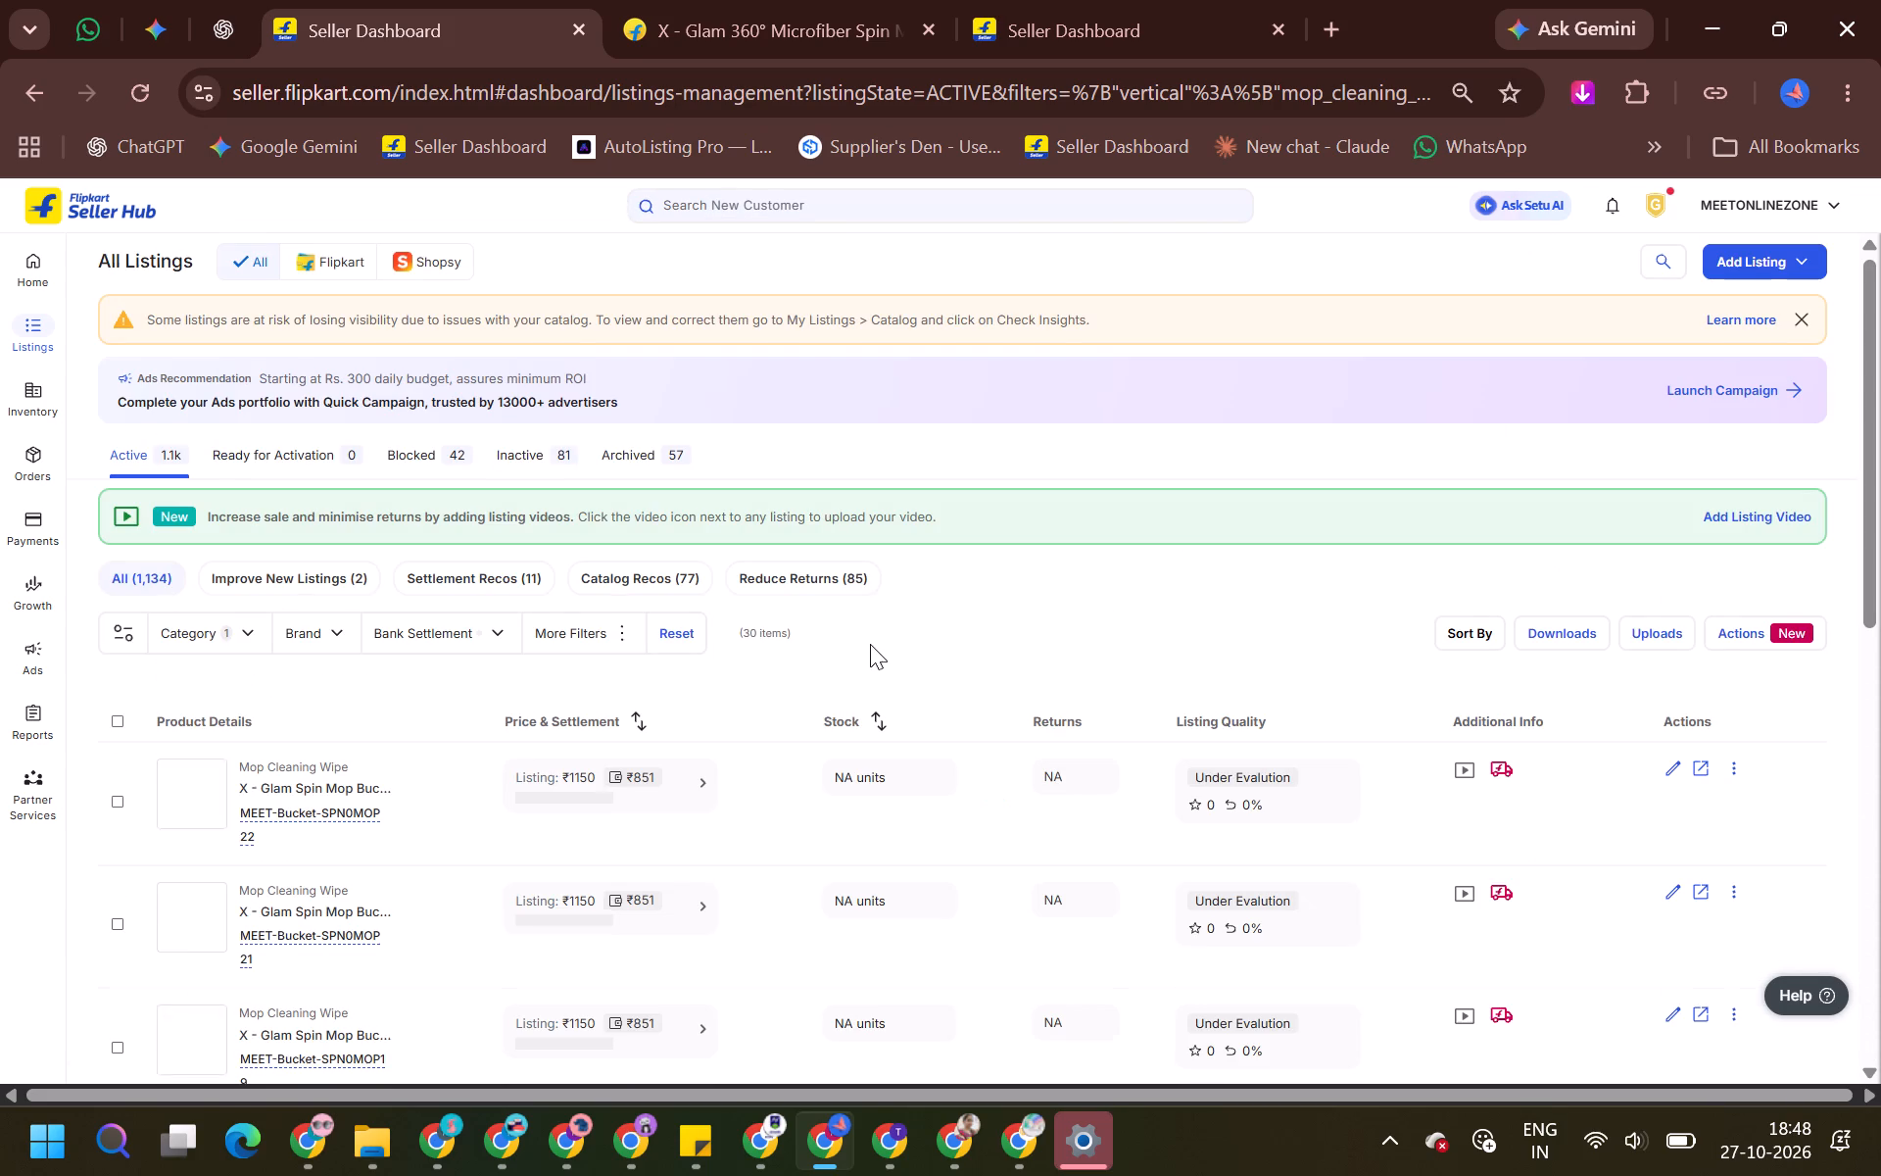
scroll(1036, 516, down, 3)
scroll(1036, 517, up, 1)
scroll(1036, 517, down, 3)
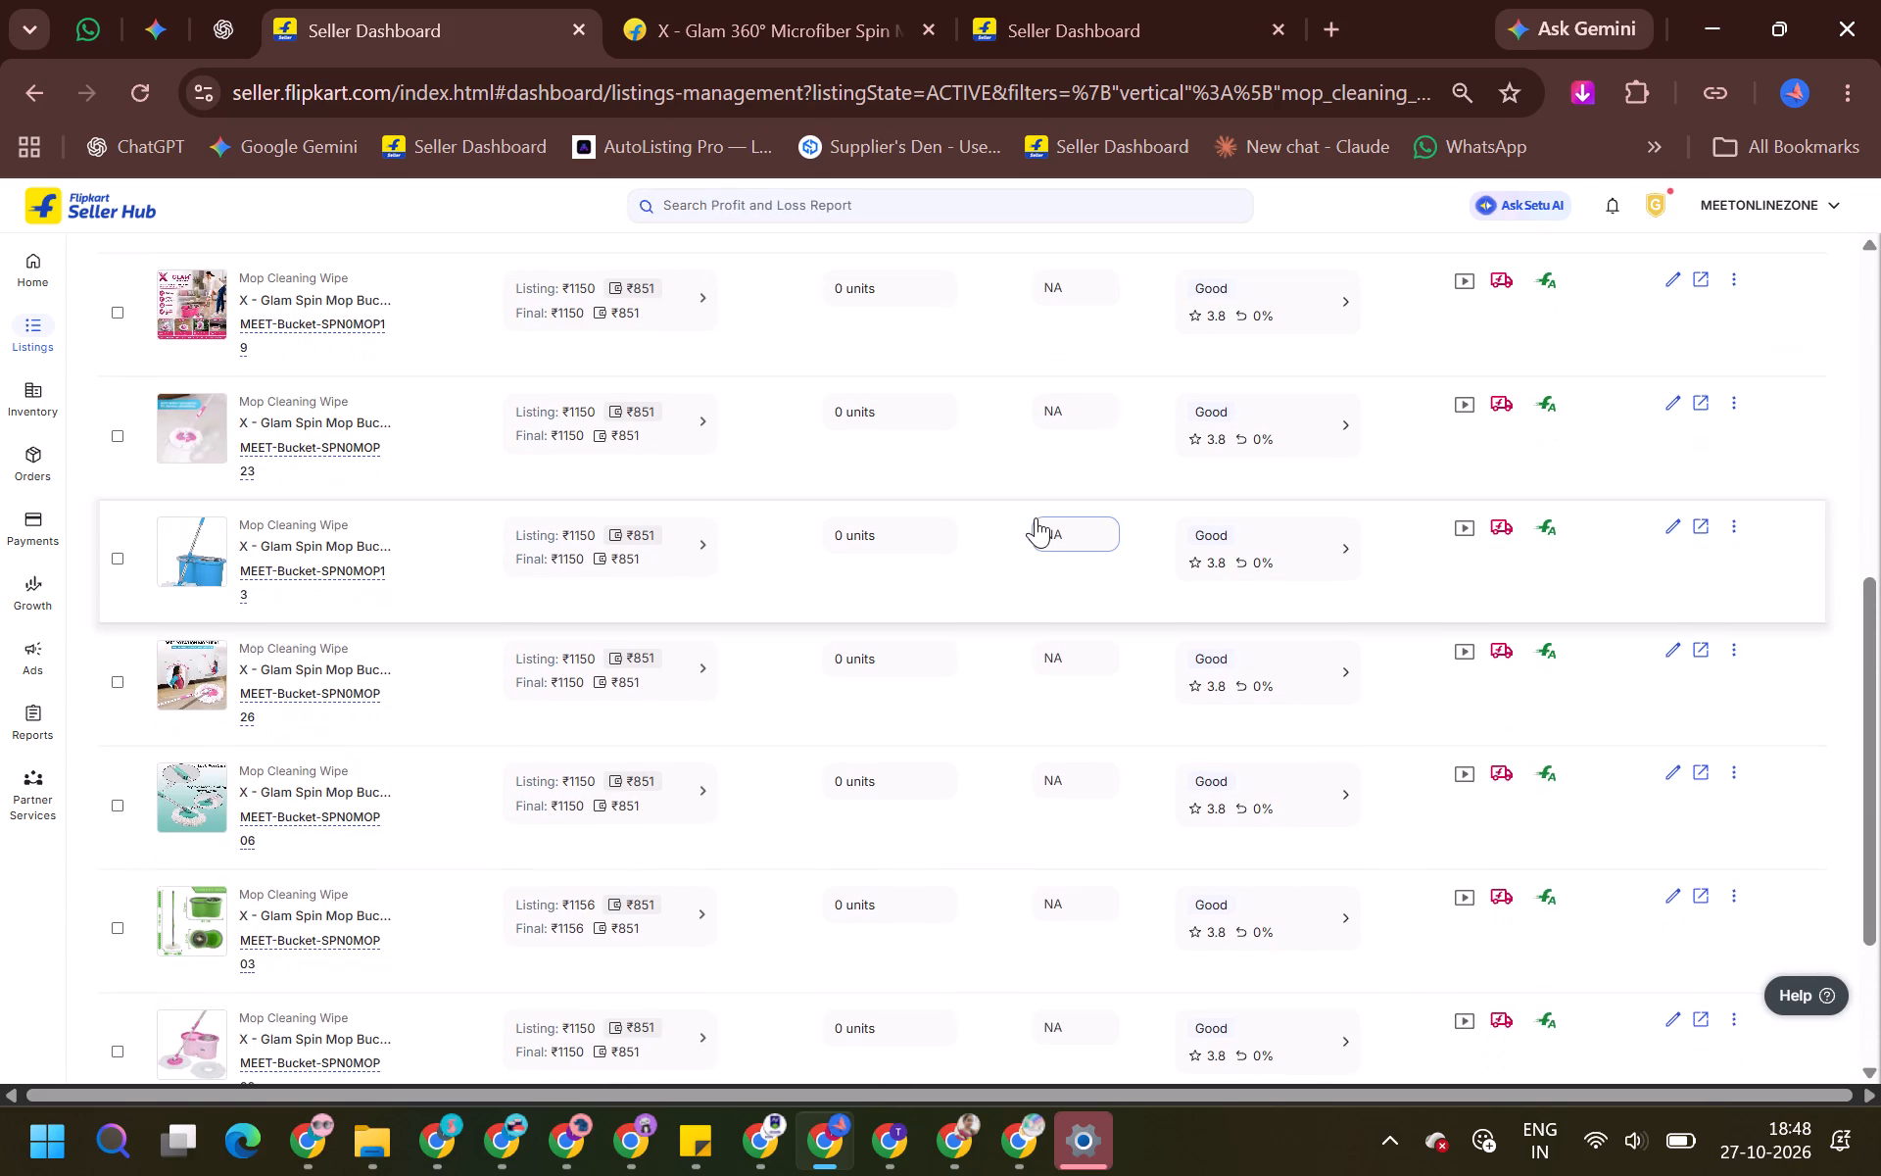
scroll(1036, 517, down, 4)
scroll(791, 749, up, 10)
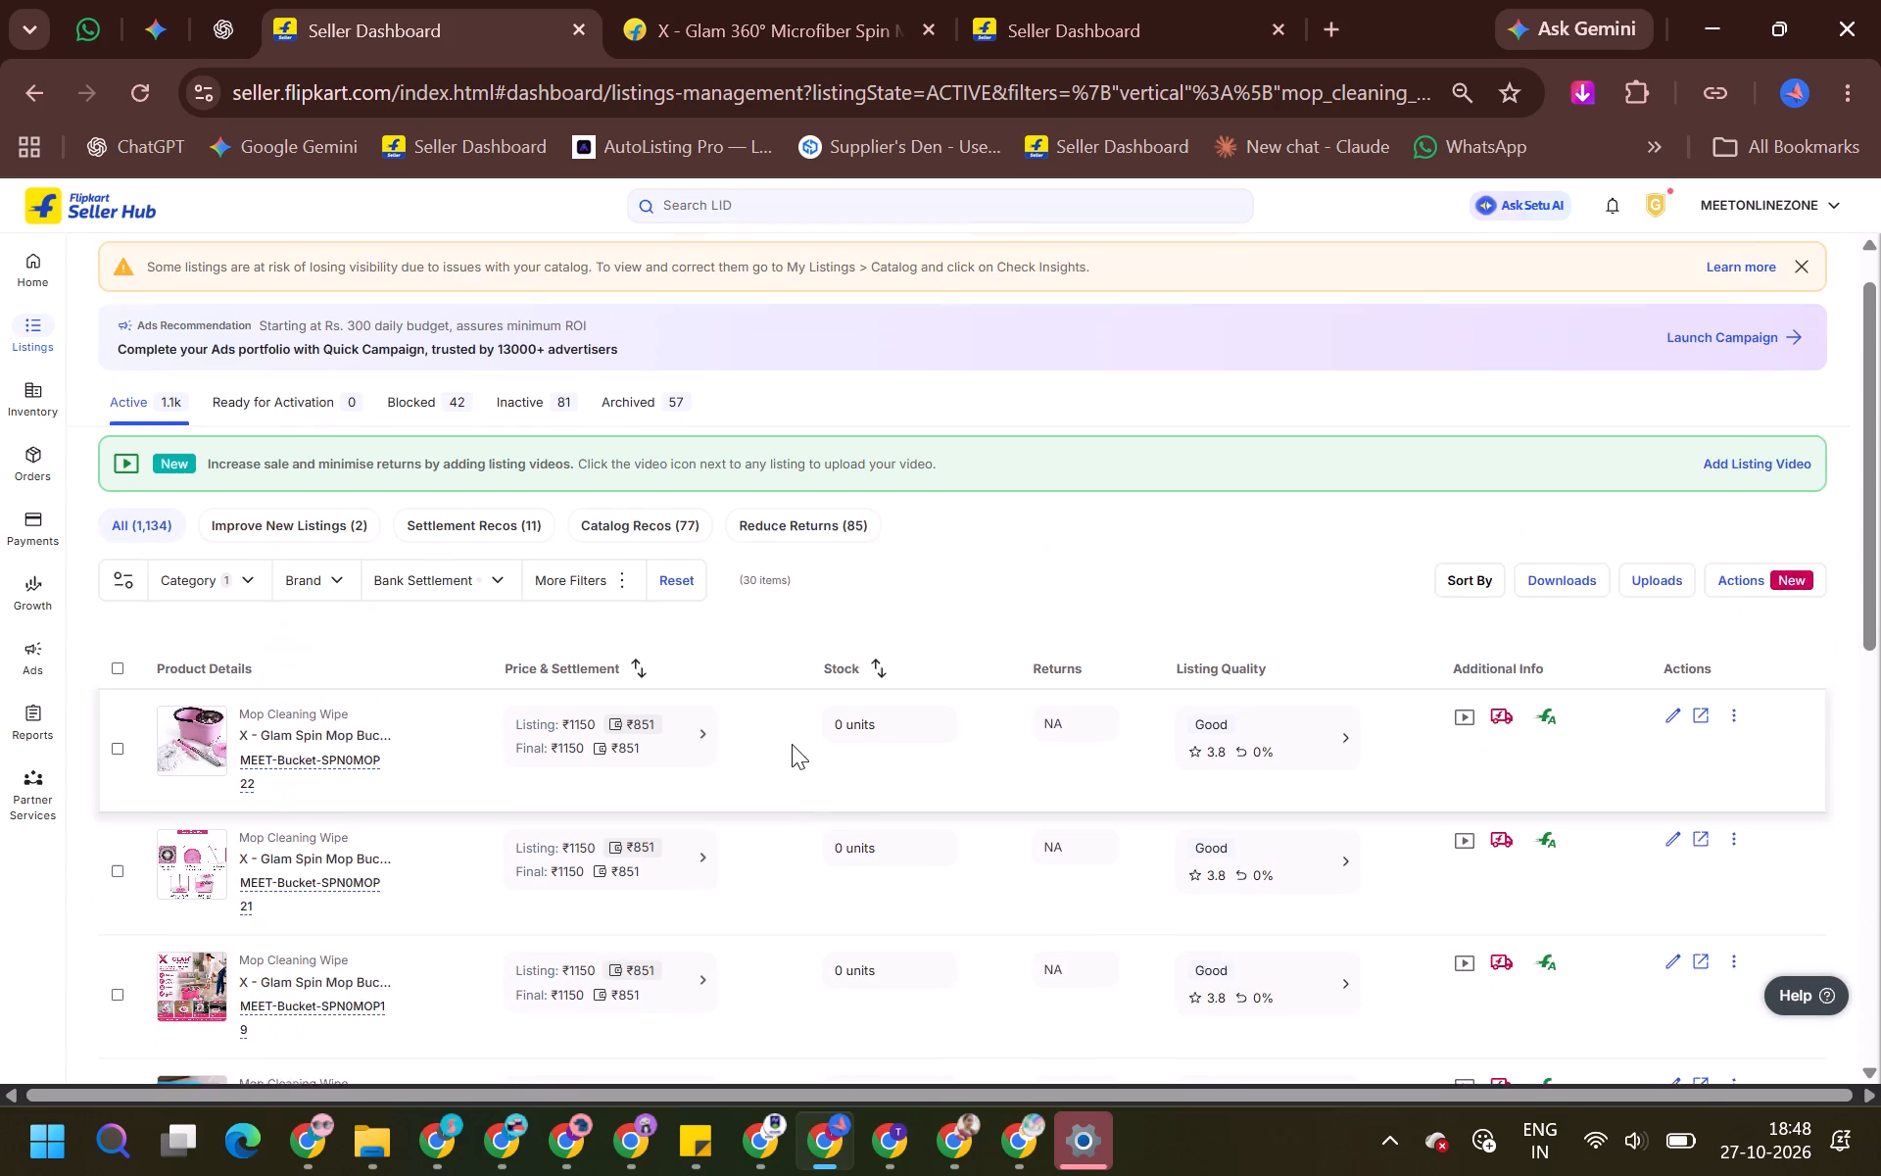
Reset all filters applied to the active listings.
click(481, 637)
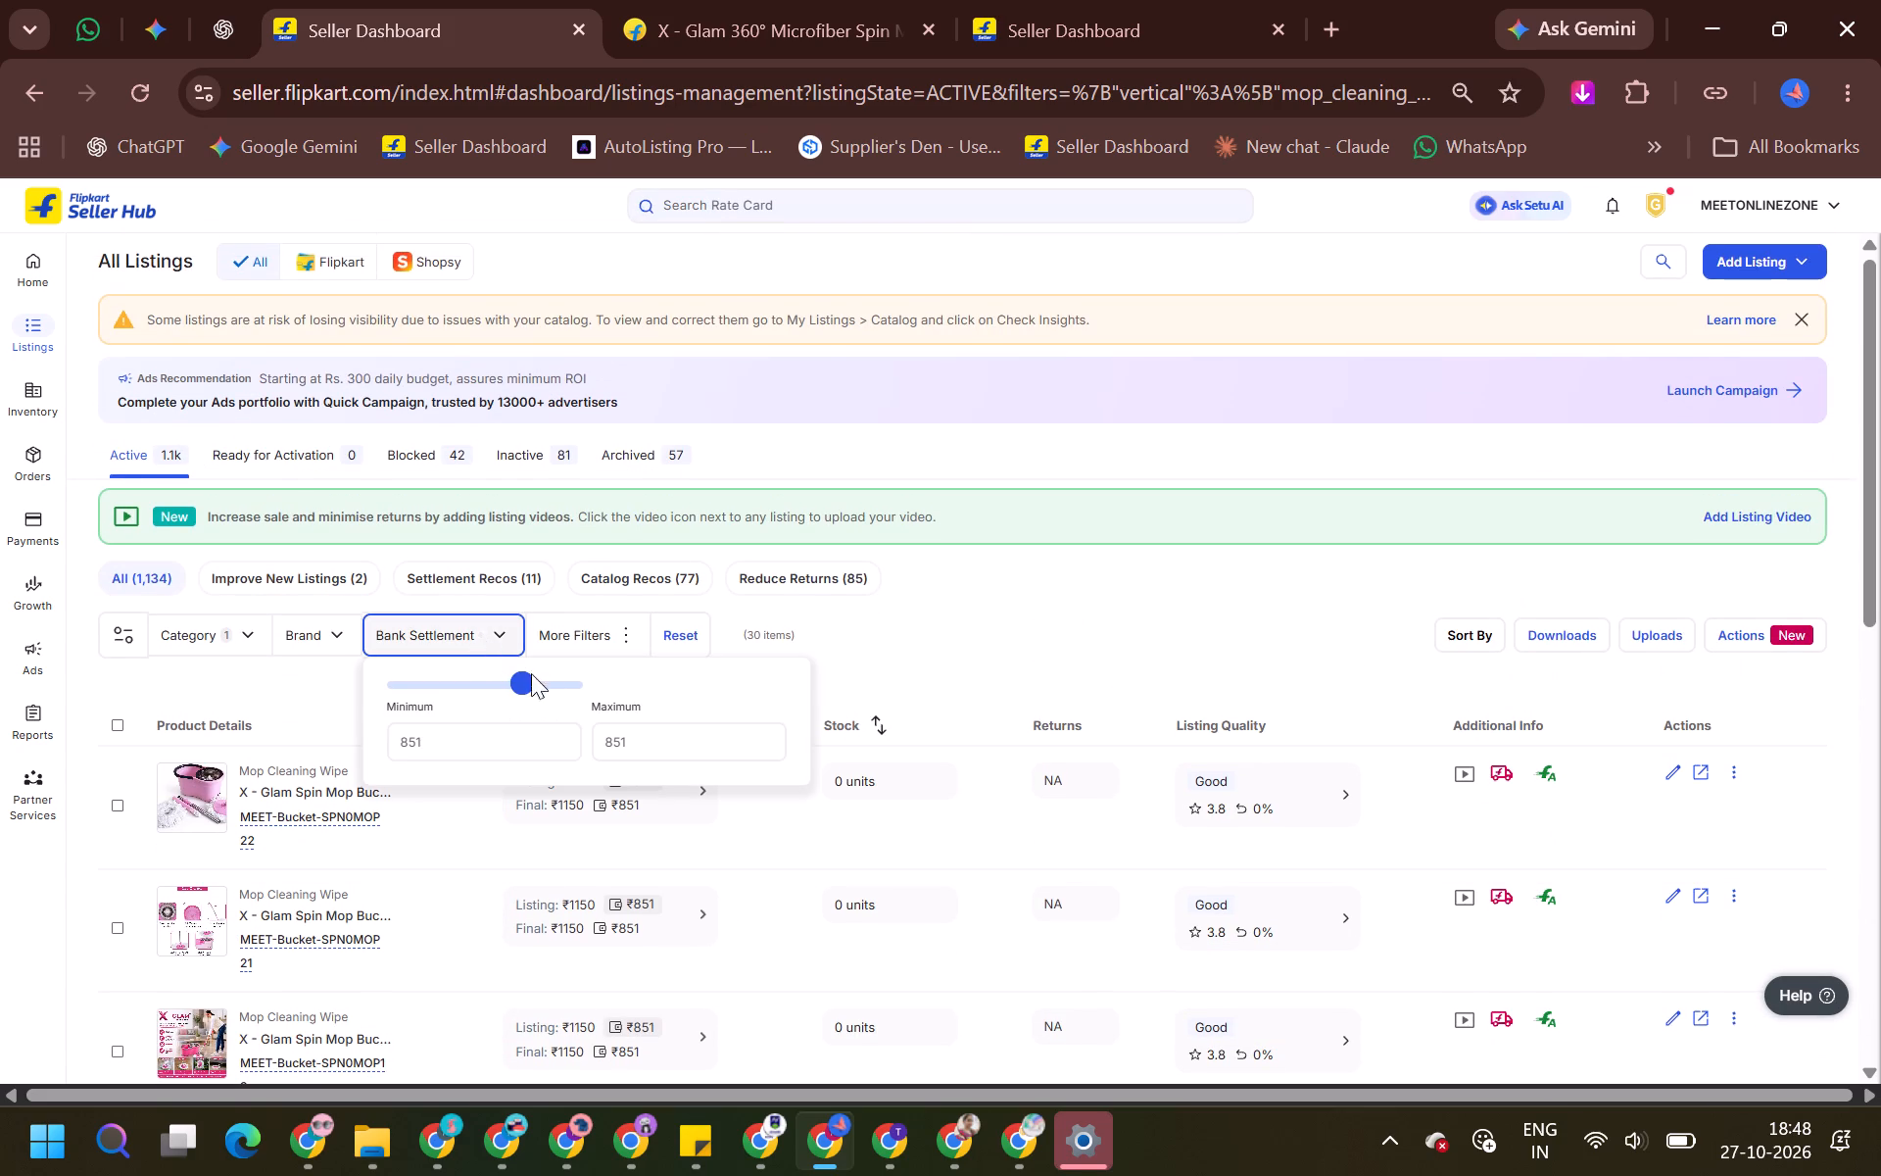
click(683, 637)
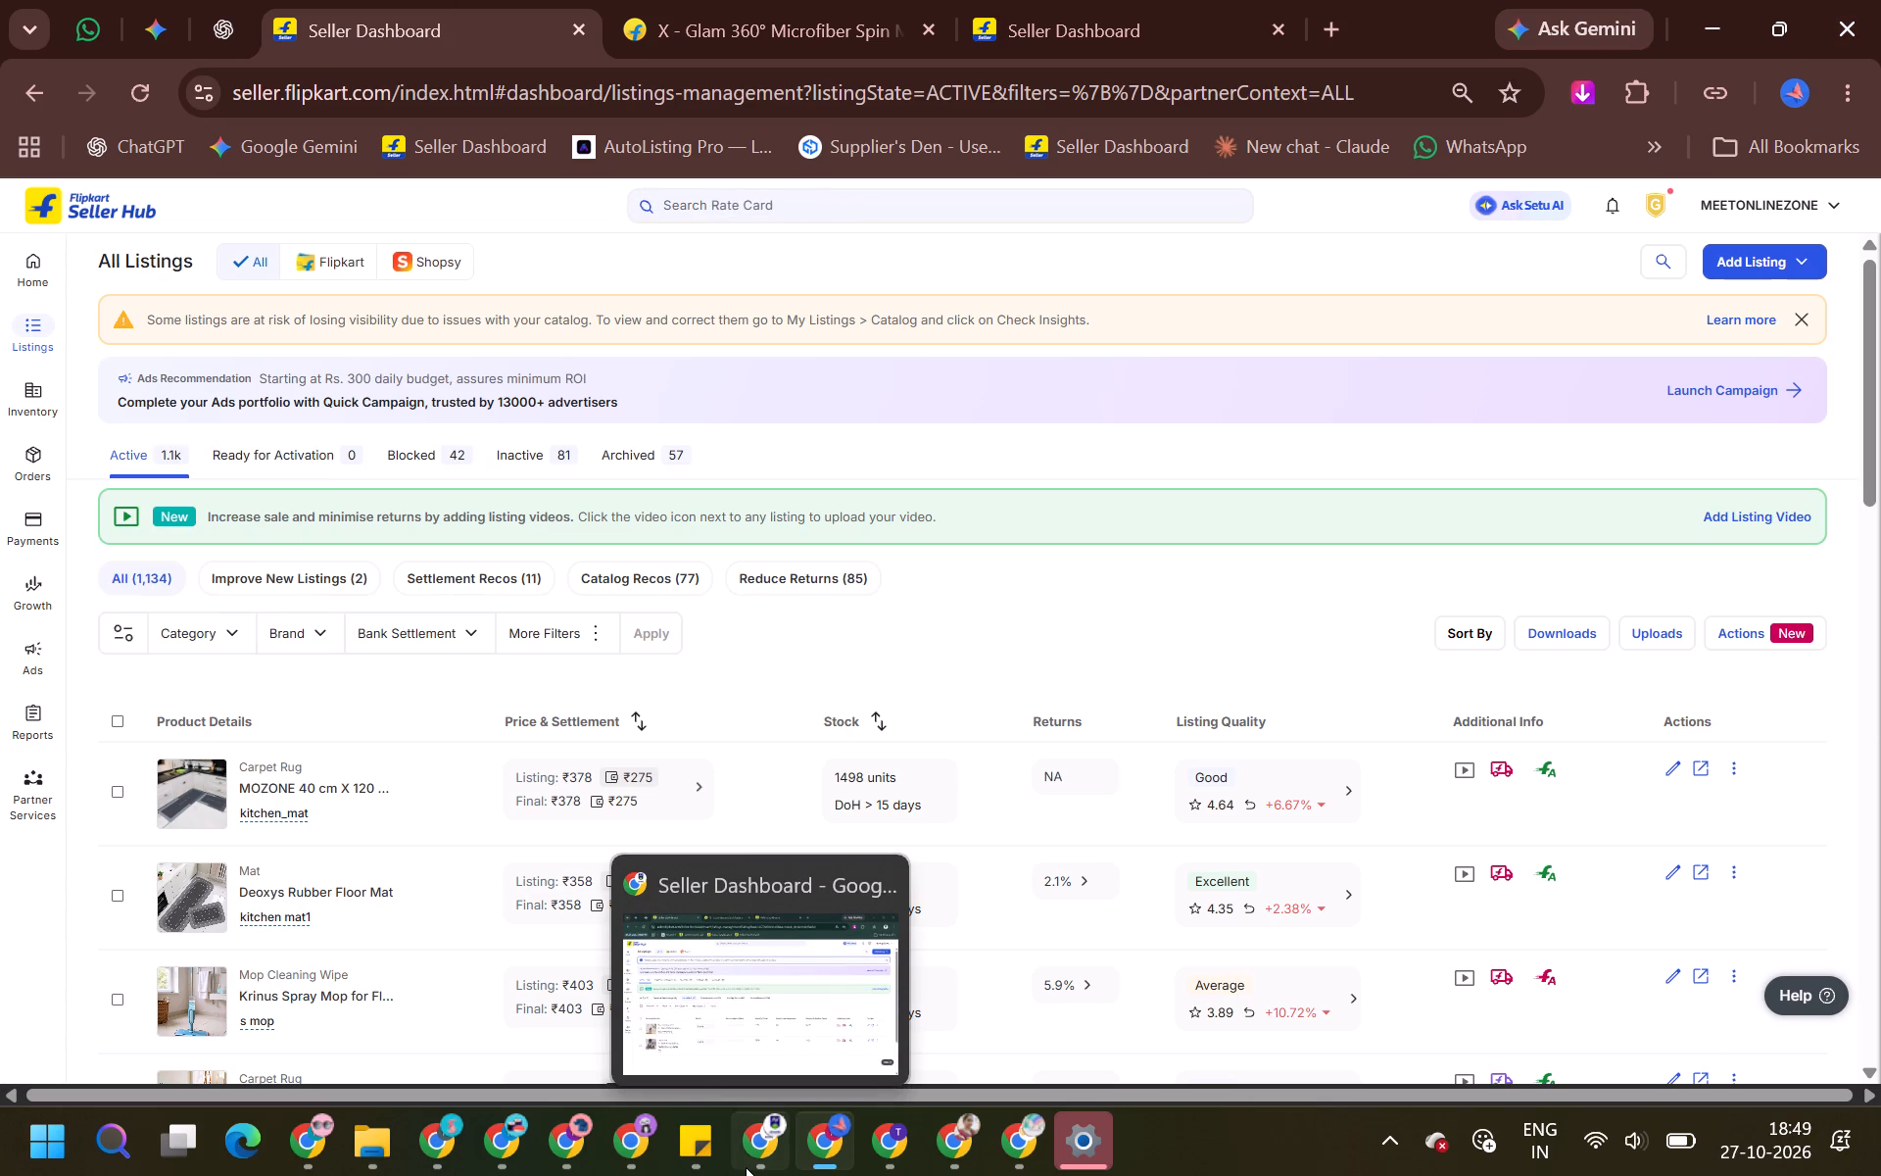
Search the listing category filter for "mop".
scroll(946, 446, down, 3)
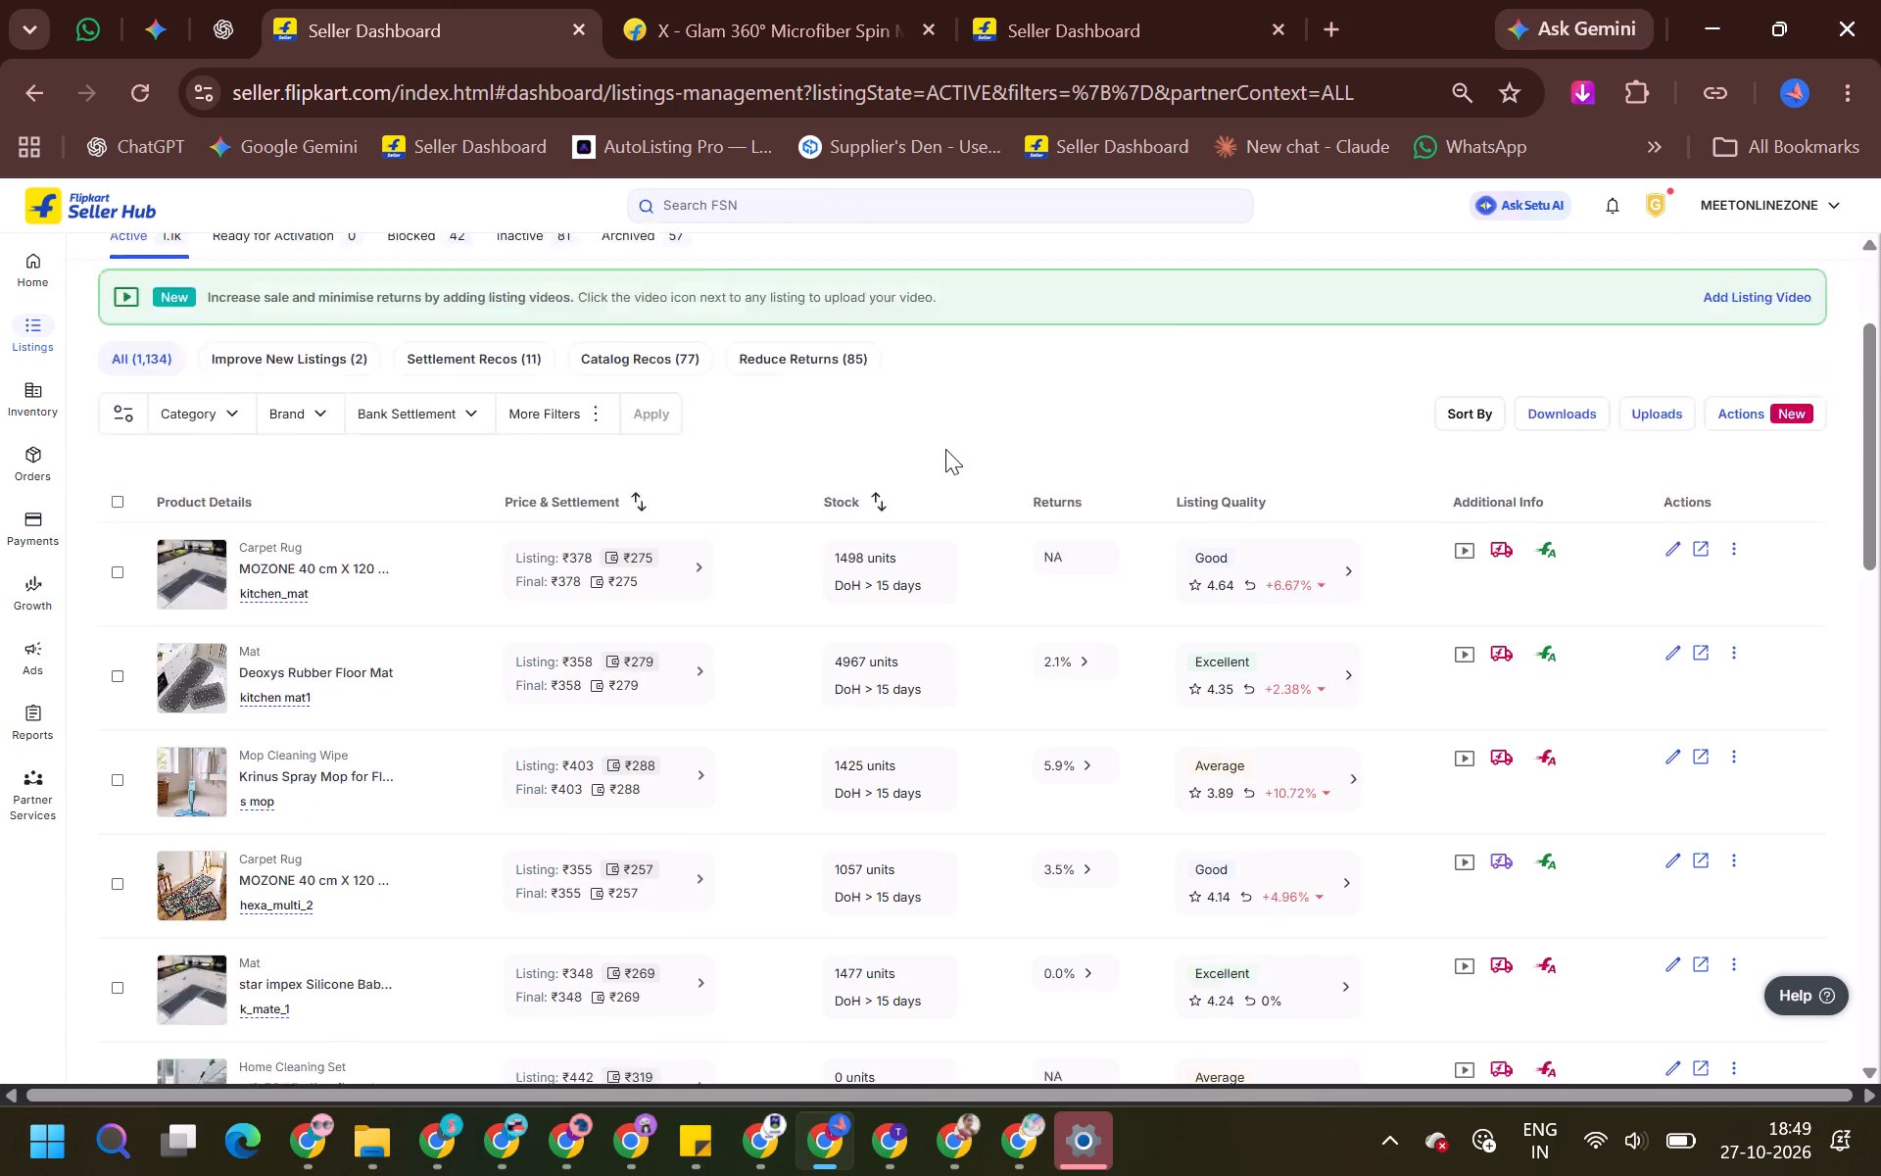
scroll(299, 297, up, 2)
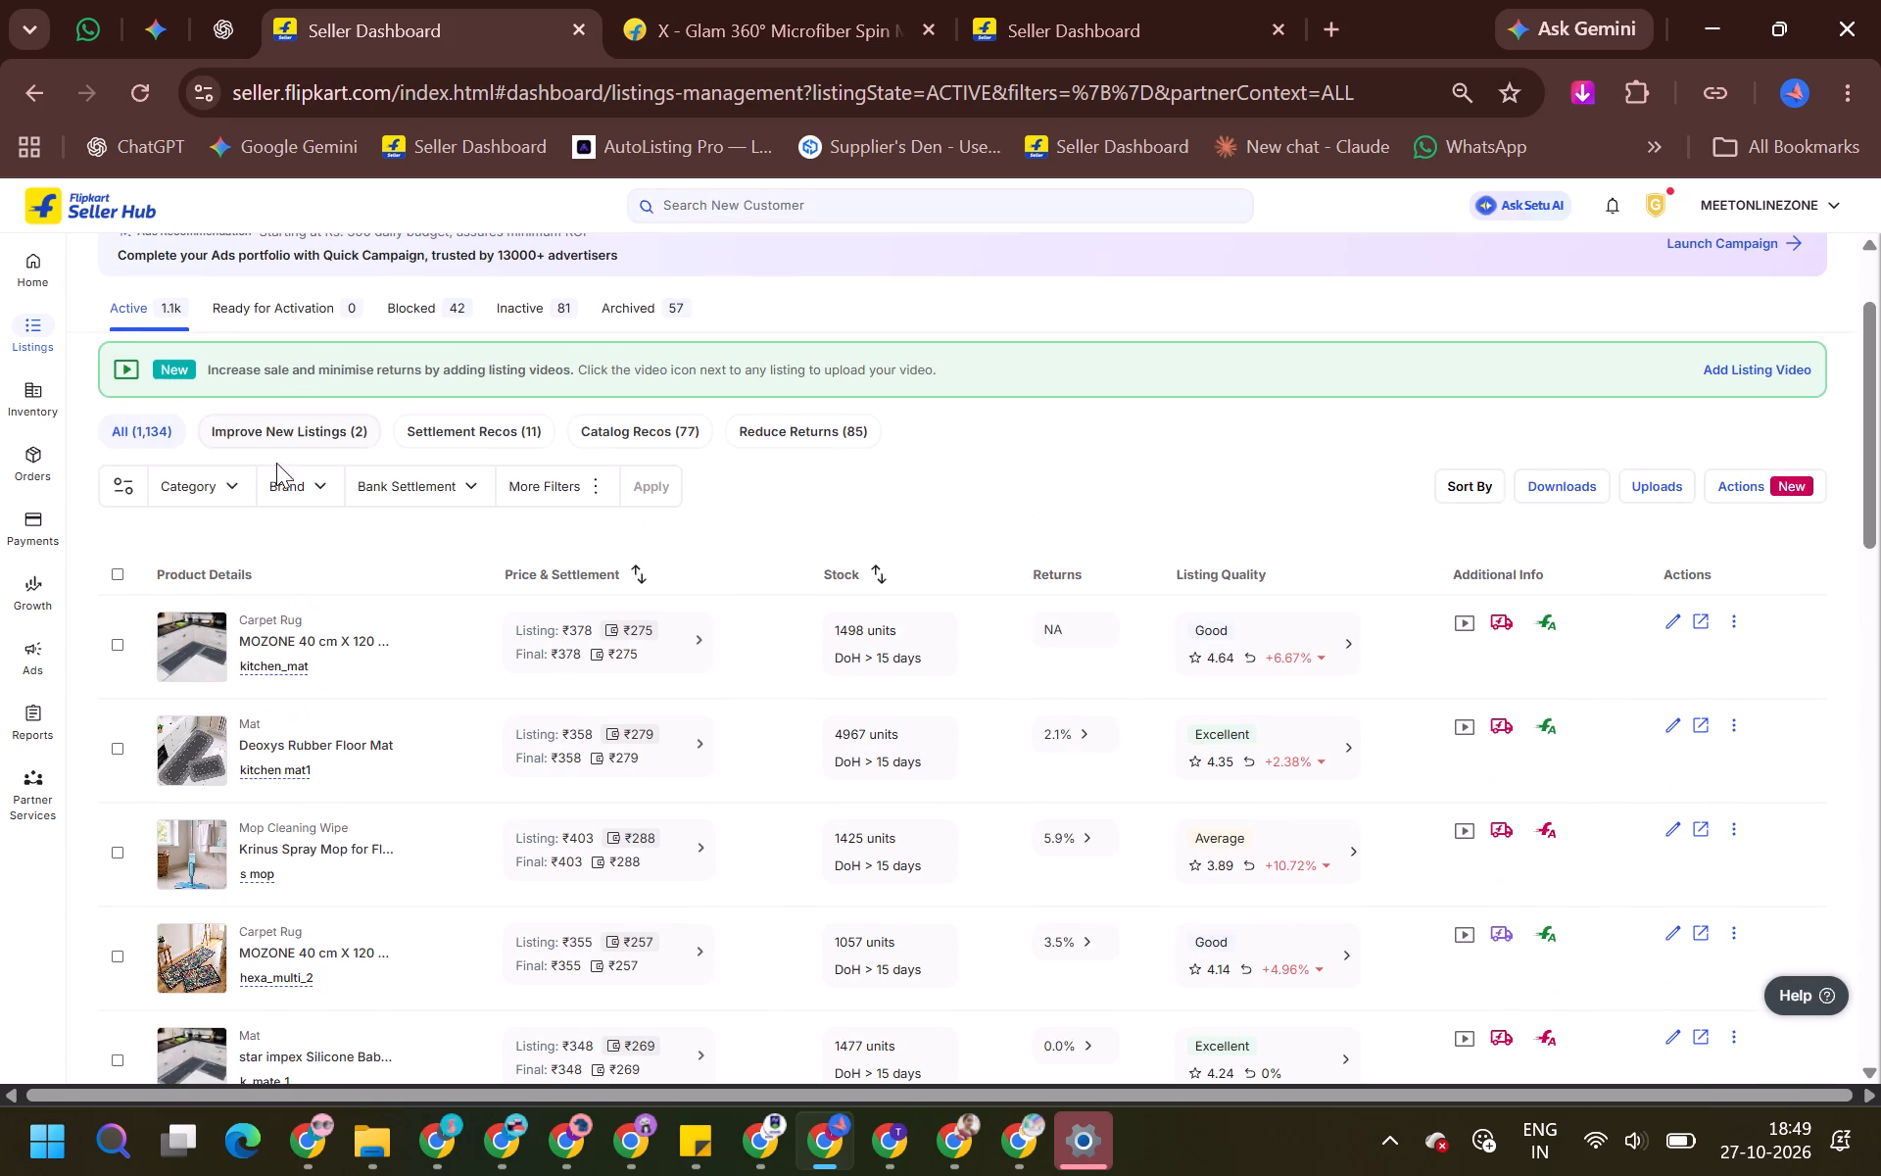
click(247, 502)
click(252, 557)
text(mop)
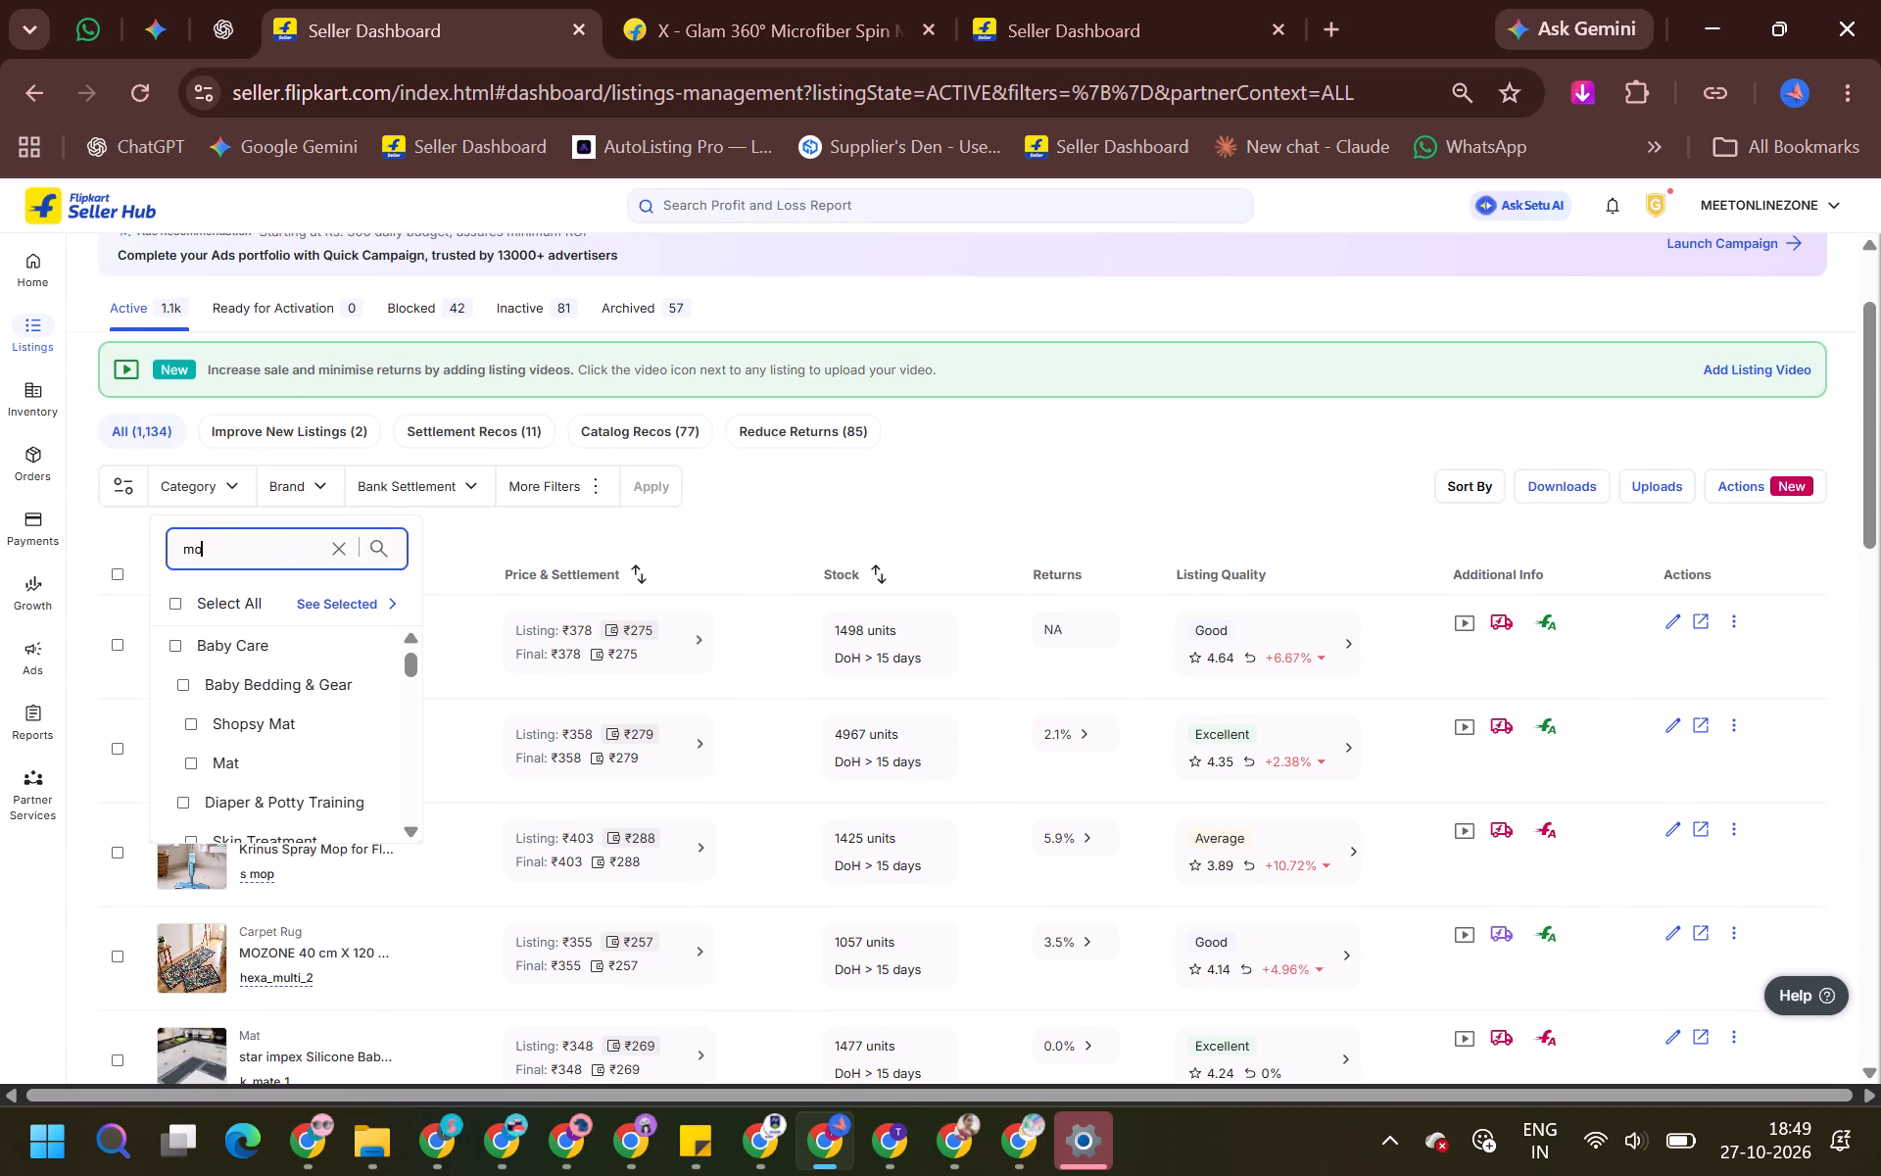
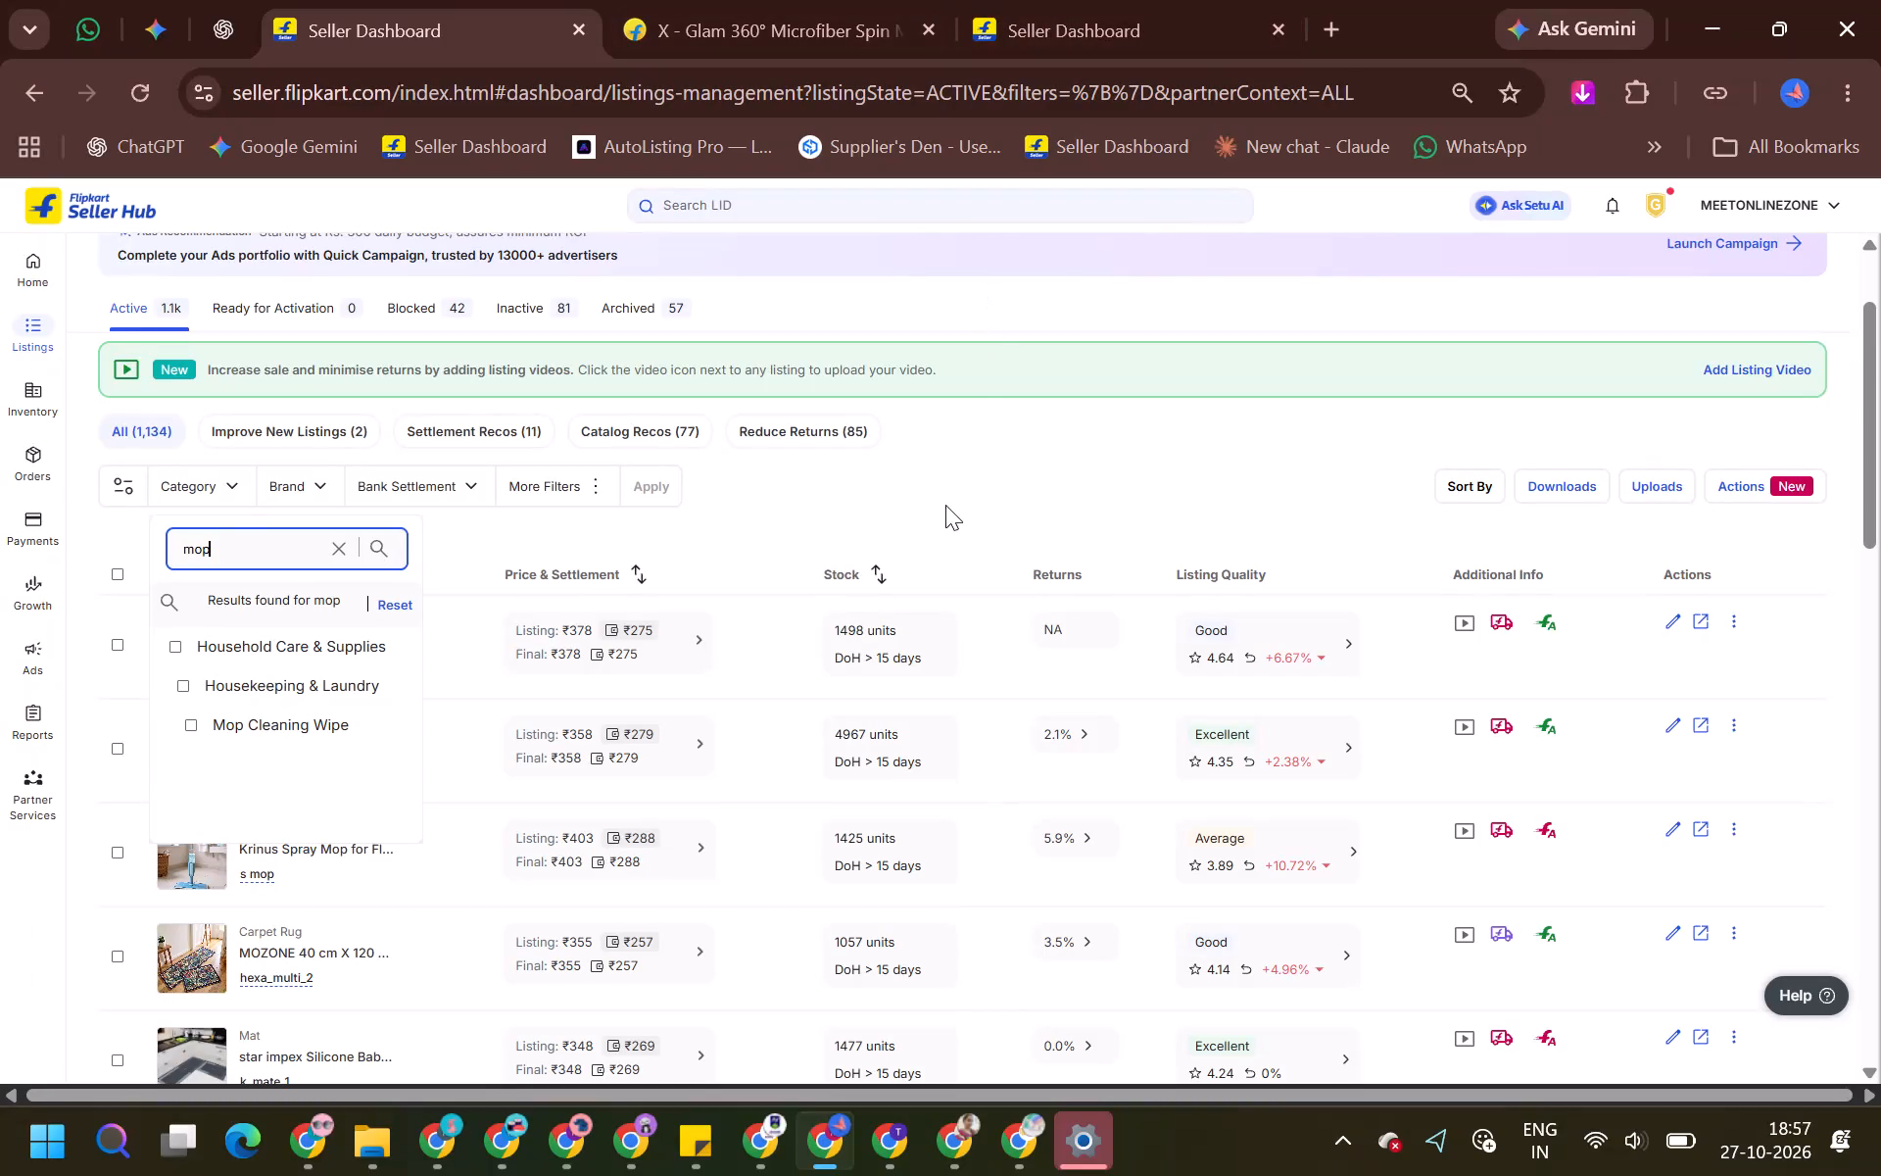
Filter the active listings by the Mop Cleaning Wipe category and apply the filter.
click(266, 730)
click(687, 483)
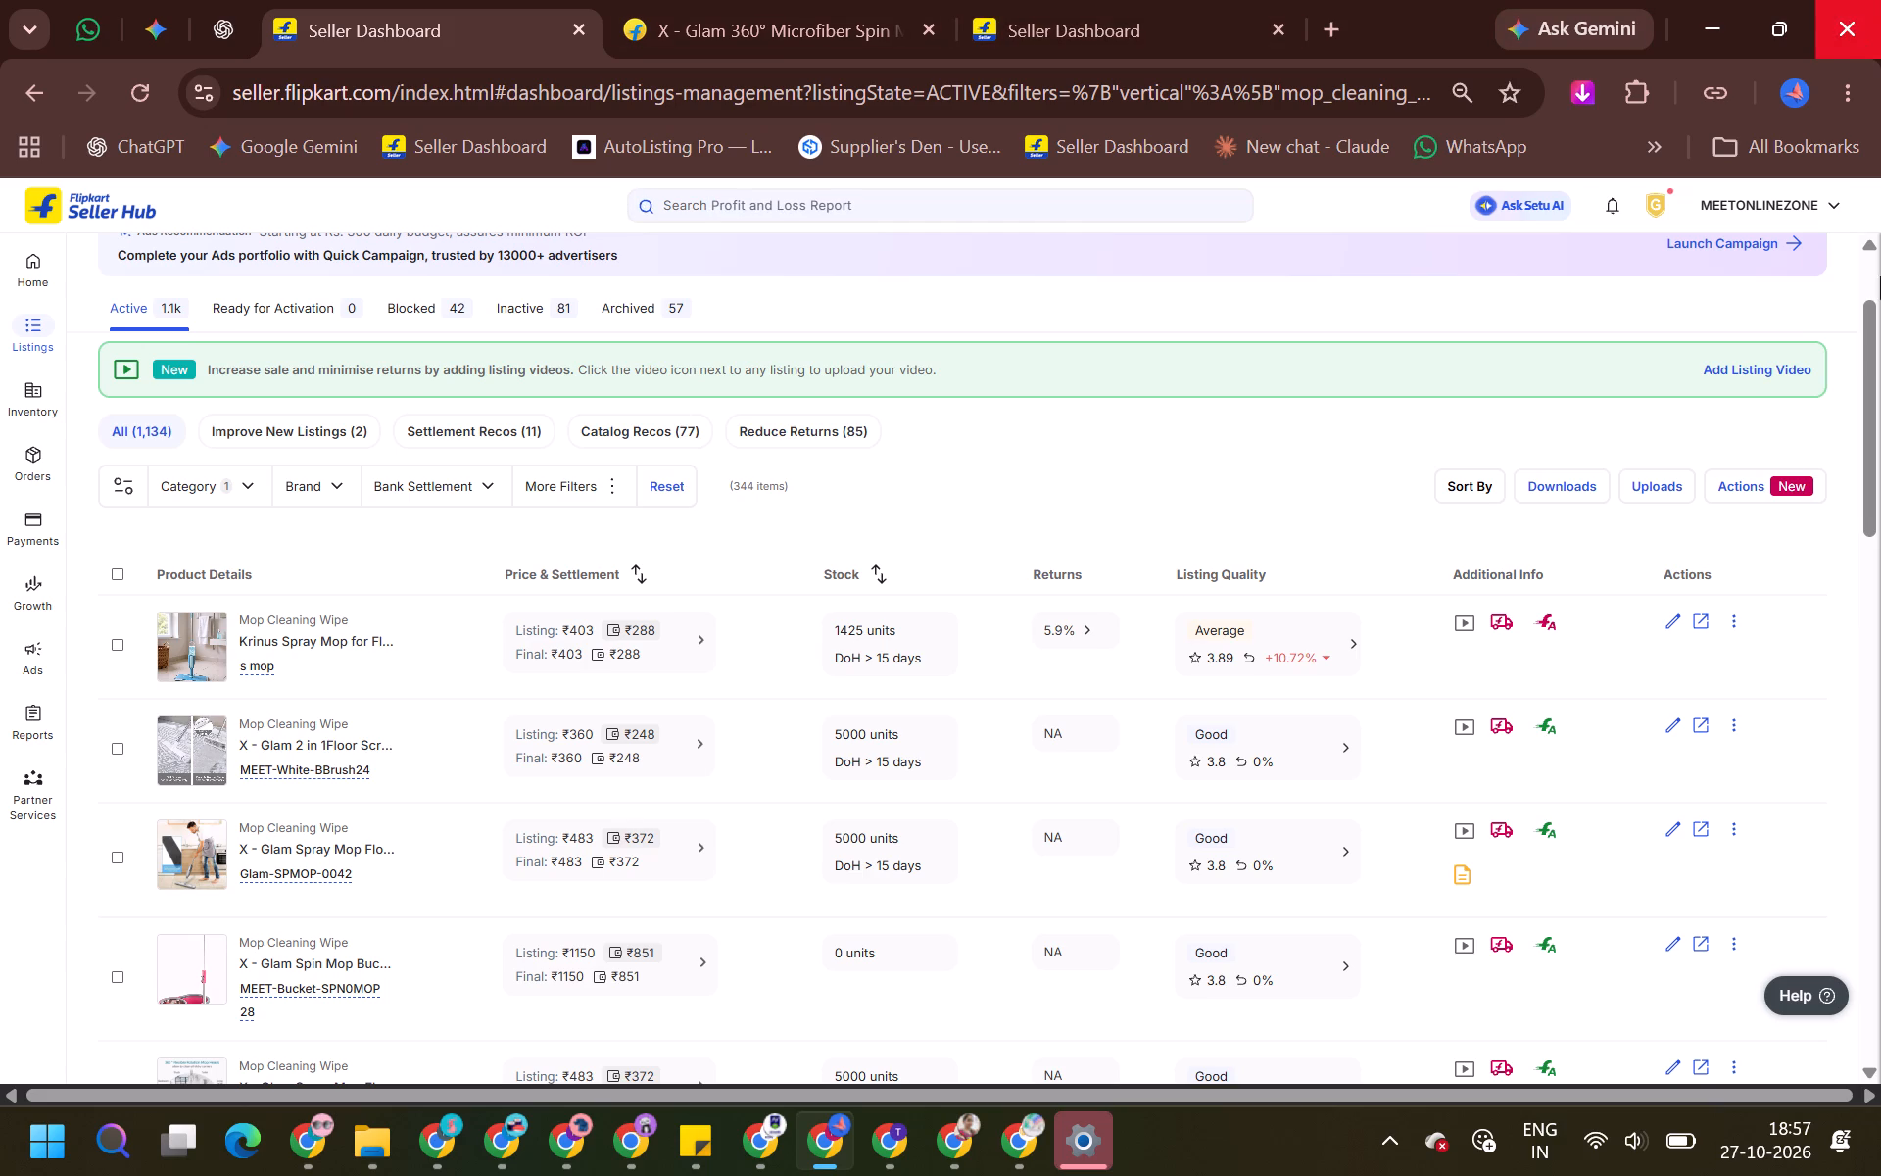
Change the number of items shown per page for the filtered Mop Cleaning Wipe listings.
scroll(873, 514, down, 2)
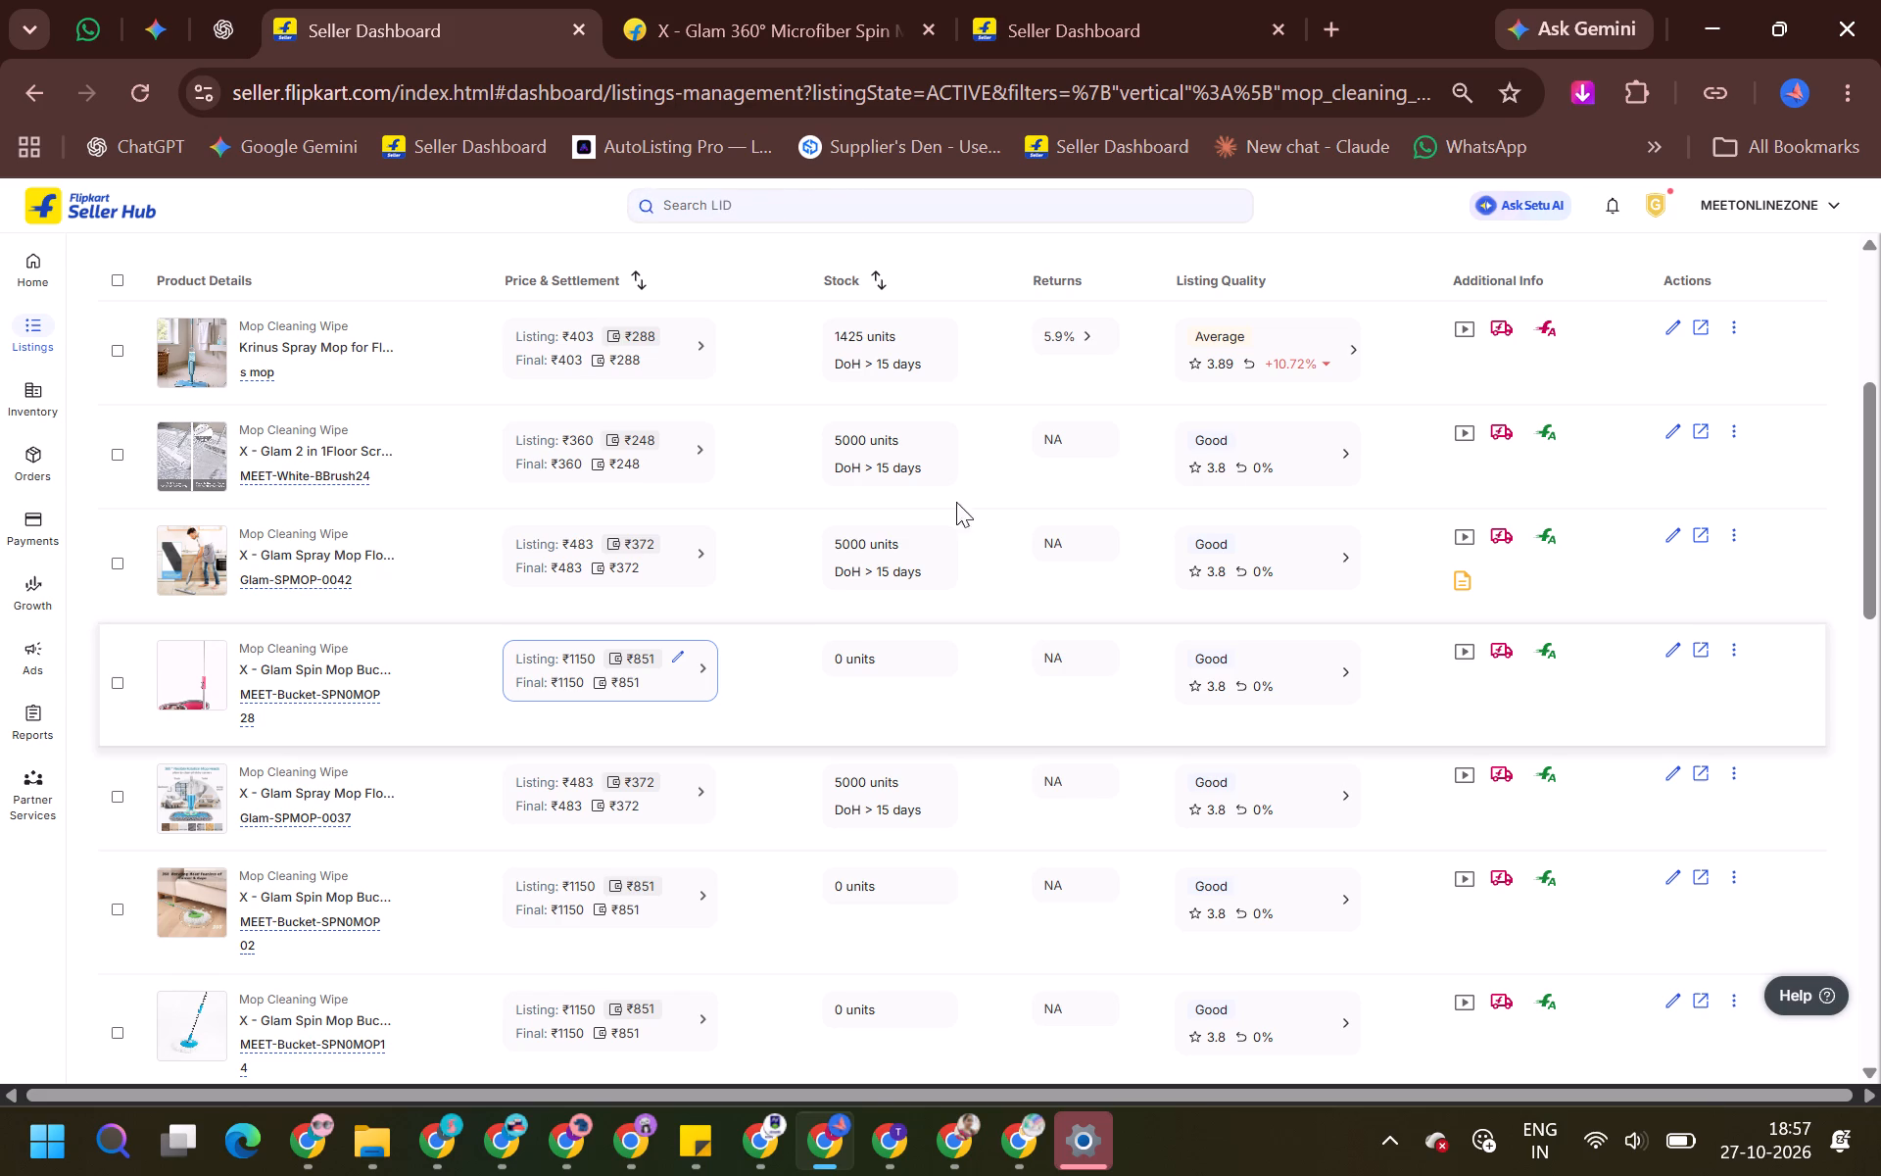
scroll(760, 723, up, 3)
scroll(603, 490, down, 6)
scroll(599, 501, up, 2)
scroll(598, 505, down, 2)
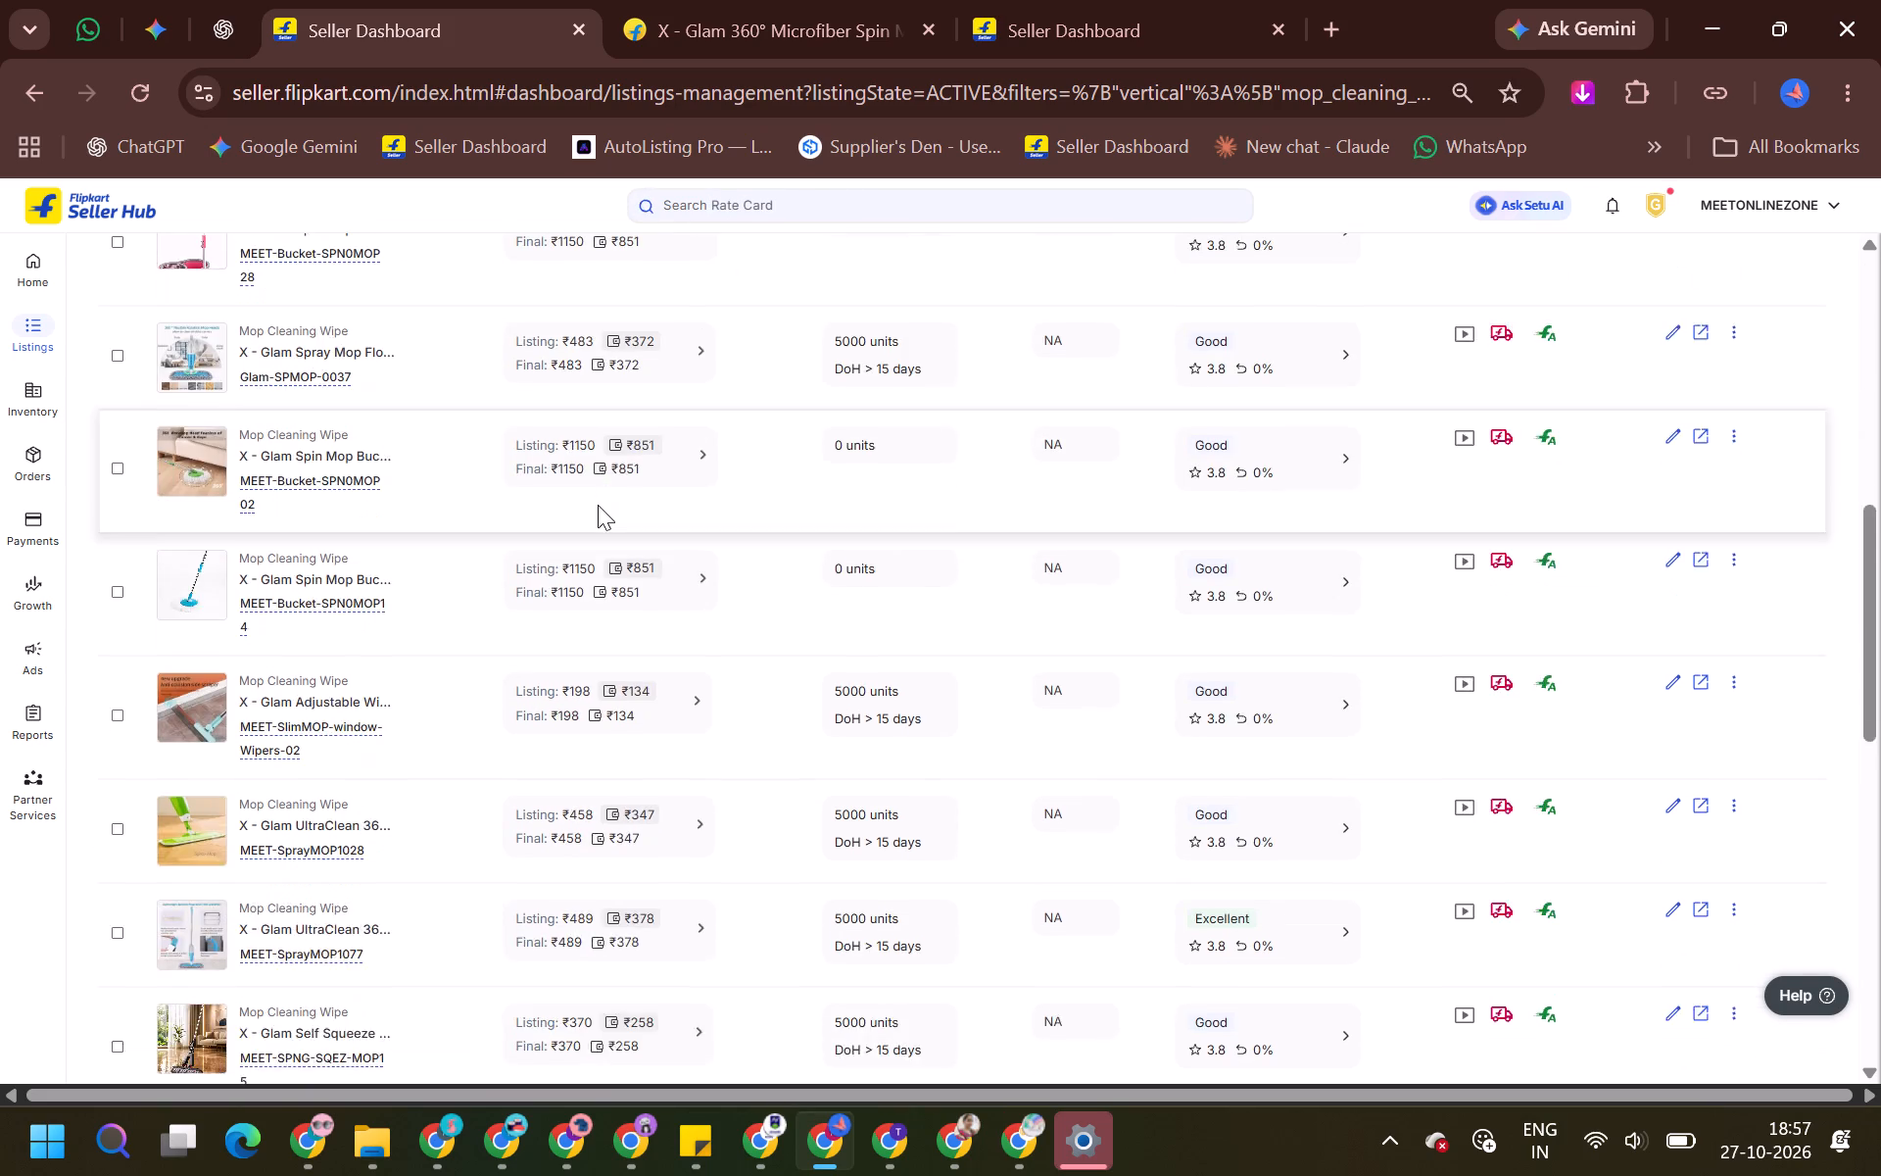
scroll(598, 505, down, 17)
click(1681, 976)
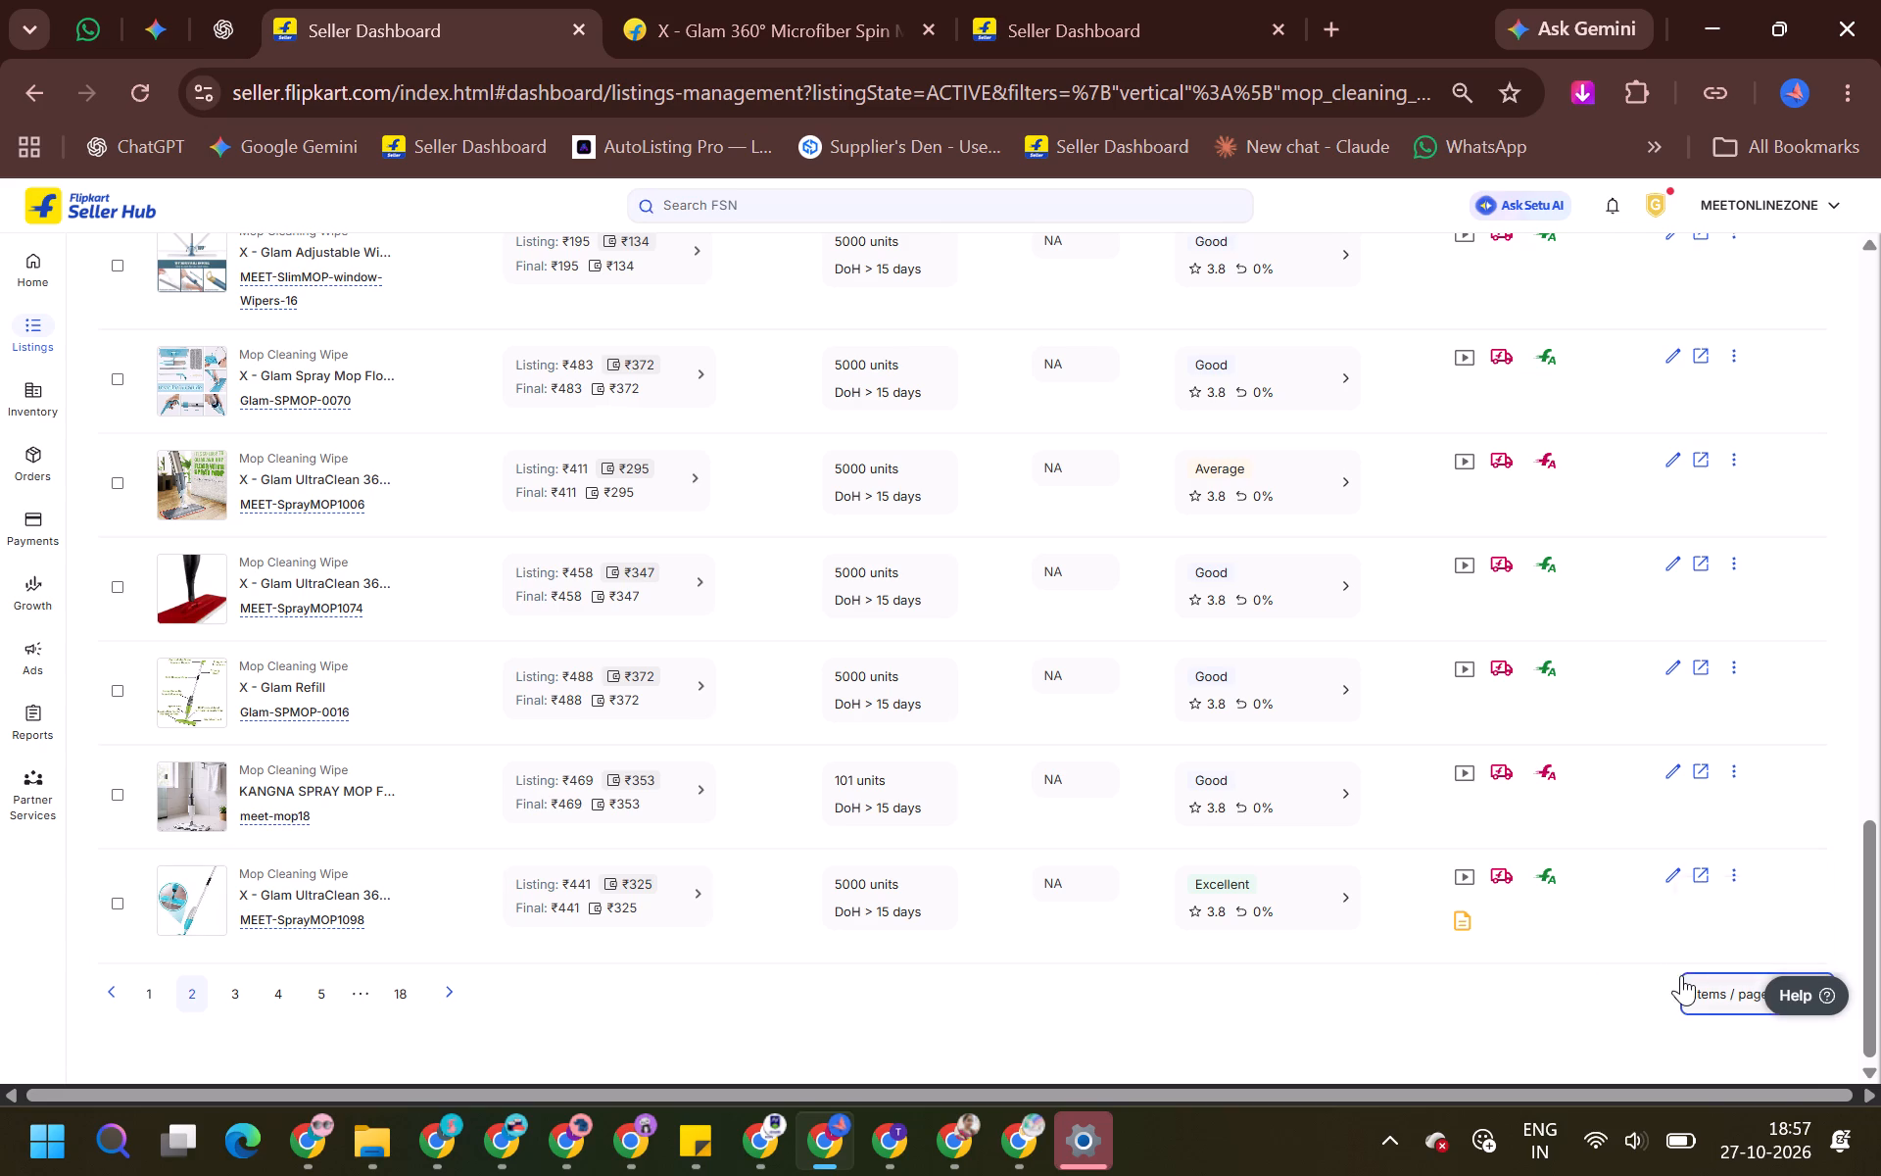
click(1698, 945)
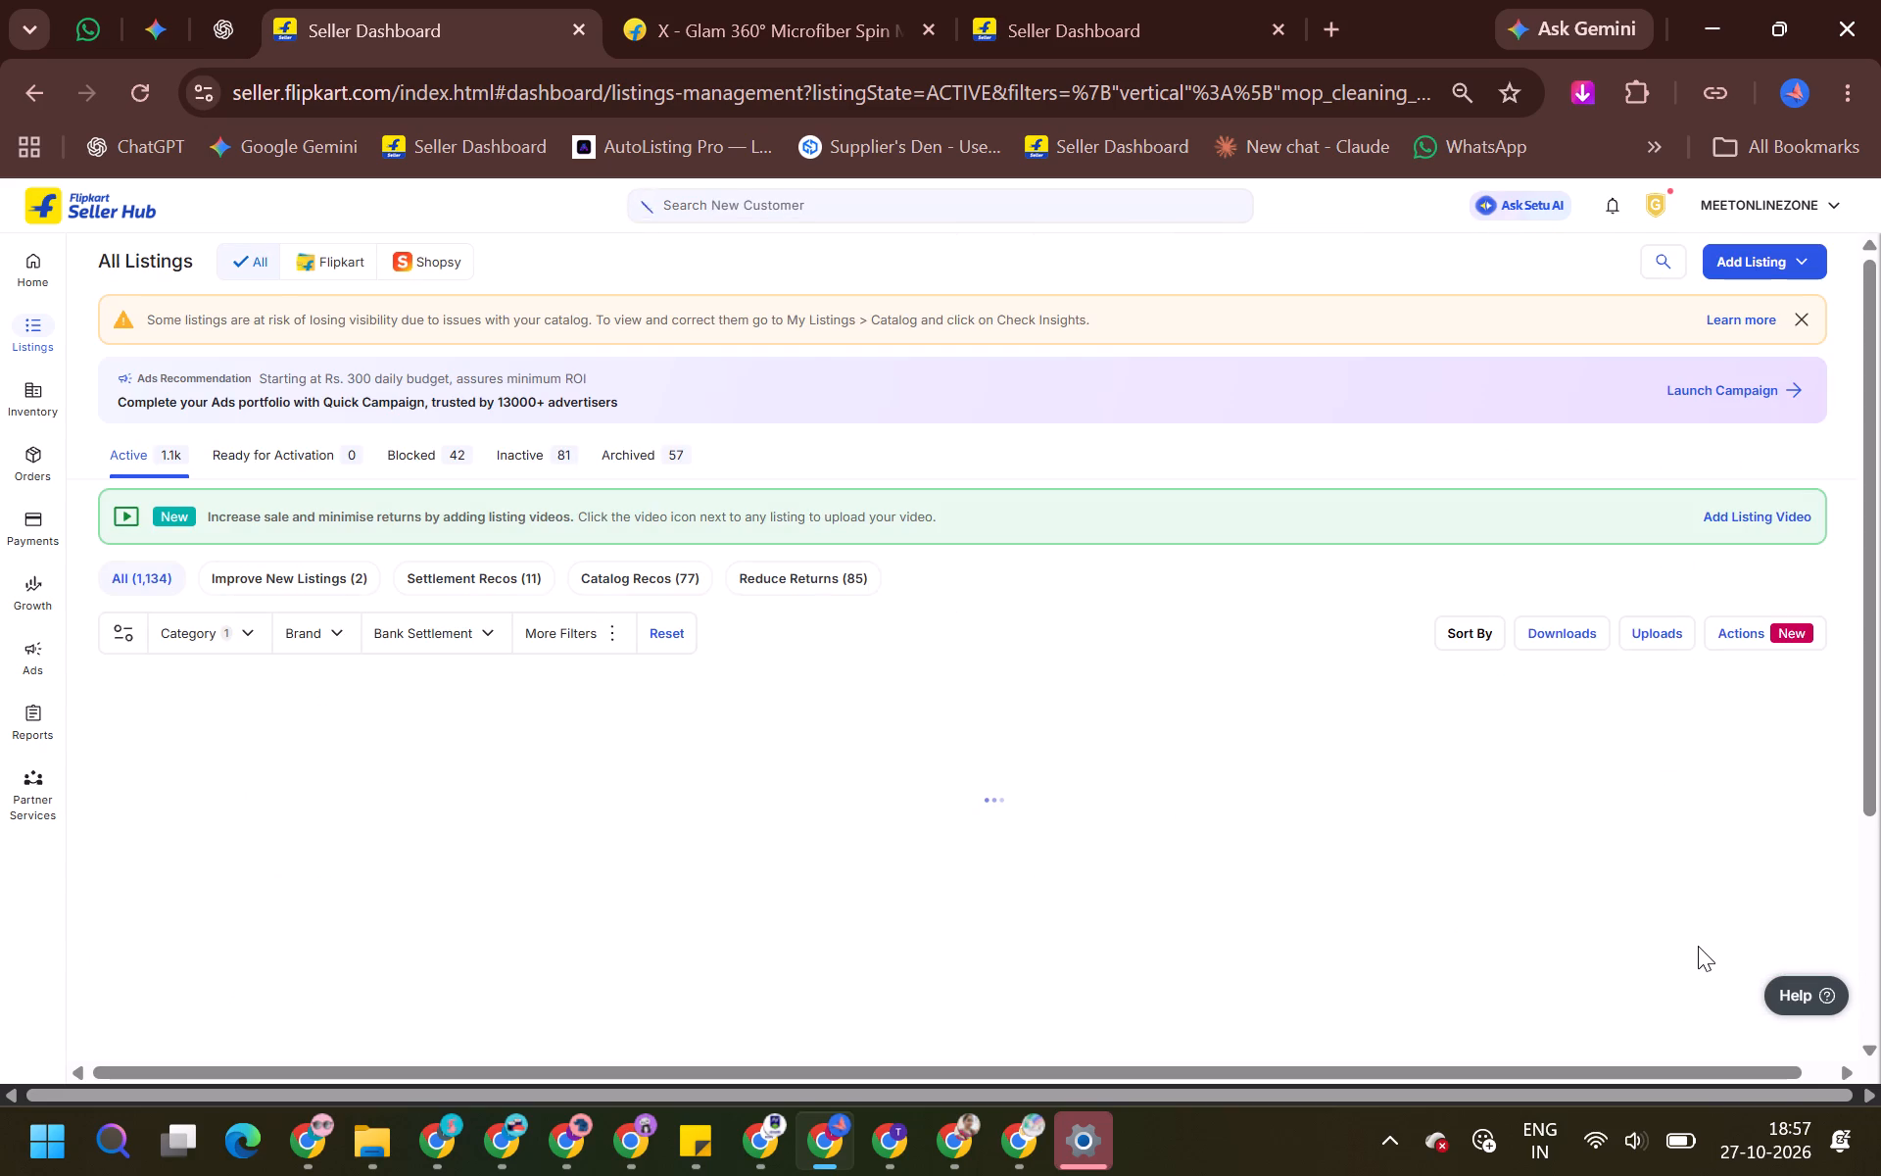
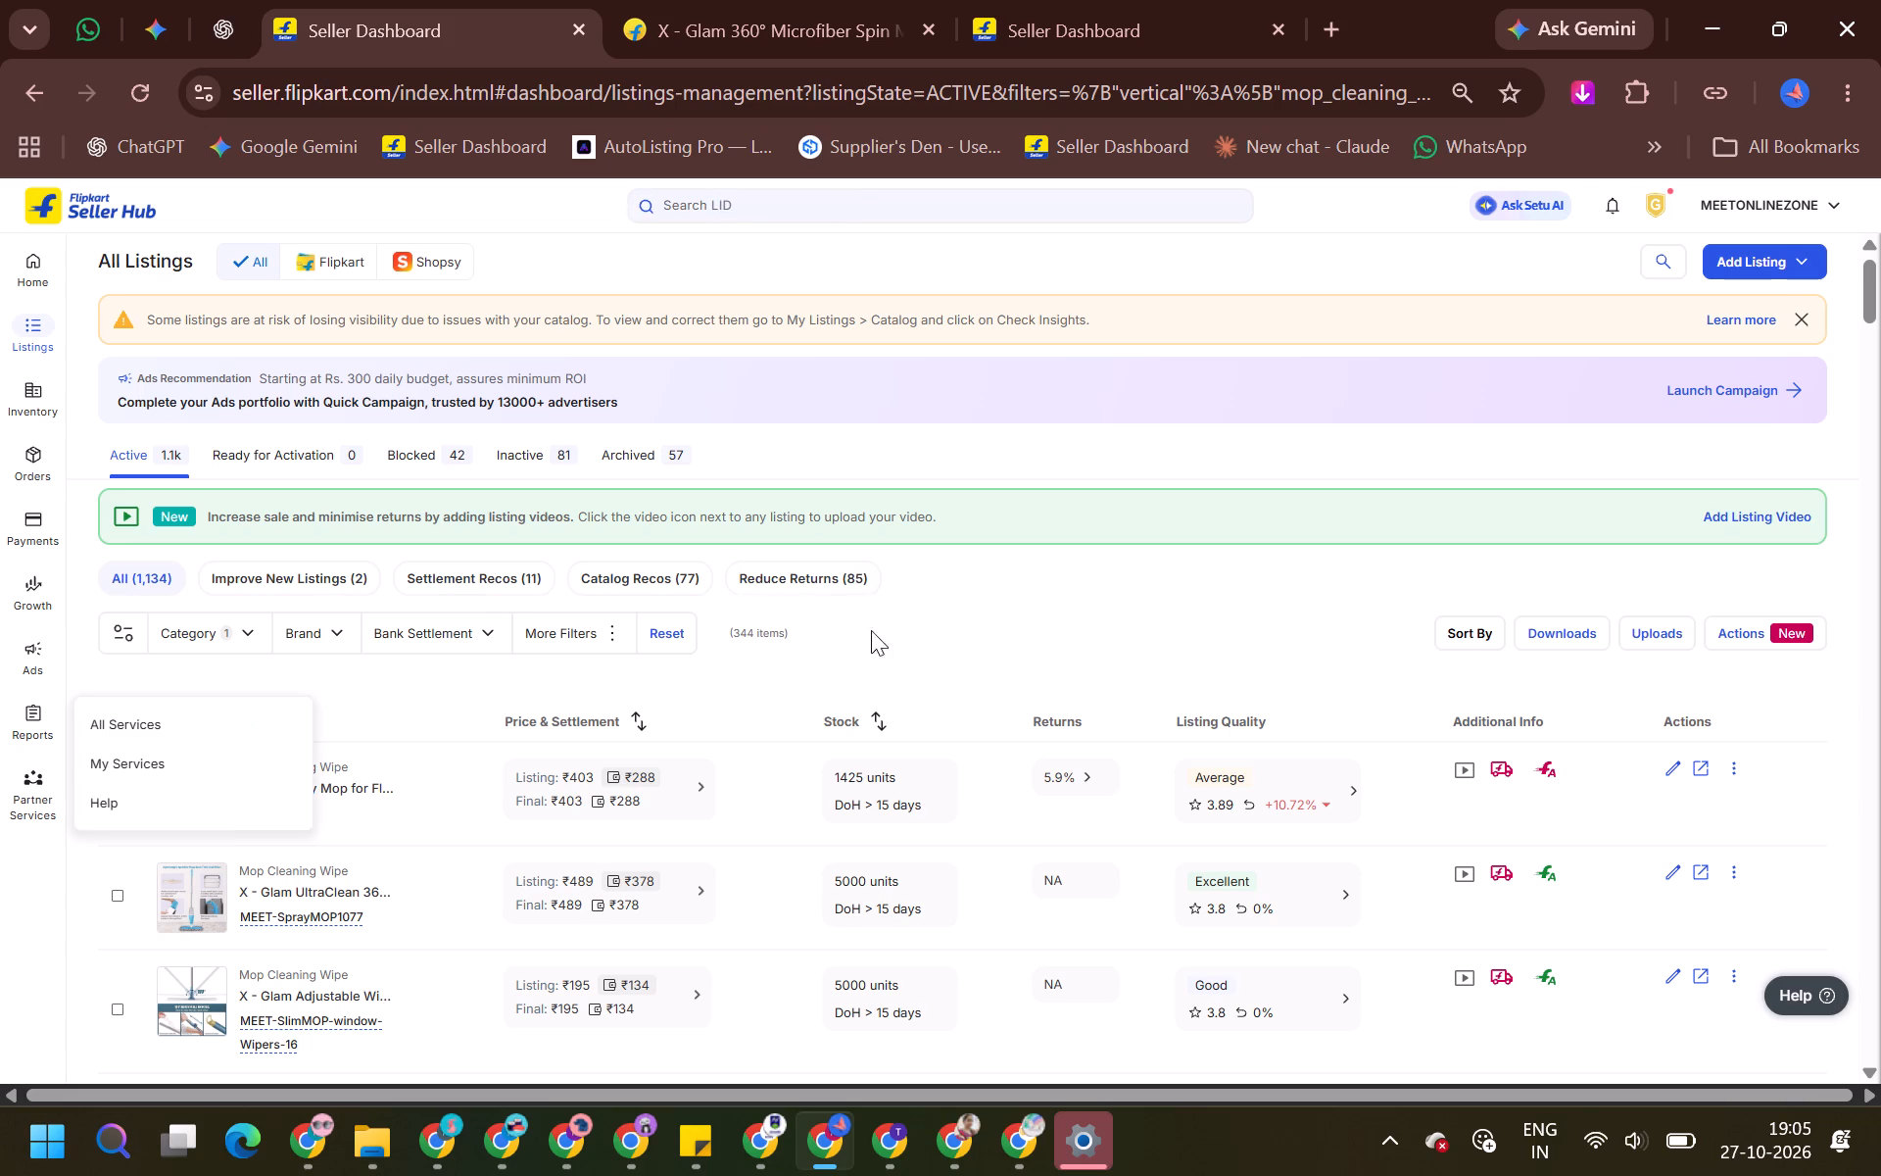
Review the prices and stock of the filtered Mop Cleaning Wipe listings, down to SKU PLZ-RSM-001.
scroll(796, 528, down, 4)
scroll(680, 649, up, 2)
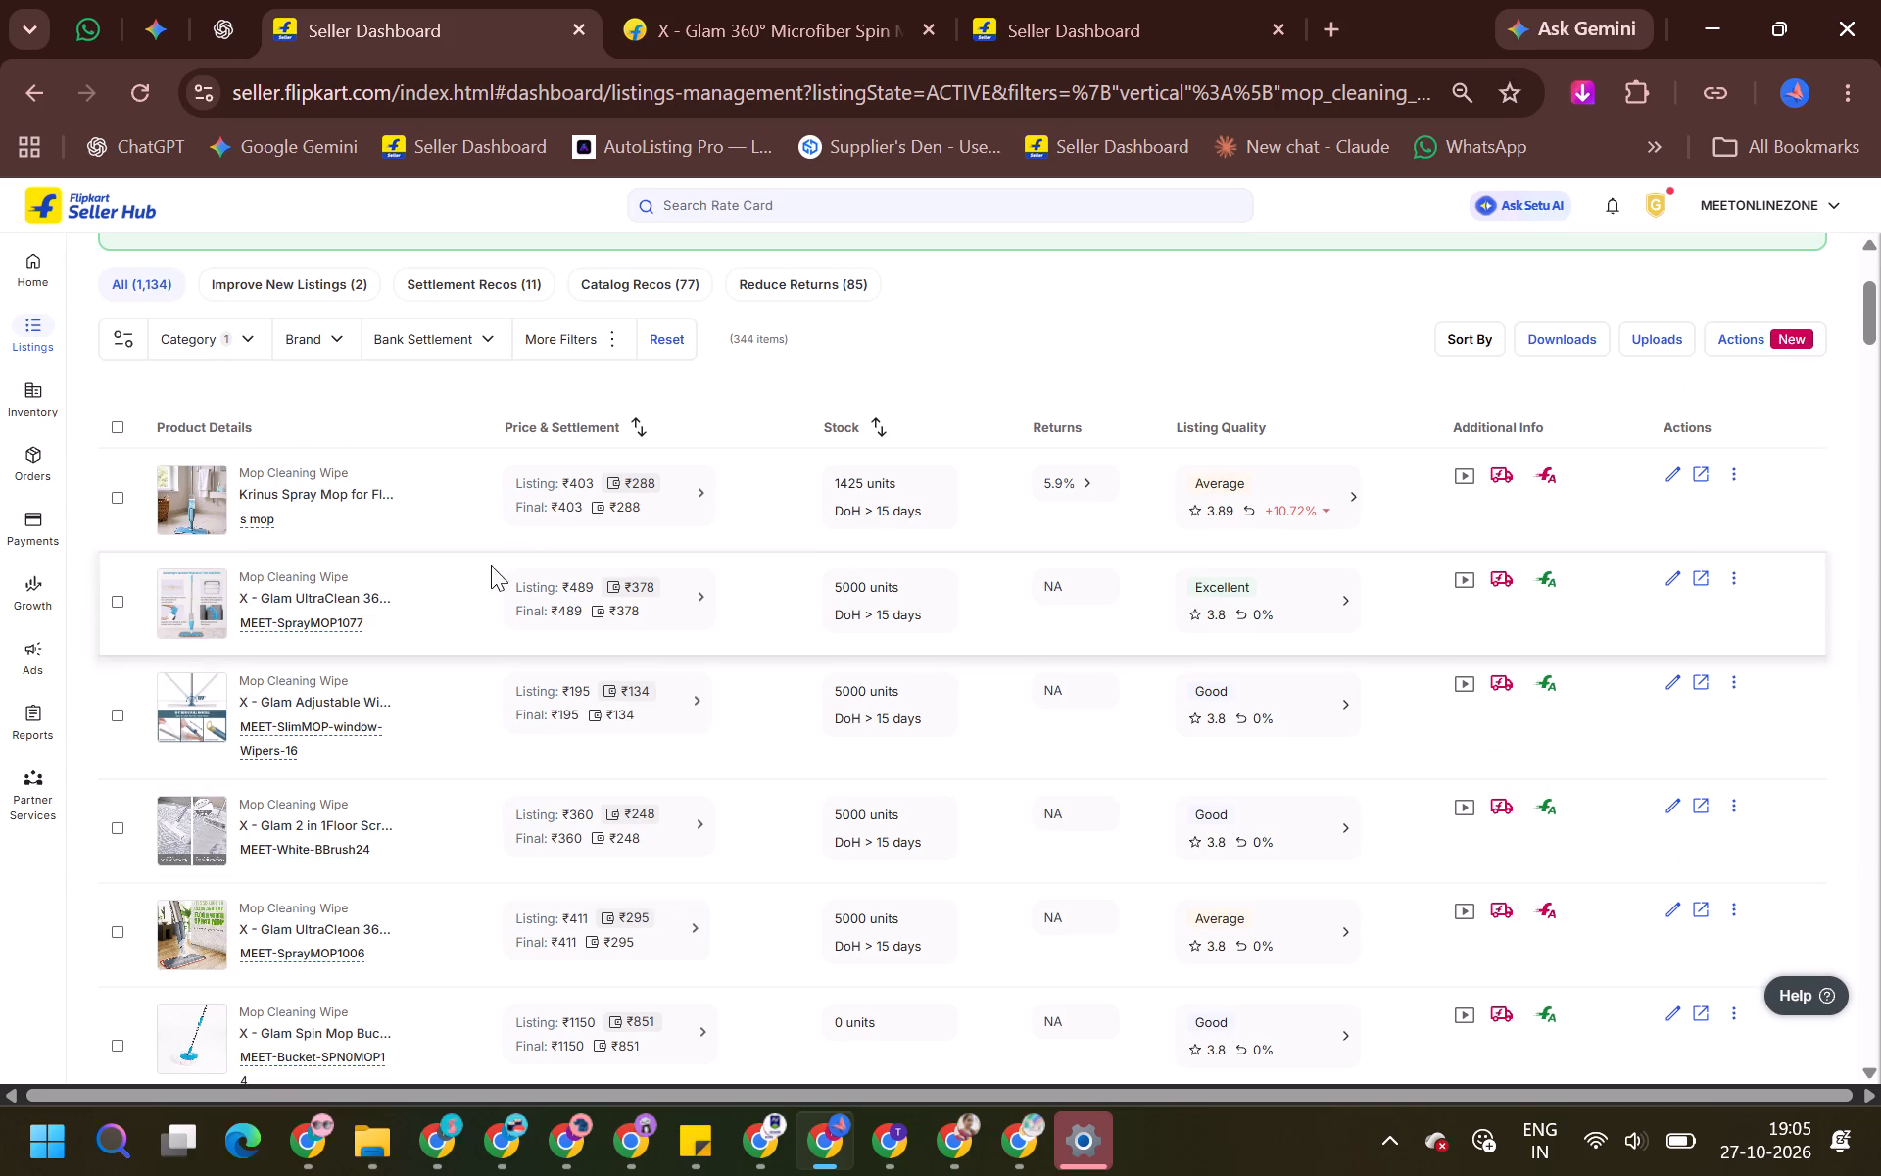
scroll(452, 642, down, 2)
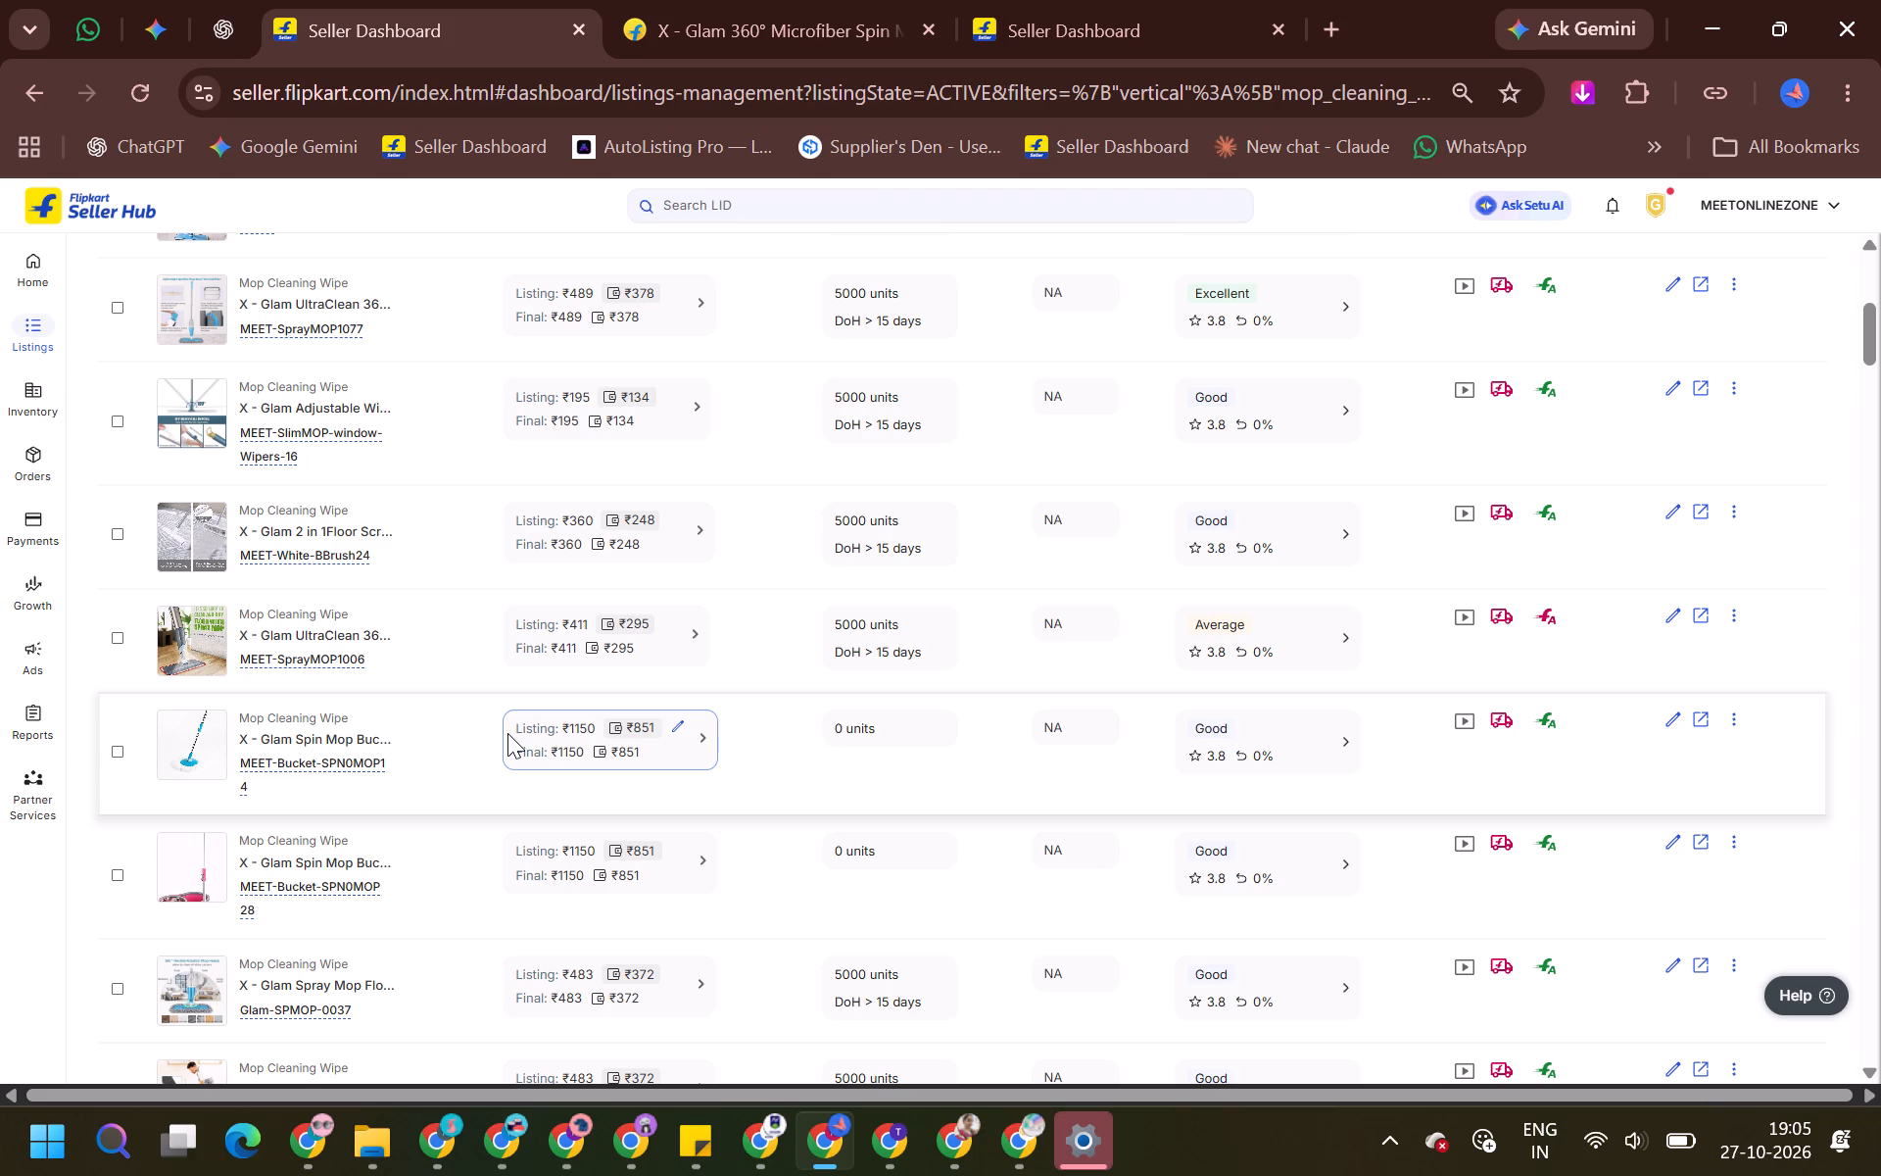
scroll(507, 733, down, 1)
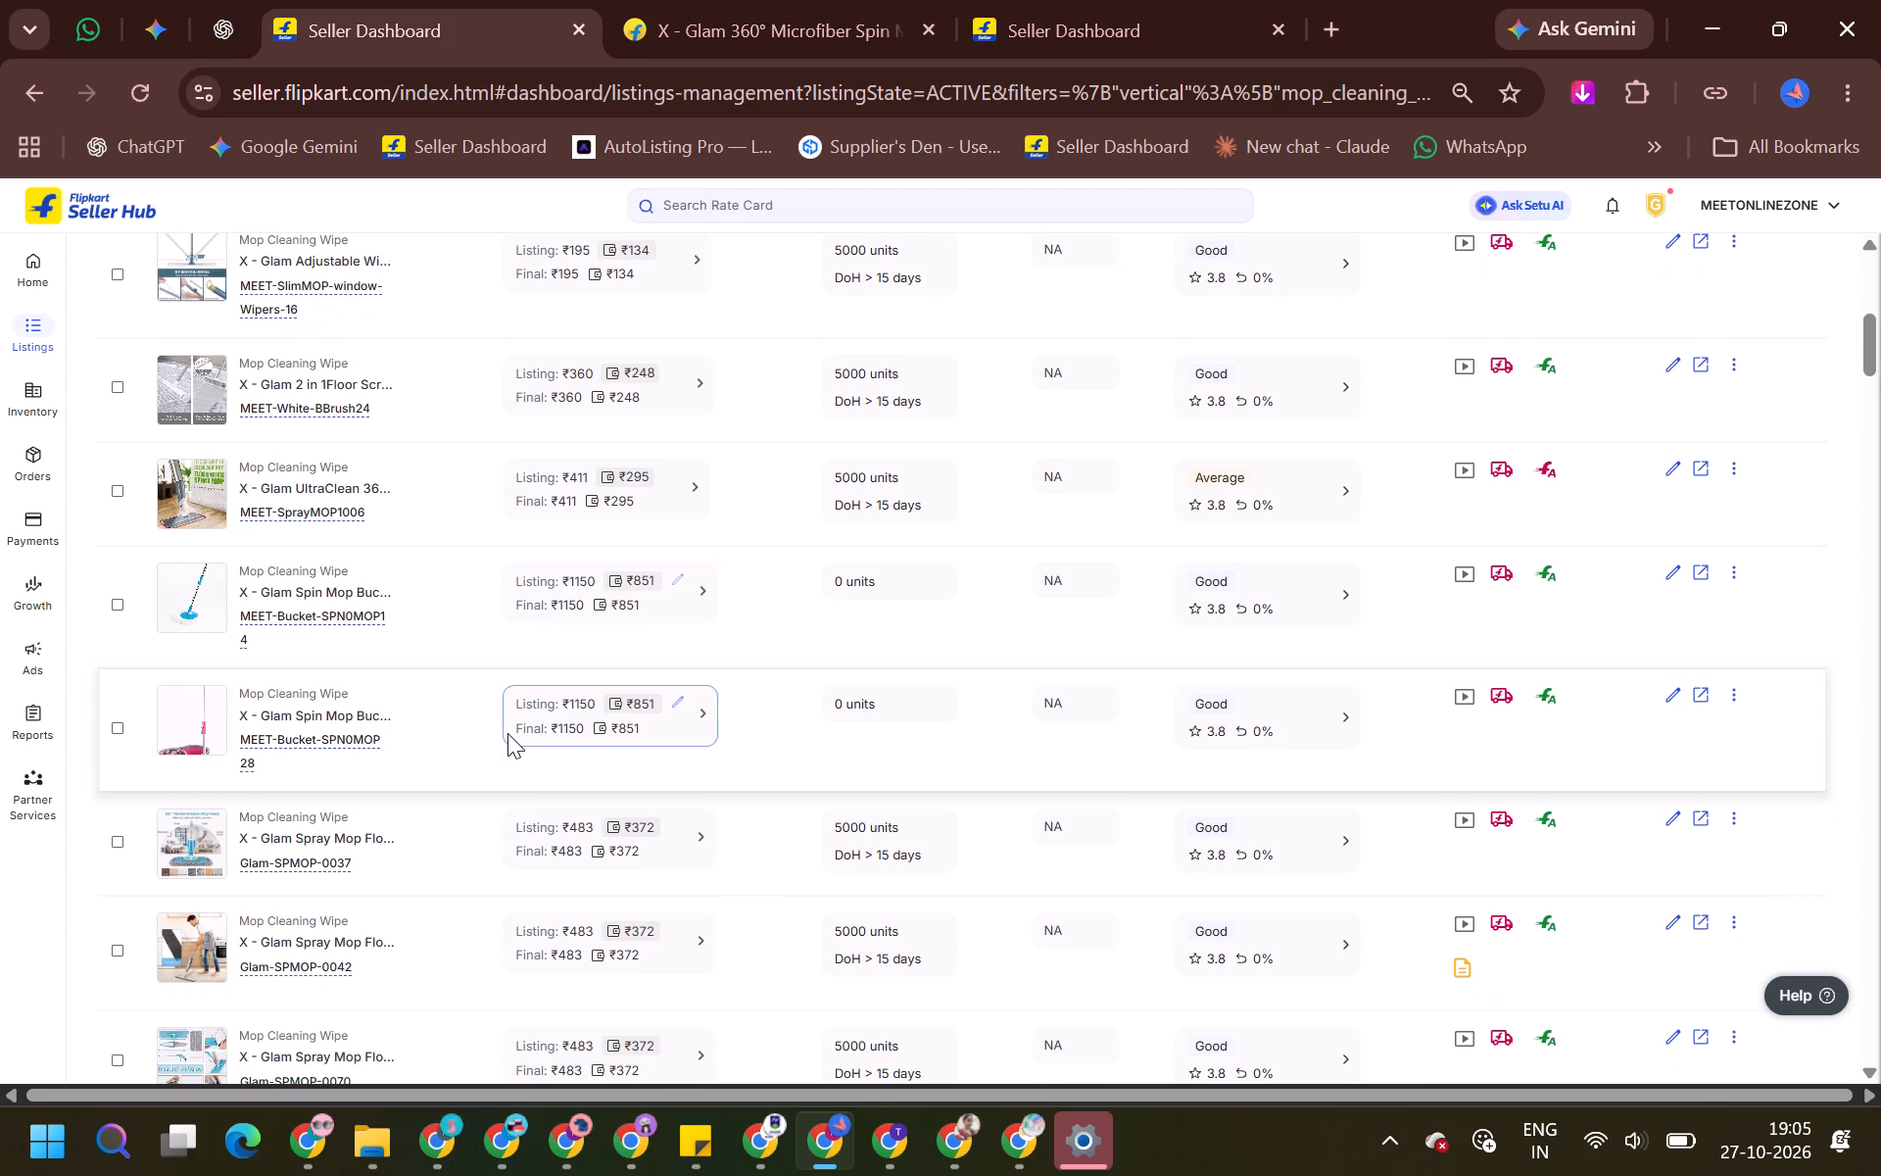
scroll(508, 732, down, 3)
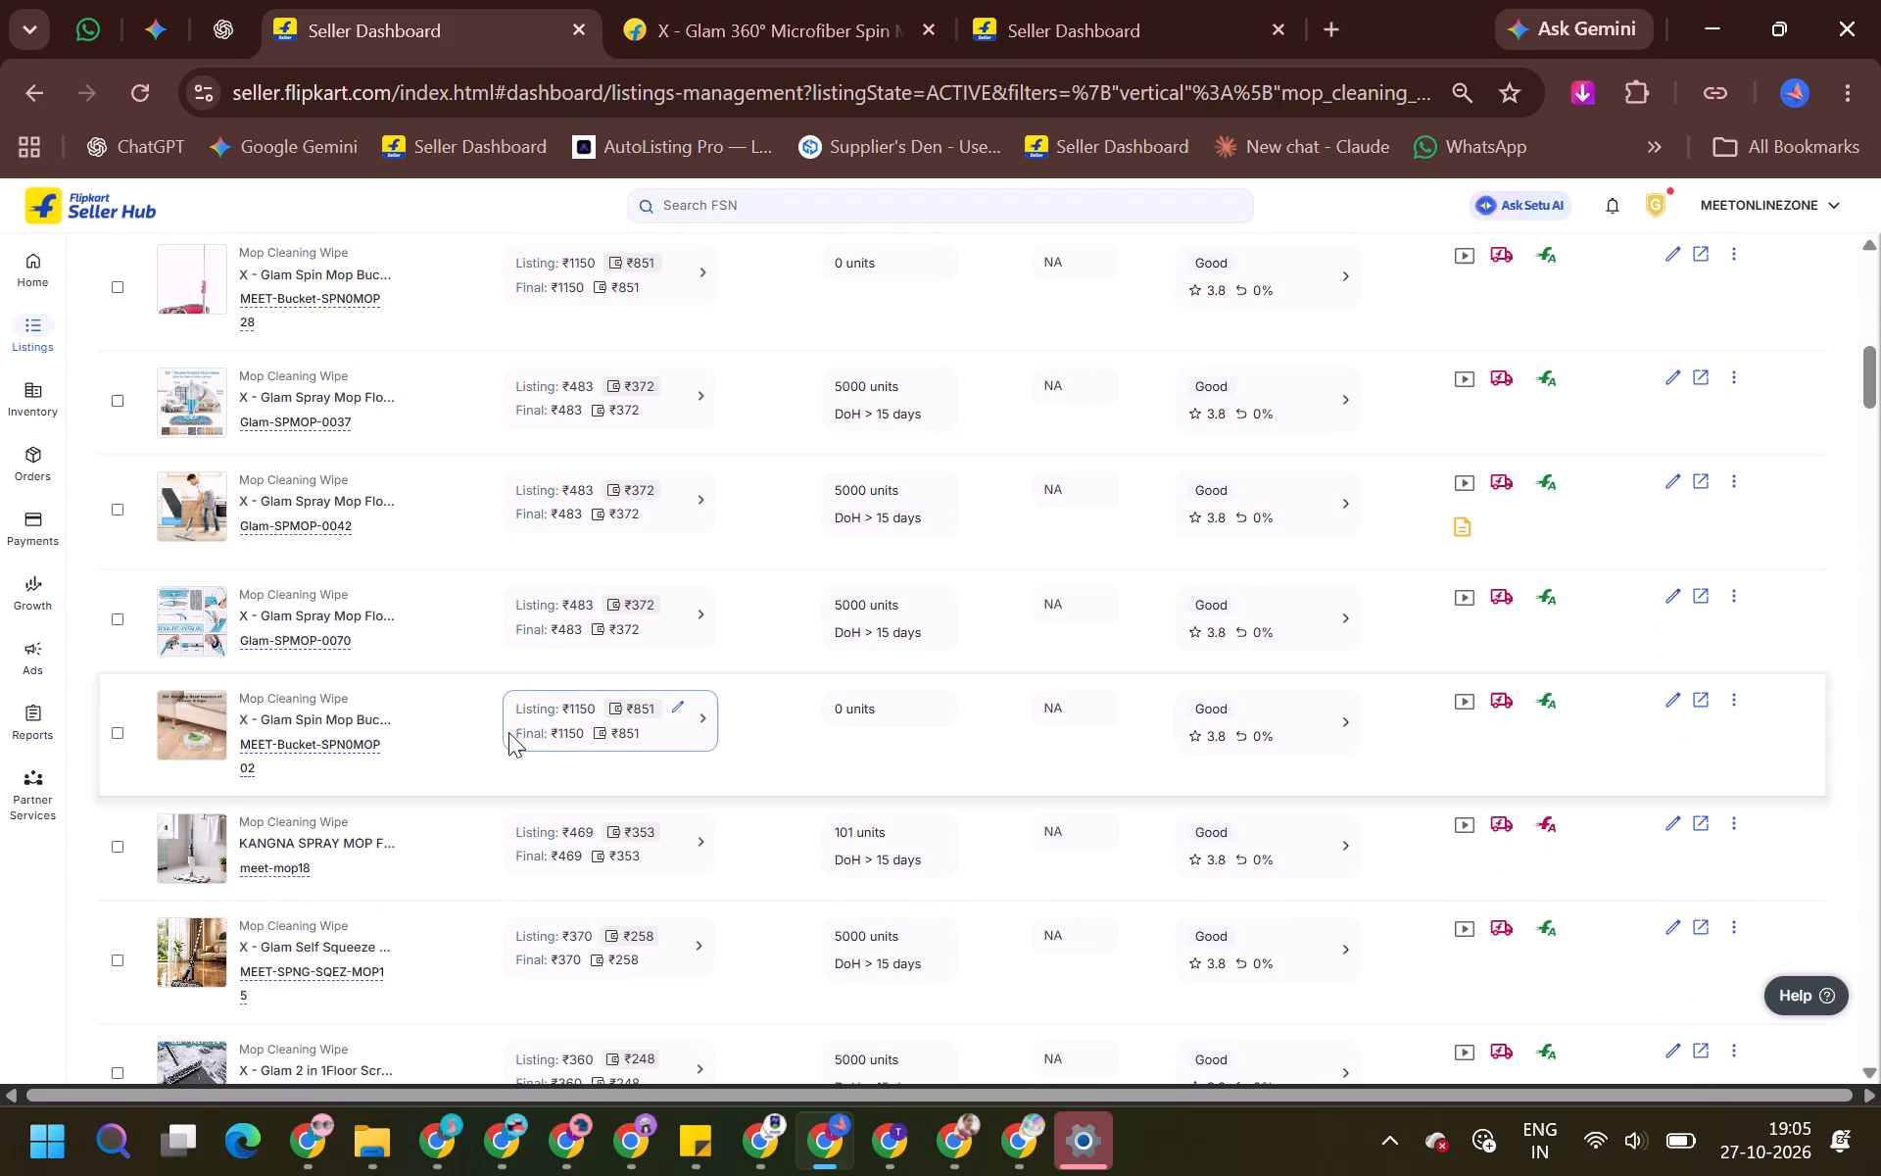
scroll(508, 732, down, 1)
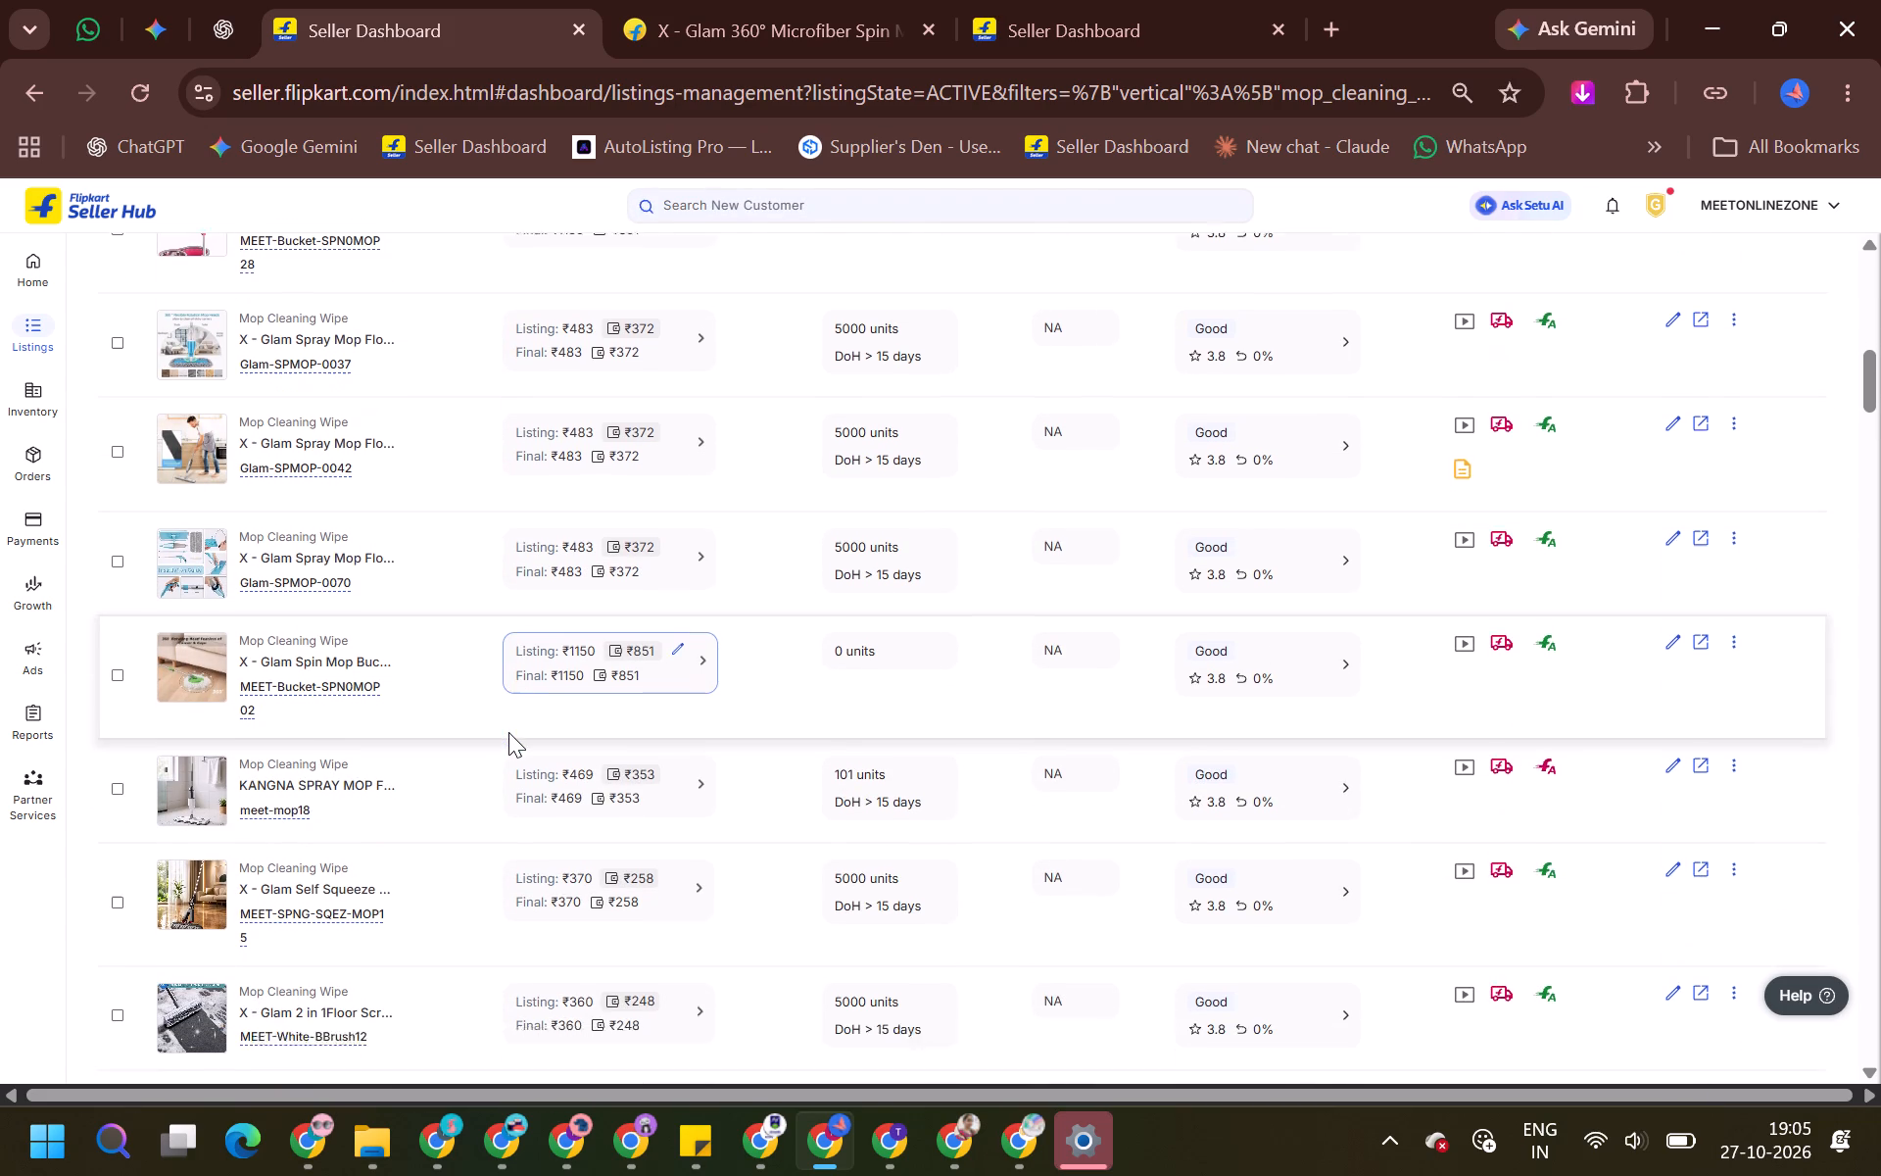
scroll(458, 804, down, 2)
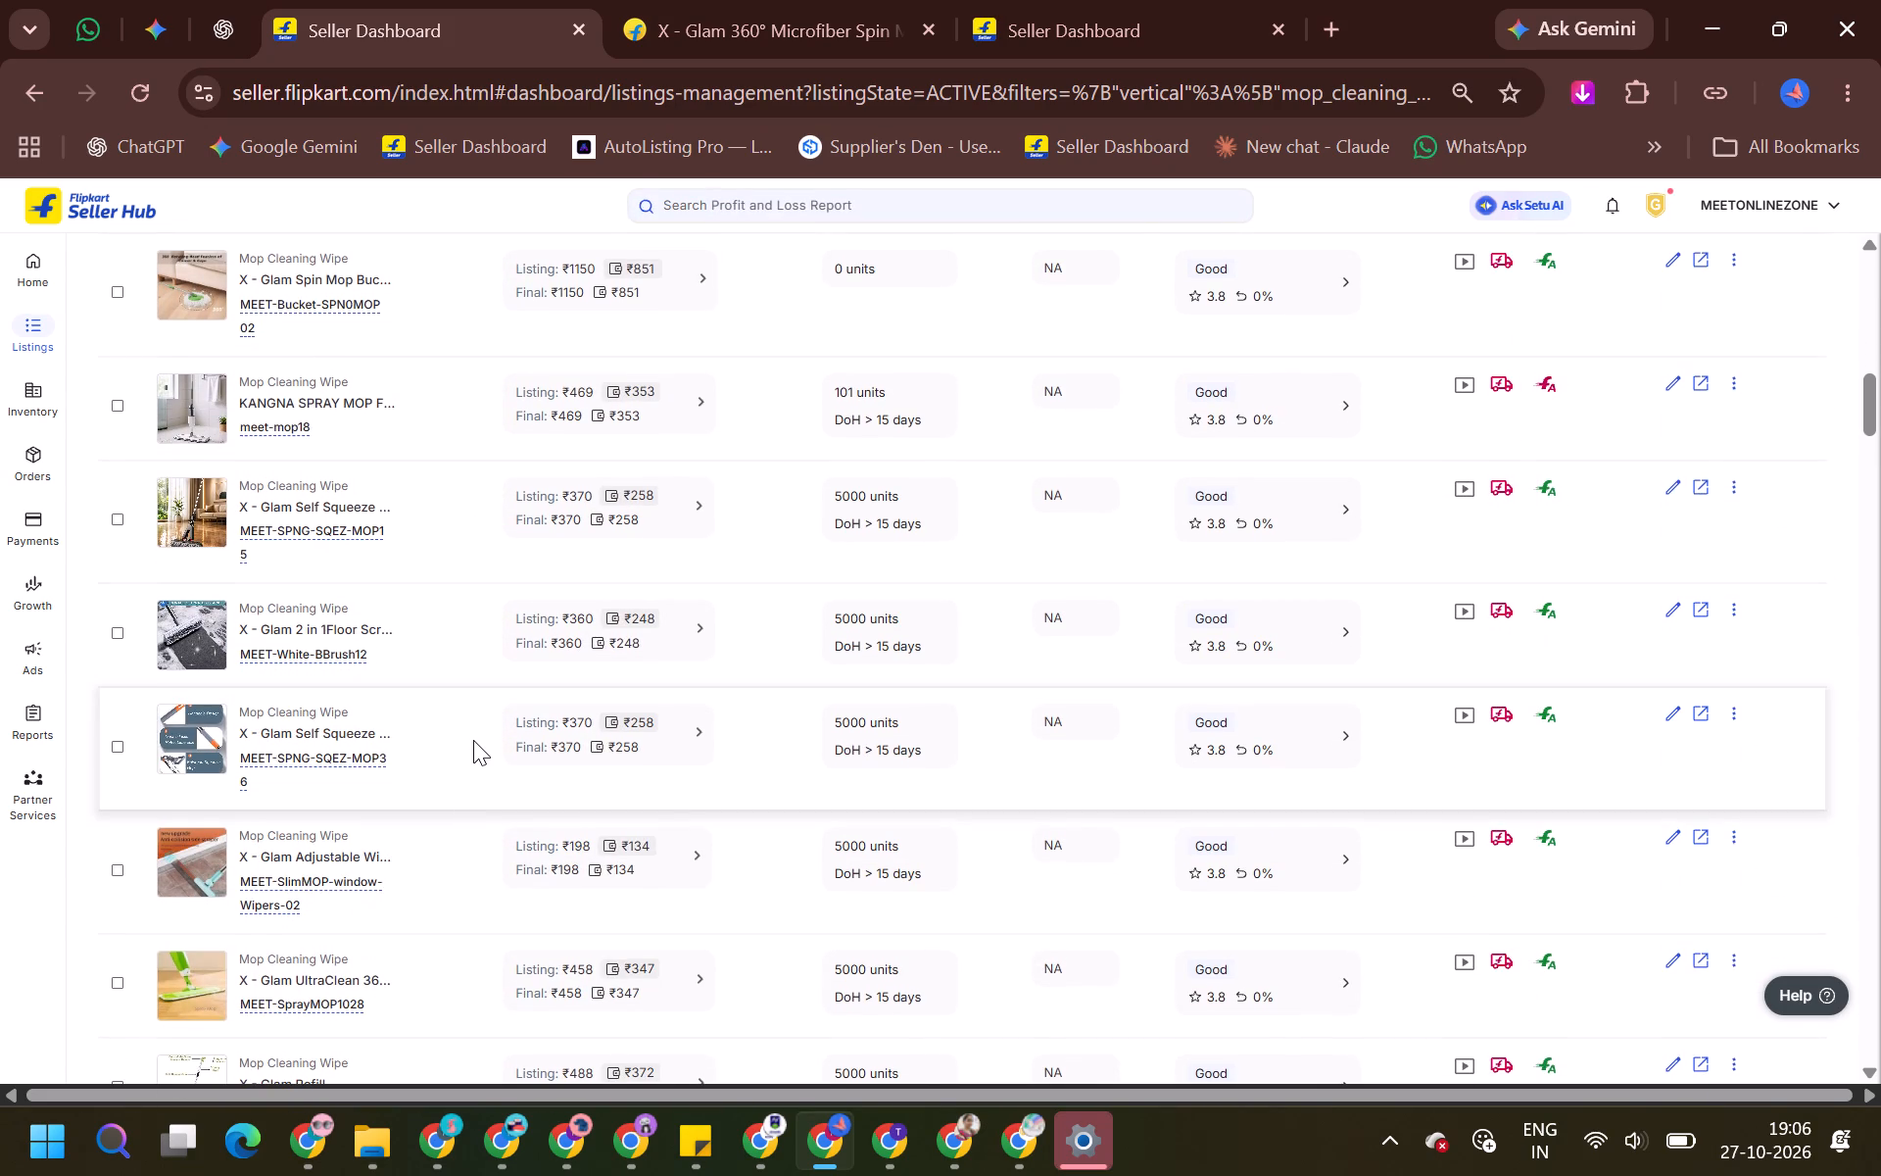
scroll(473, 740, down, 3)
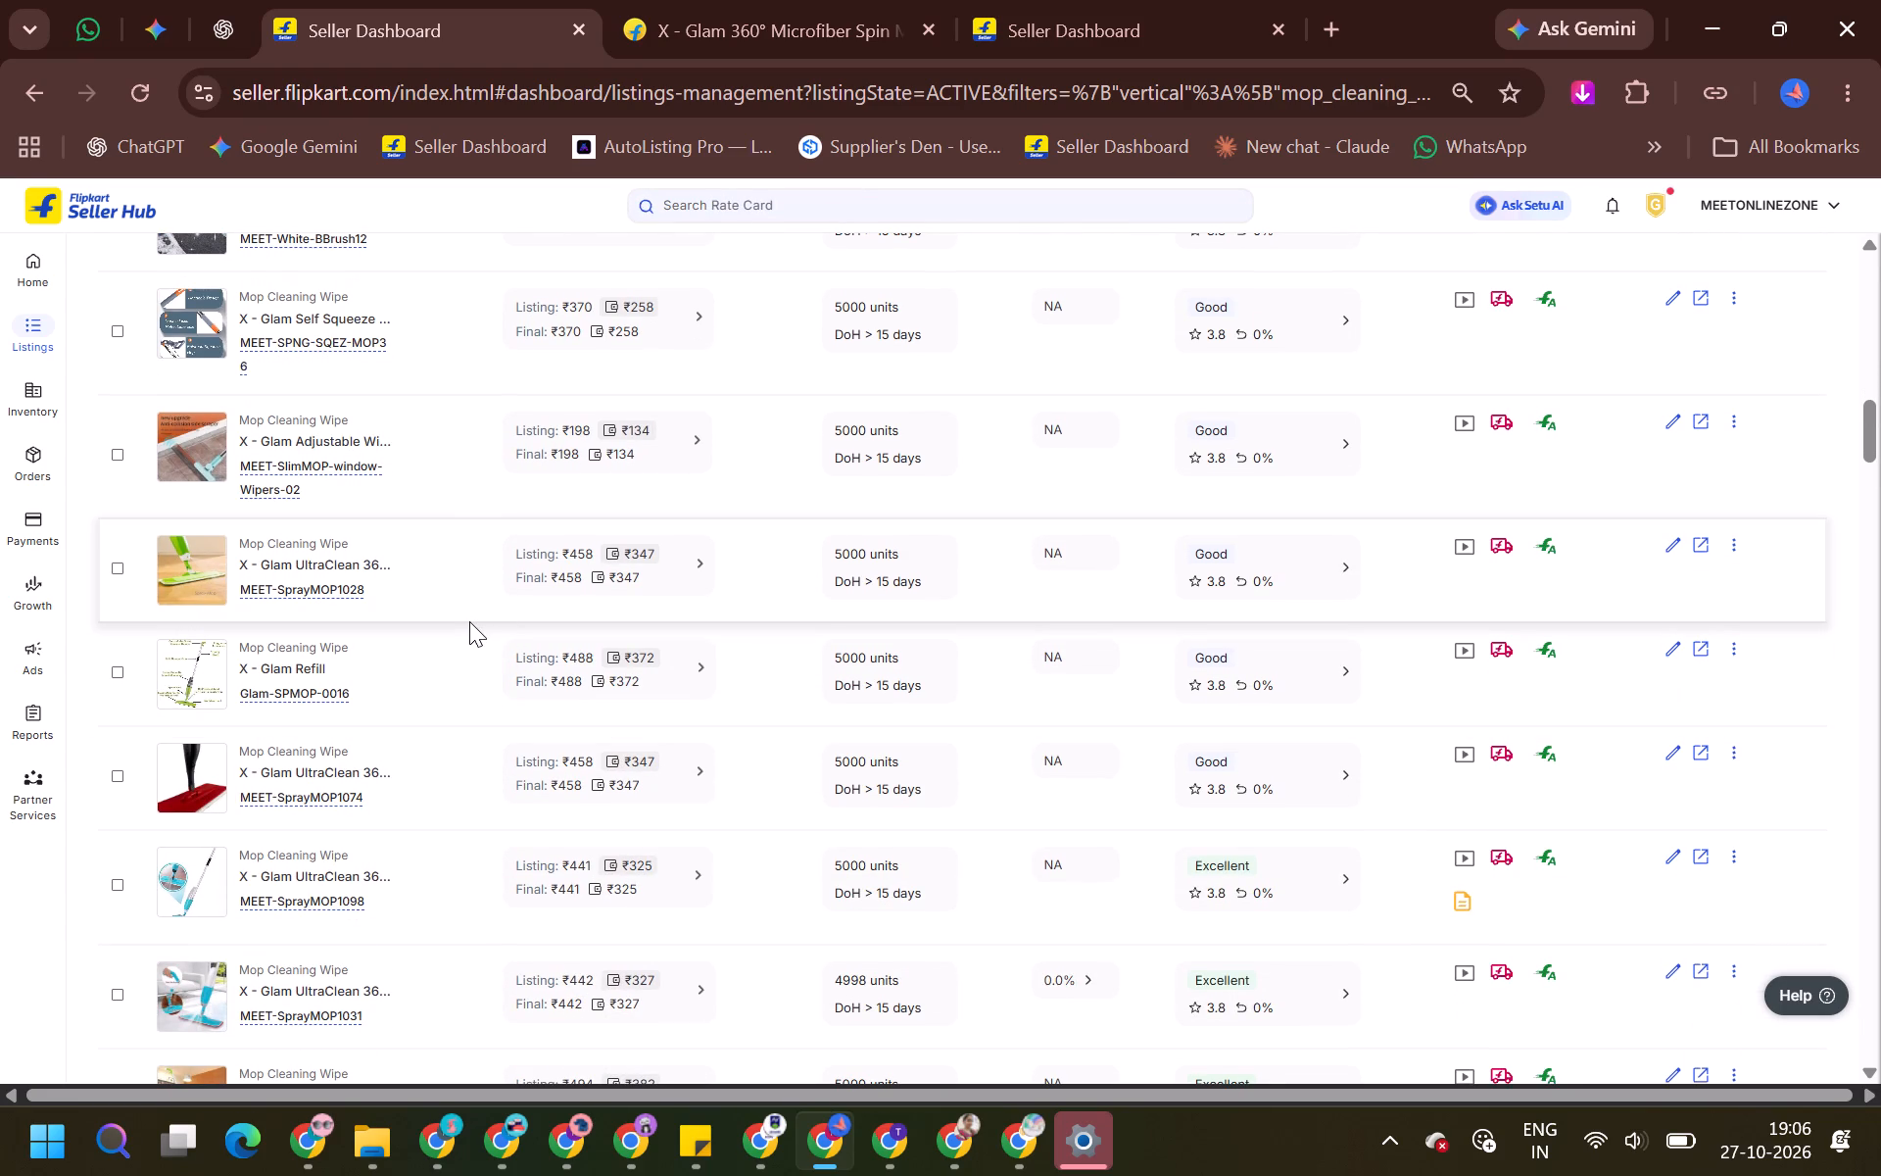
scroll(479, 605, down, 2)
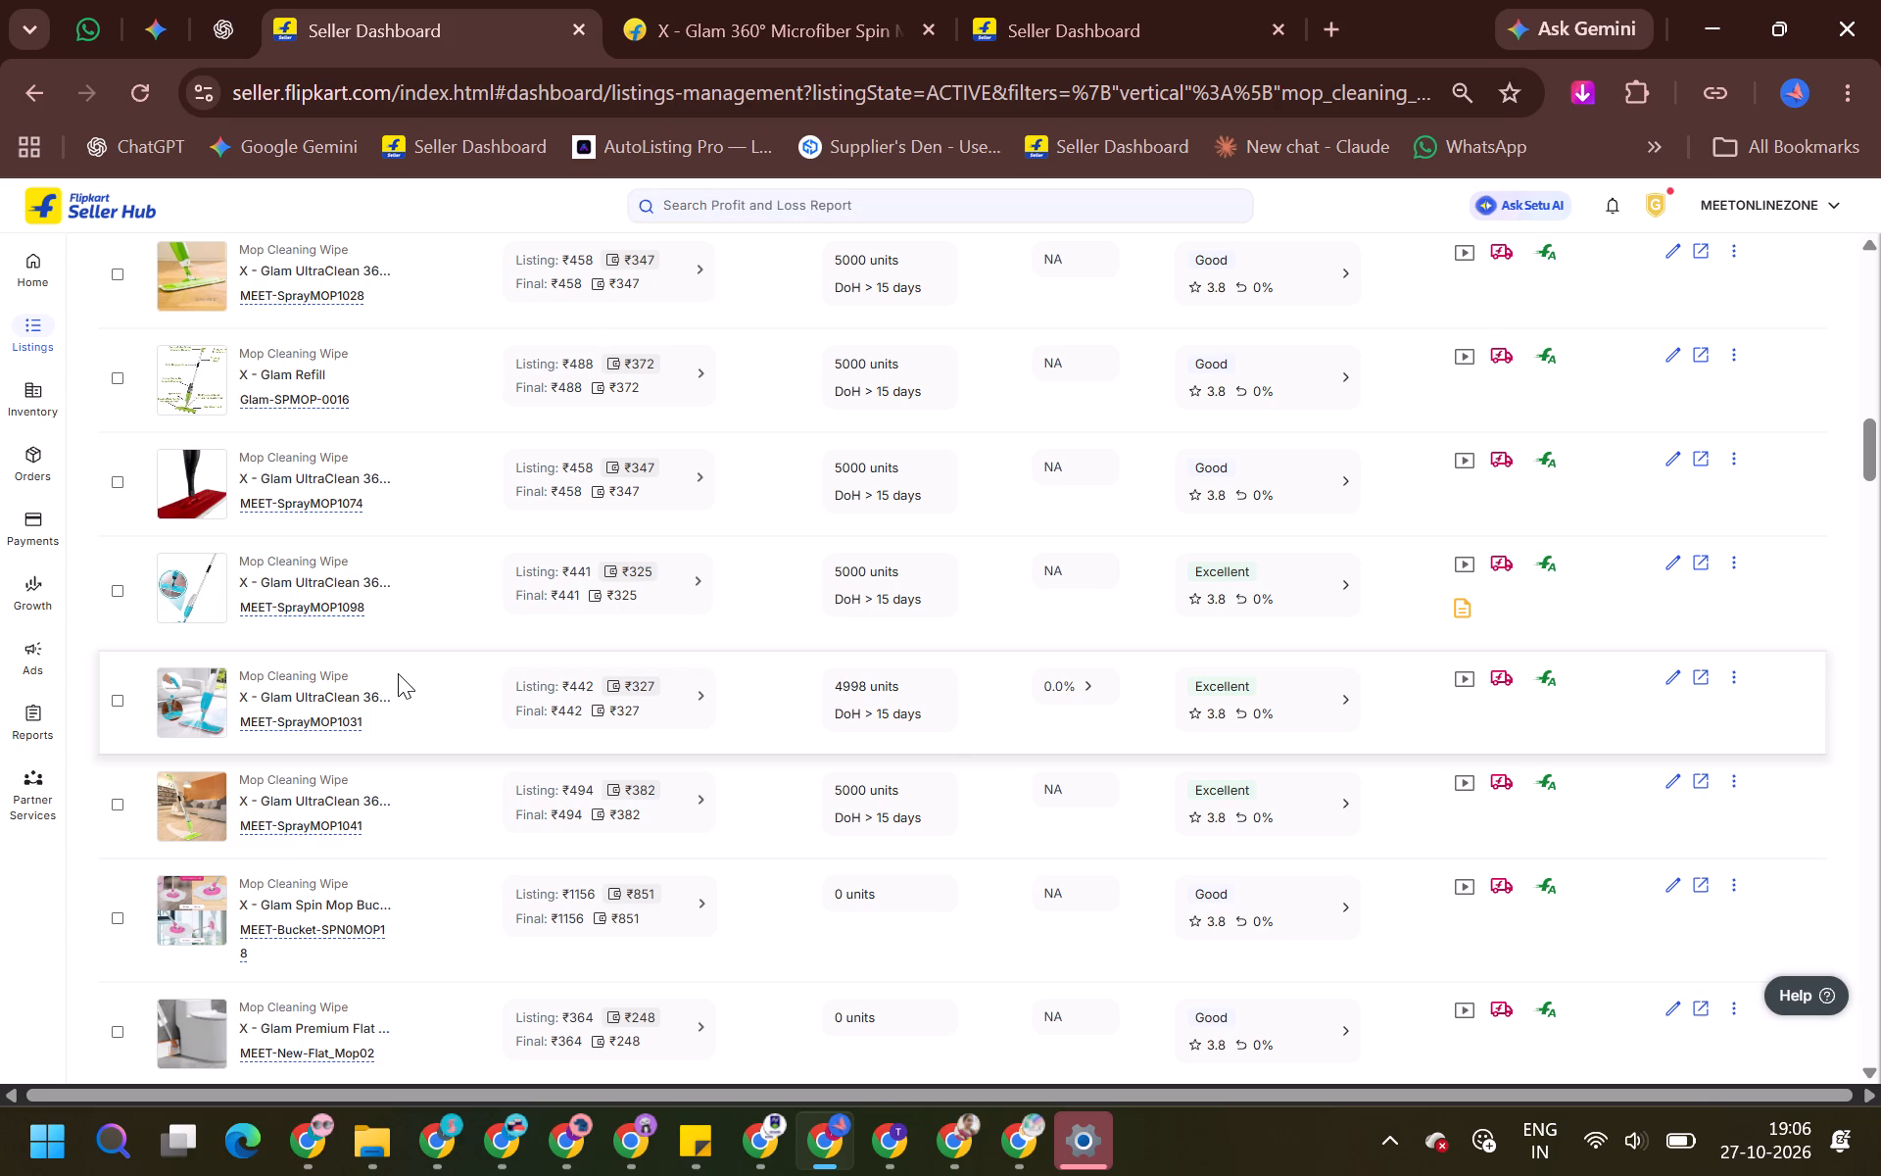
scroll(401, 676, down, 1)
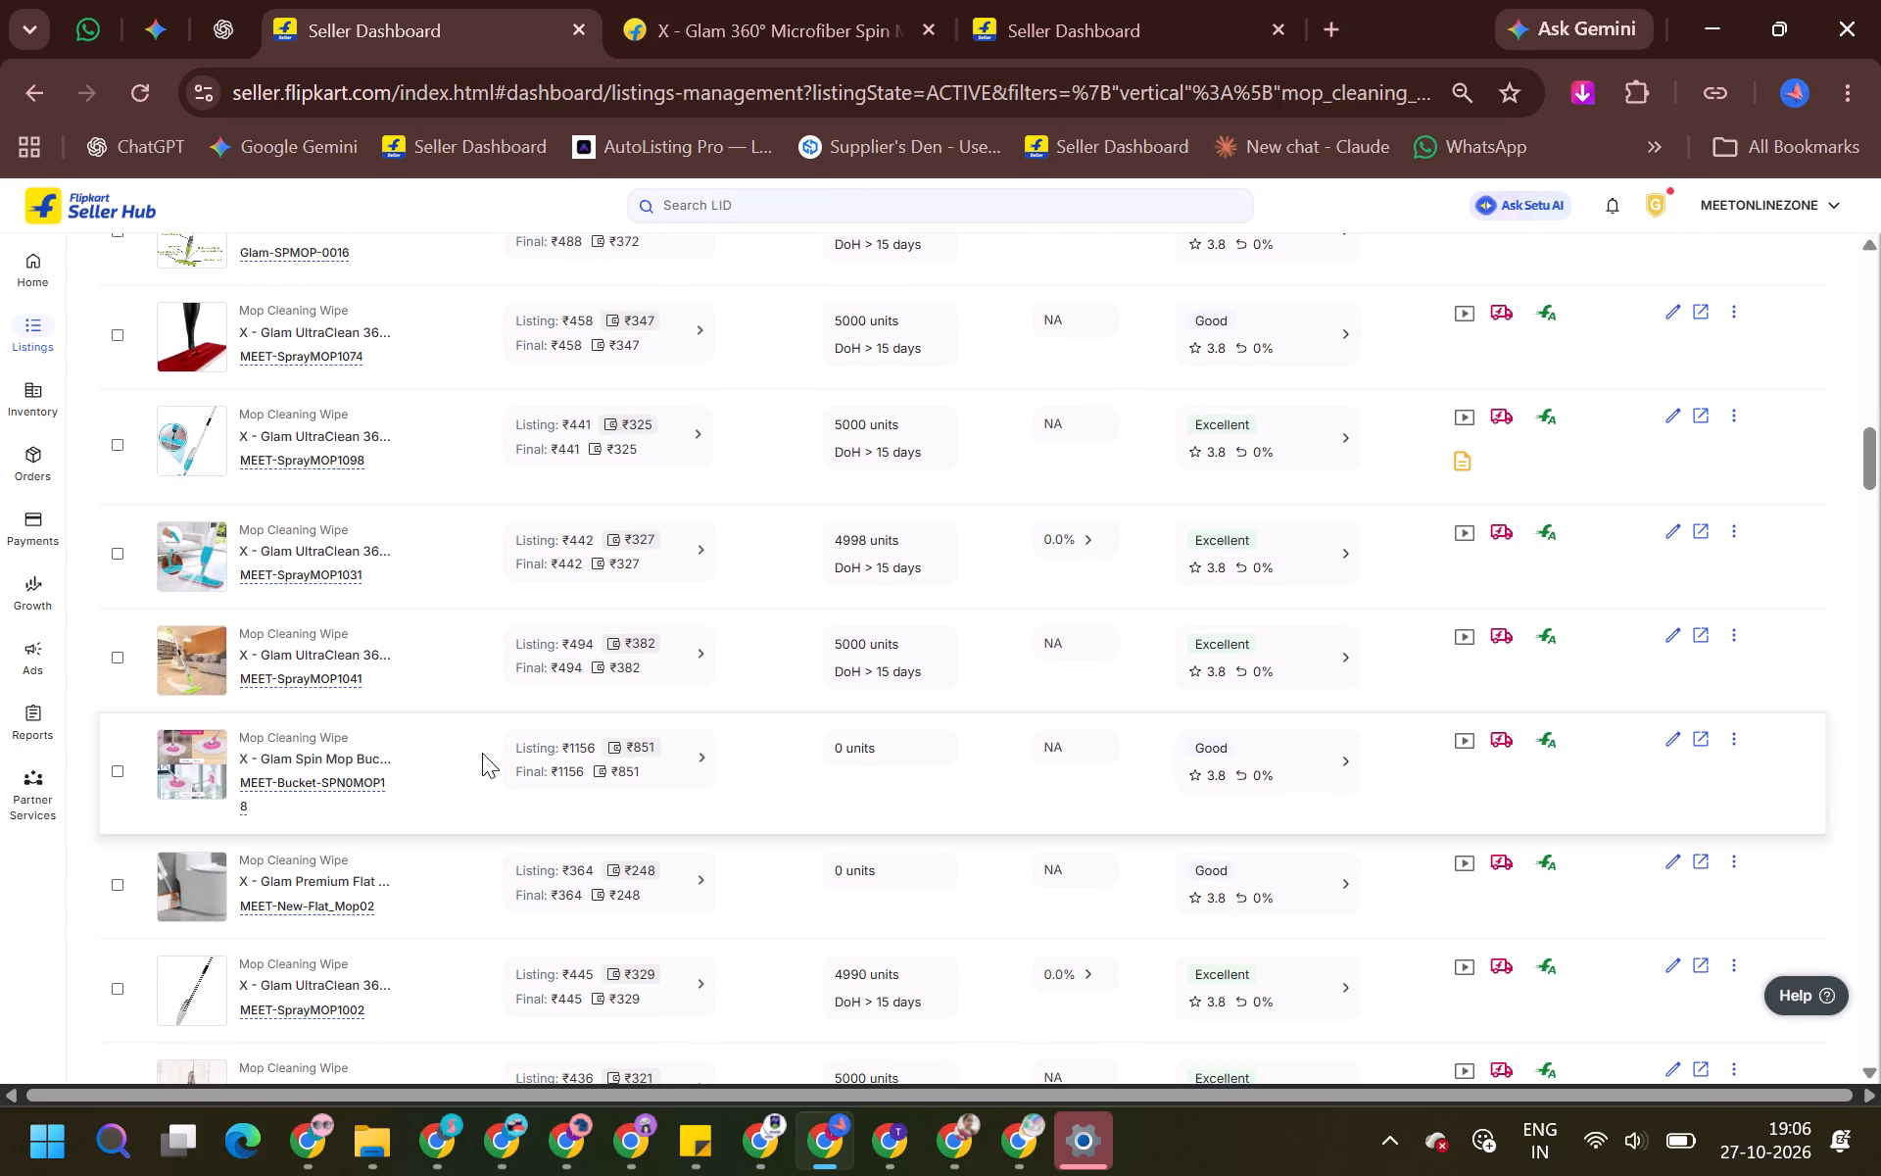
scroll(482, 753, down, 2)
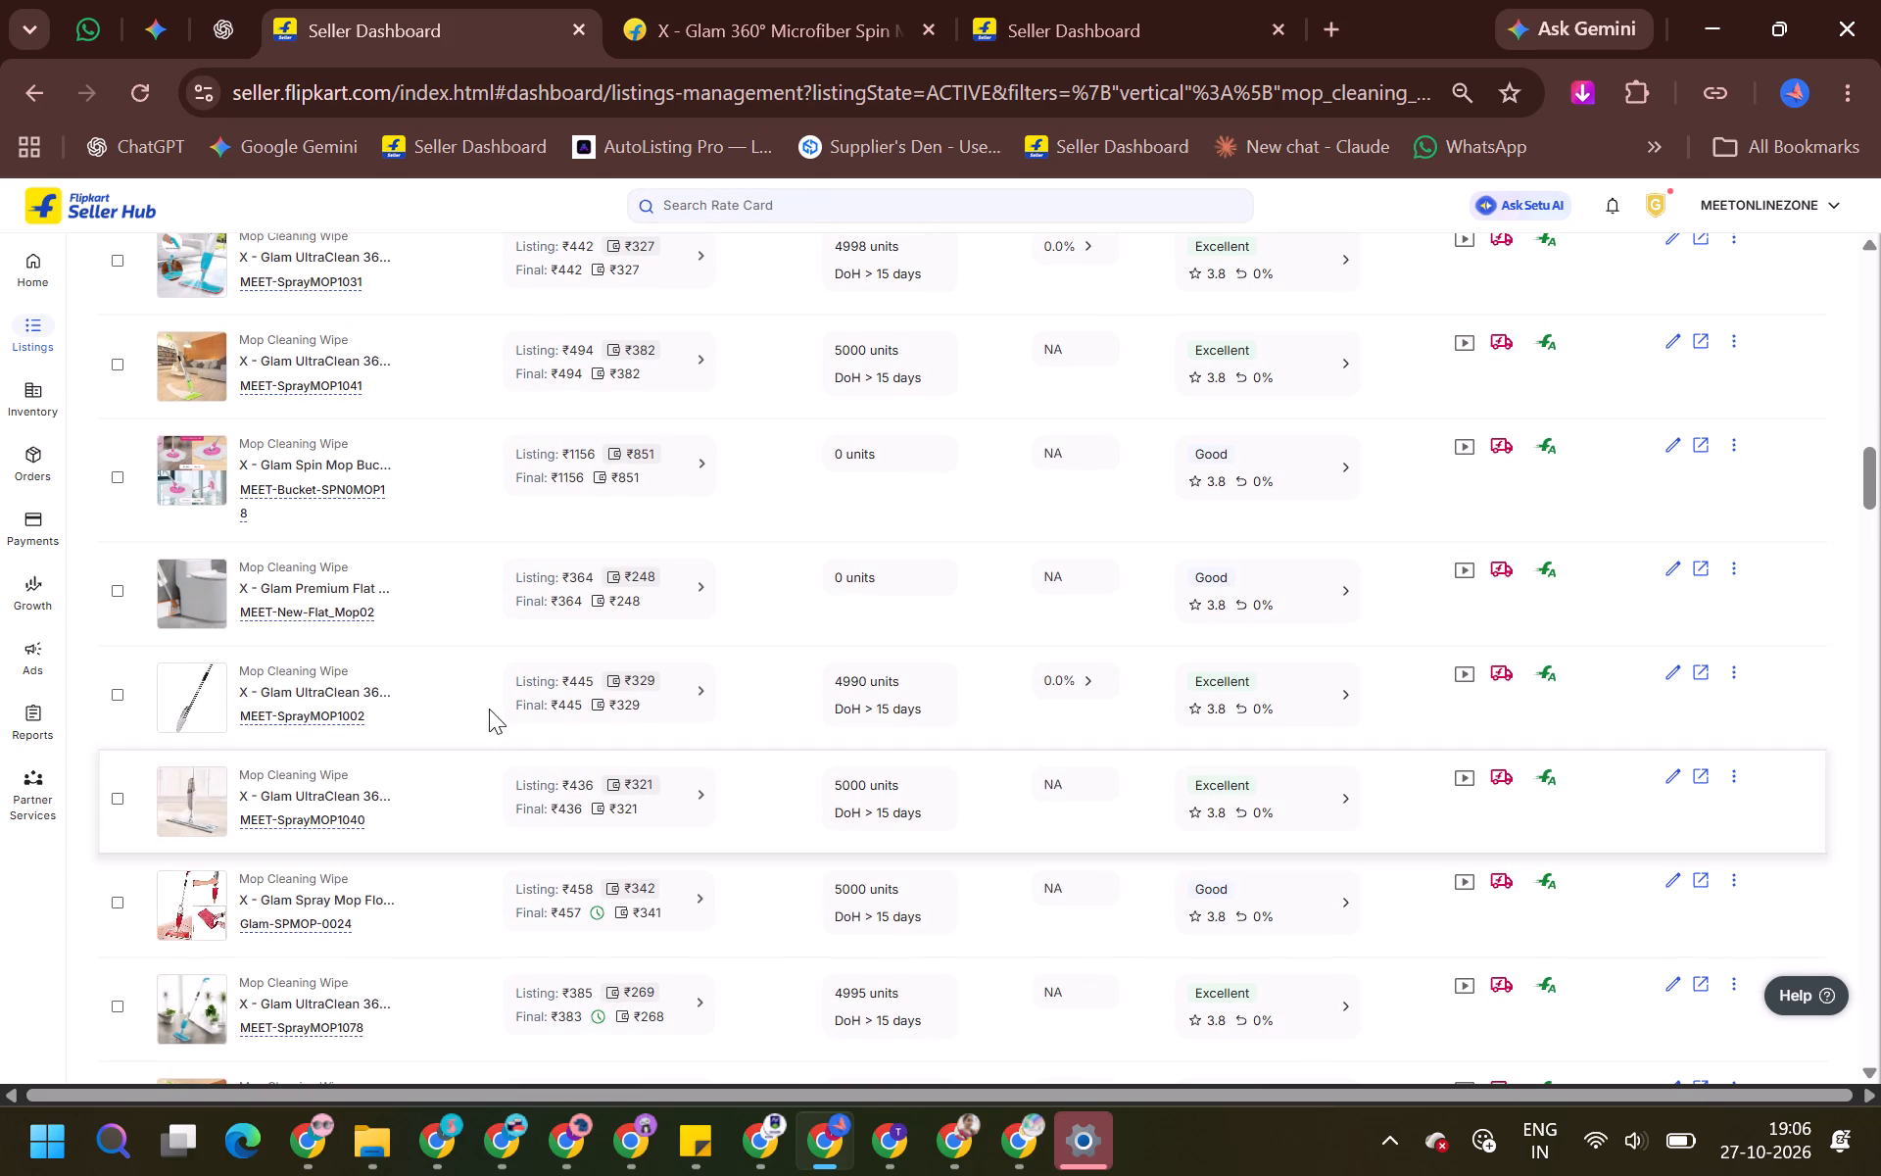
scroll(466, 669, down, 2)
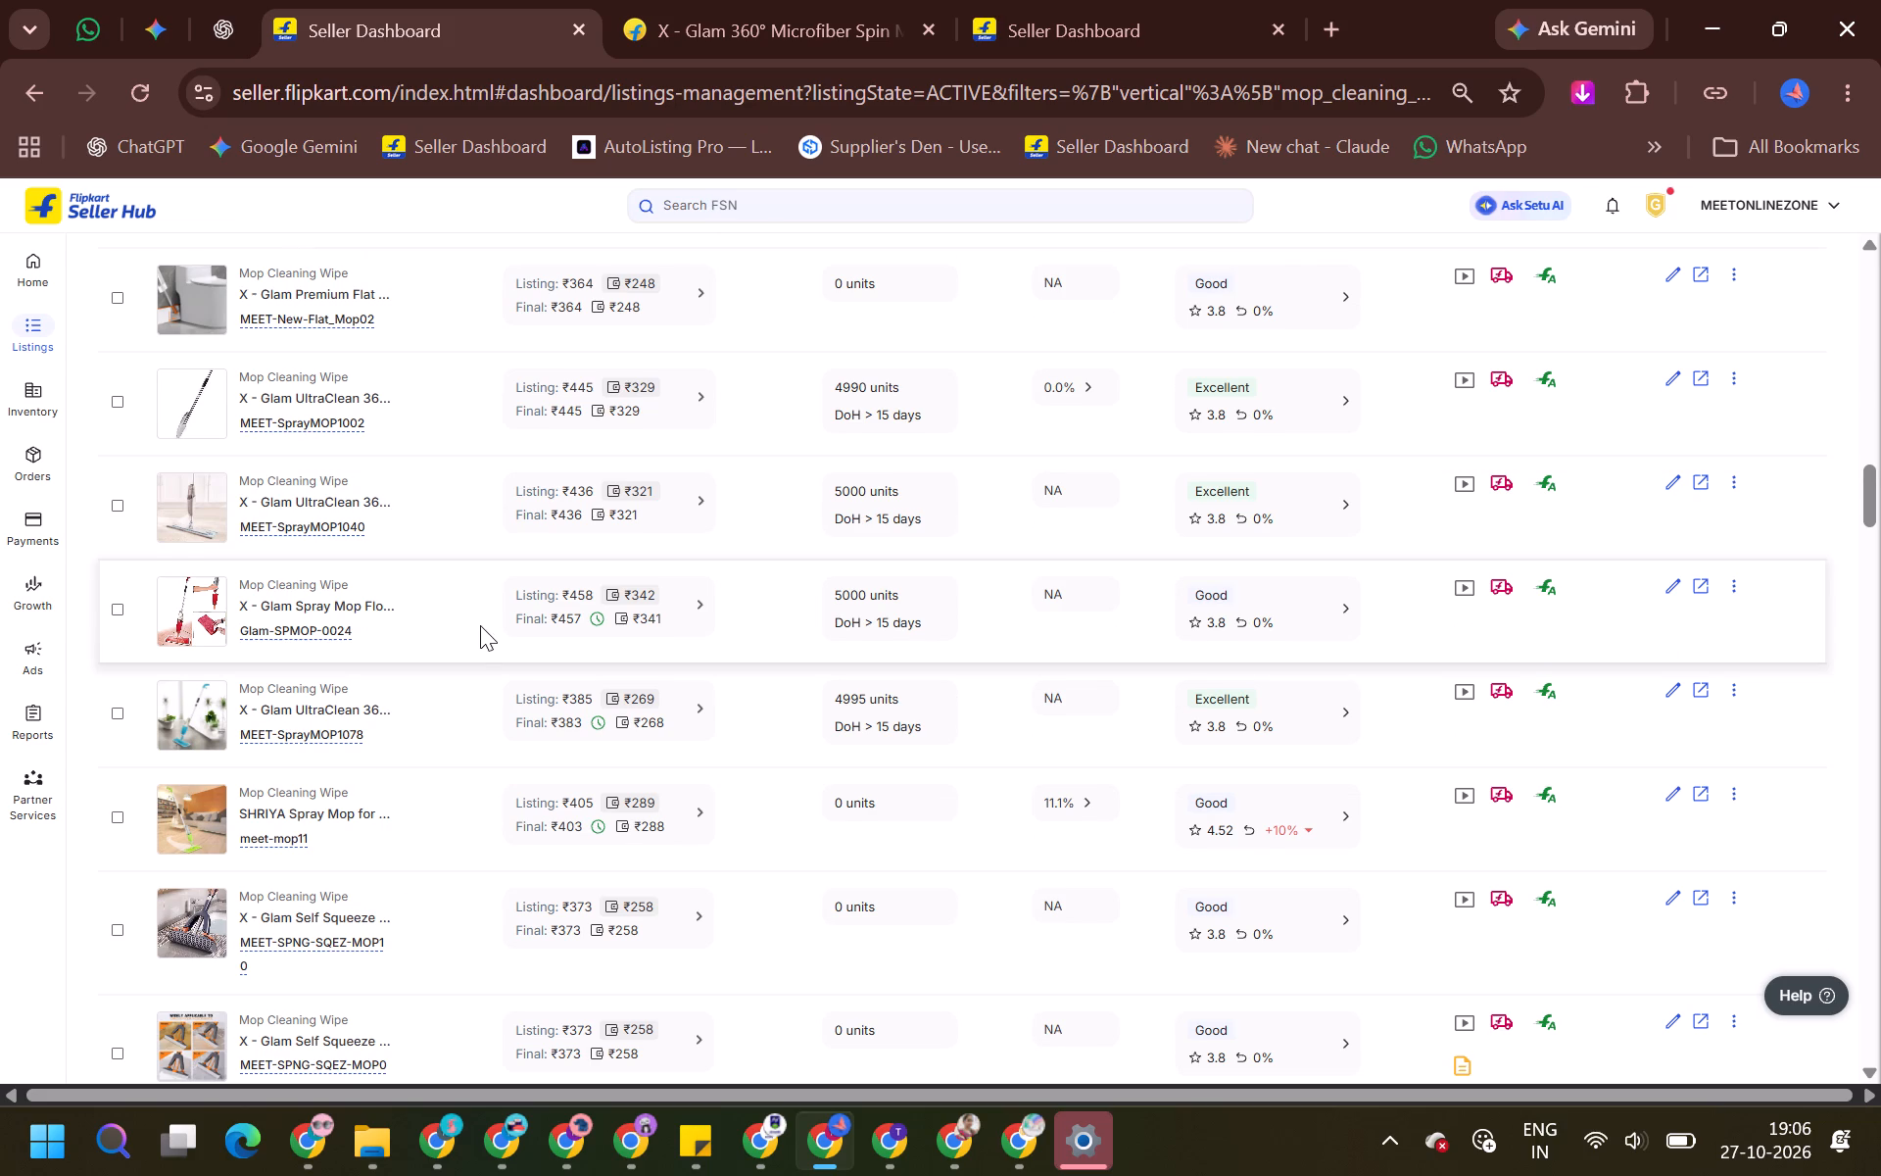
scroll(479, 638, down, 4)
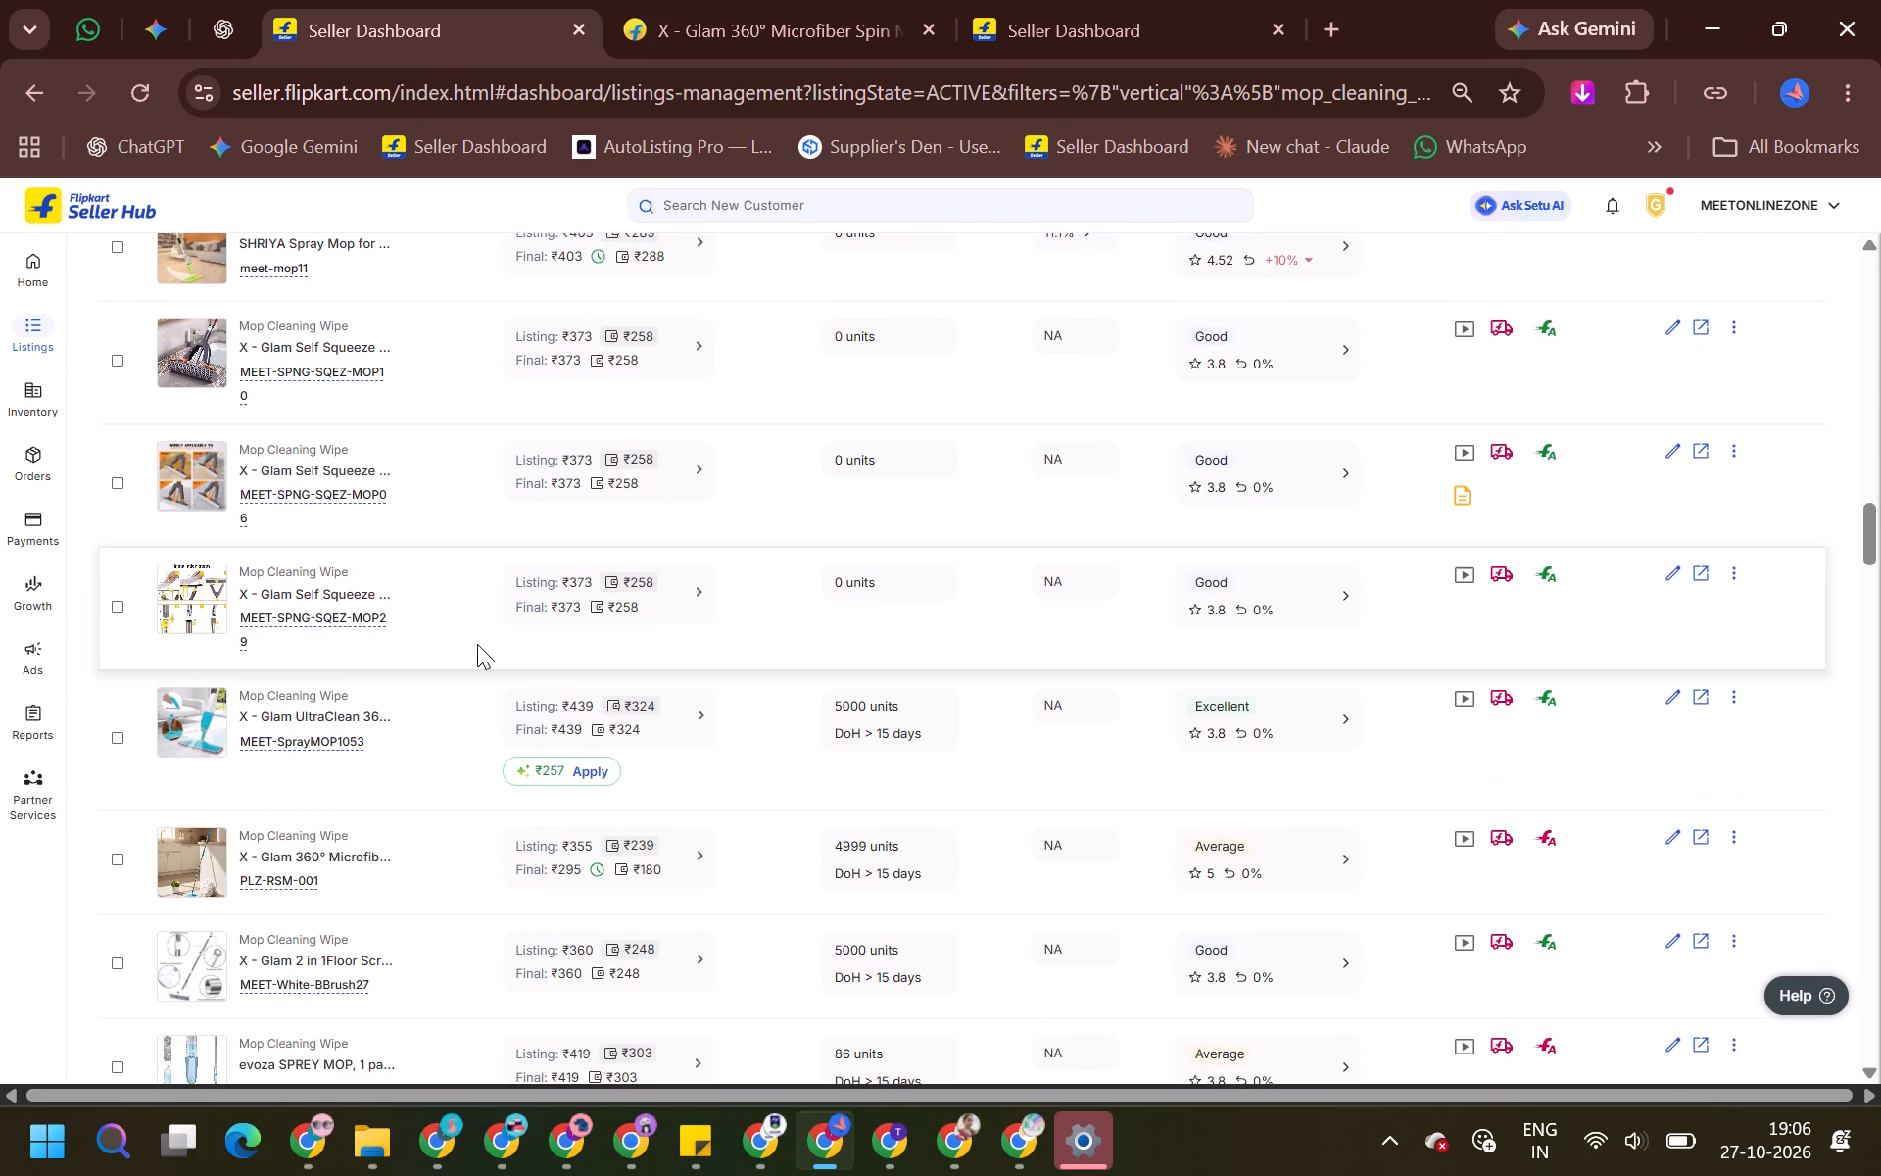
scroll(477, 644, down, 2)
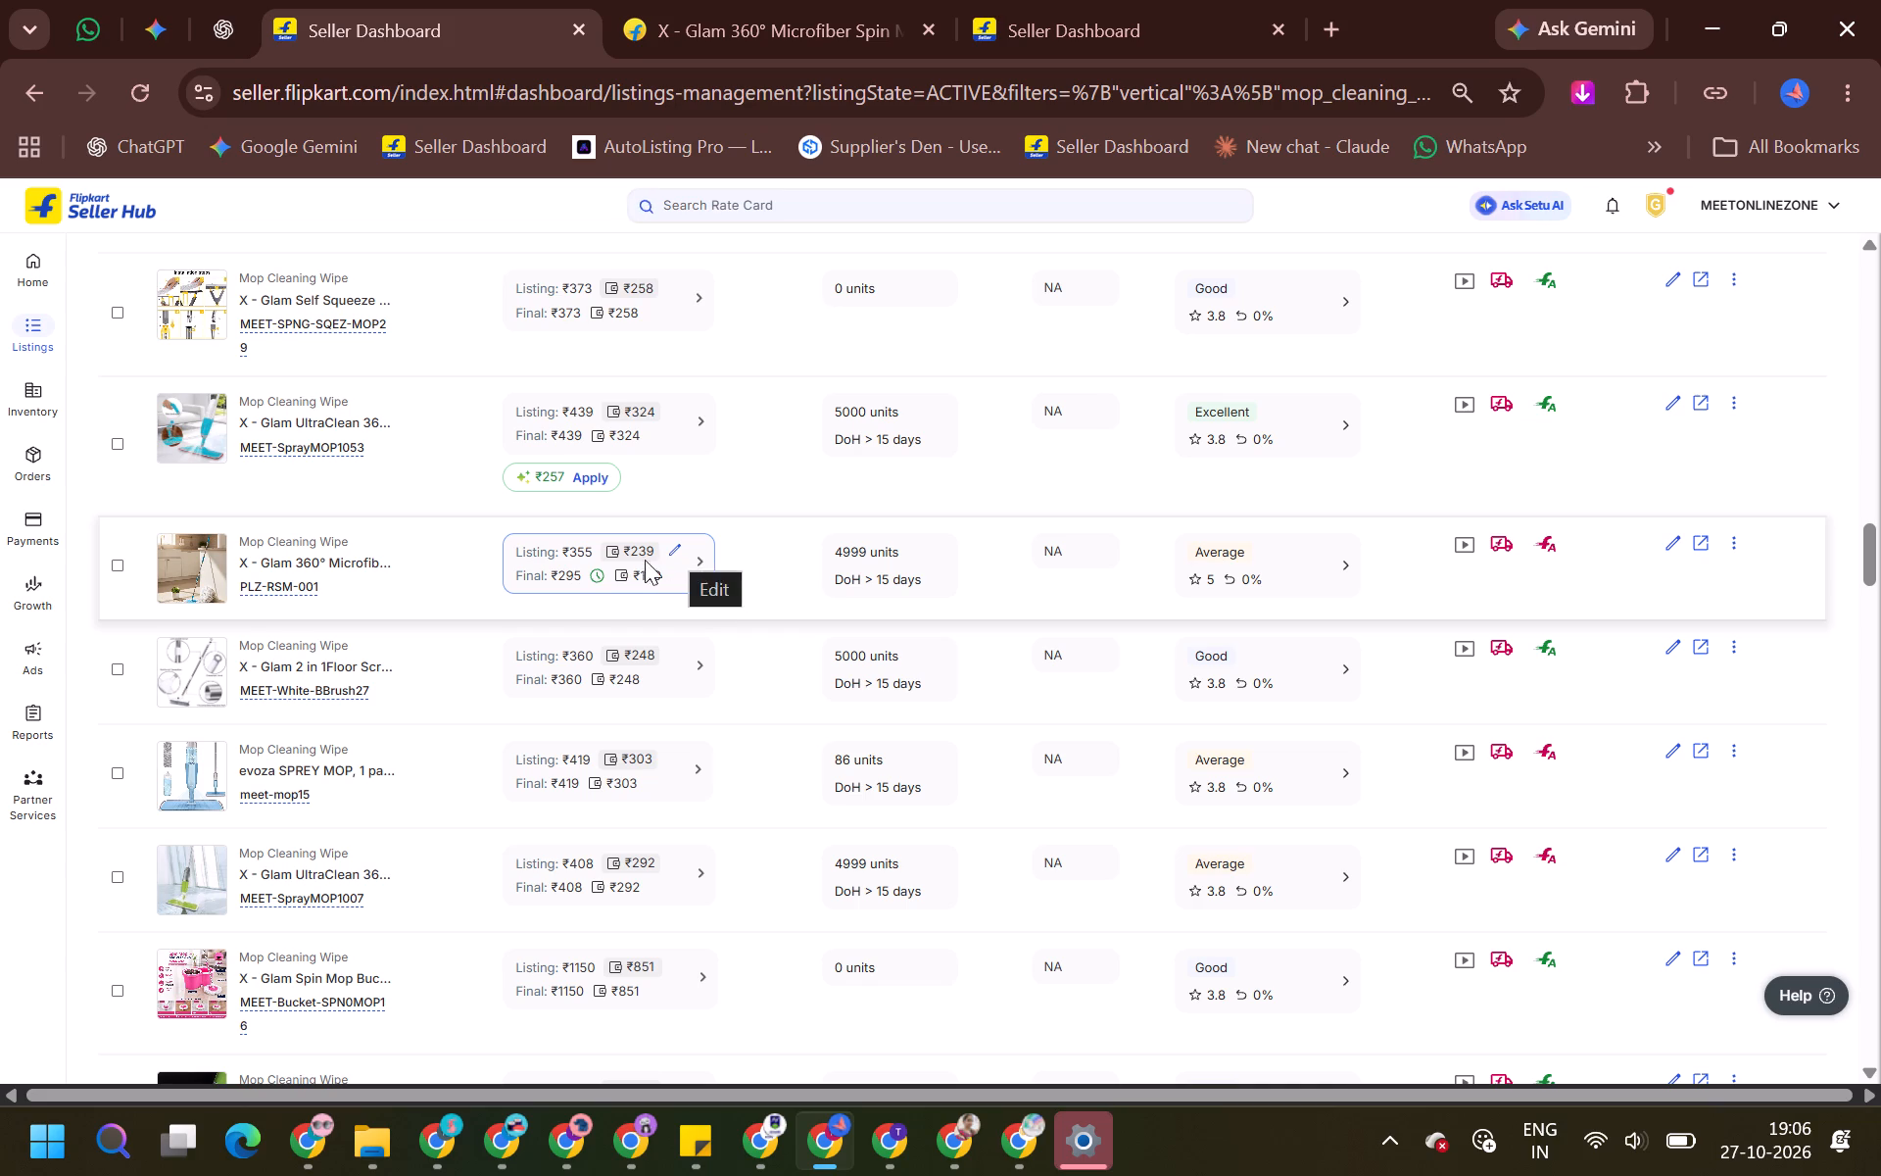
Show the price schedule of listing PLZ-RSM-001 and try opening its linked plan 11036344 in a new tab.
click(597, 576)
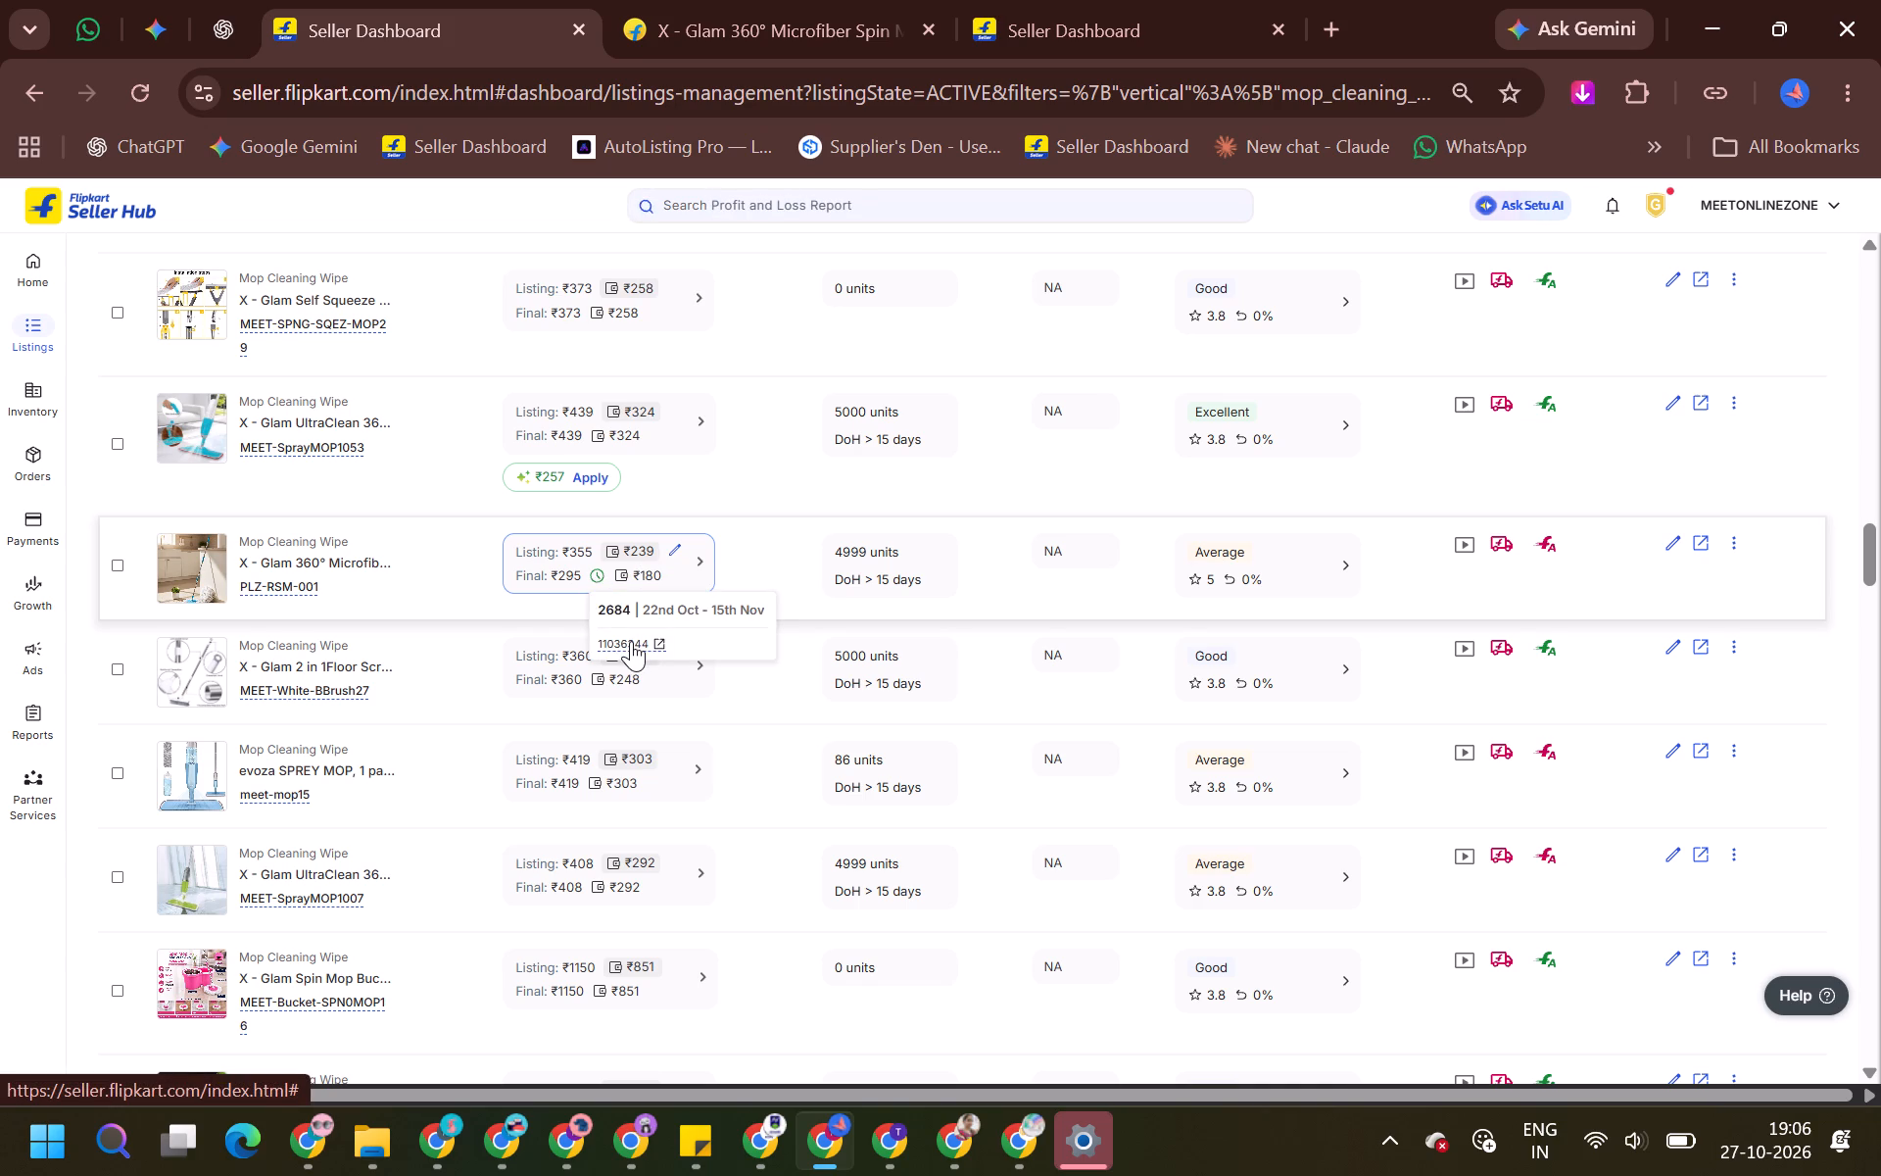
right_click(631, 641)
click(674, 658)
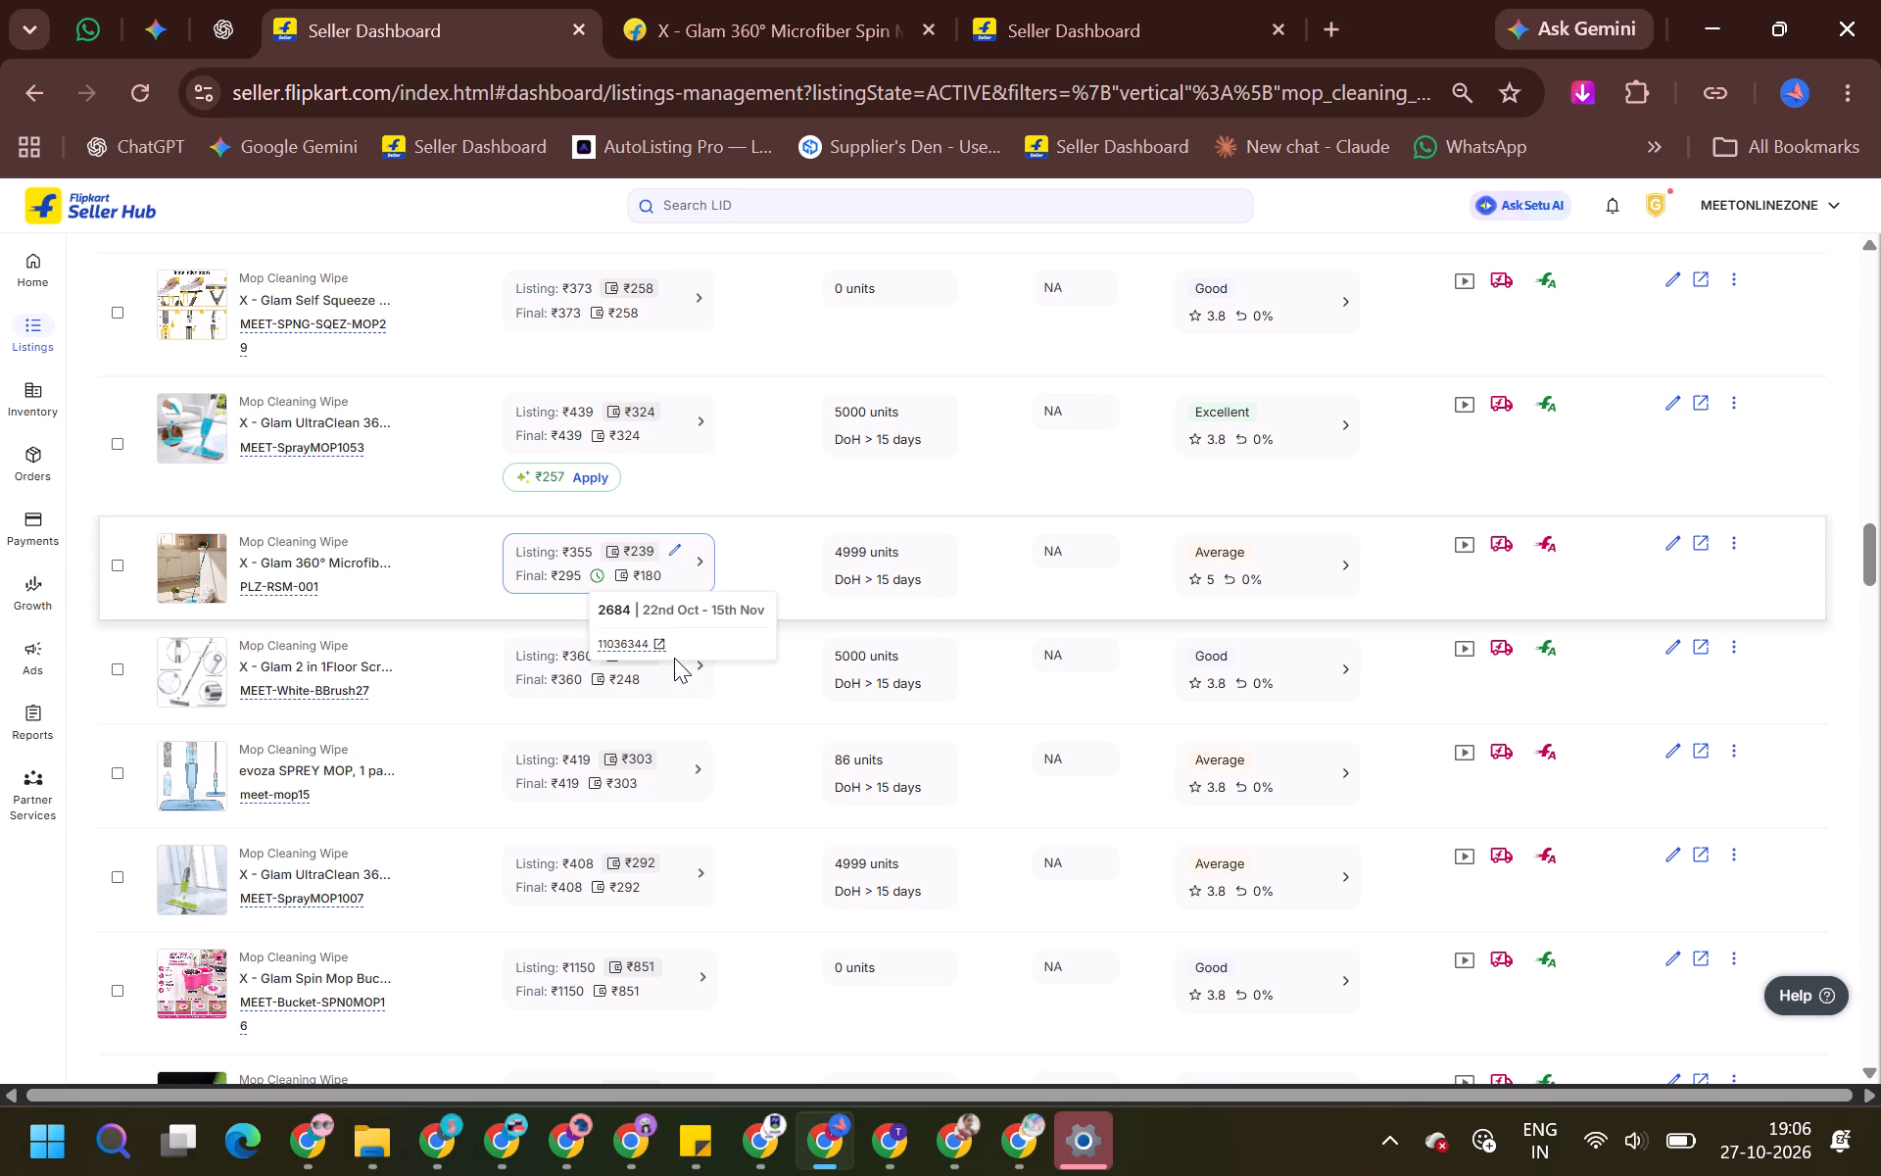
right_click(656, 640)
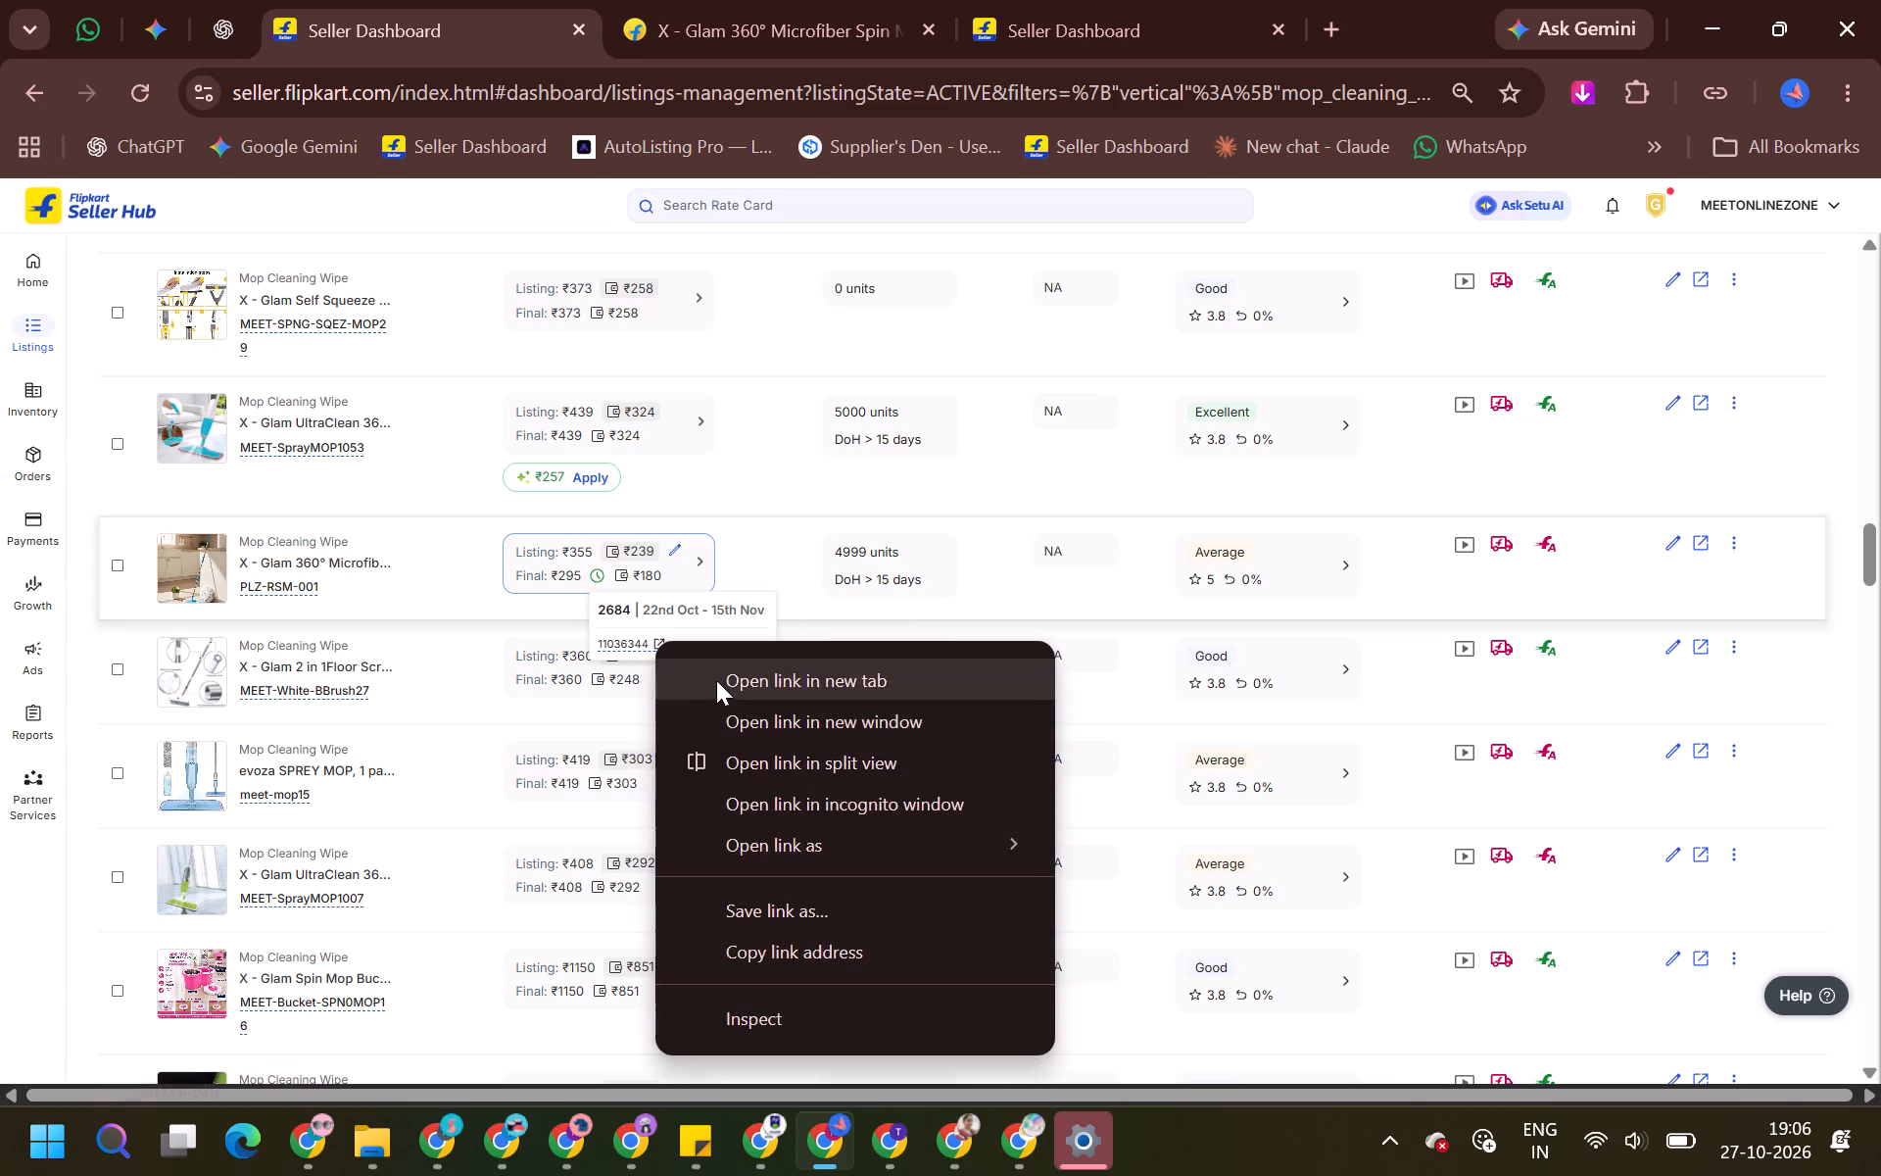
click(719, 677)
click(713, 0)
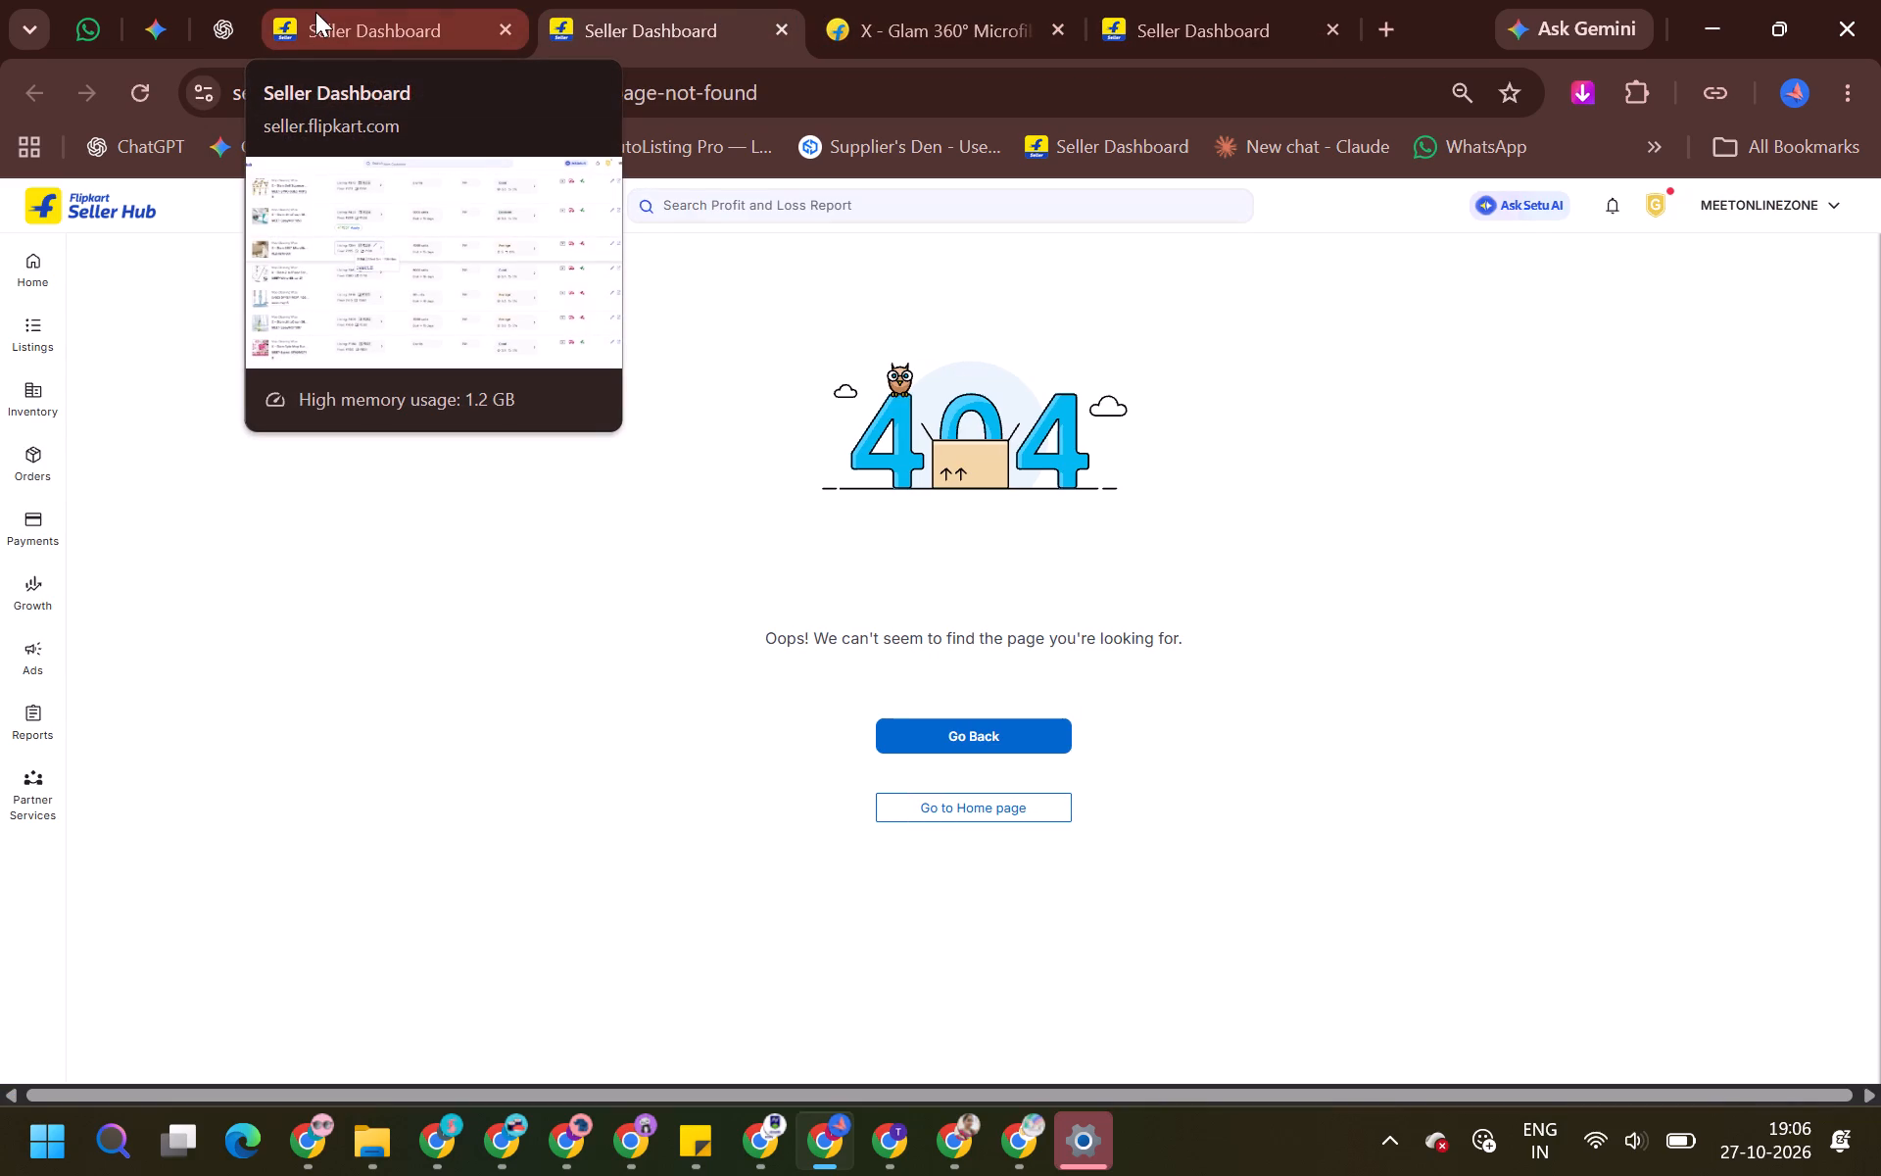
Duplicate the browser tab with the filtered active listings and return to the original.
right_click(314, 13)
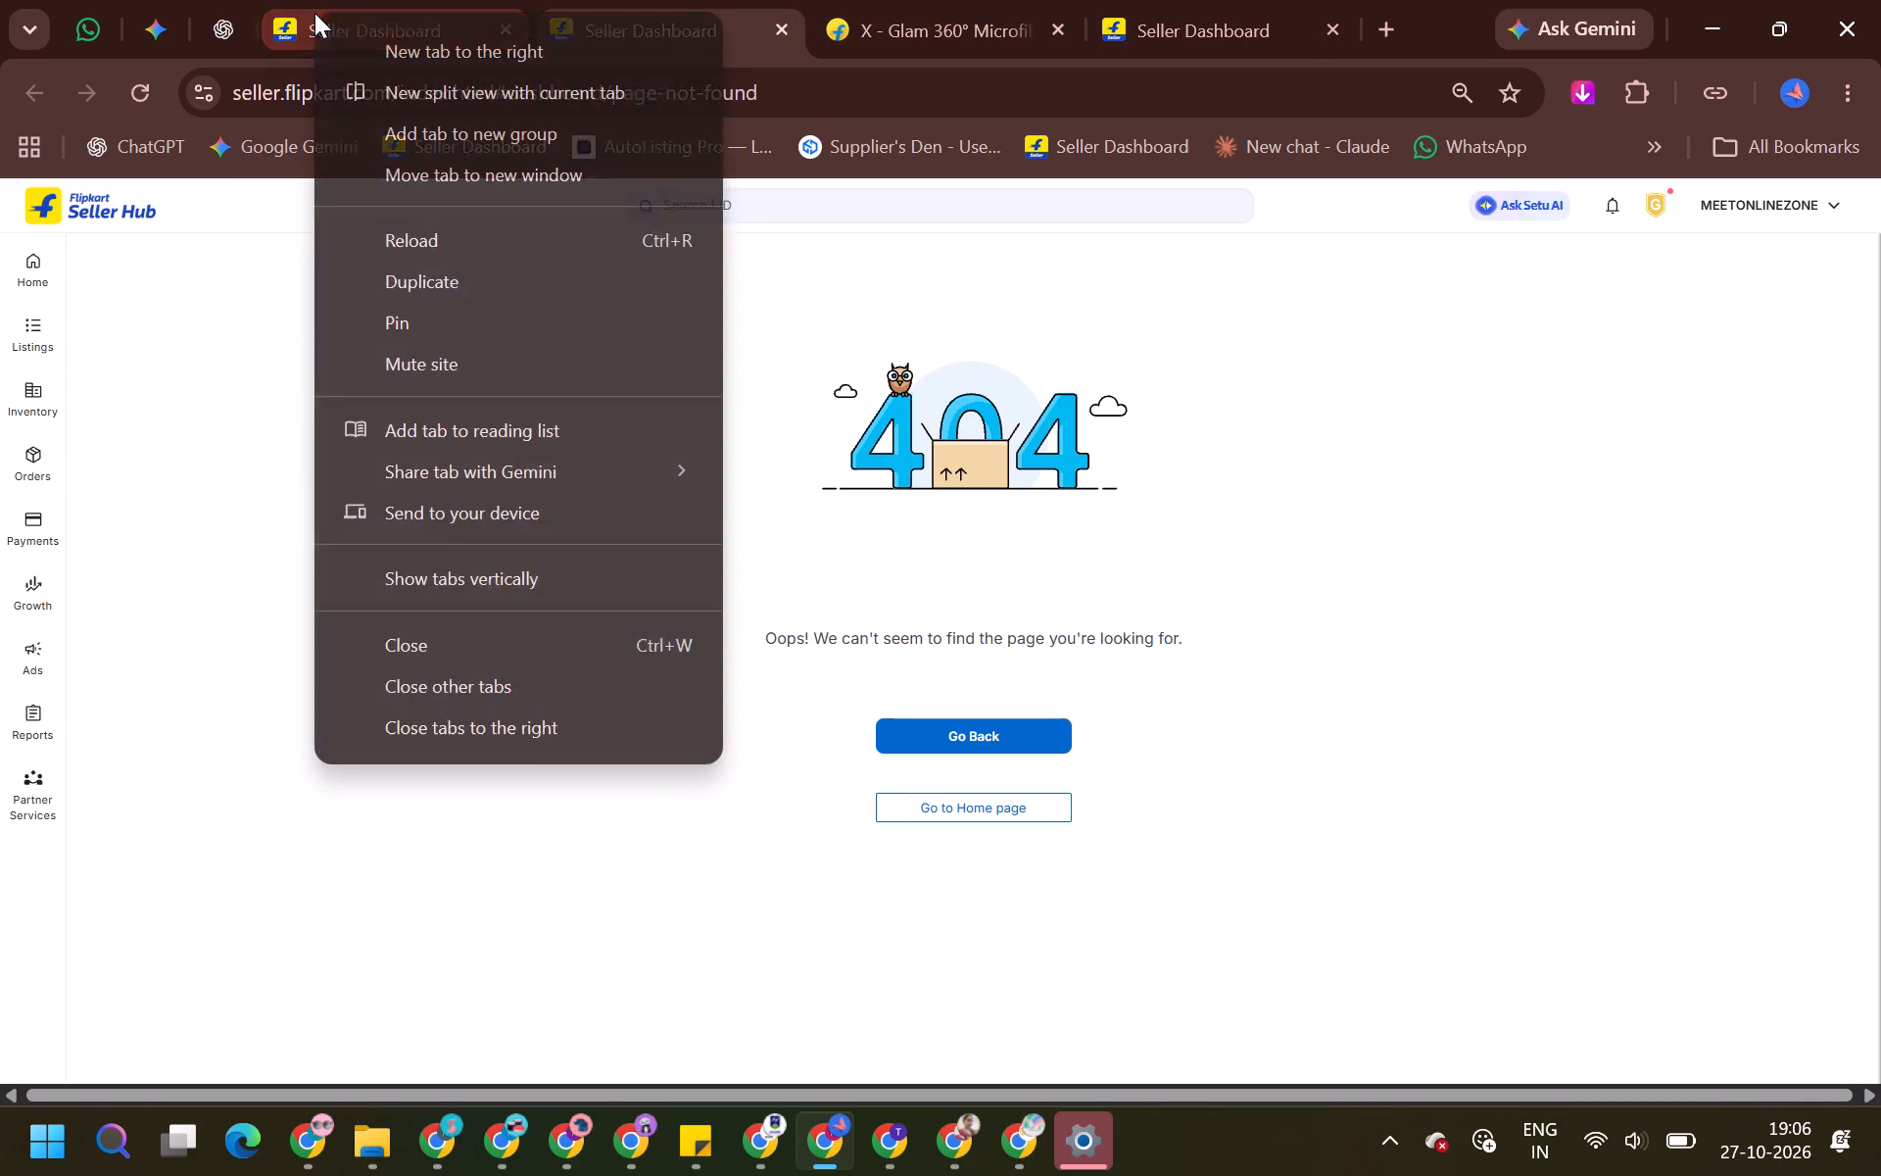
click(525, 285)
click(492, 0)
click(468, 0)
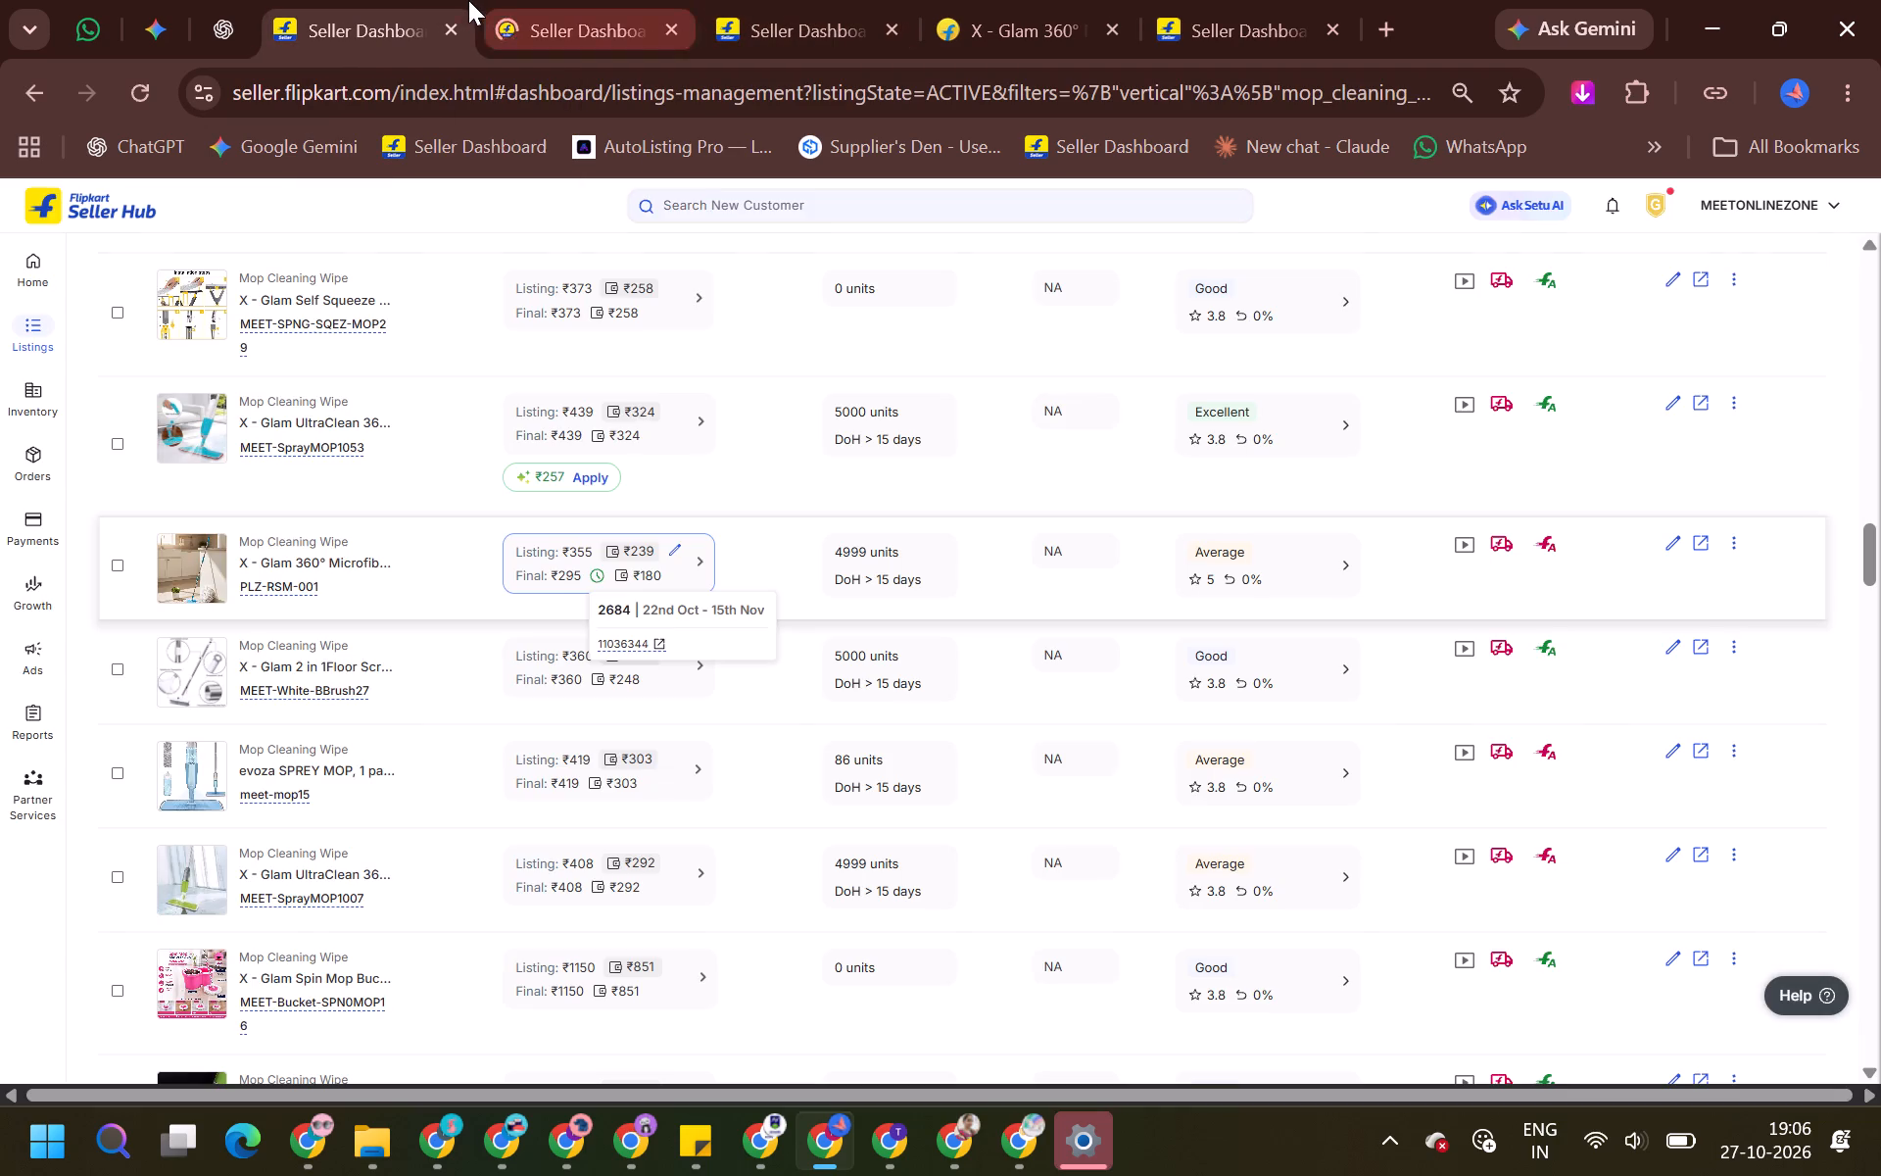
Close the page-not-found, spin mop product and ads campaign tabs, then return to the filtered listings.
click(1008, 0)
click(896, 25)
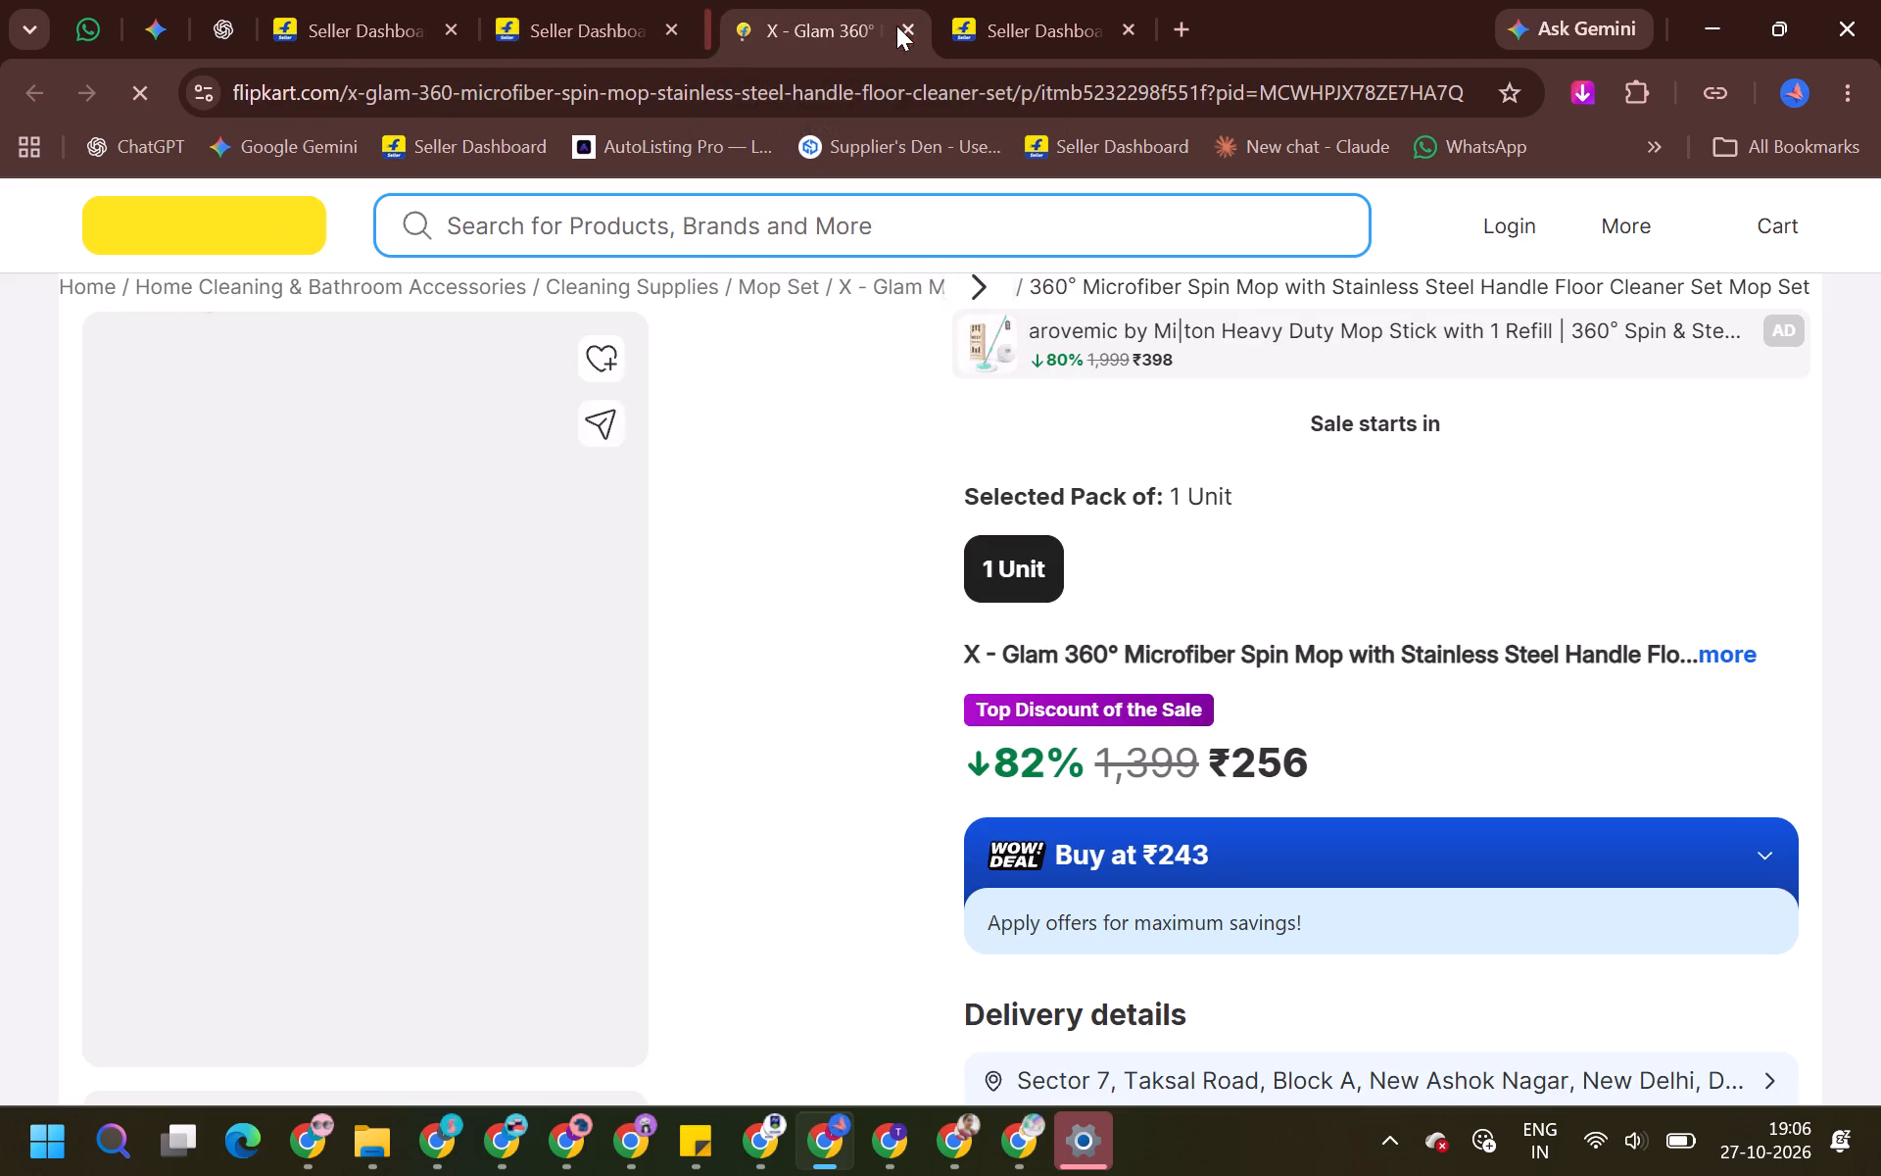
click(897, 24)
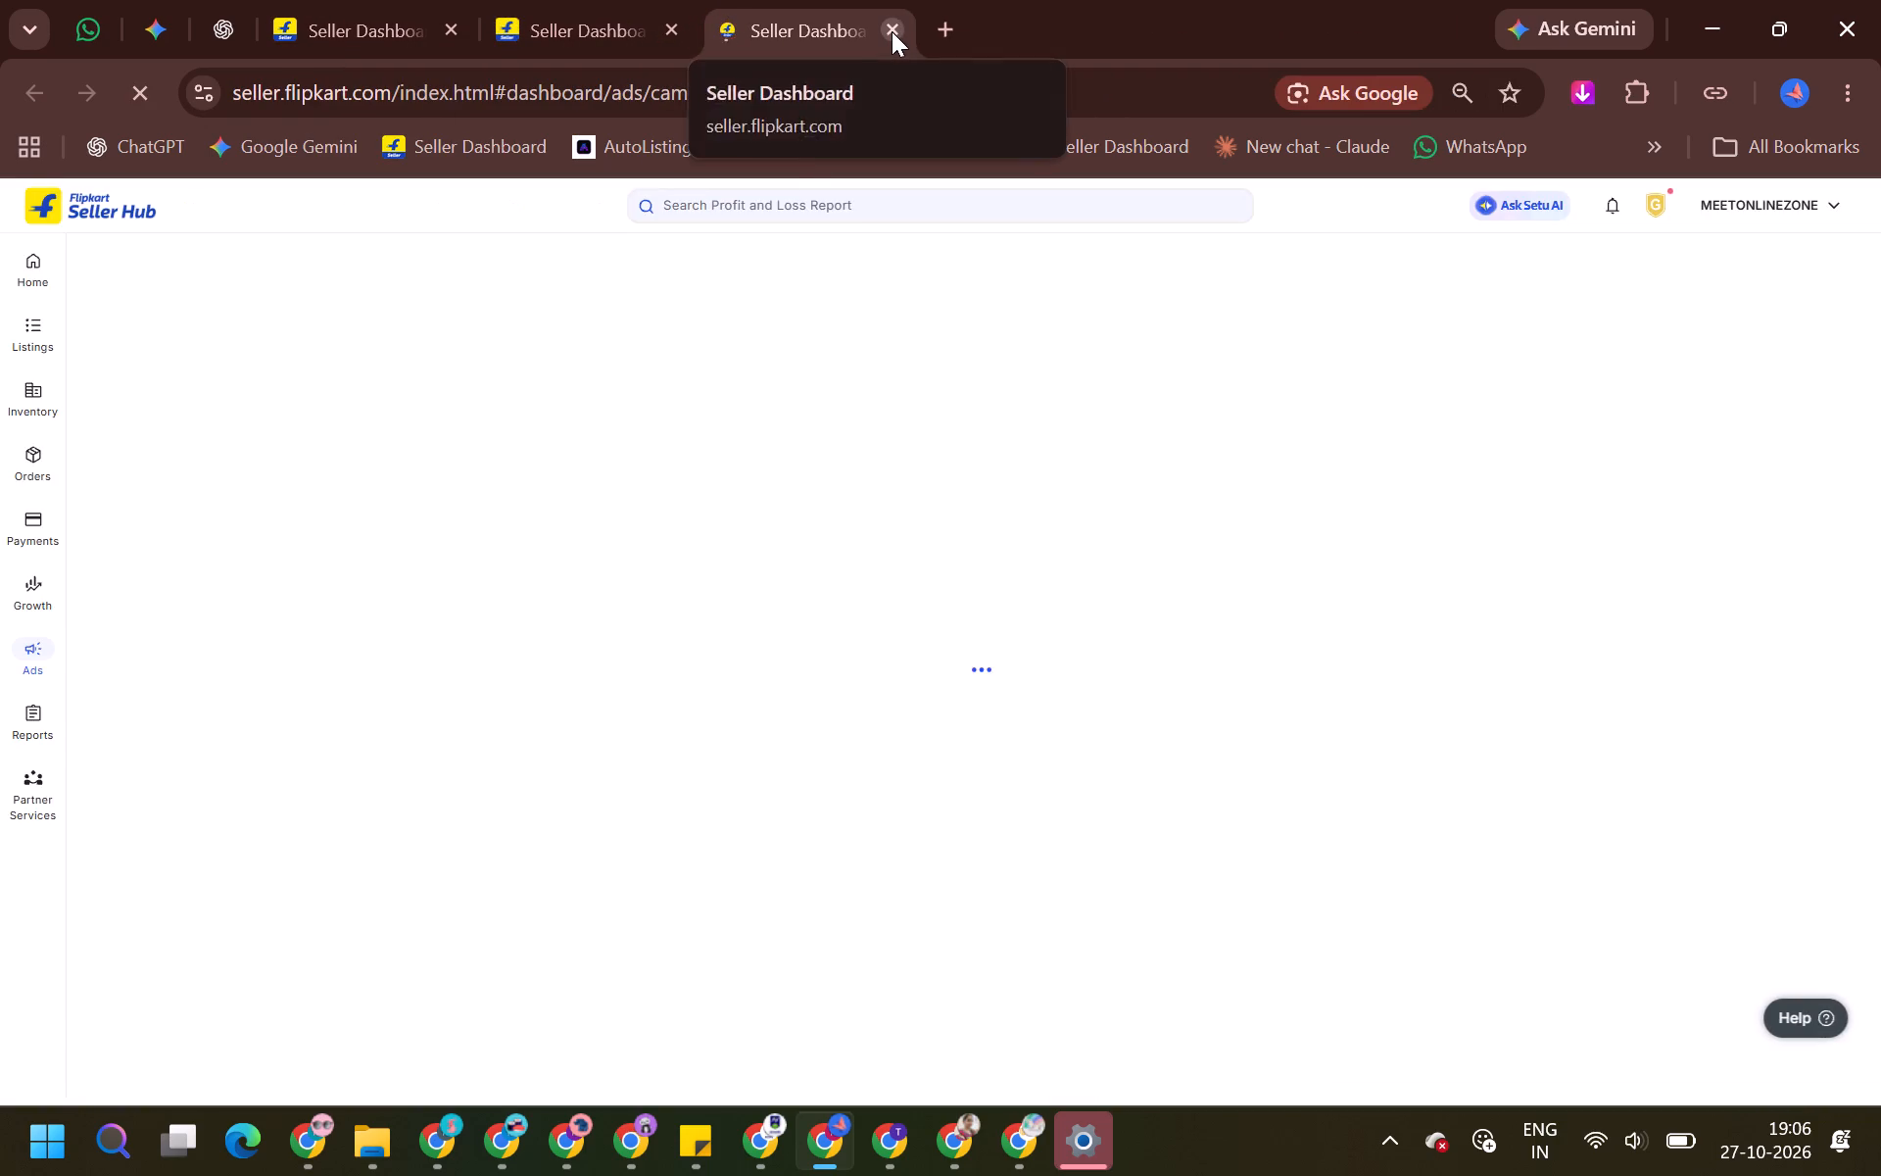
click(892, 31)
drag(508, 0, 617, 35)
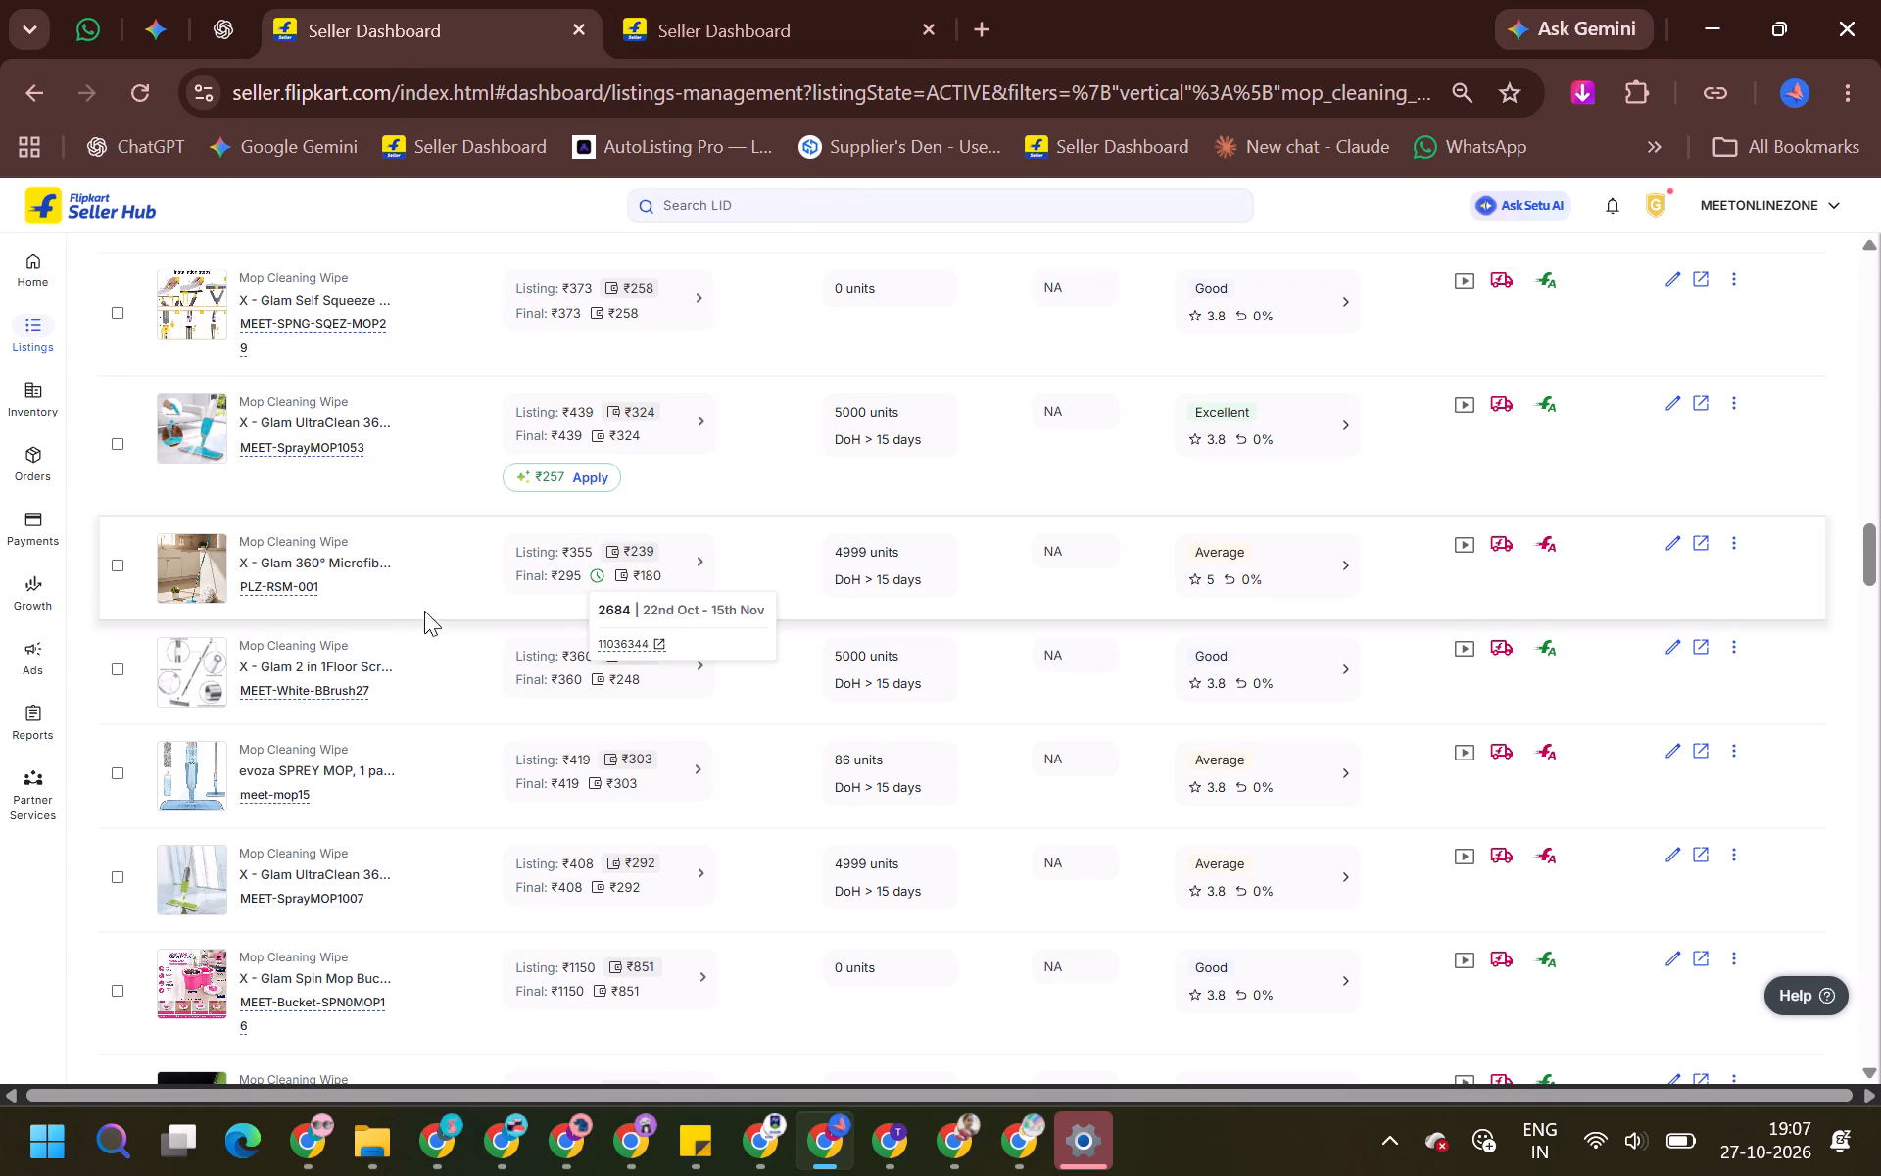
Copy the SKU PLZ-RSM-001 from its listing and go to the search in the duplicated dashboard tab.
drag(407, 608, 243, 597)
key(ctrl+c)
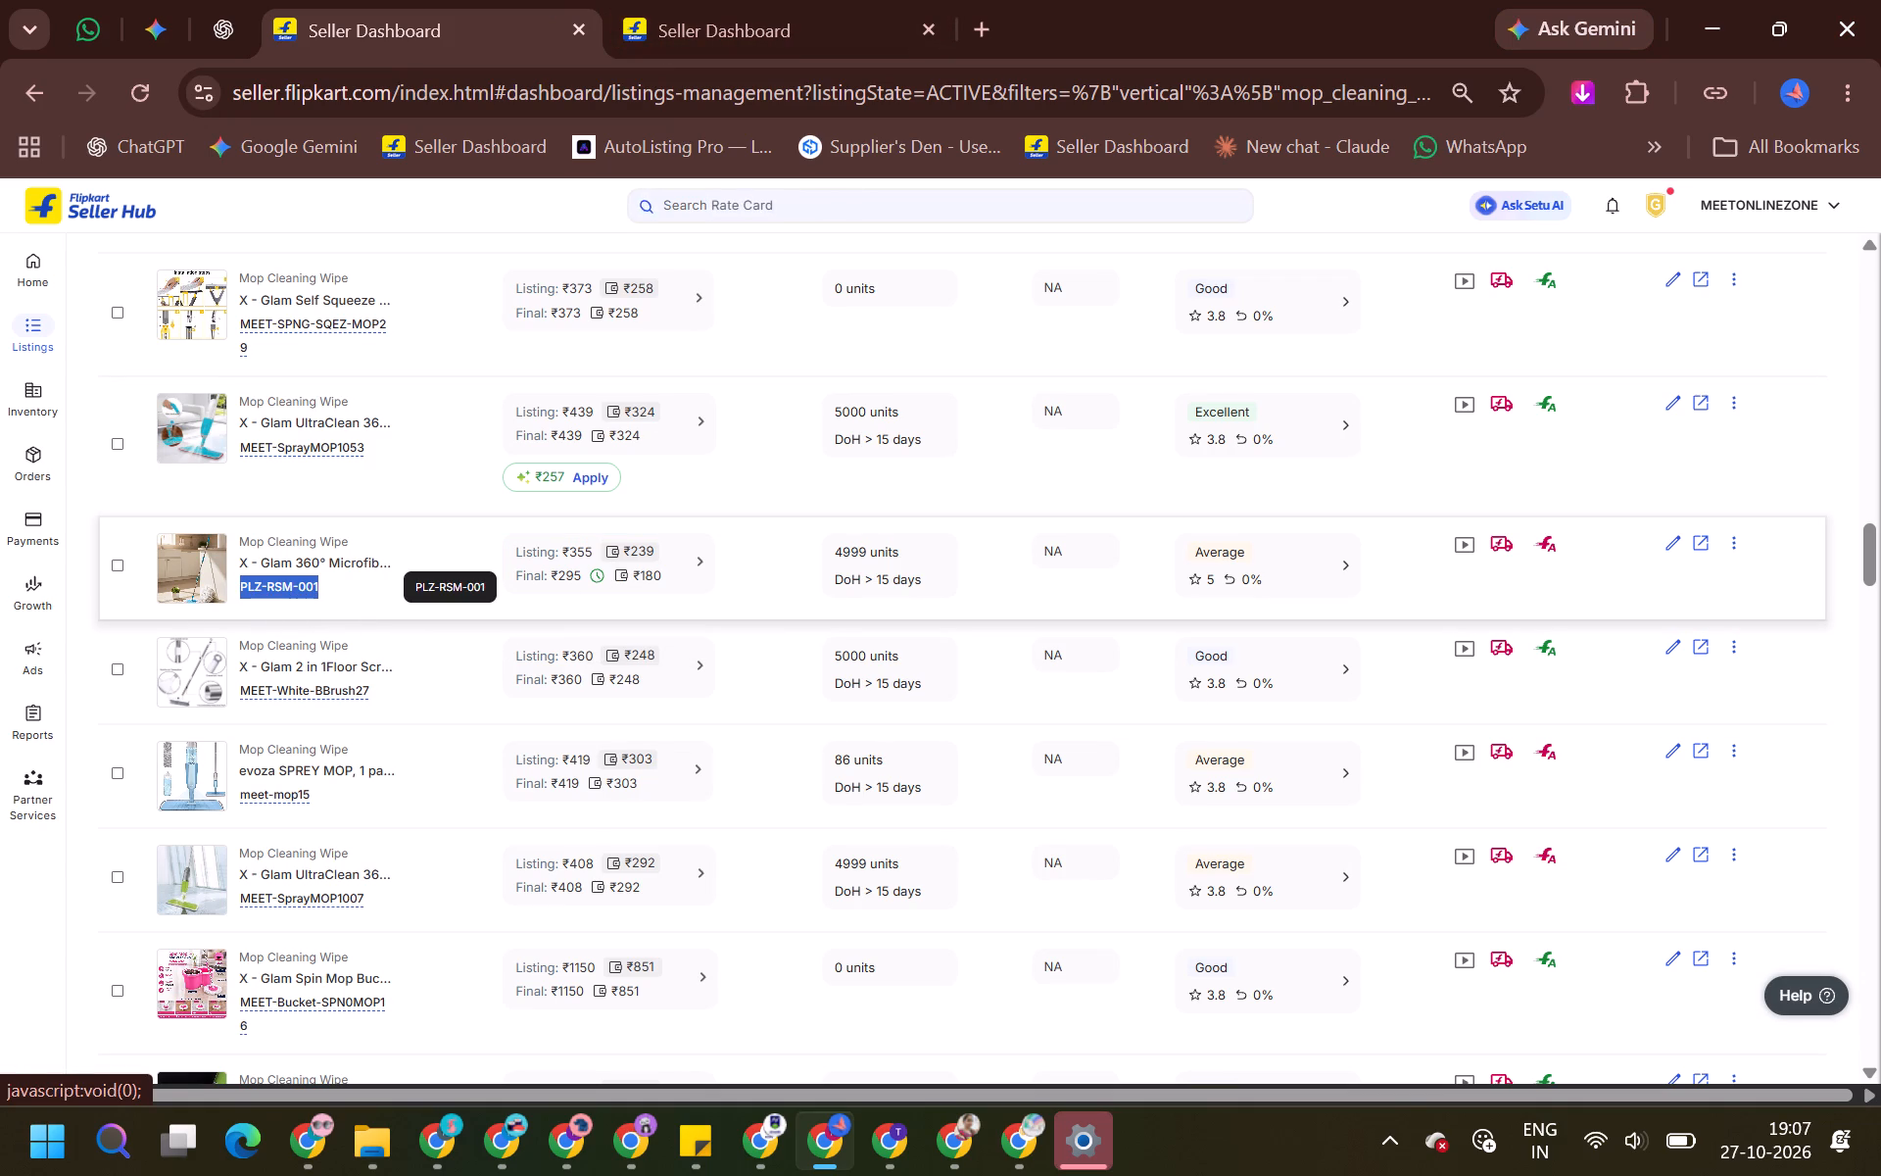
drag(243, 597, 350, 517)
click(875, 0)
click(479, 0)
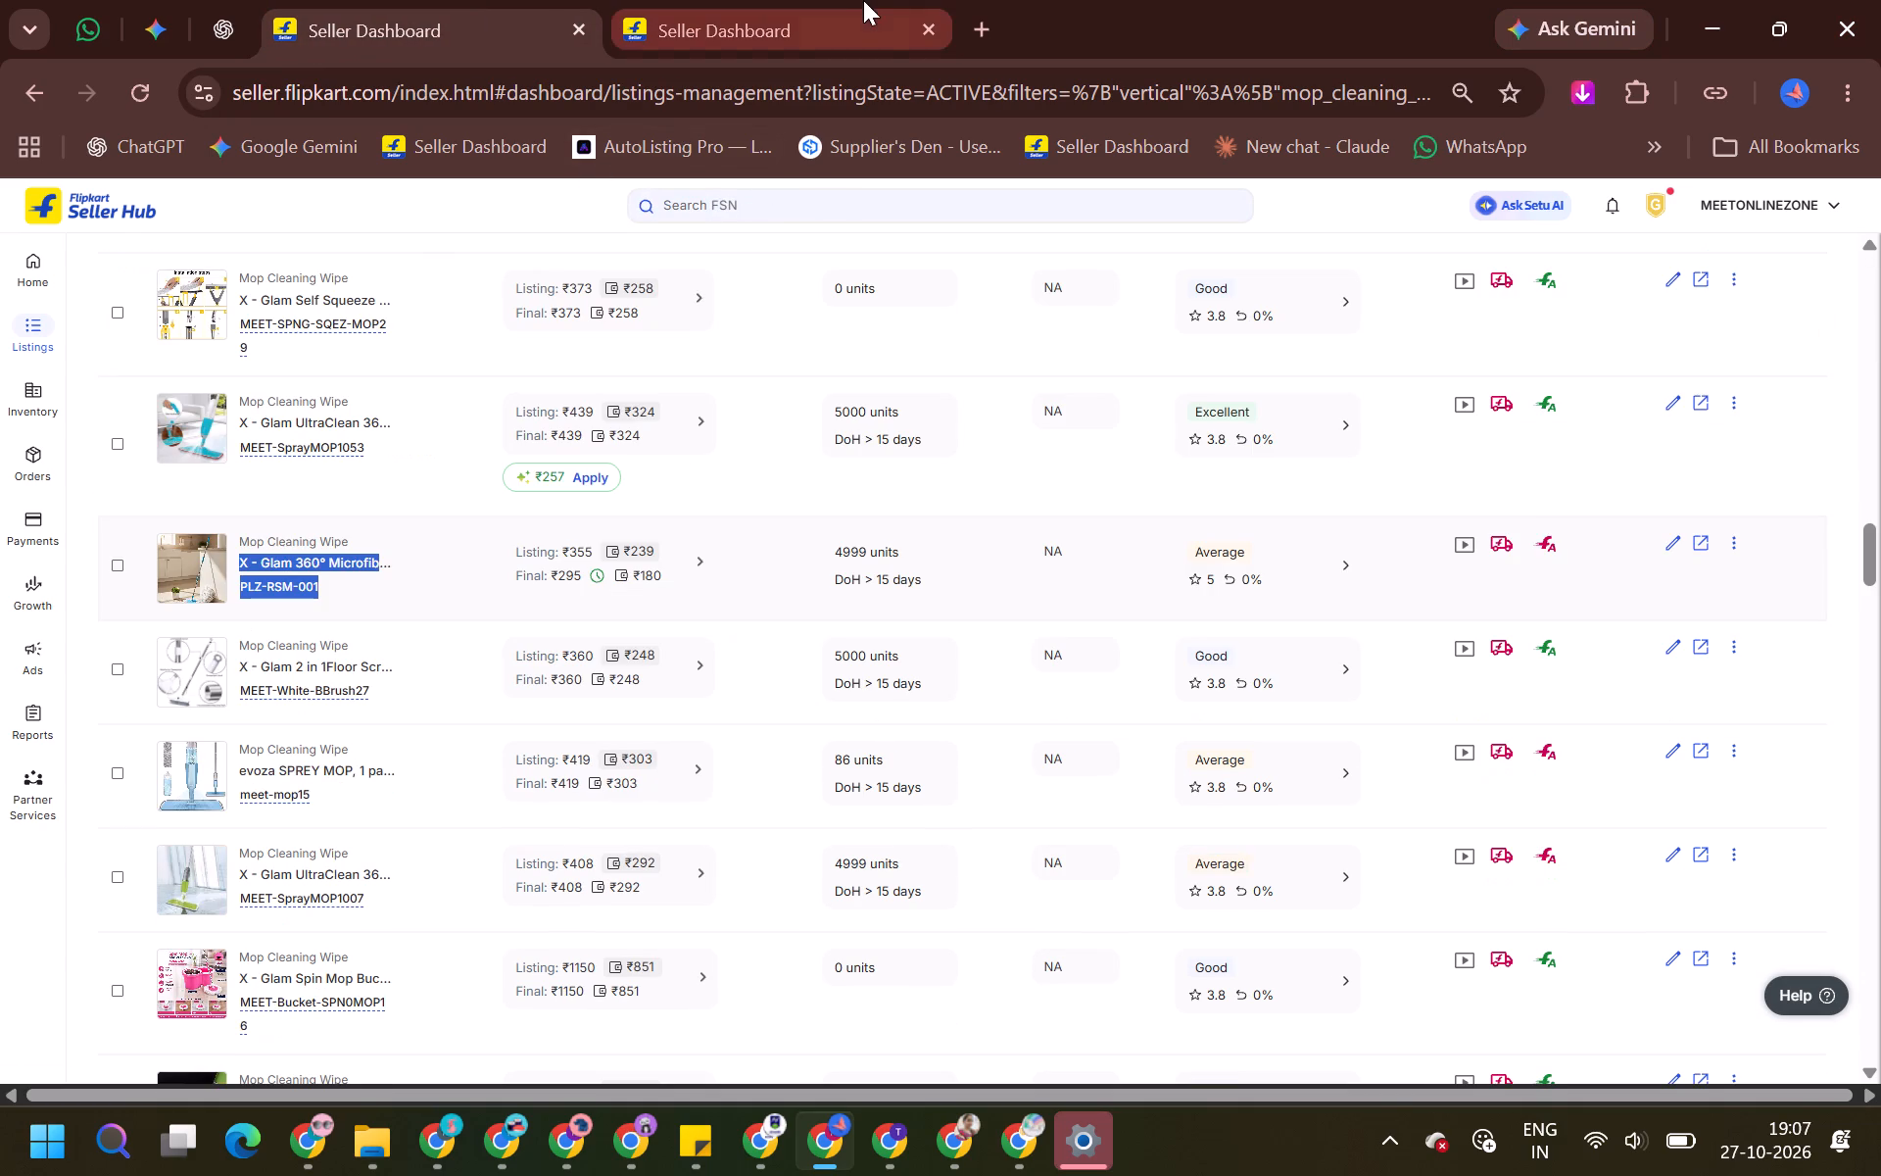
click(856, 0)
click(839, 198)
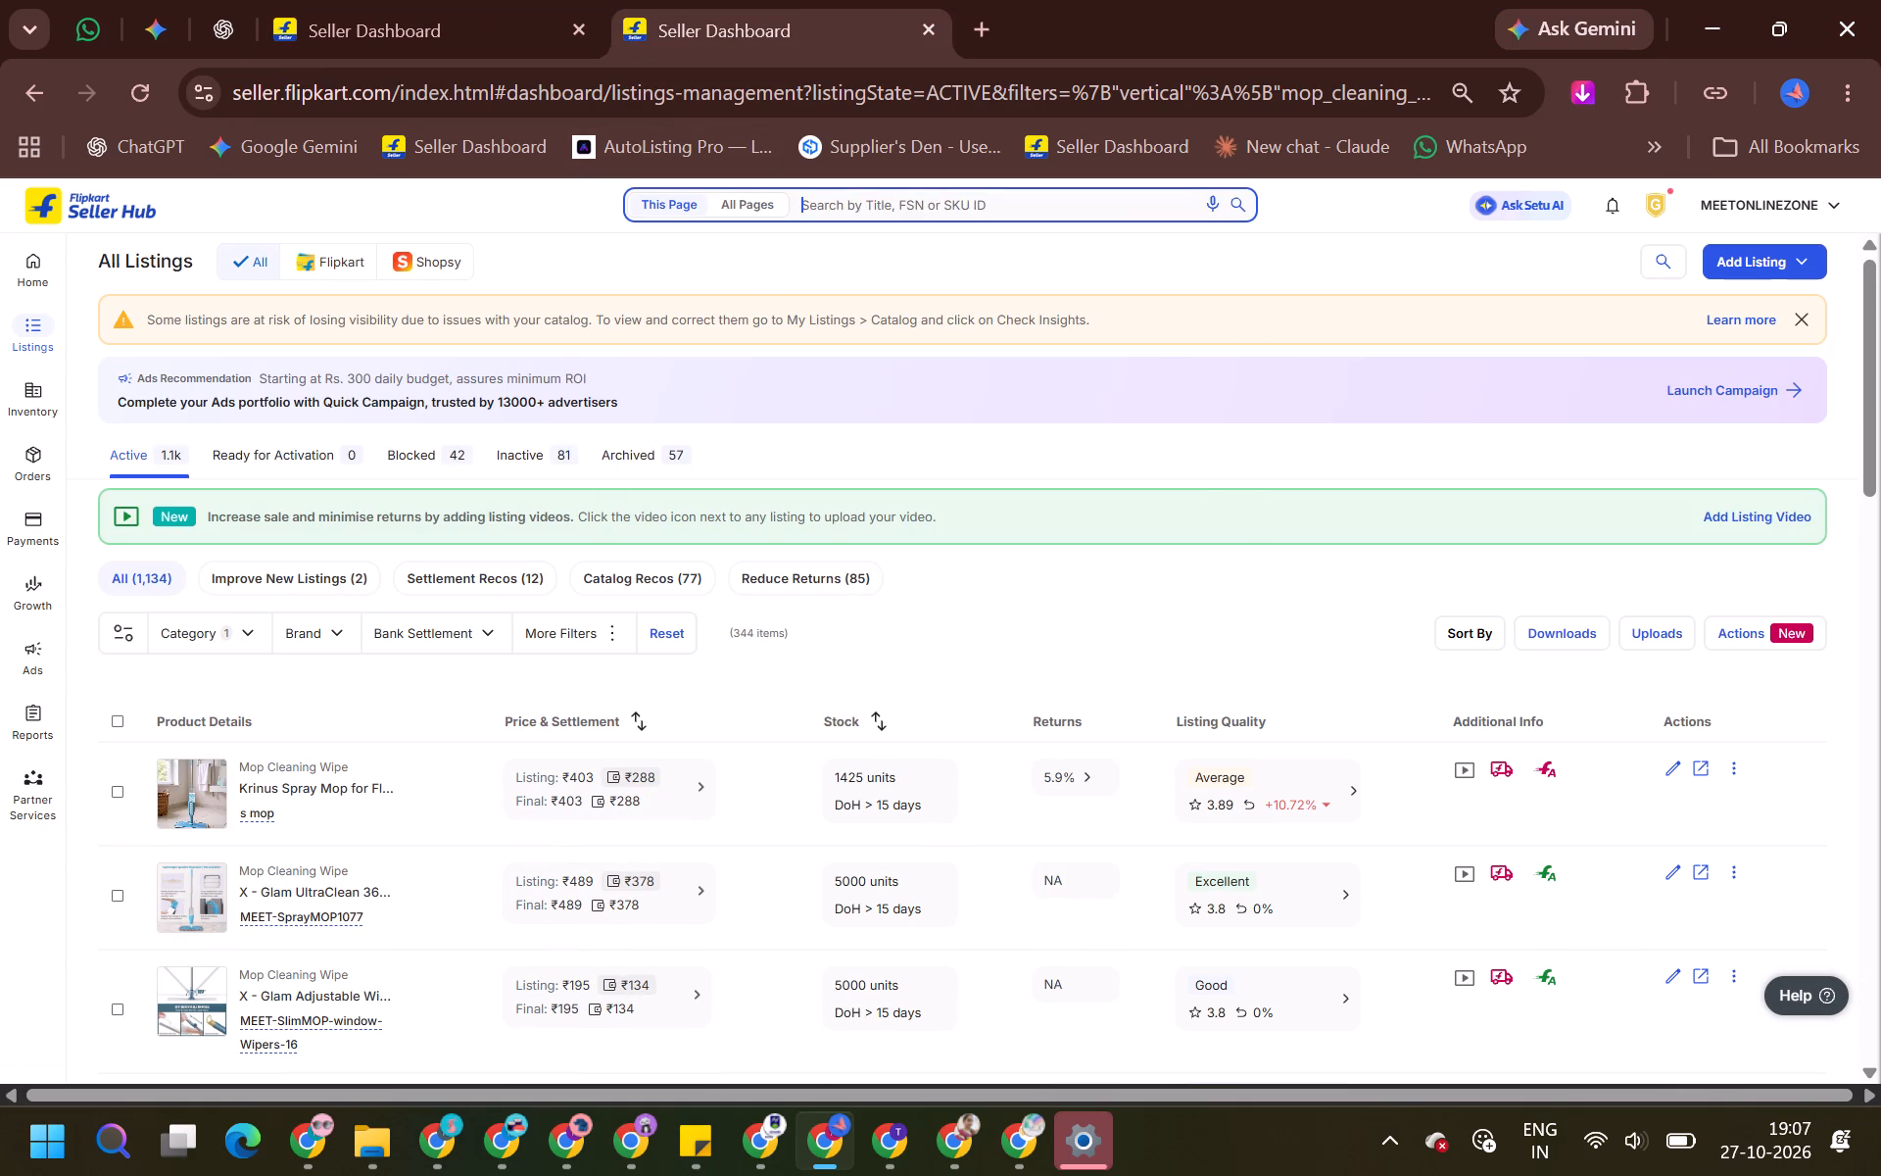
Search the listings for SKU PLZ-RSM-001 and open the linked plan 11036344 from its price schedule.
key(ctrl+v)
key(Return)
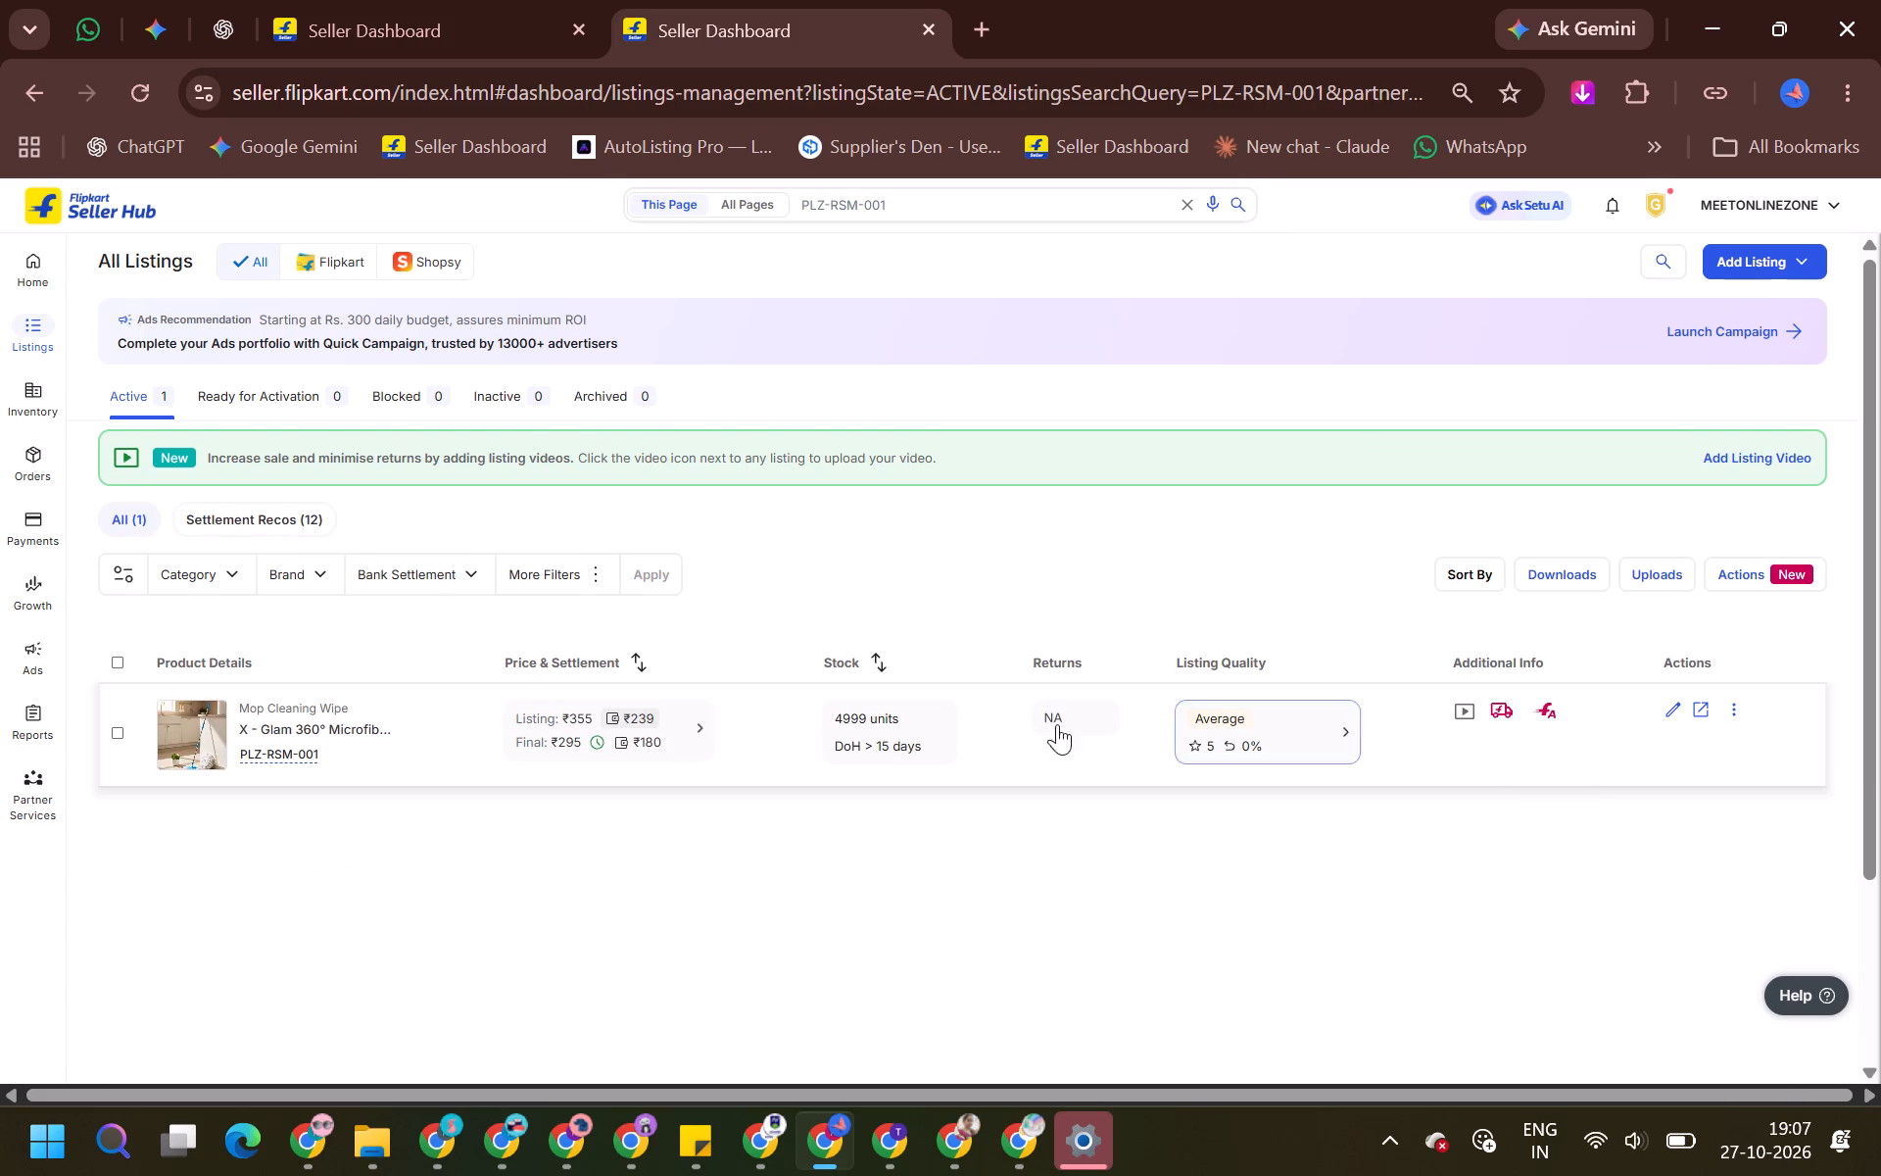
click(599, 741)
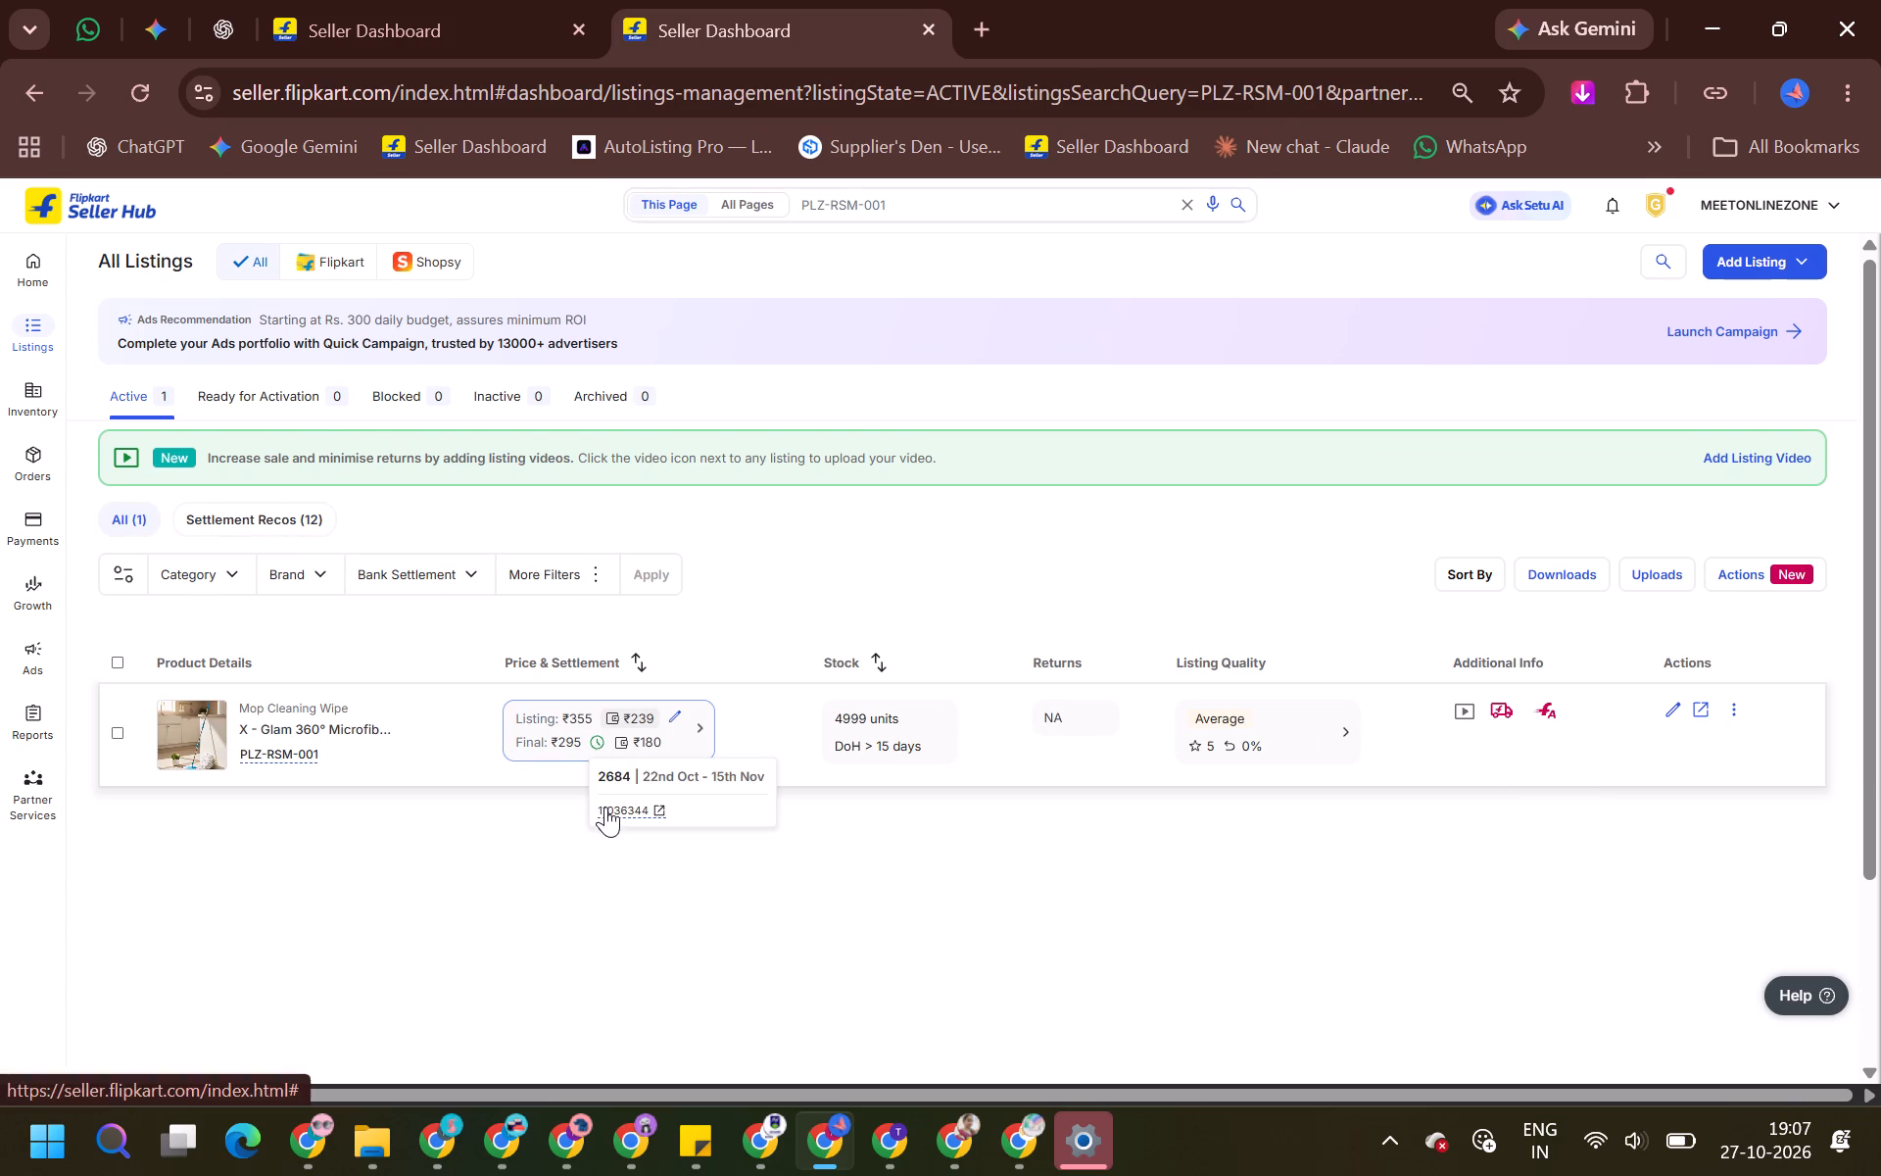
click(605, 807)
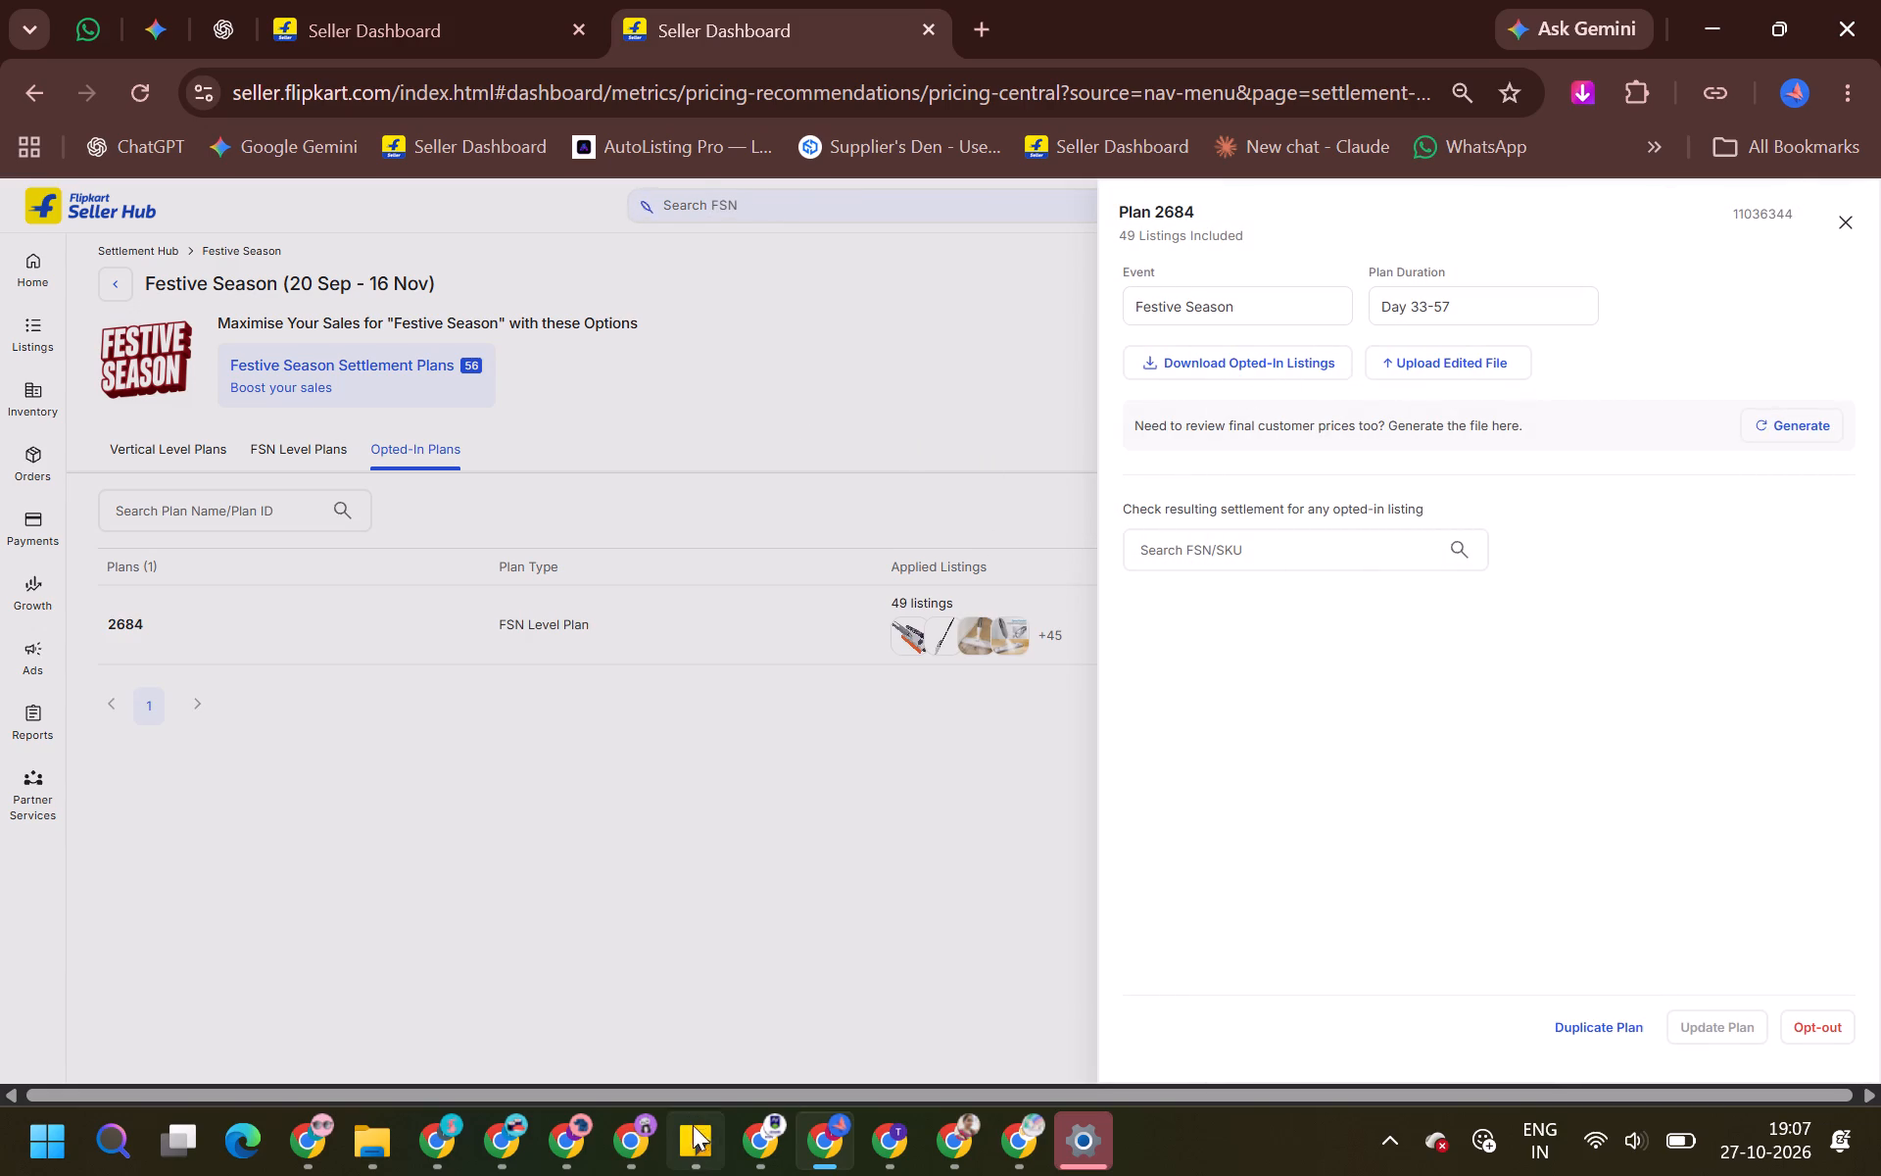
Delete the spreadsheet settlement_file_10839358 from the Downloads folder in File Explorer, and return to the plan in Chrome.
click(374, 1149)
click(456, 332)
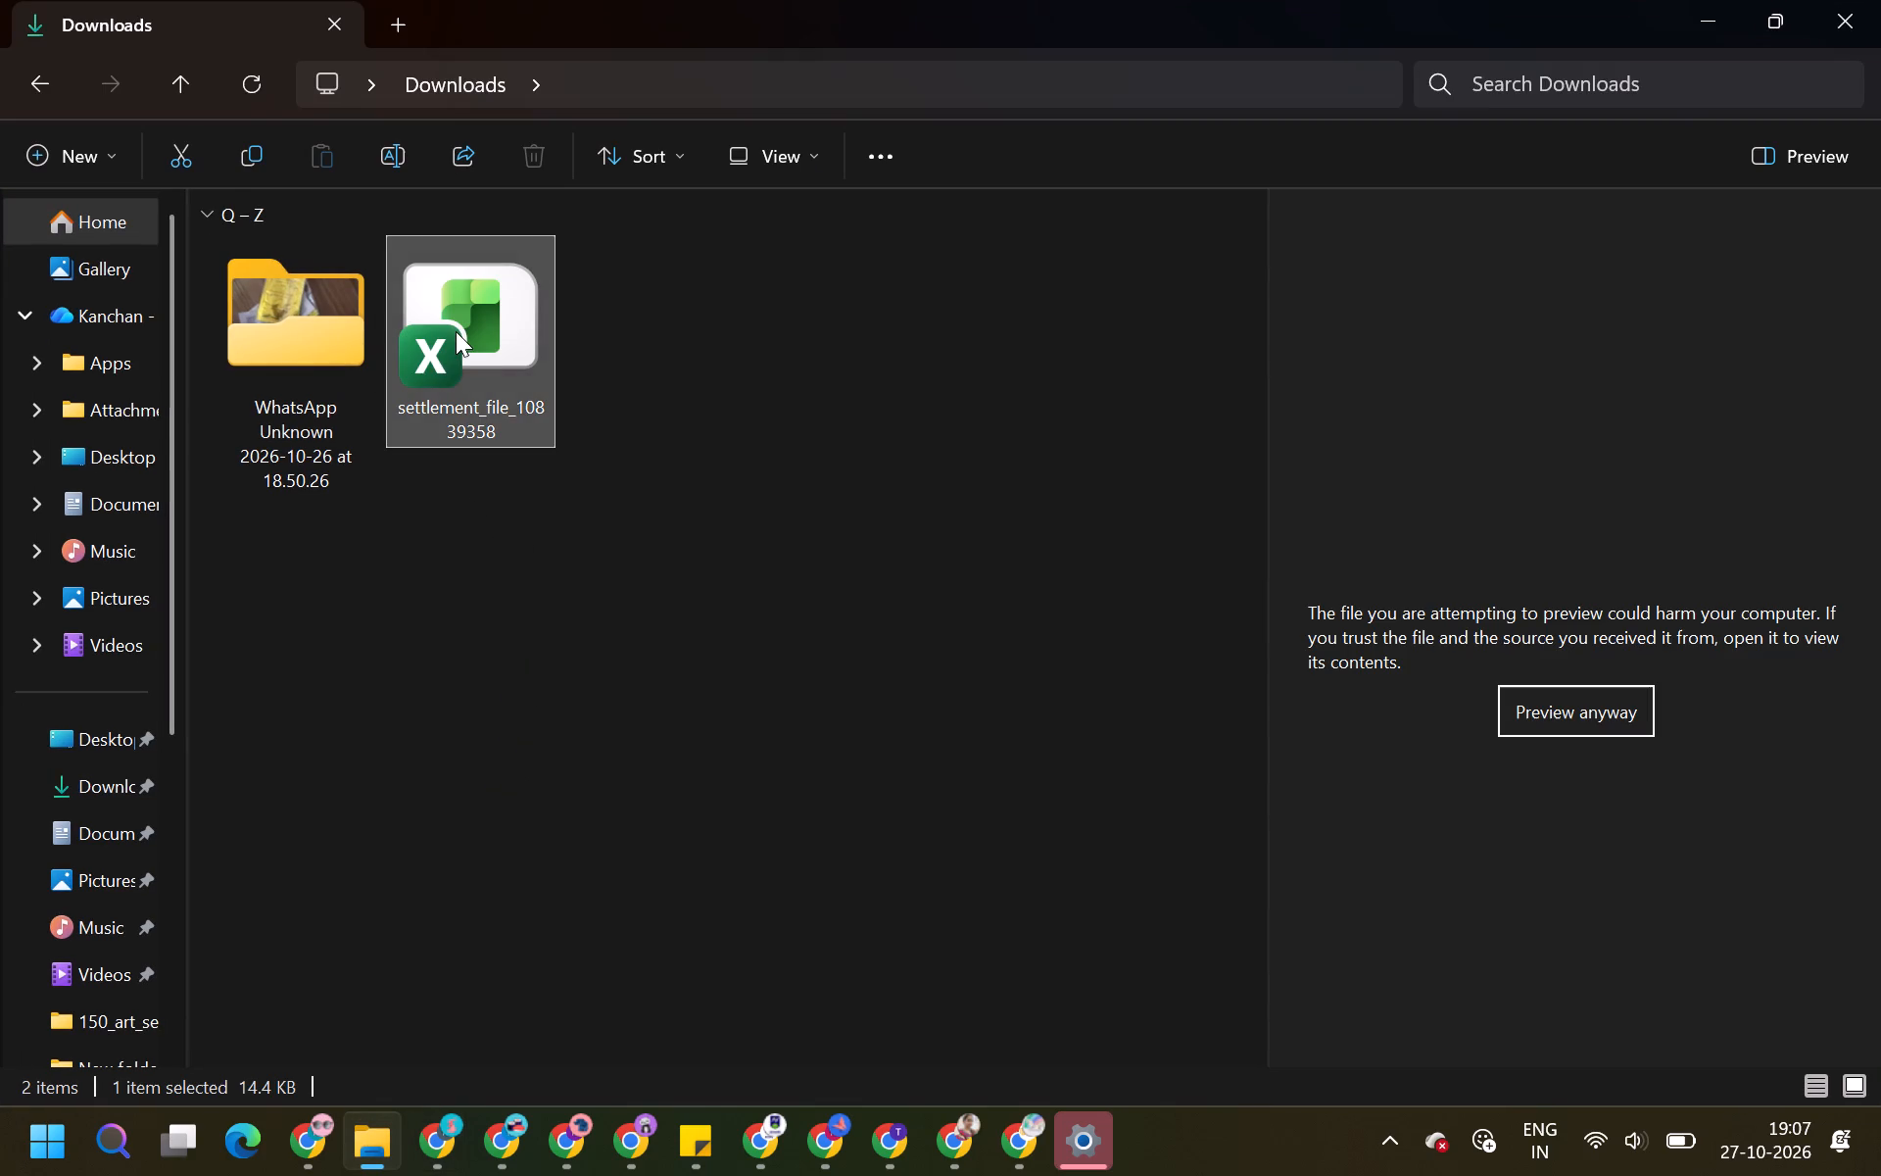
key(Delete)
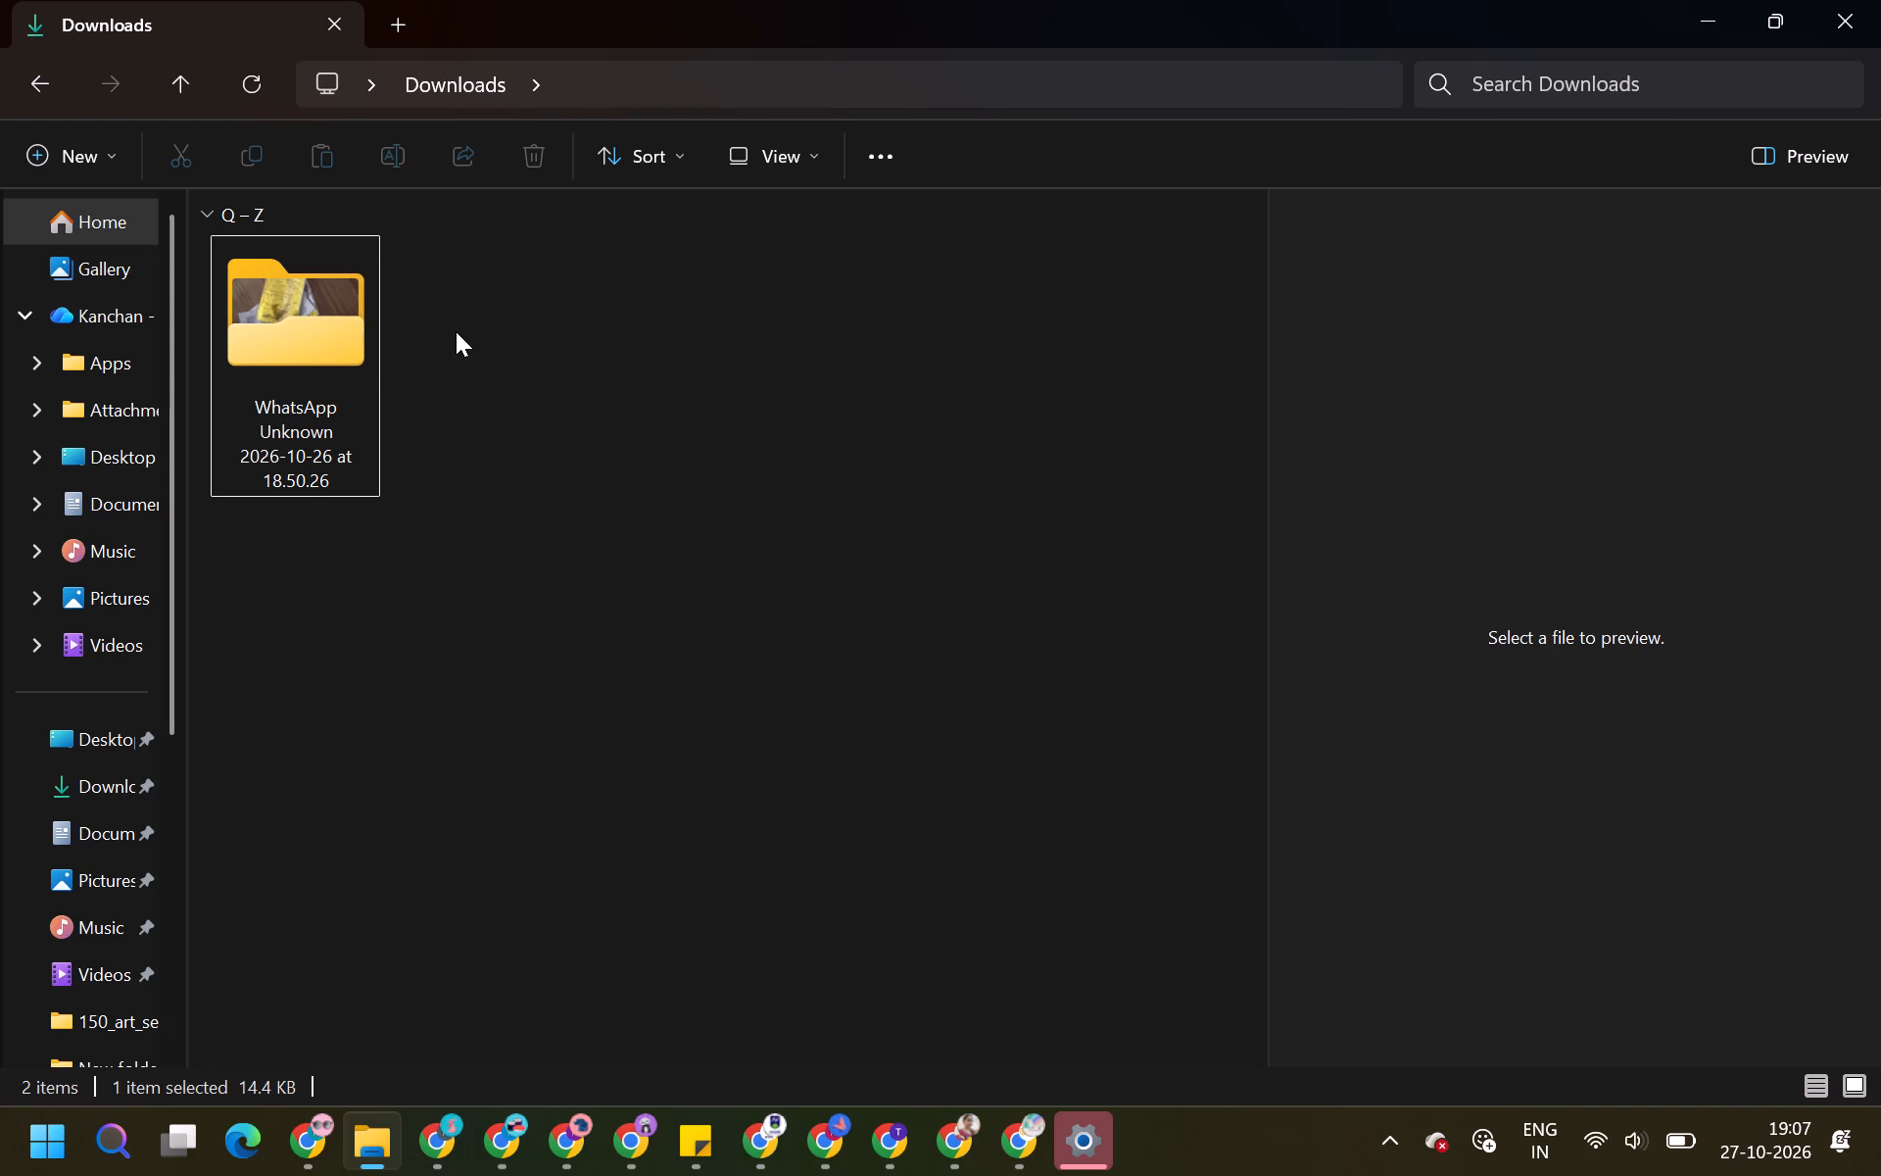
click(1720, 6)
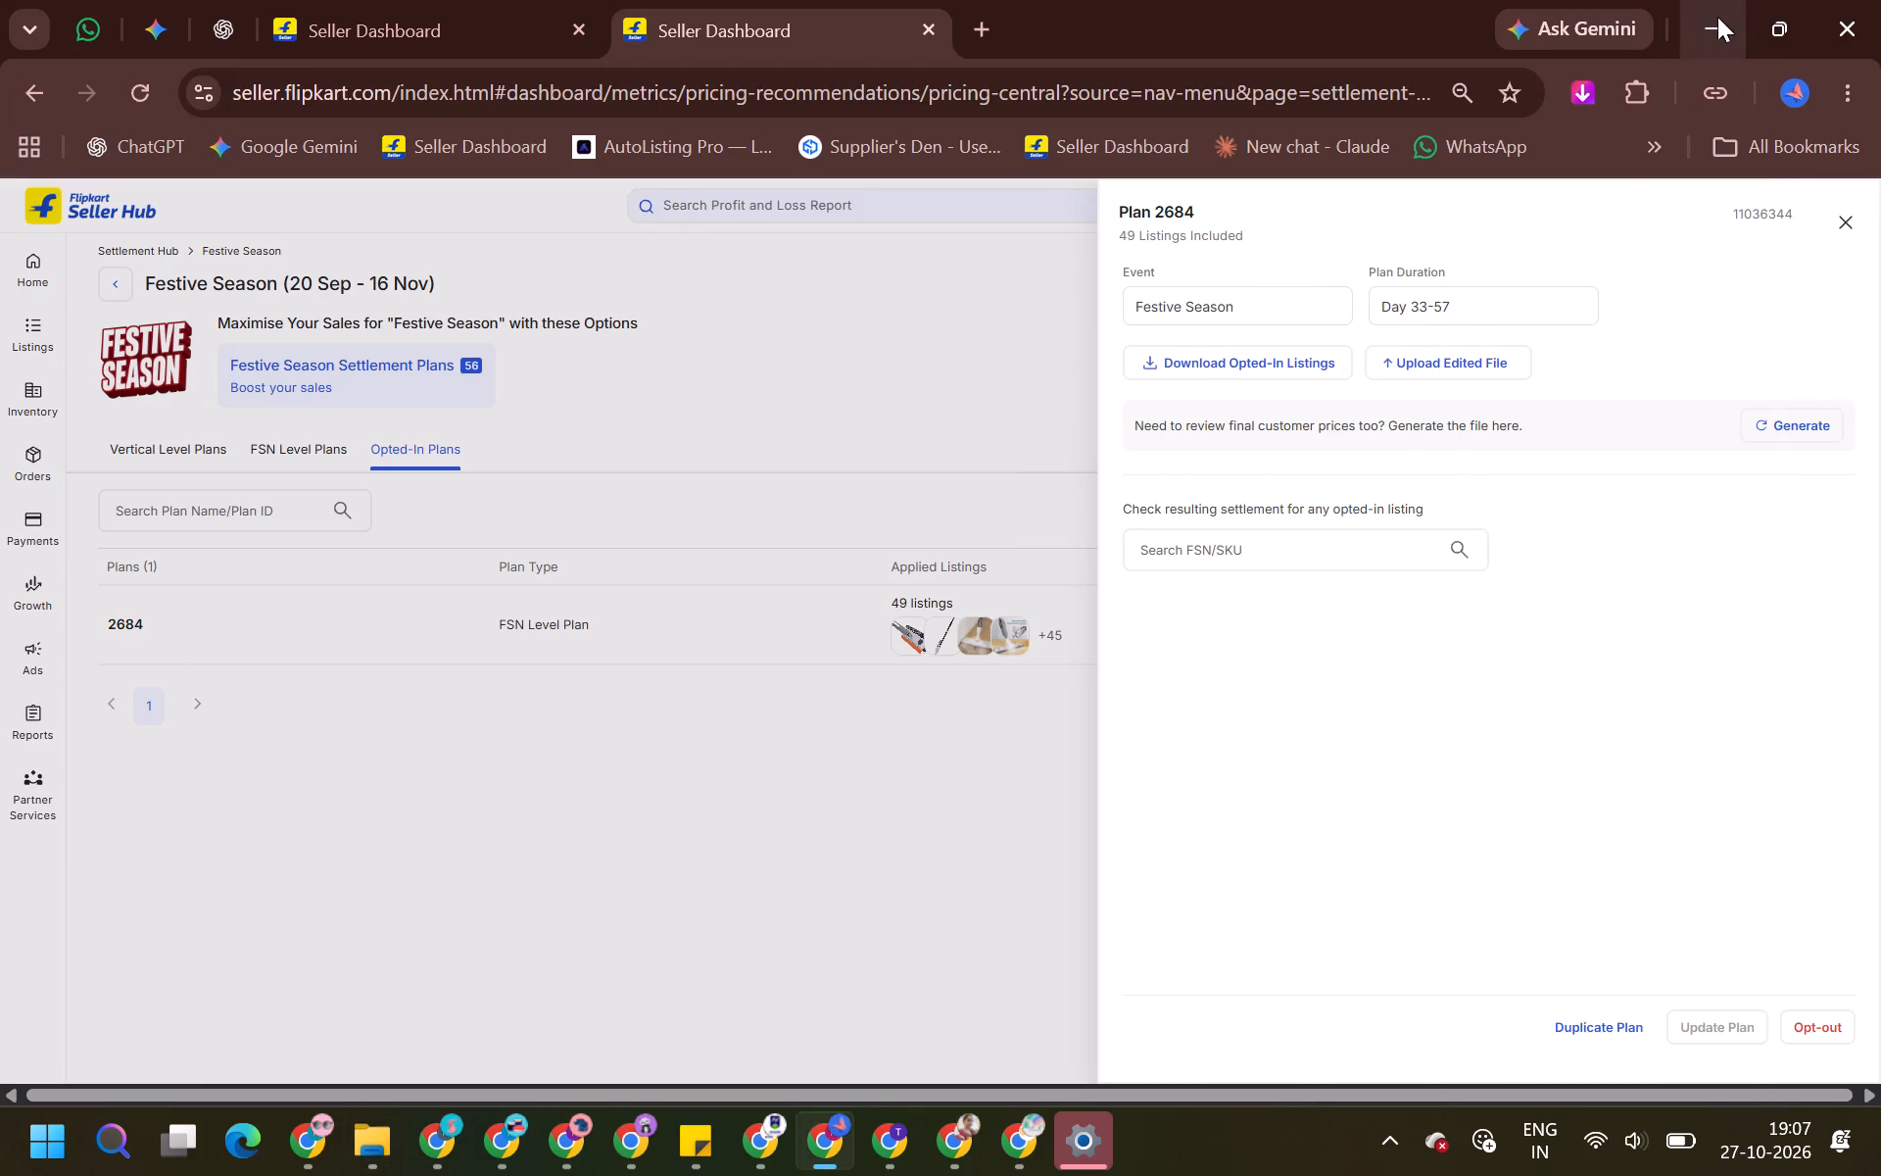
Download the opted-in listings file of Plan 2684 and open settlement_file_11036344 in Excel.
click(1251, 358)
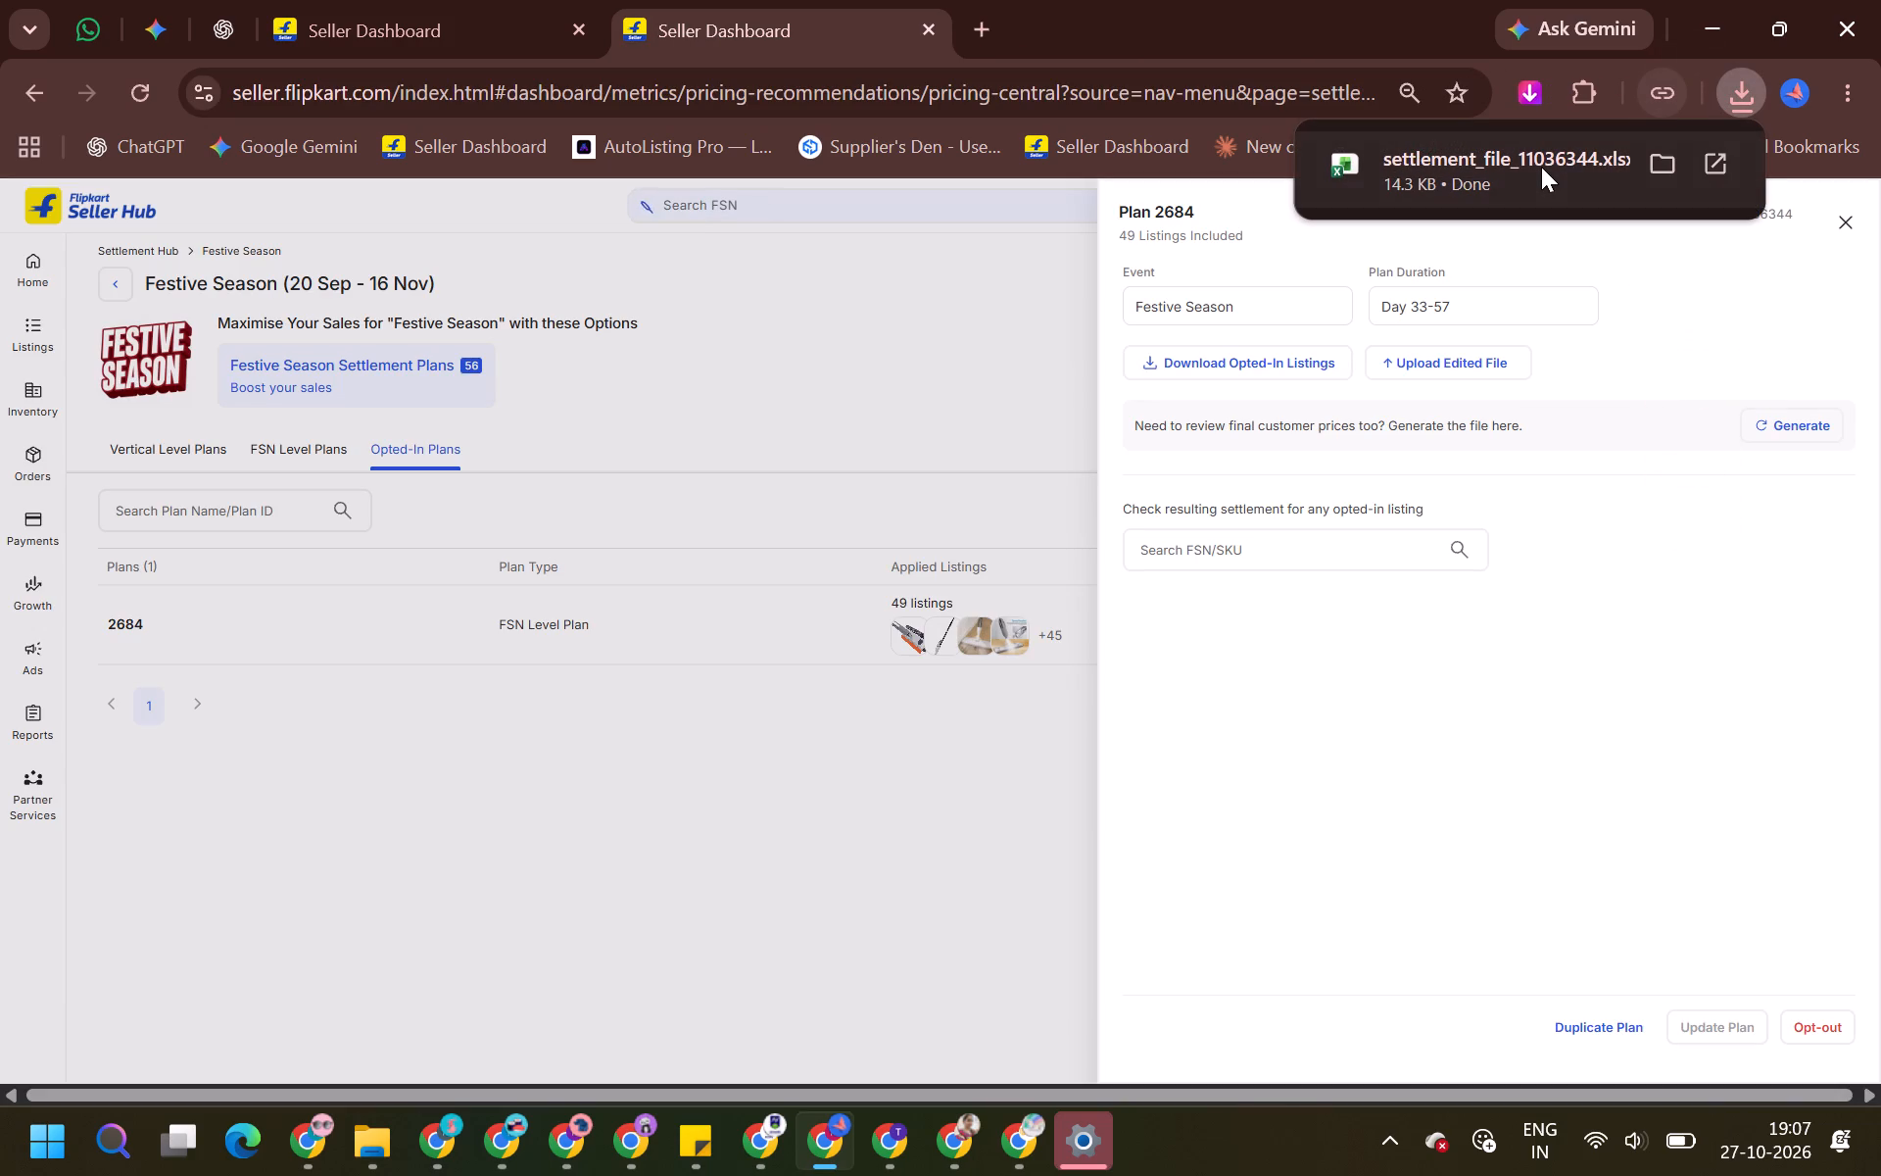
click(1541, 167)
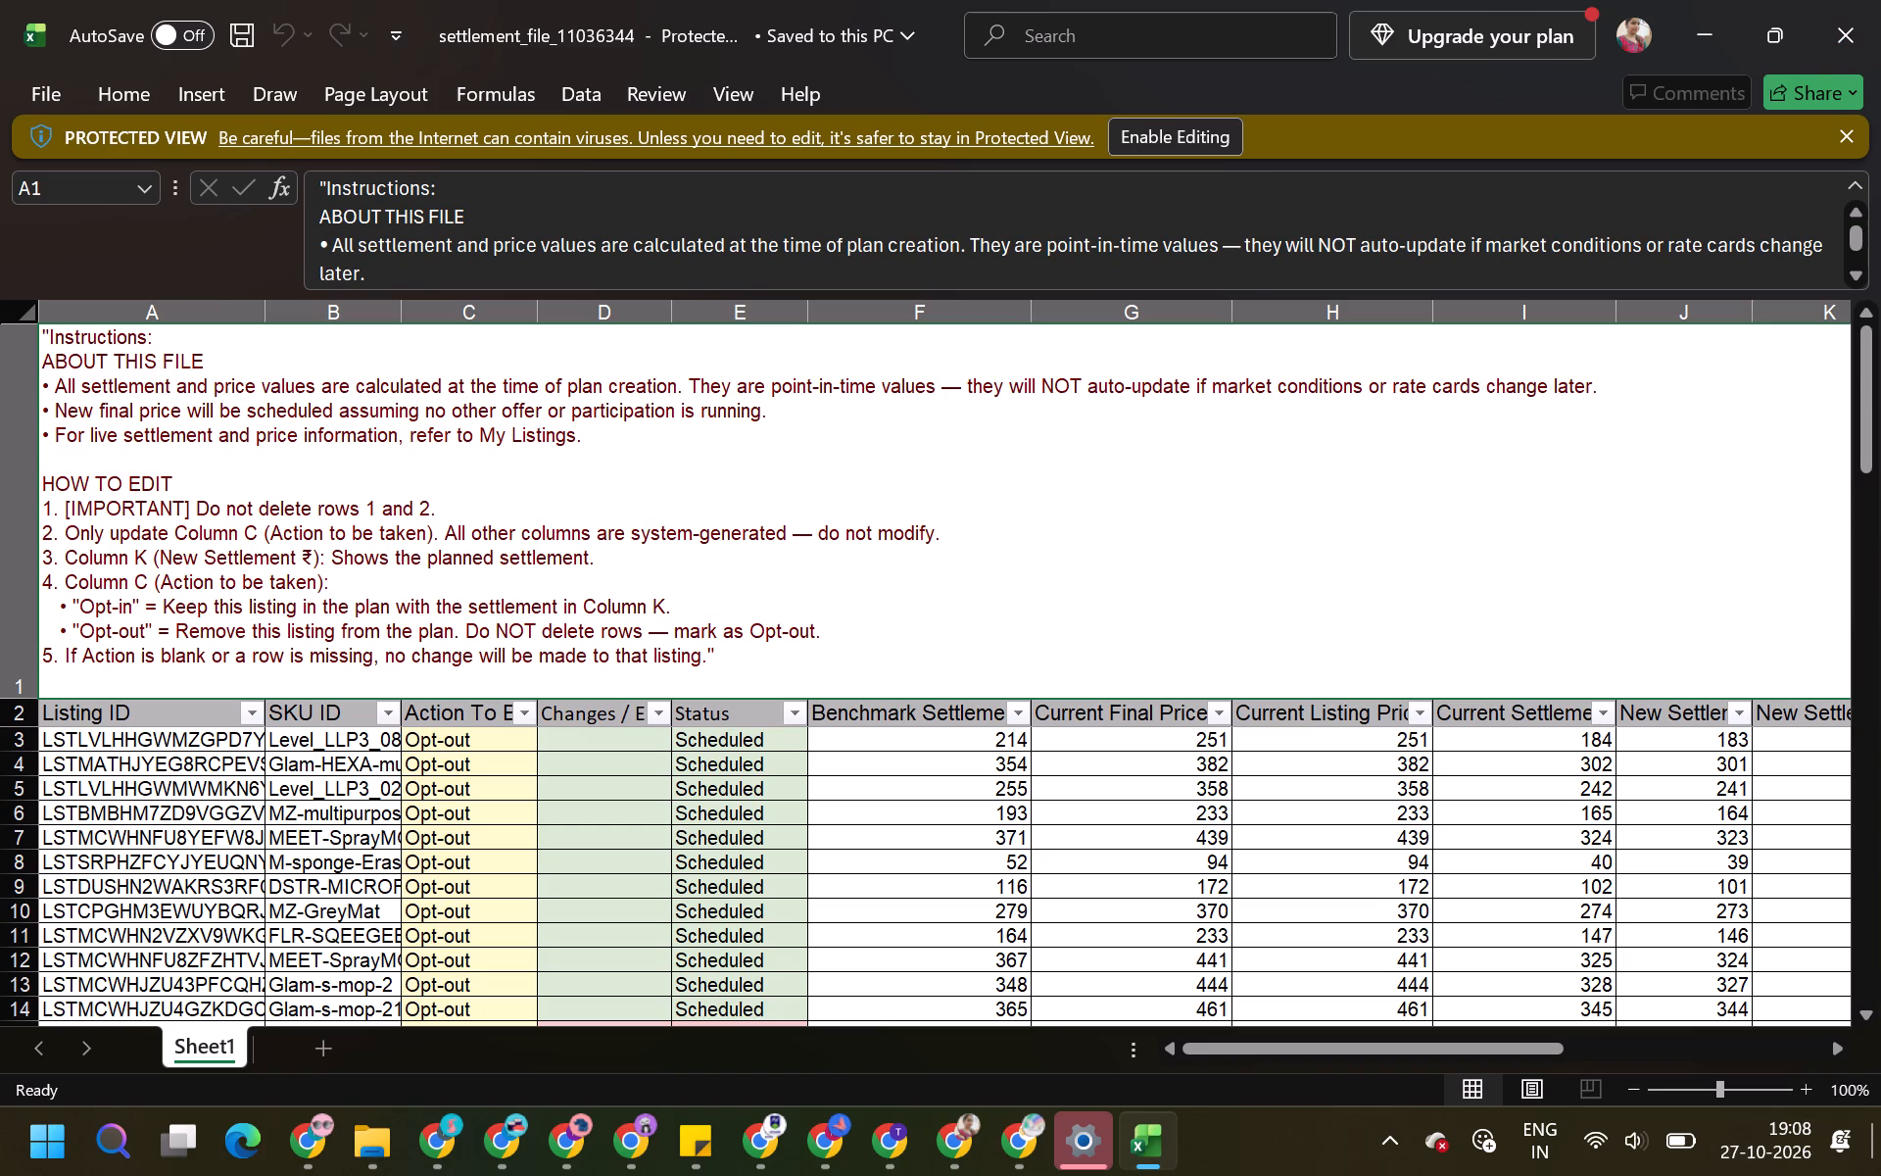
In Excel, look over the columns of settlement_file_11036344 and enable editing of the workbook.
scroll(1316, 715, left, 7)
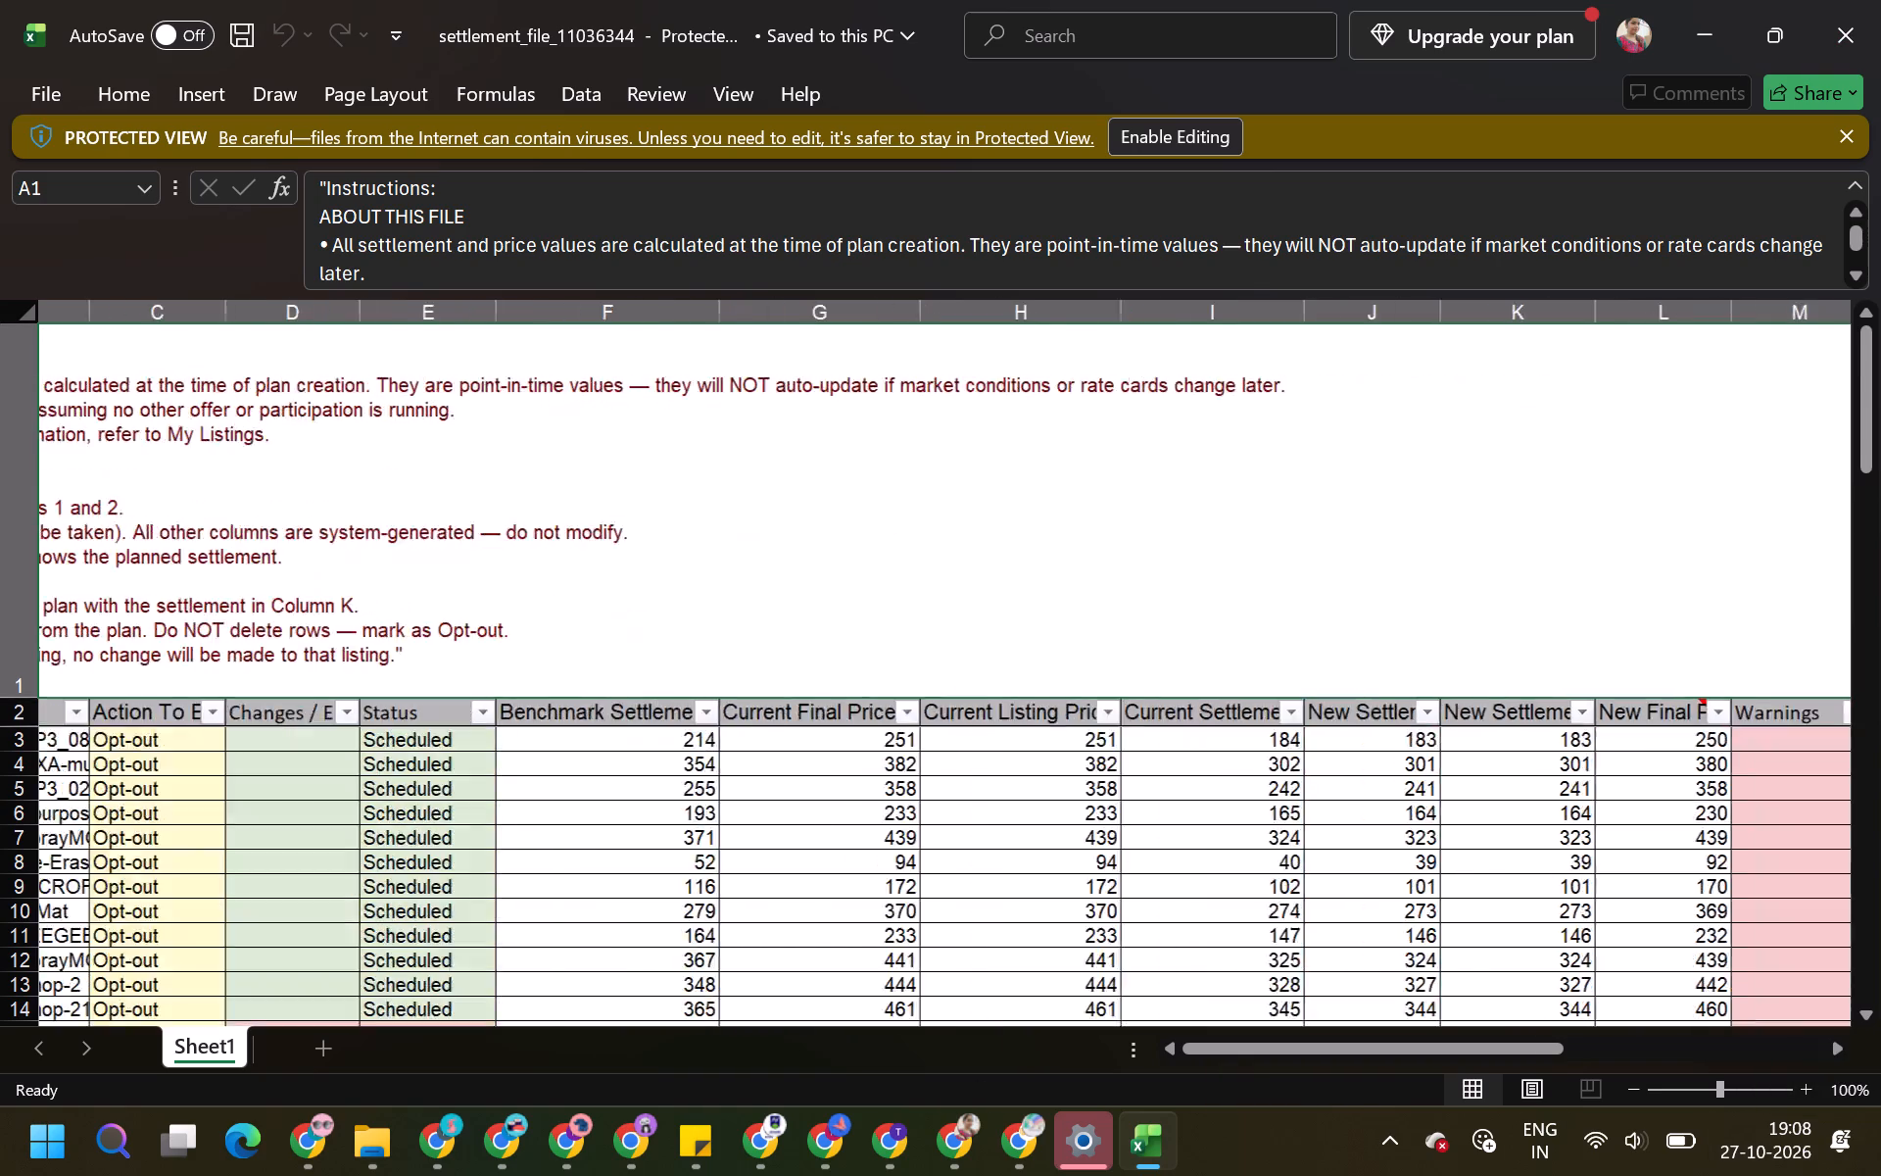
scroll(1316, 715, right, 3)
scroll(1616, 707, left, 3)
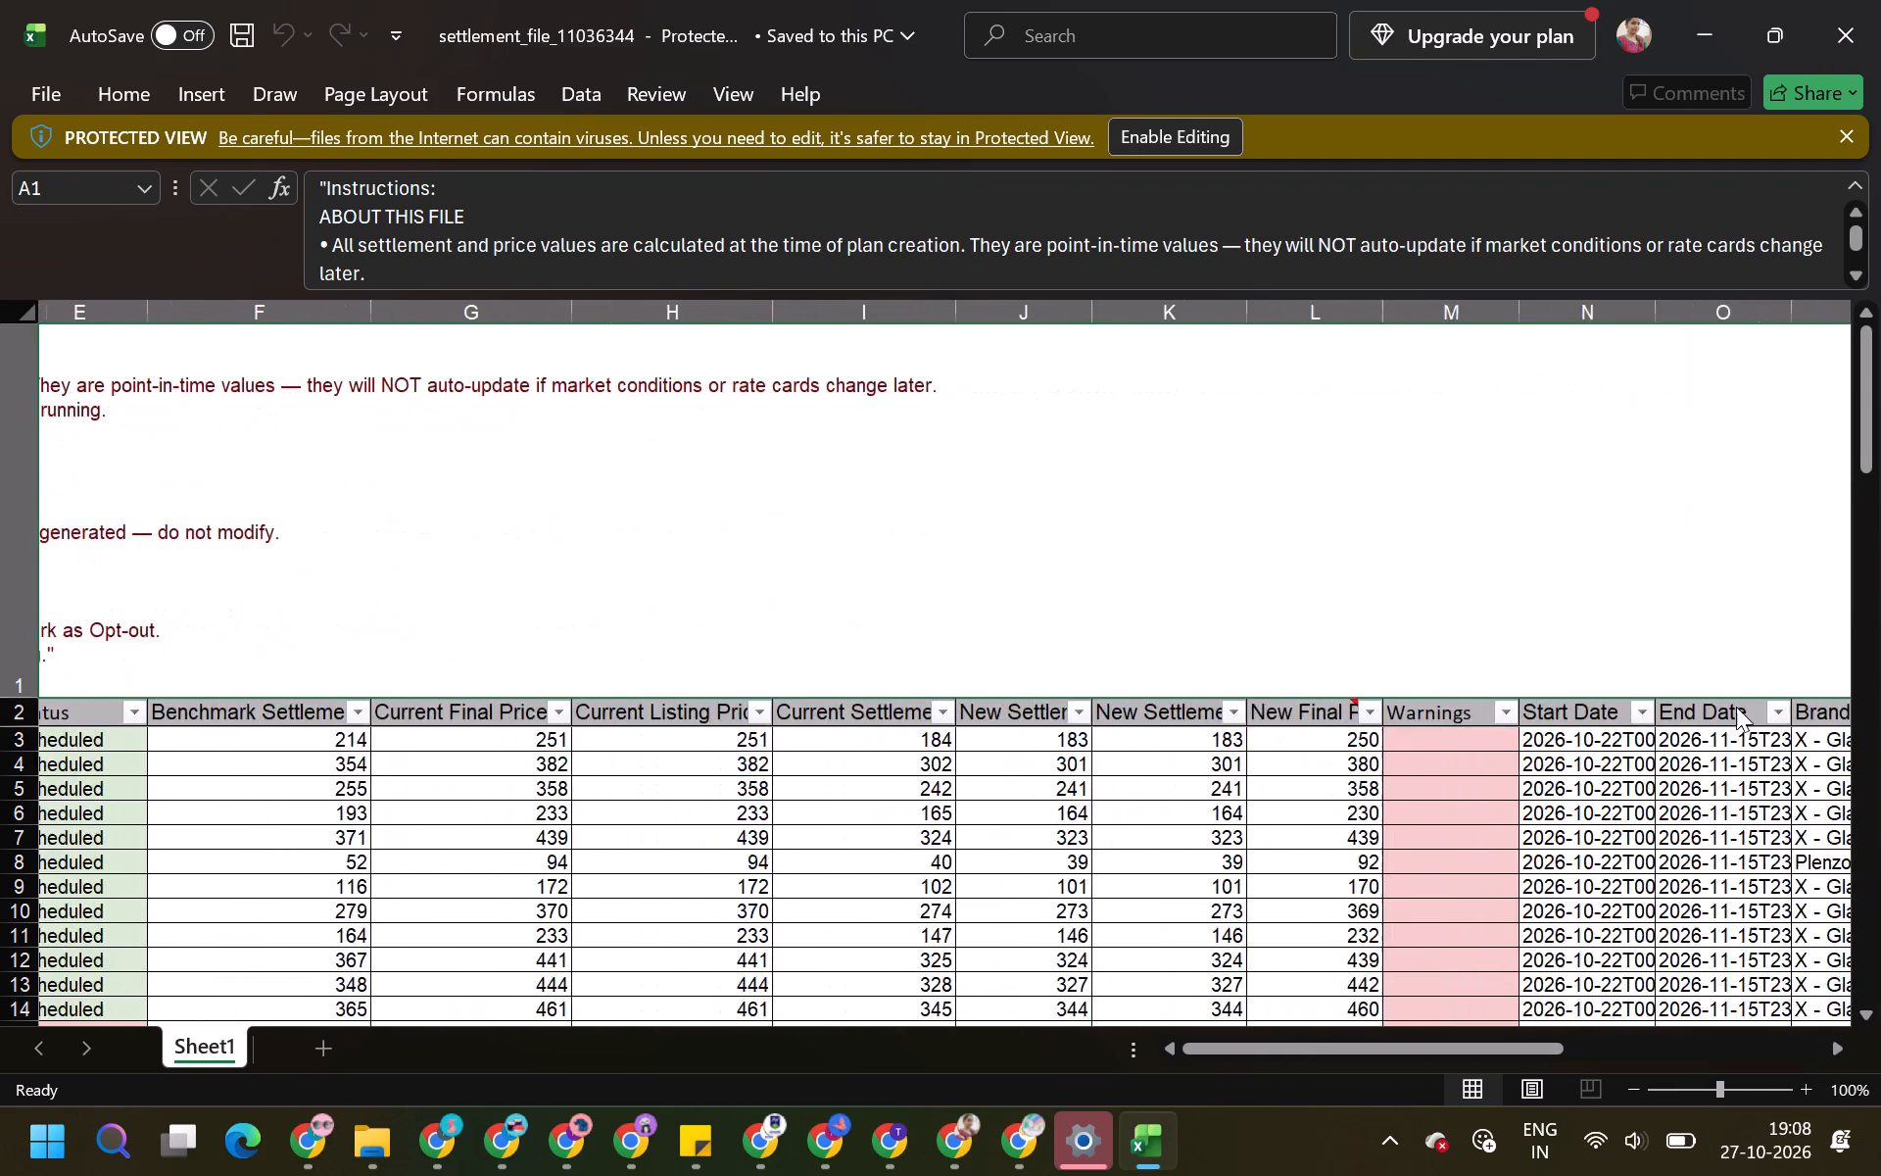
scroll(1717, 713, left, 2)
click(1333, 715)
click(1351, 714)
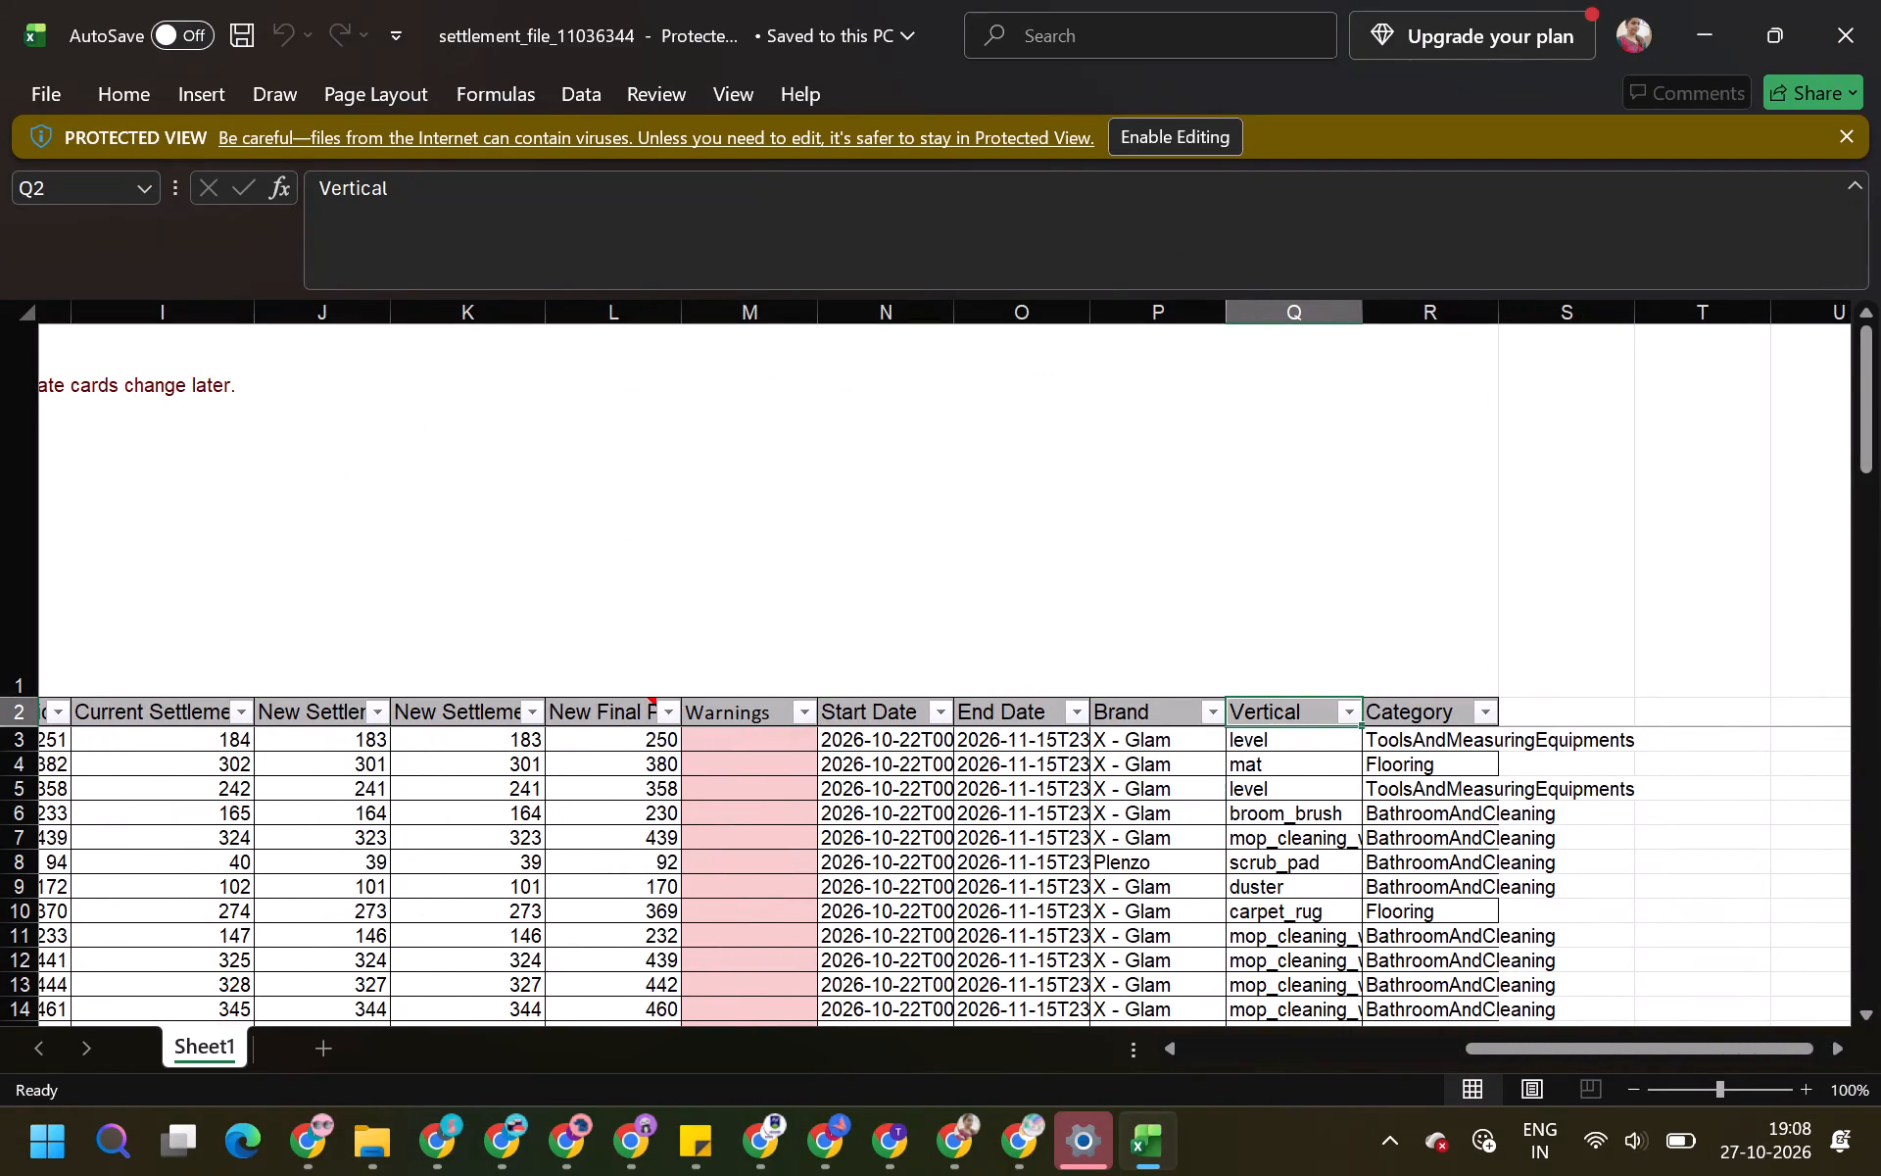
click(1165, 139)
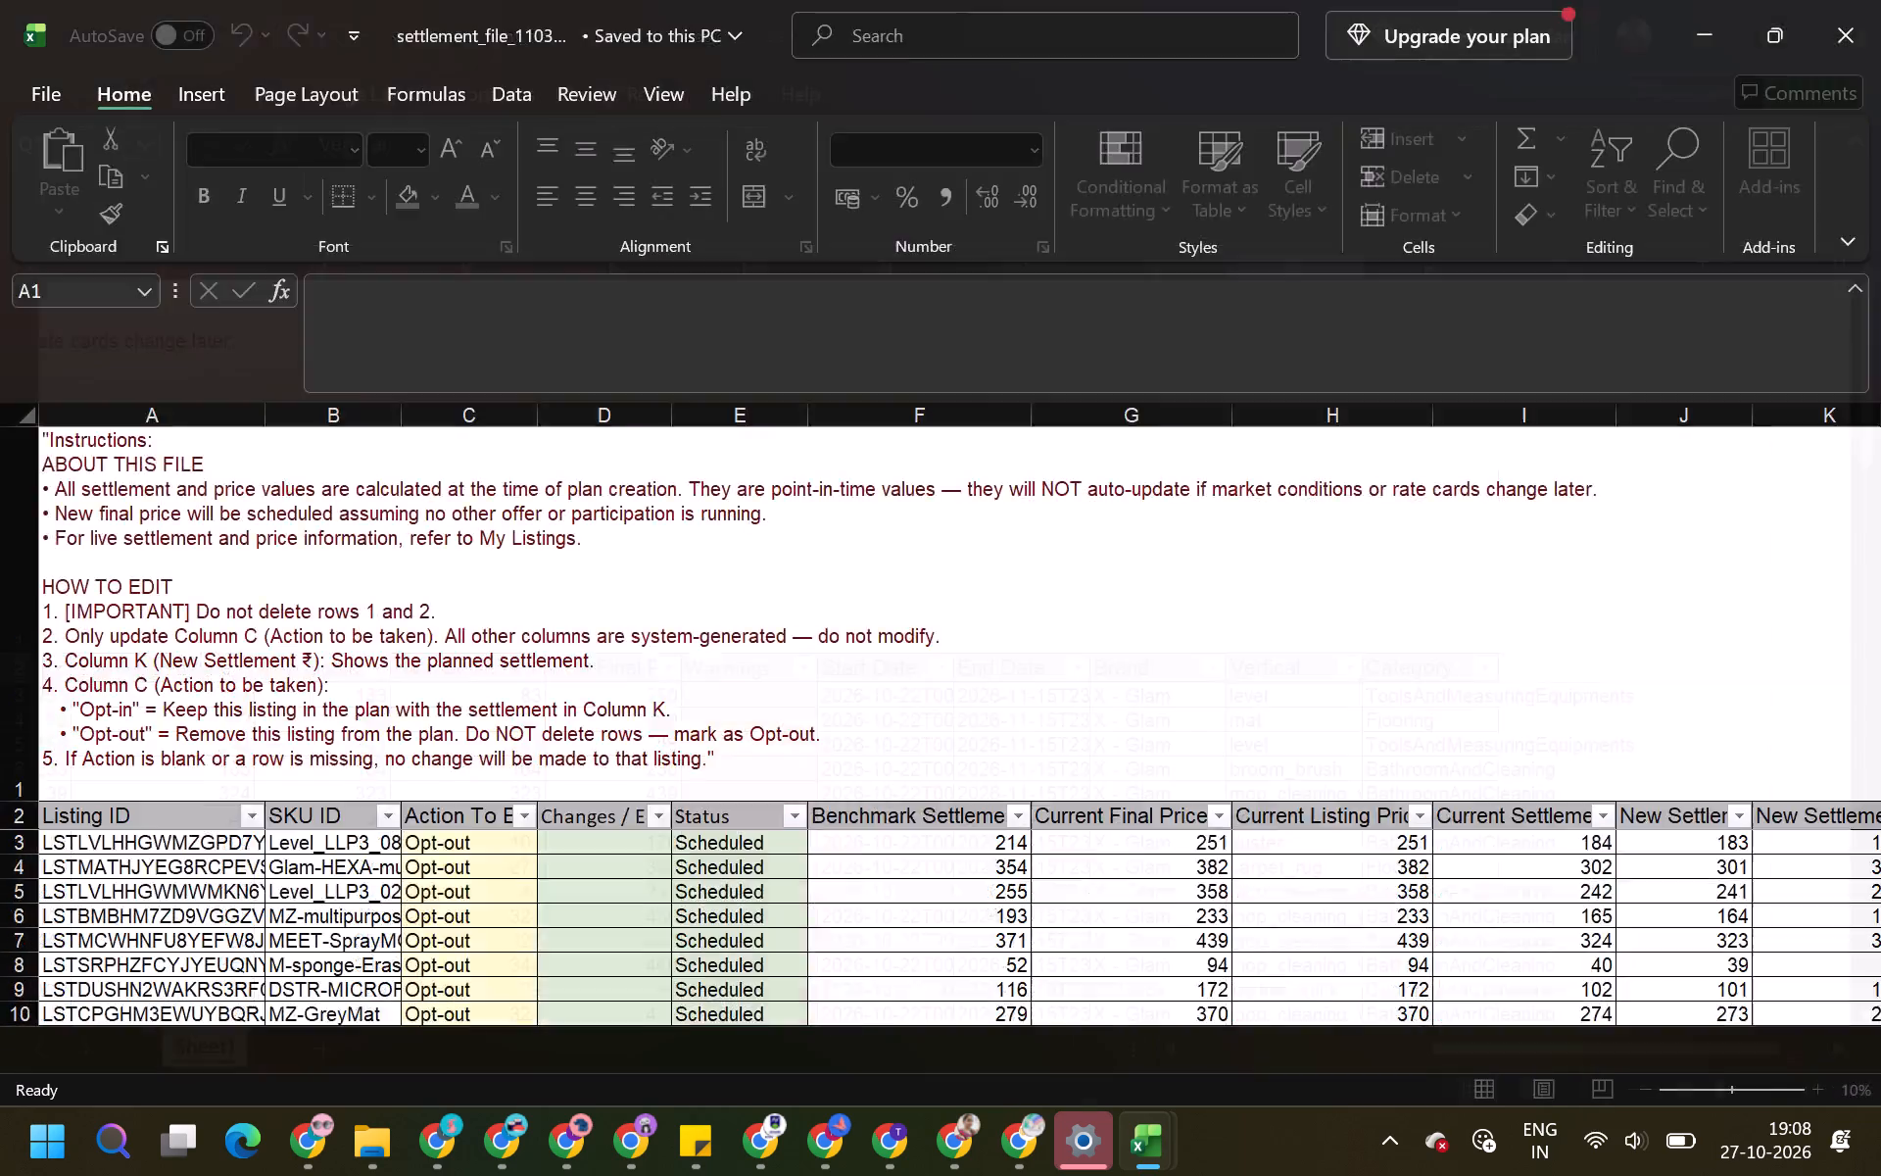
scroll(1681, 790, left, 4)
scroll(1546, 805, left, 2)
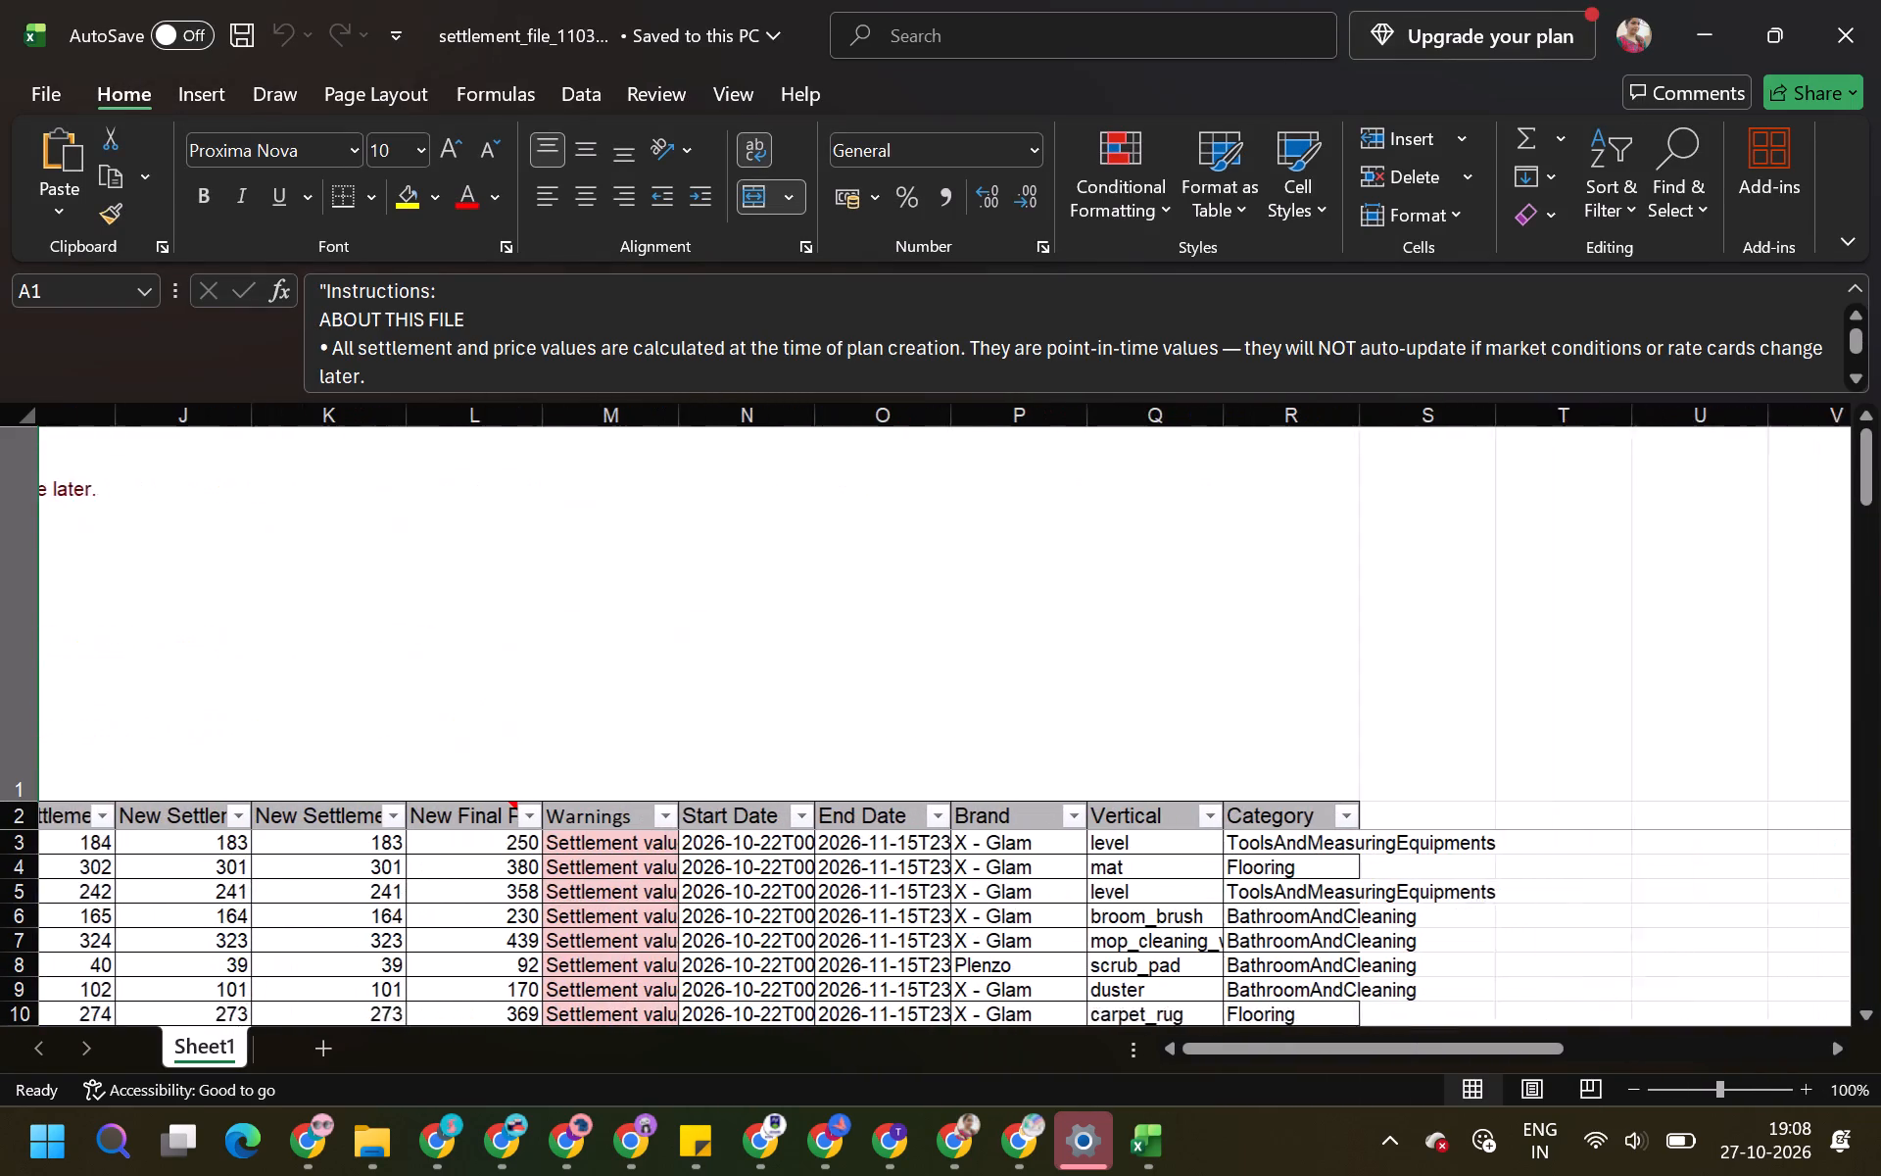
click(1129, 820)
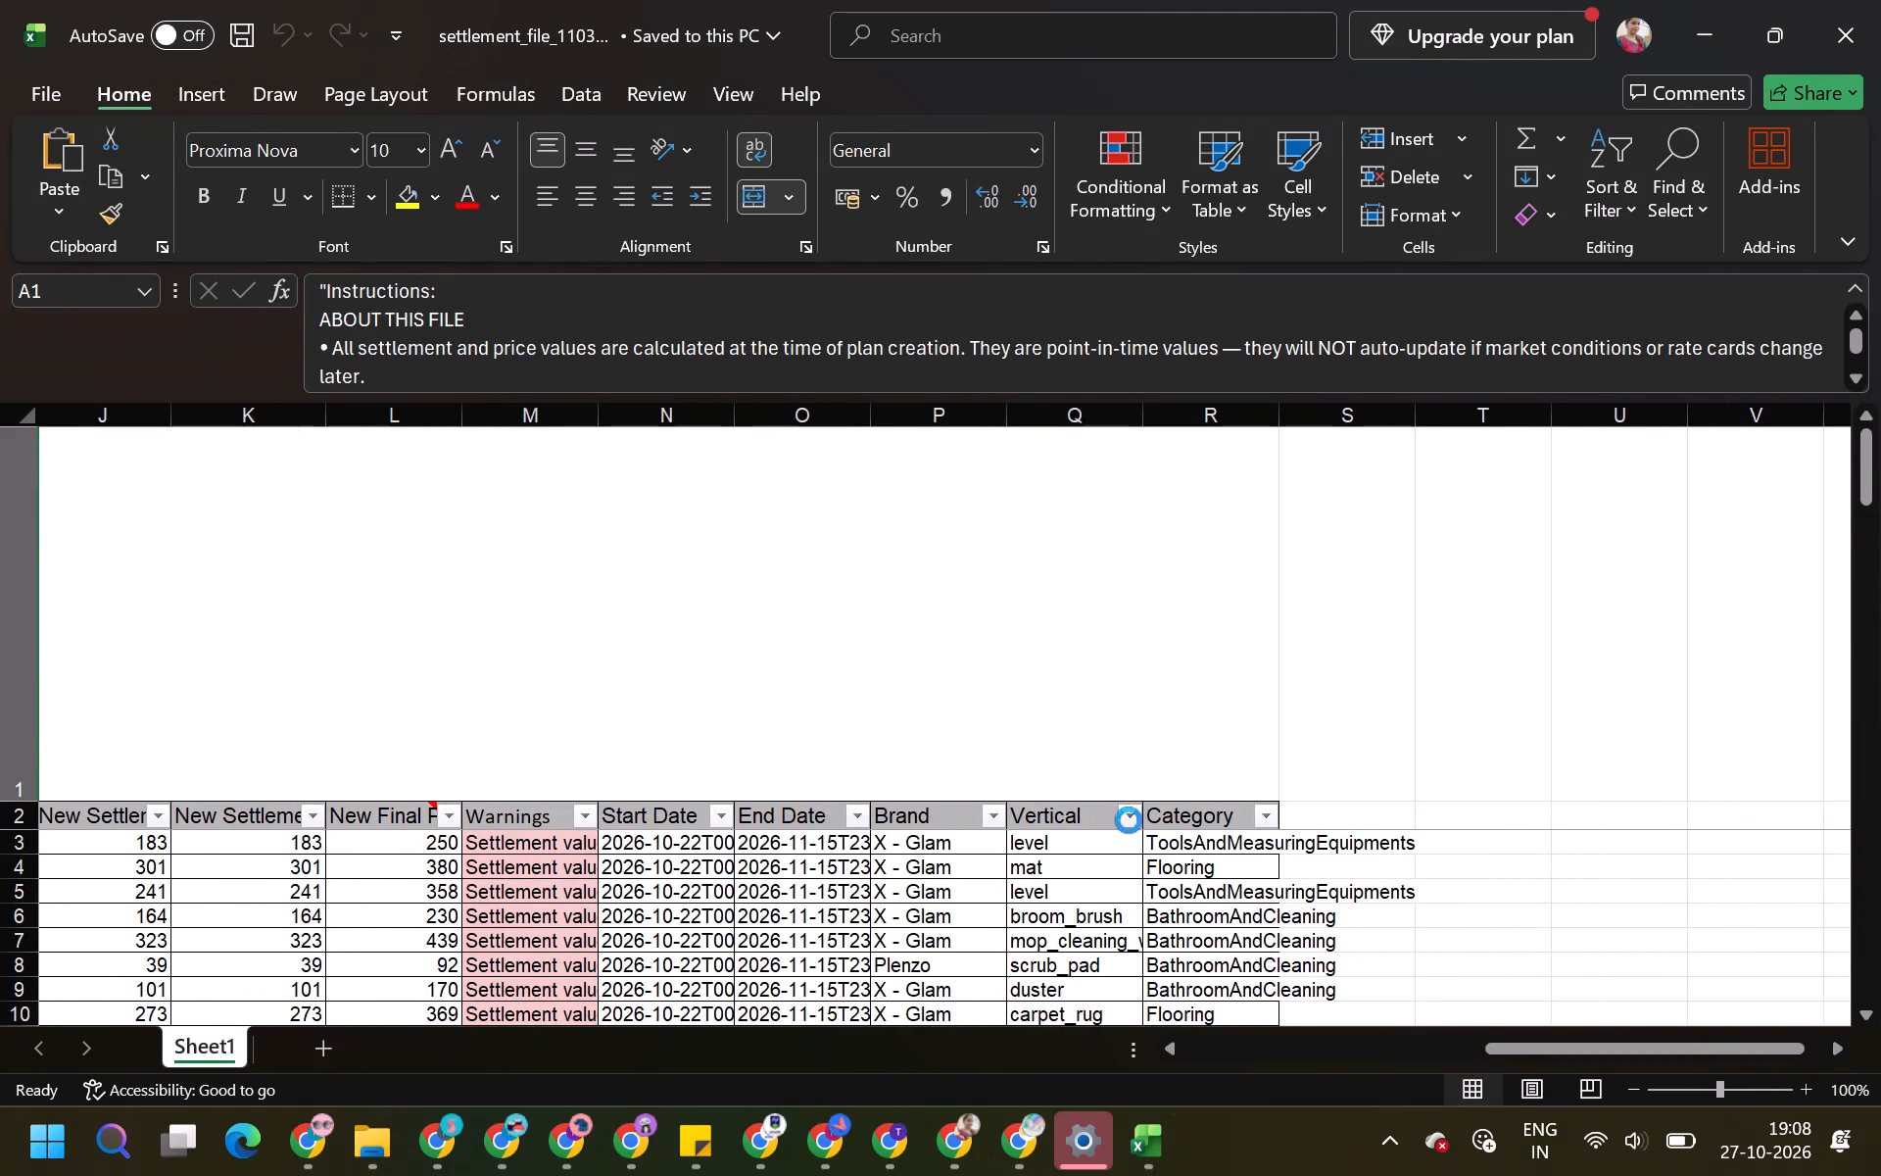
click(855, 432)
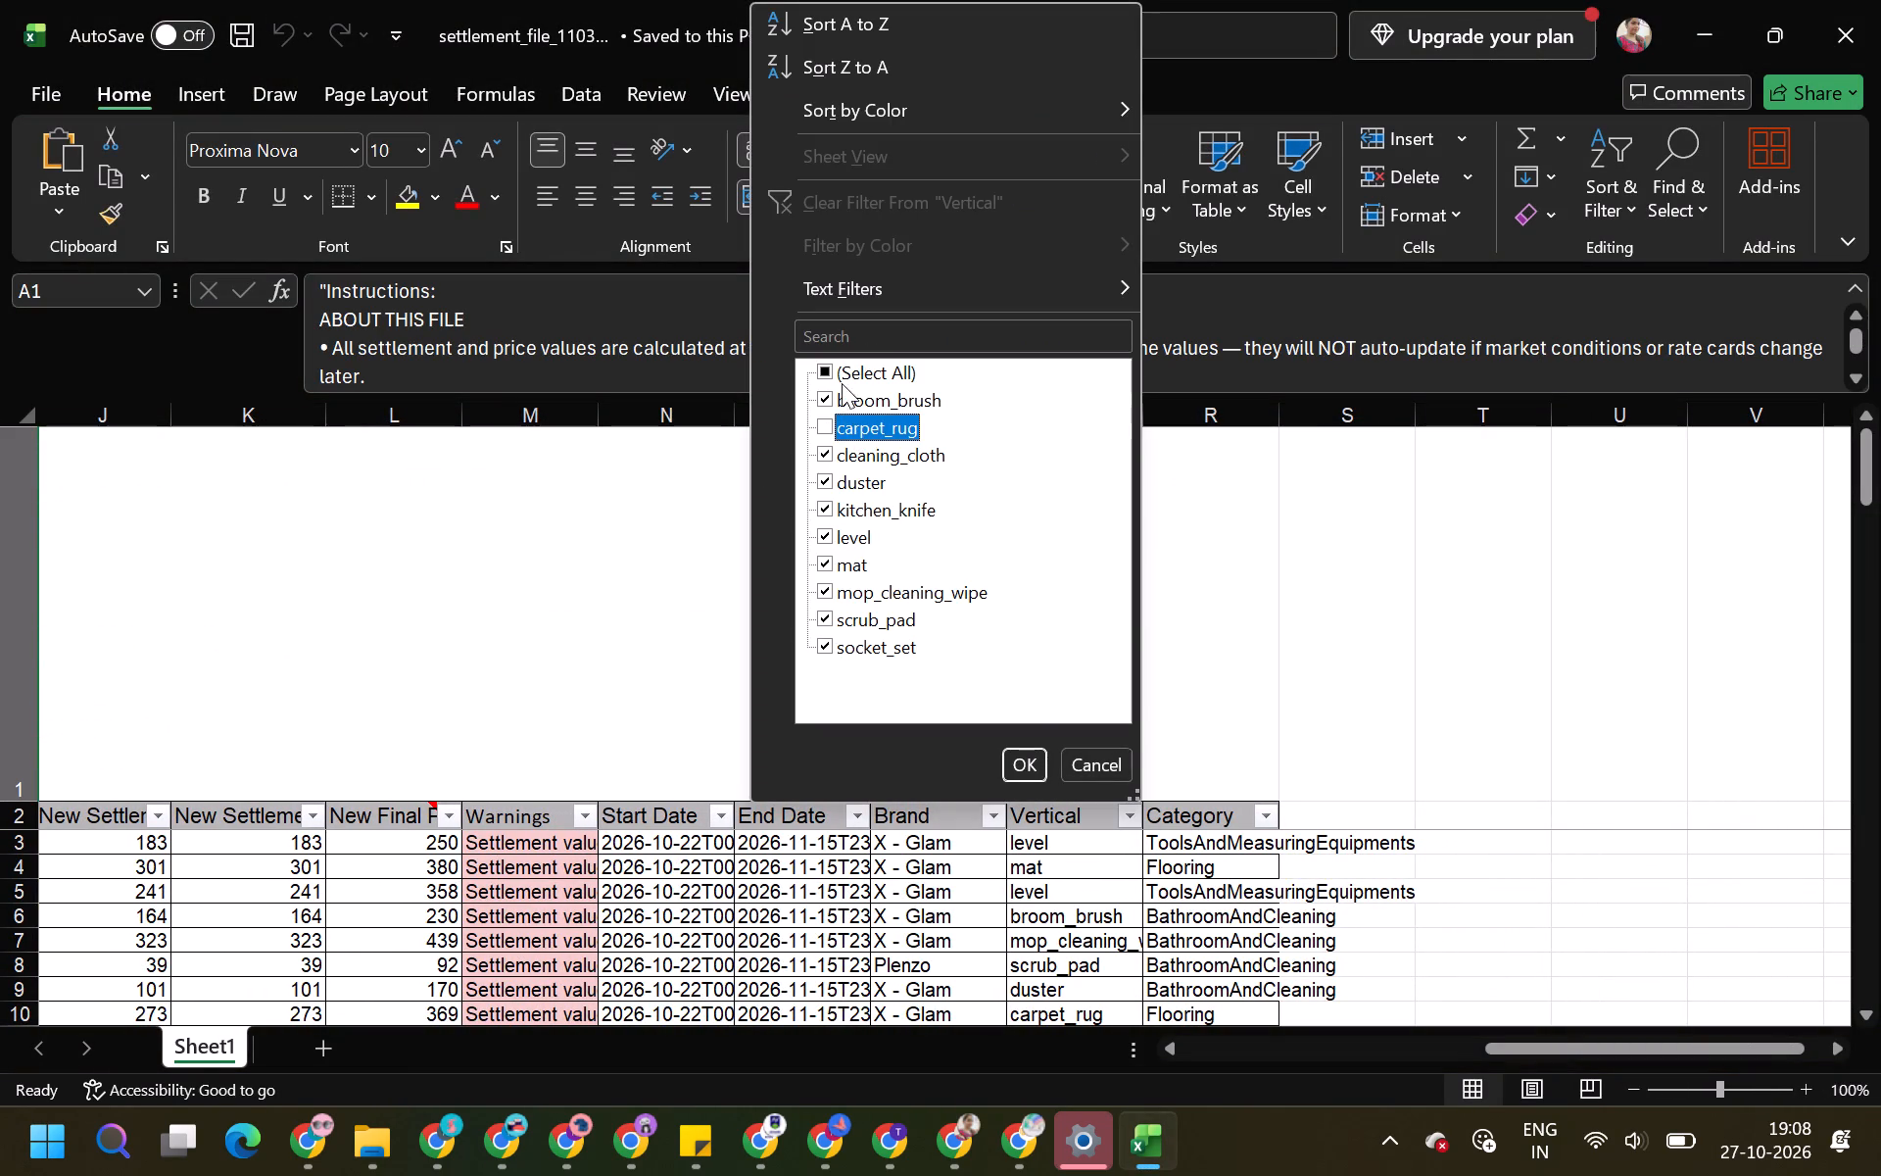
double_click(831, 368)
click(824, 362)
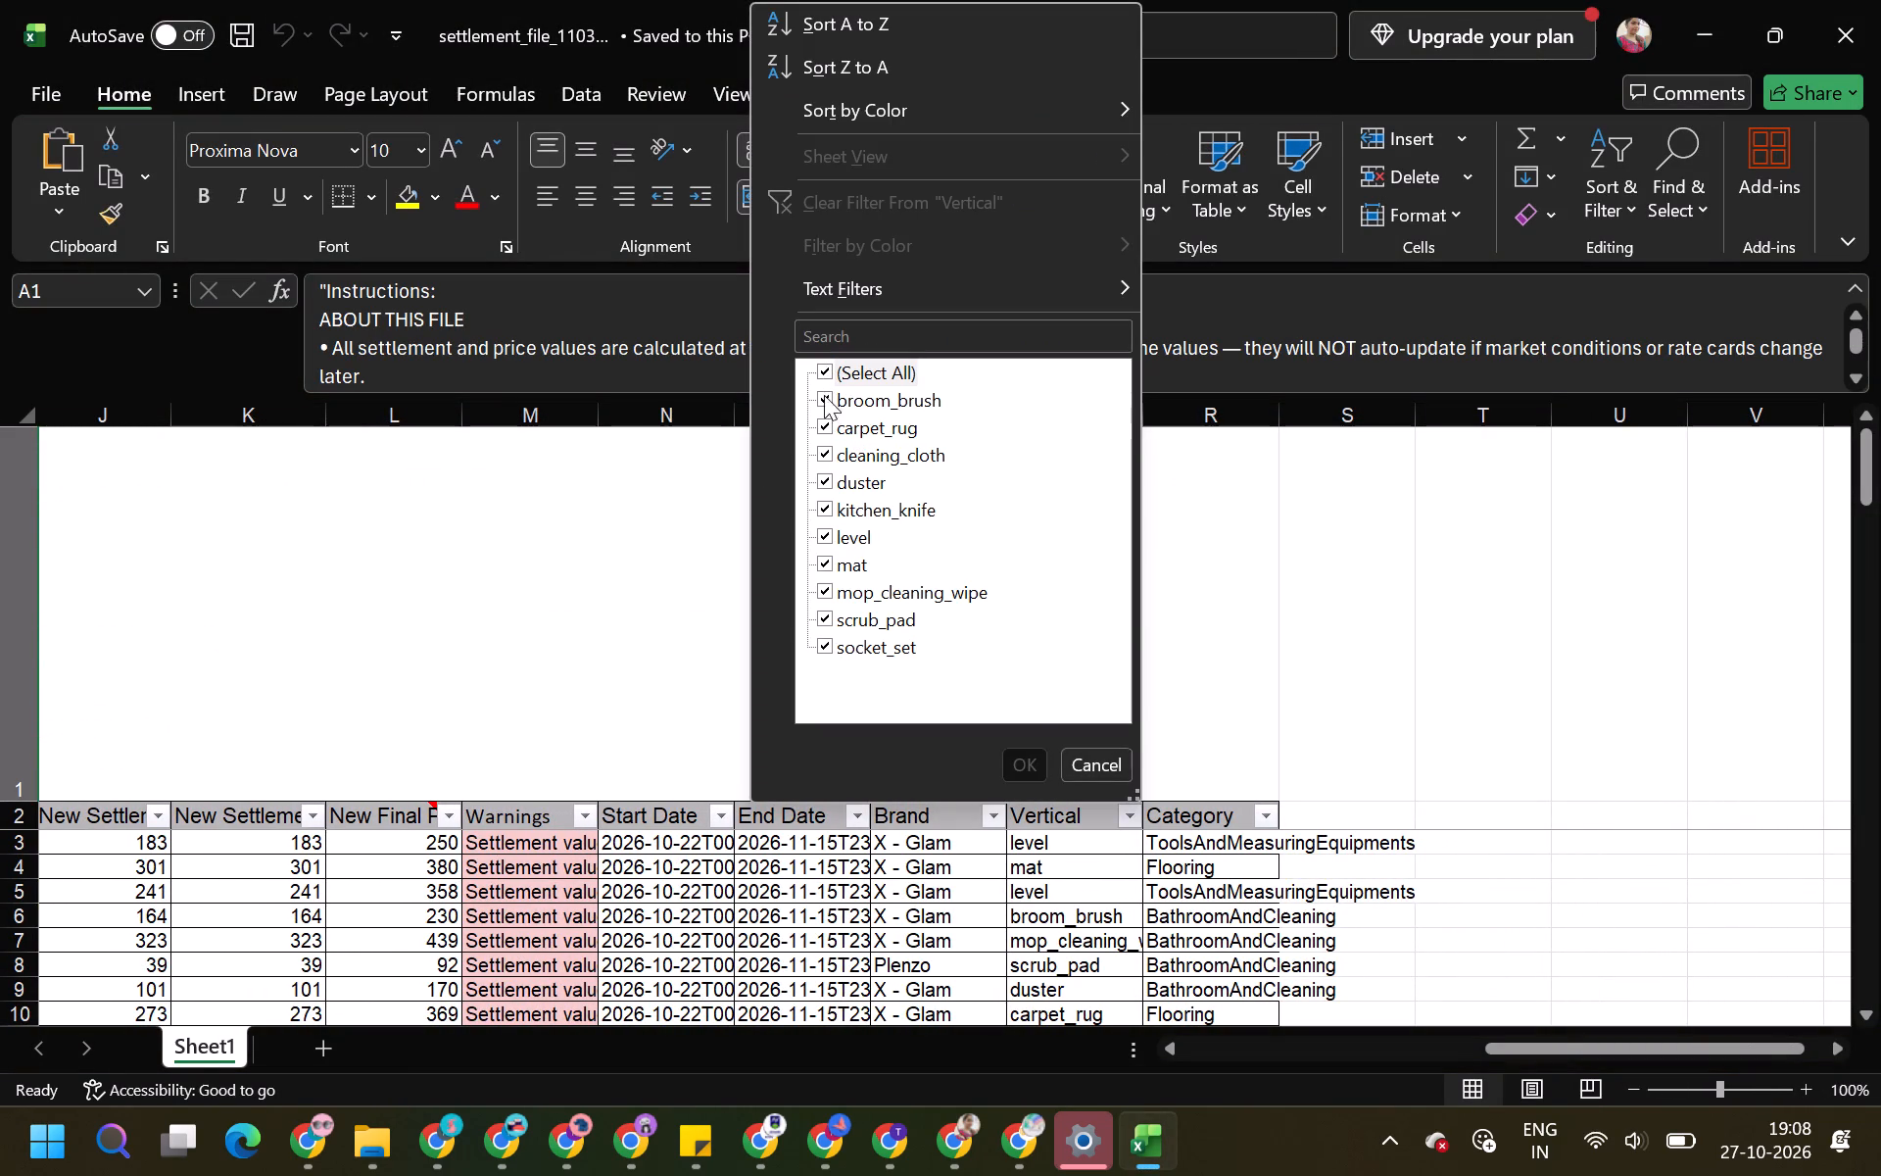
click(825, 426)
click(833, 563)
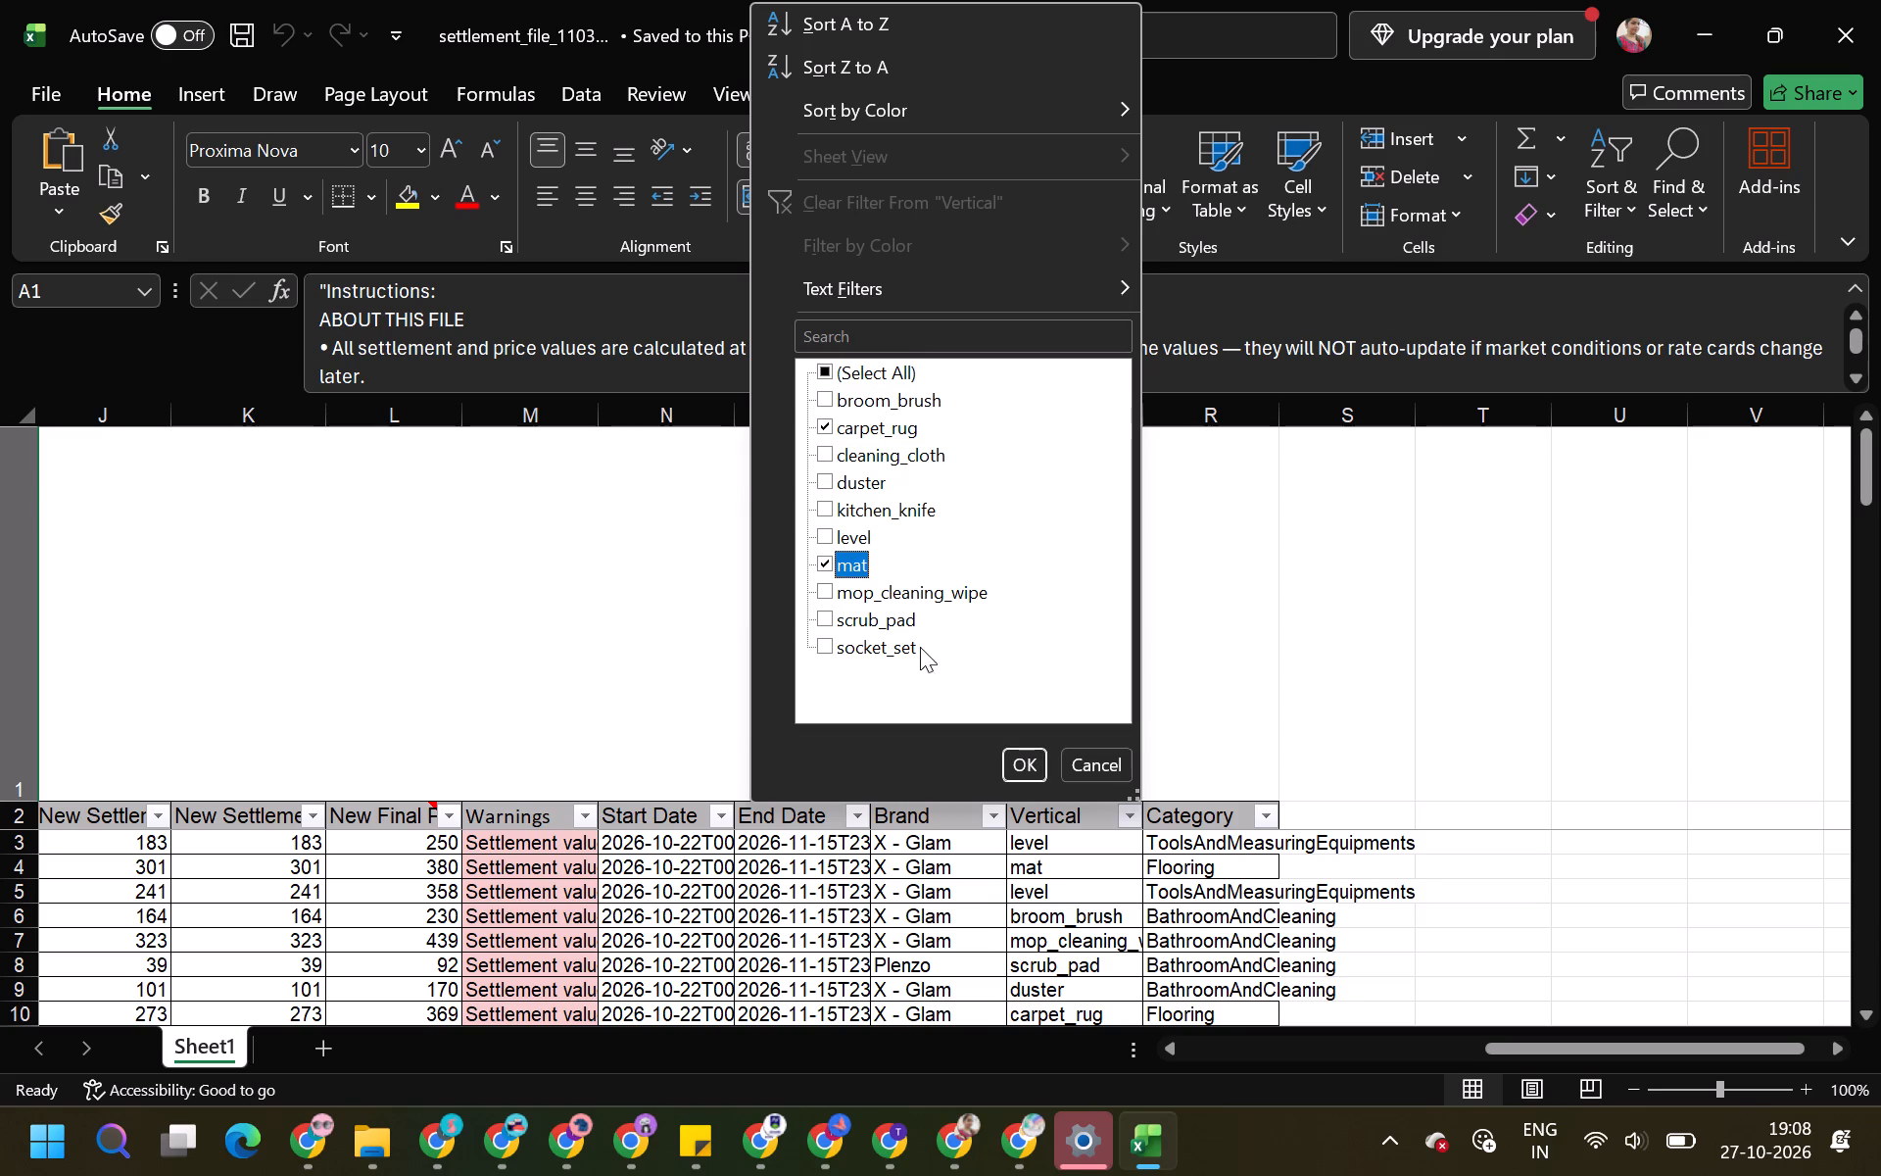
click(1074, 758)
Filter the Vertical column to show only carpet_rug and mat.
scroll(1037, 687, down, 3)
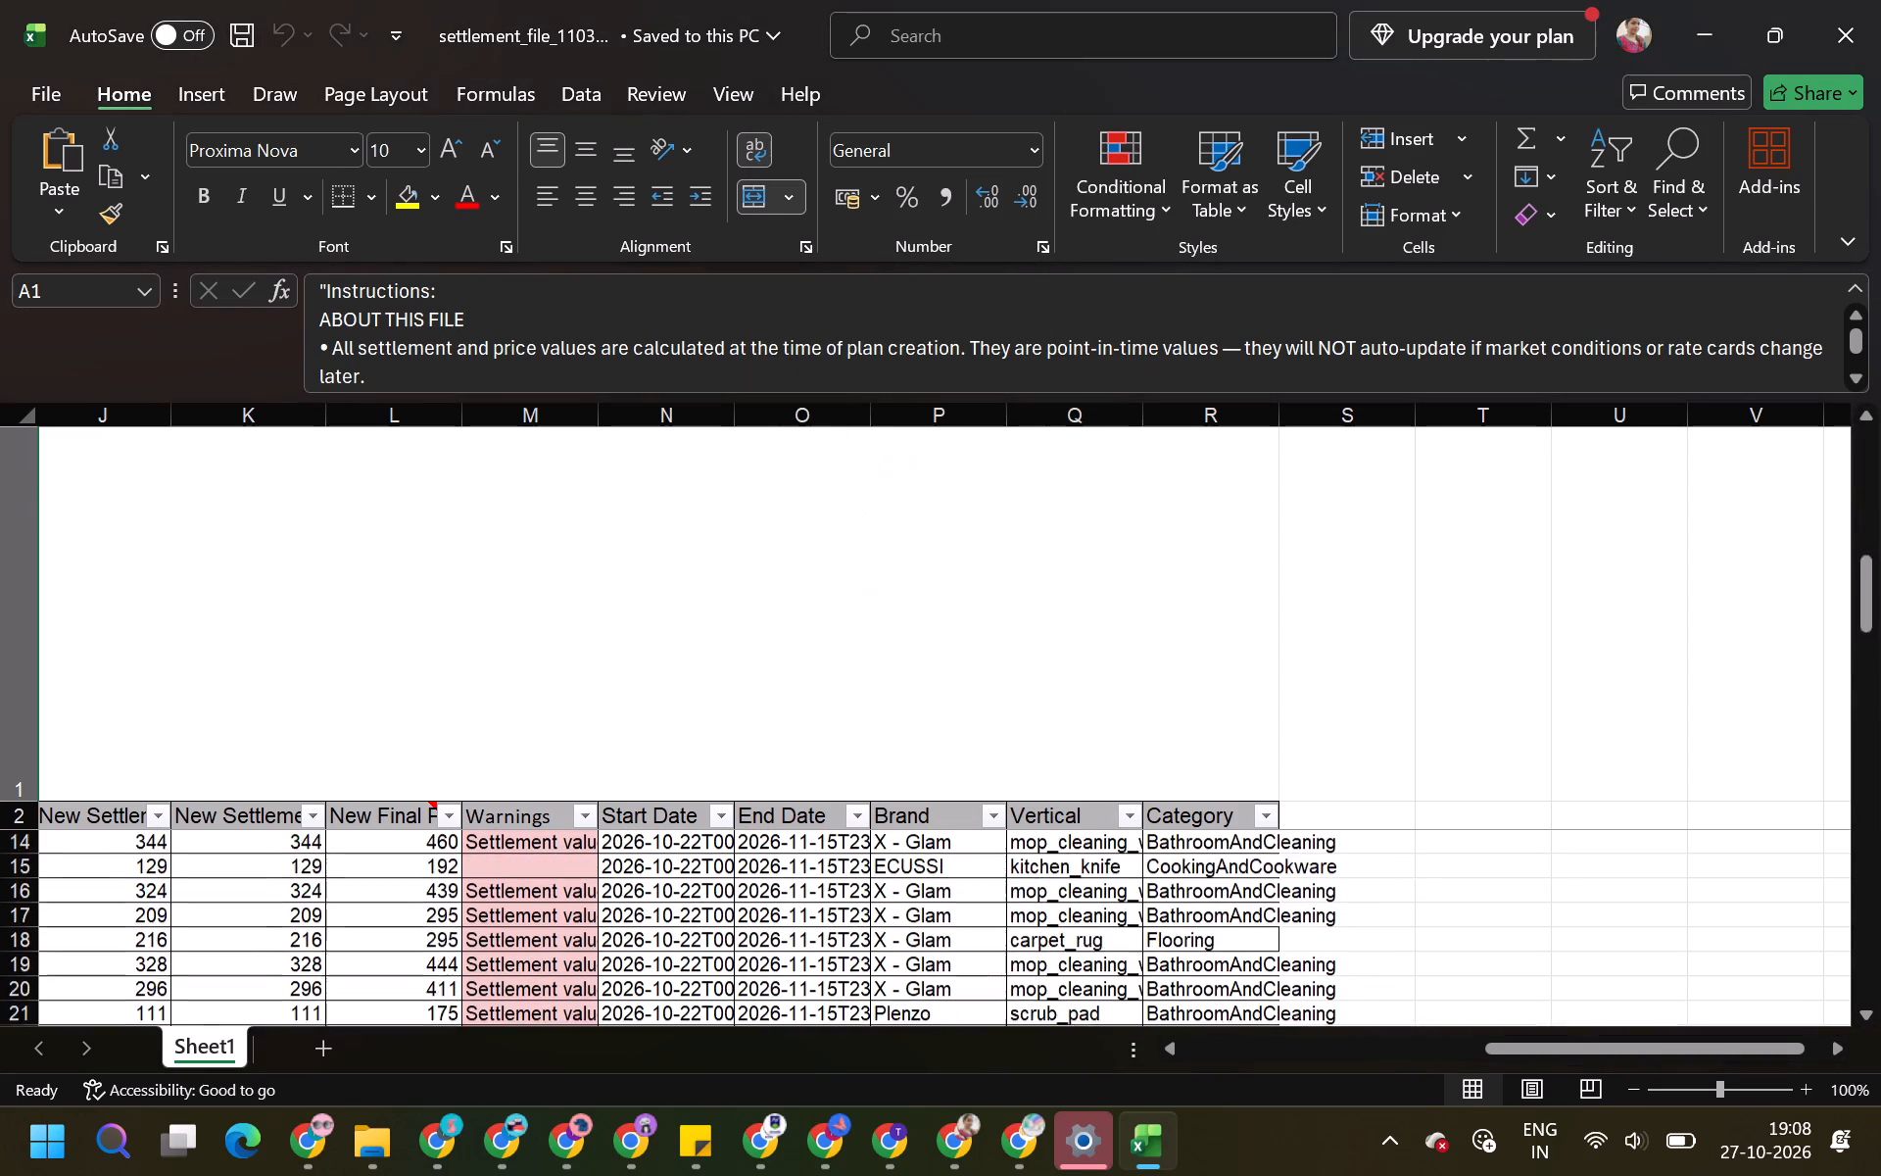
scroll(1037, 687, up, 4)
scroll(1036, 689, down, 1)
scroll(1036, 689, up, 3)
click(1135, 810)
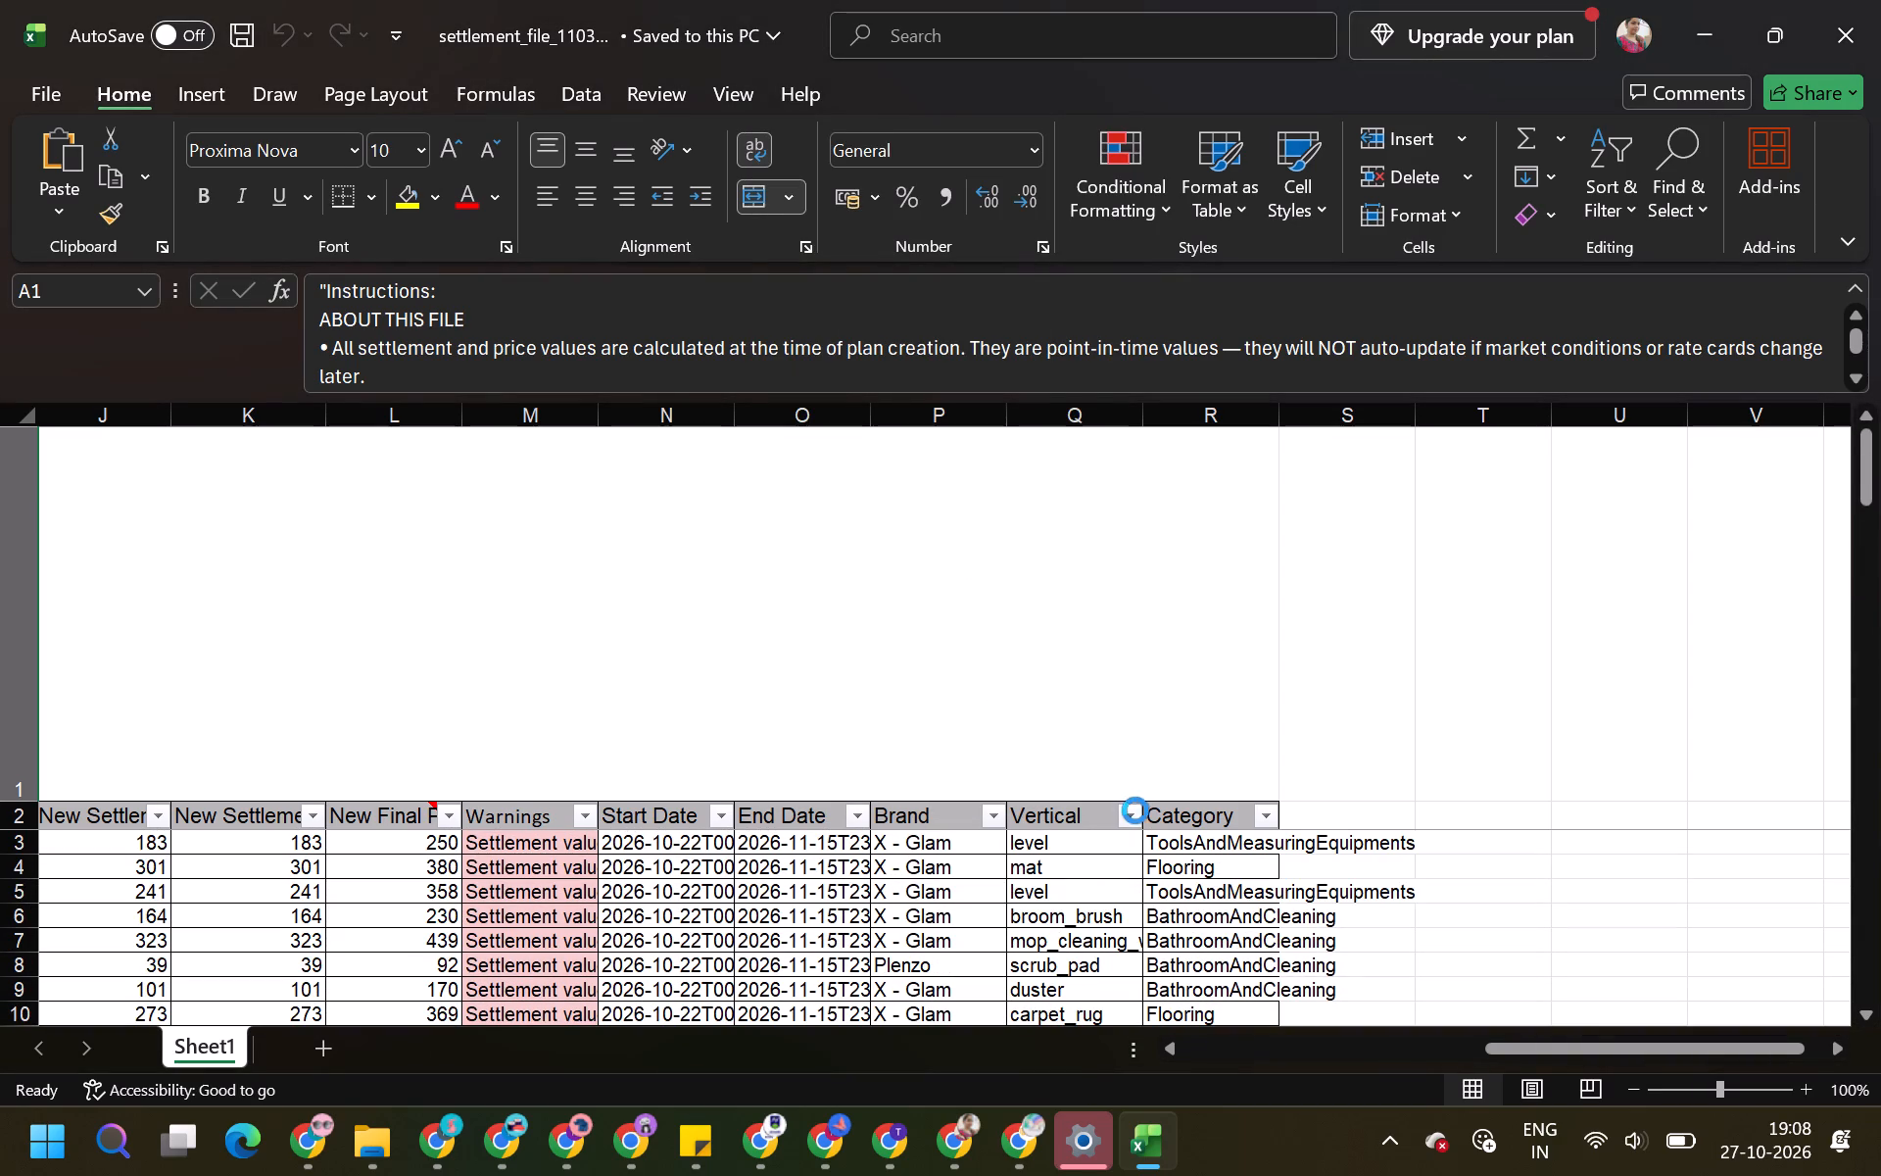
click(814, 370)
click(823, 371)
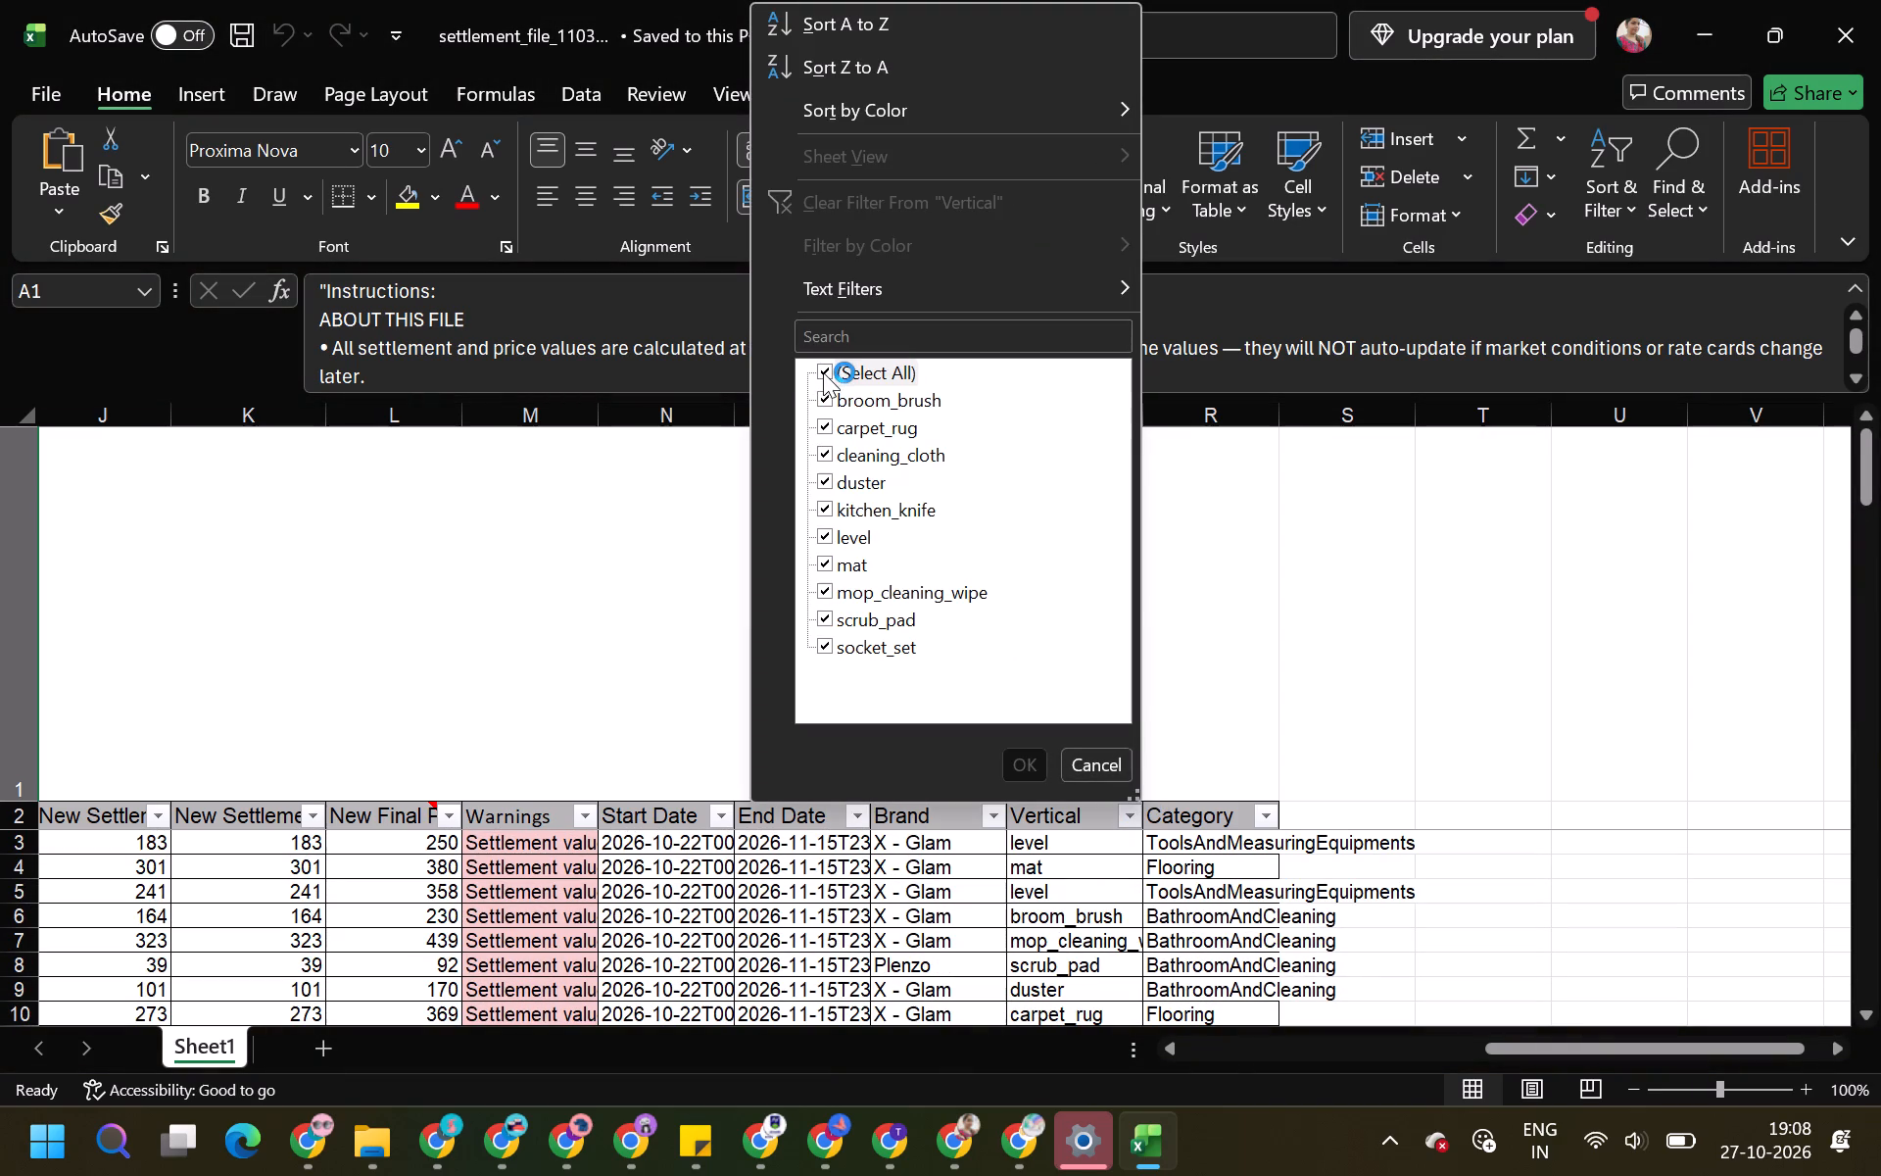
click(835, 425)
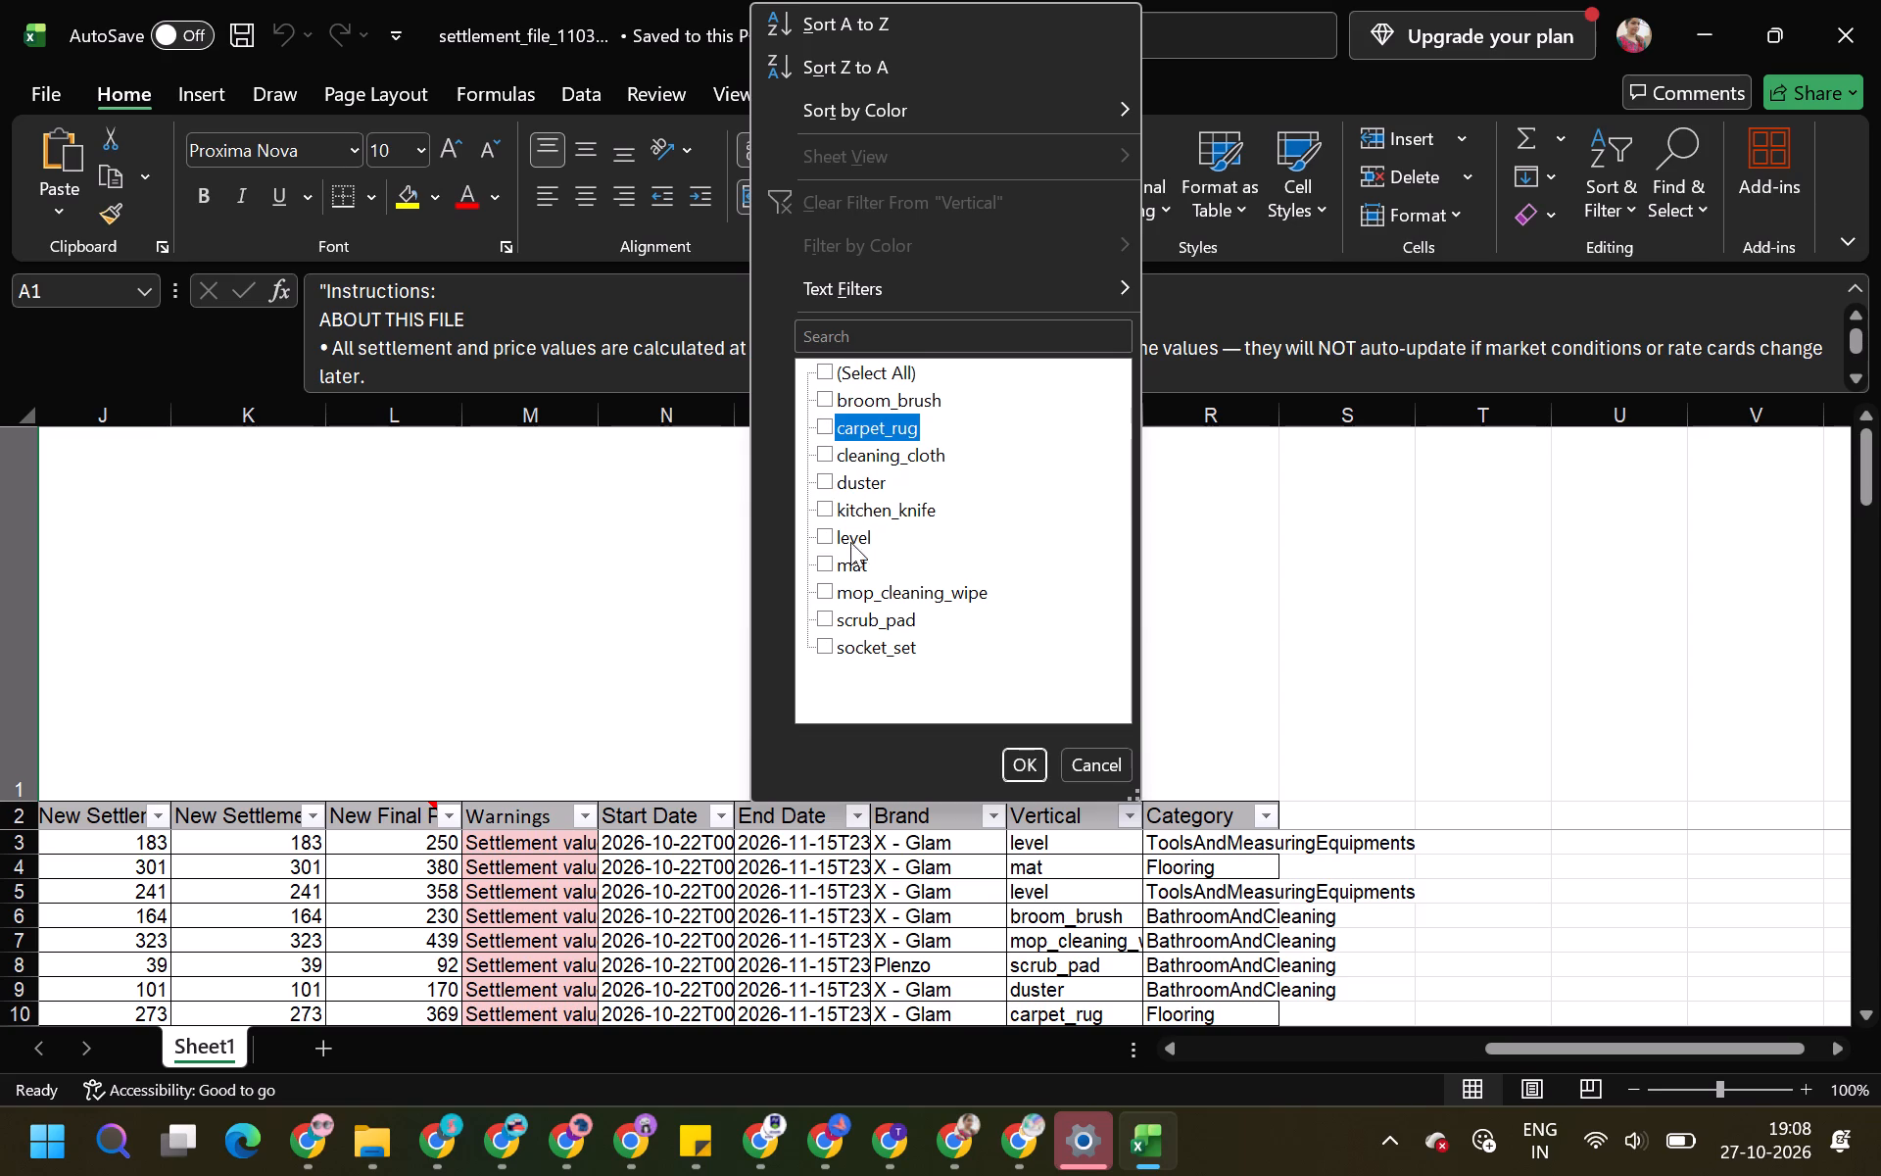
click(859, 563)
click(1017, 753)
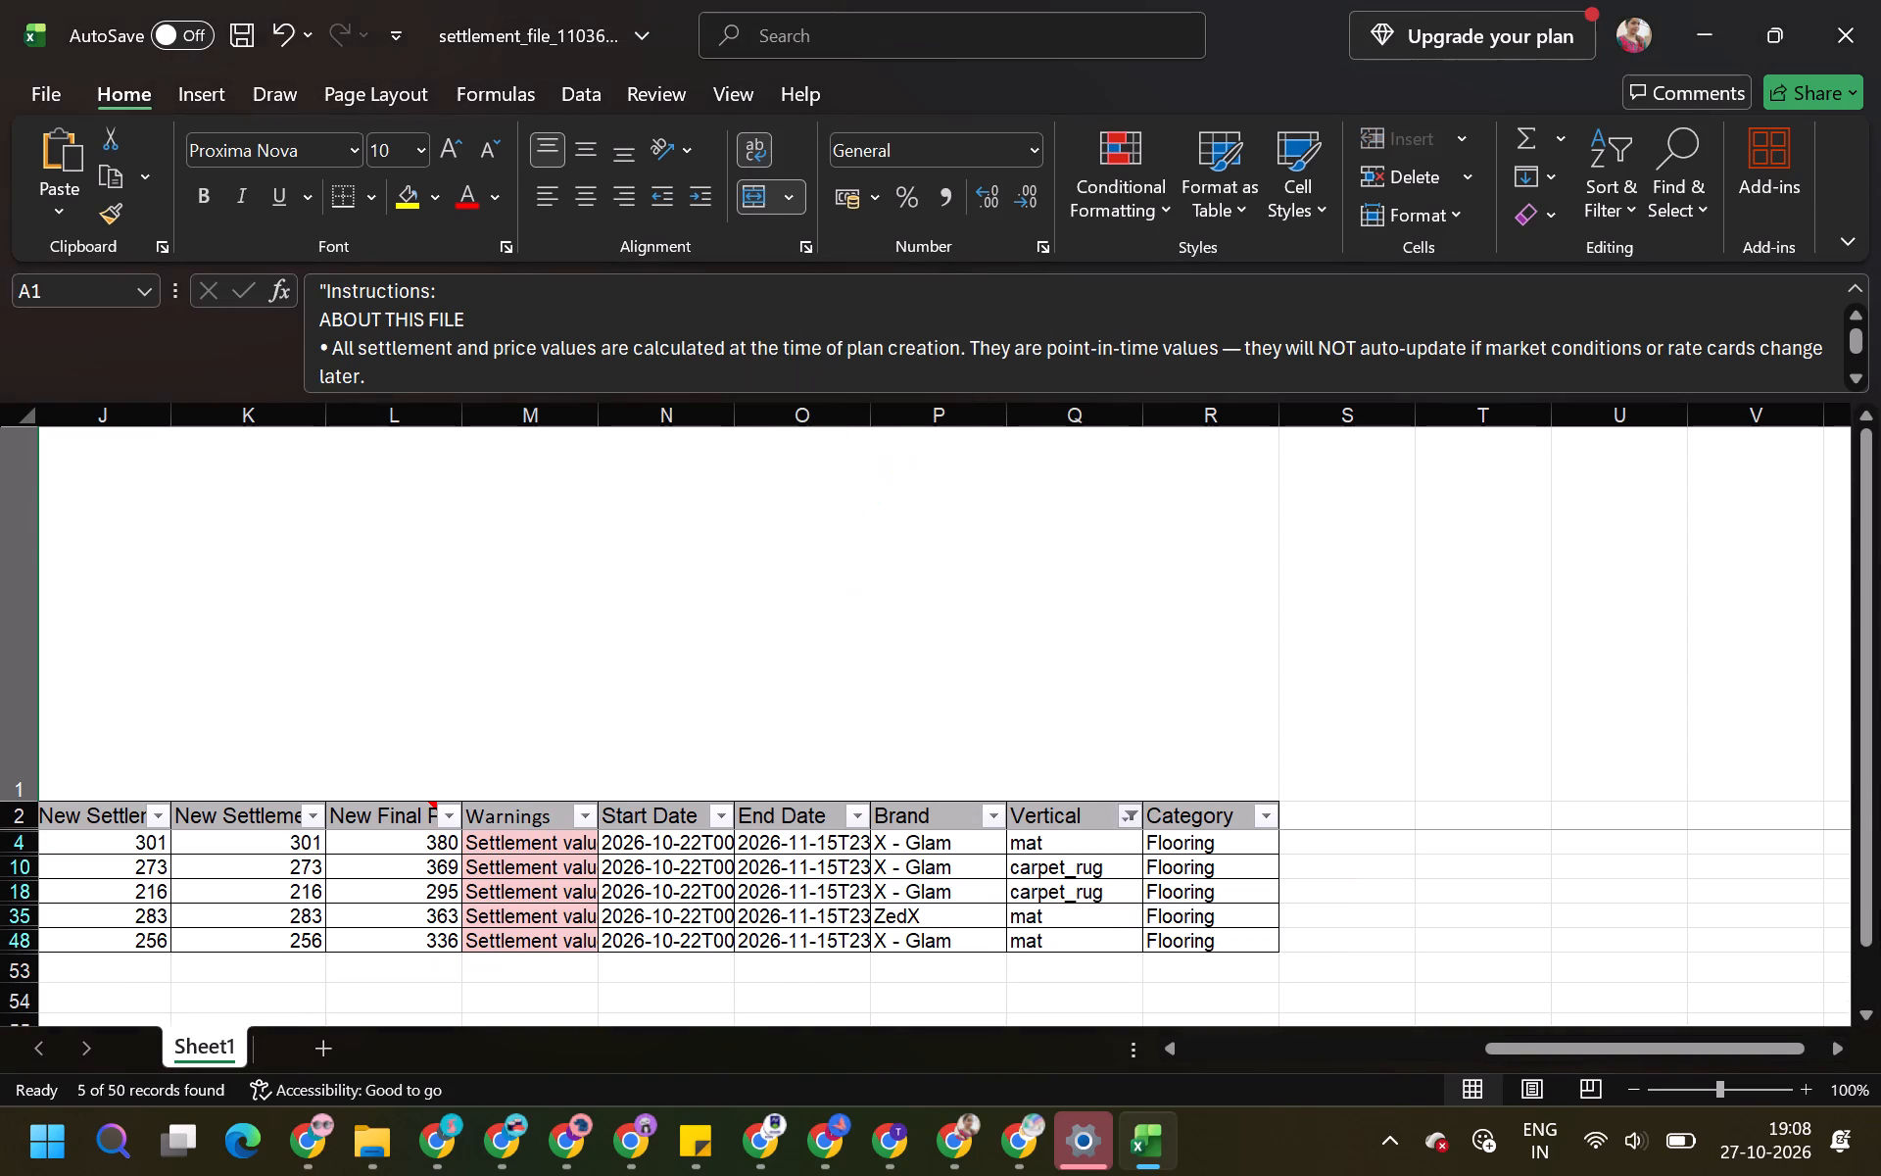
Set the action in column C to Opt-in for the first filtered listing, the Glam-HEXA mat in row 4.
scroll(1021, 753, down, 2)
scroll(1035, 838, up, 1)
scroll(1035, 838, down, 1)
scroll(1035, 838, up, 13)
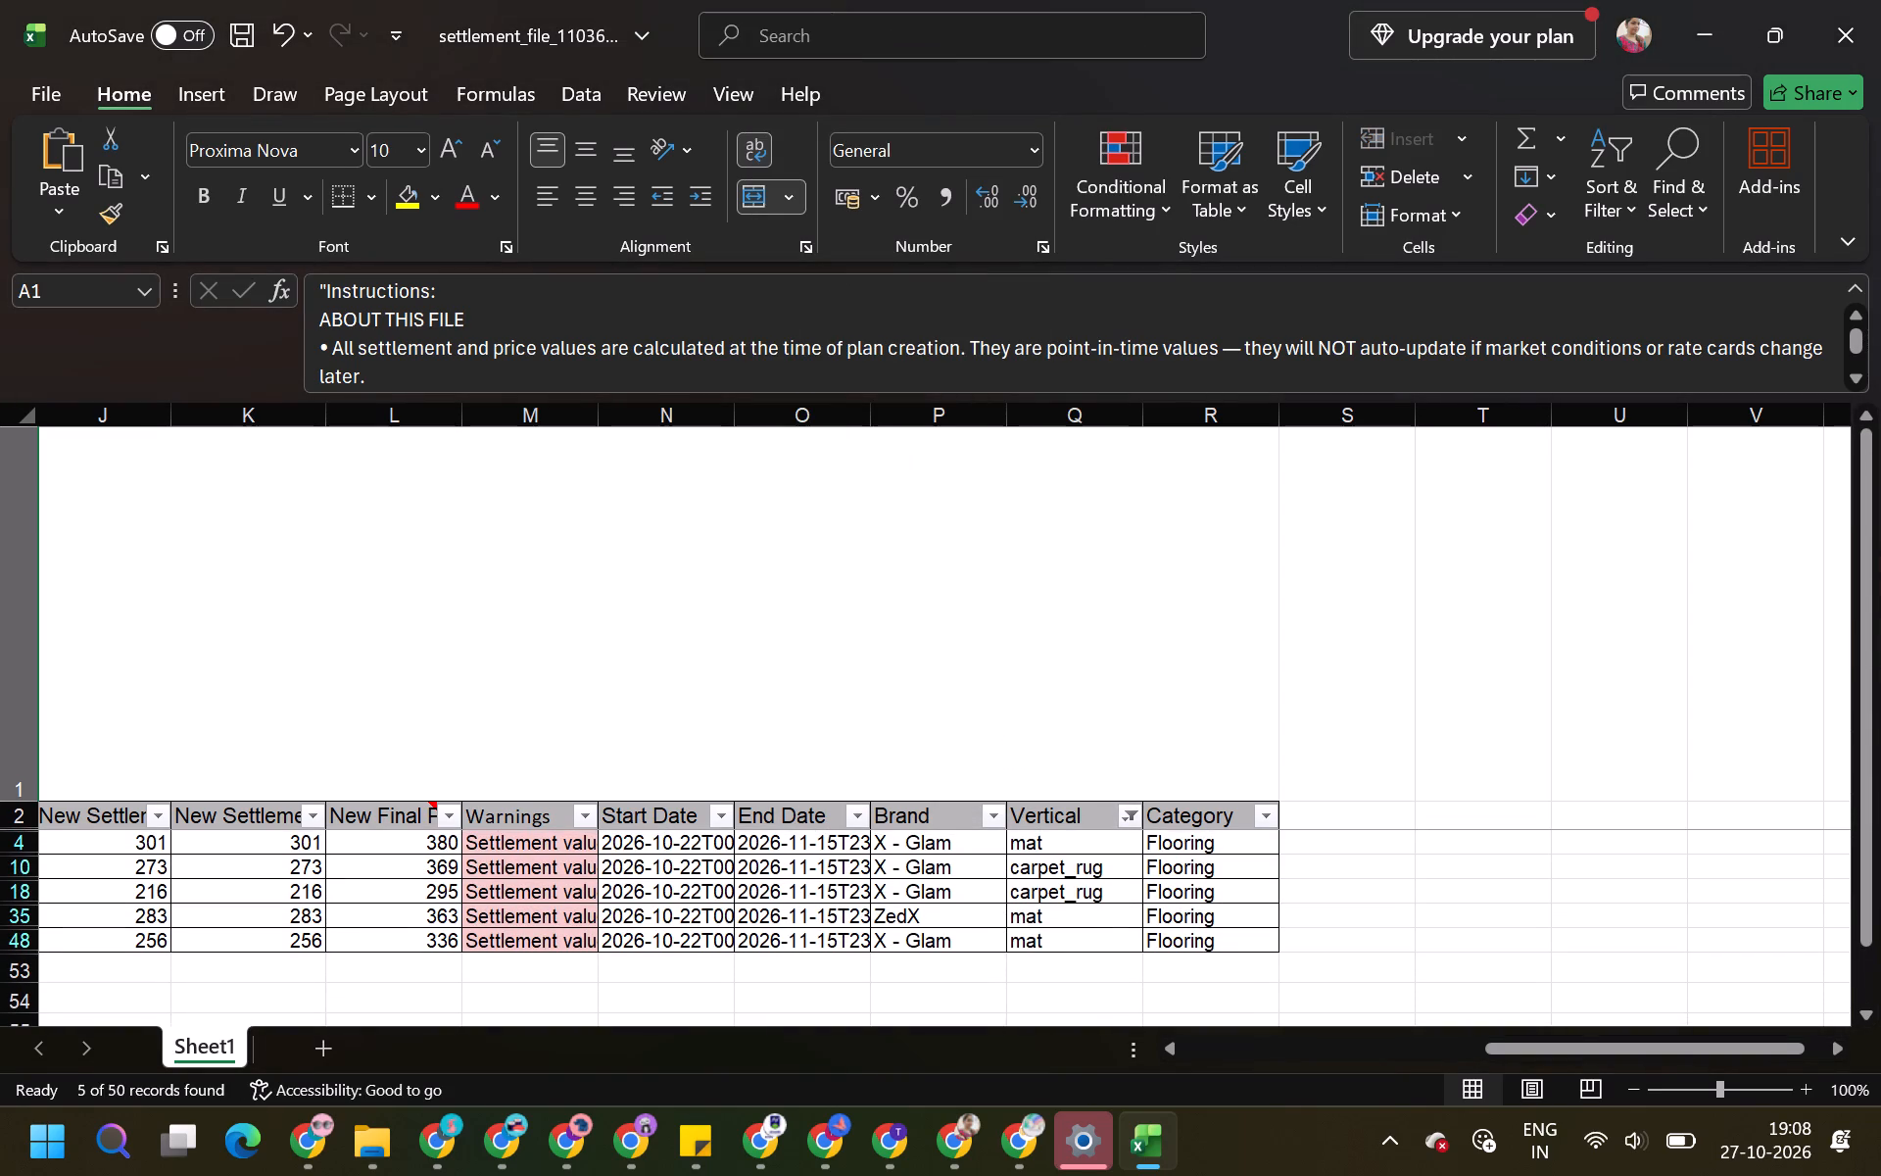
scroll(990, 718, right, 4)
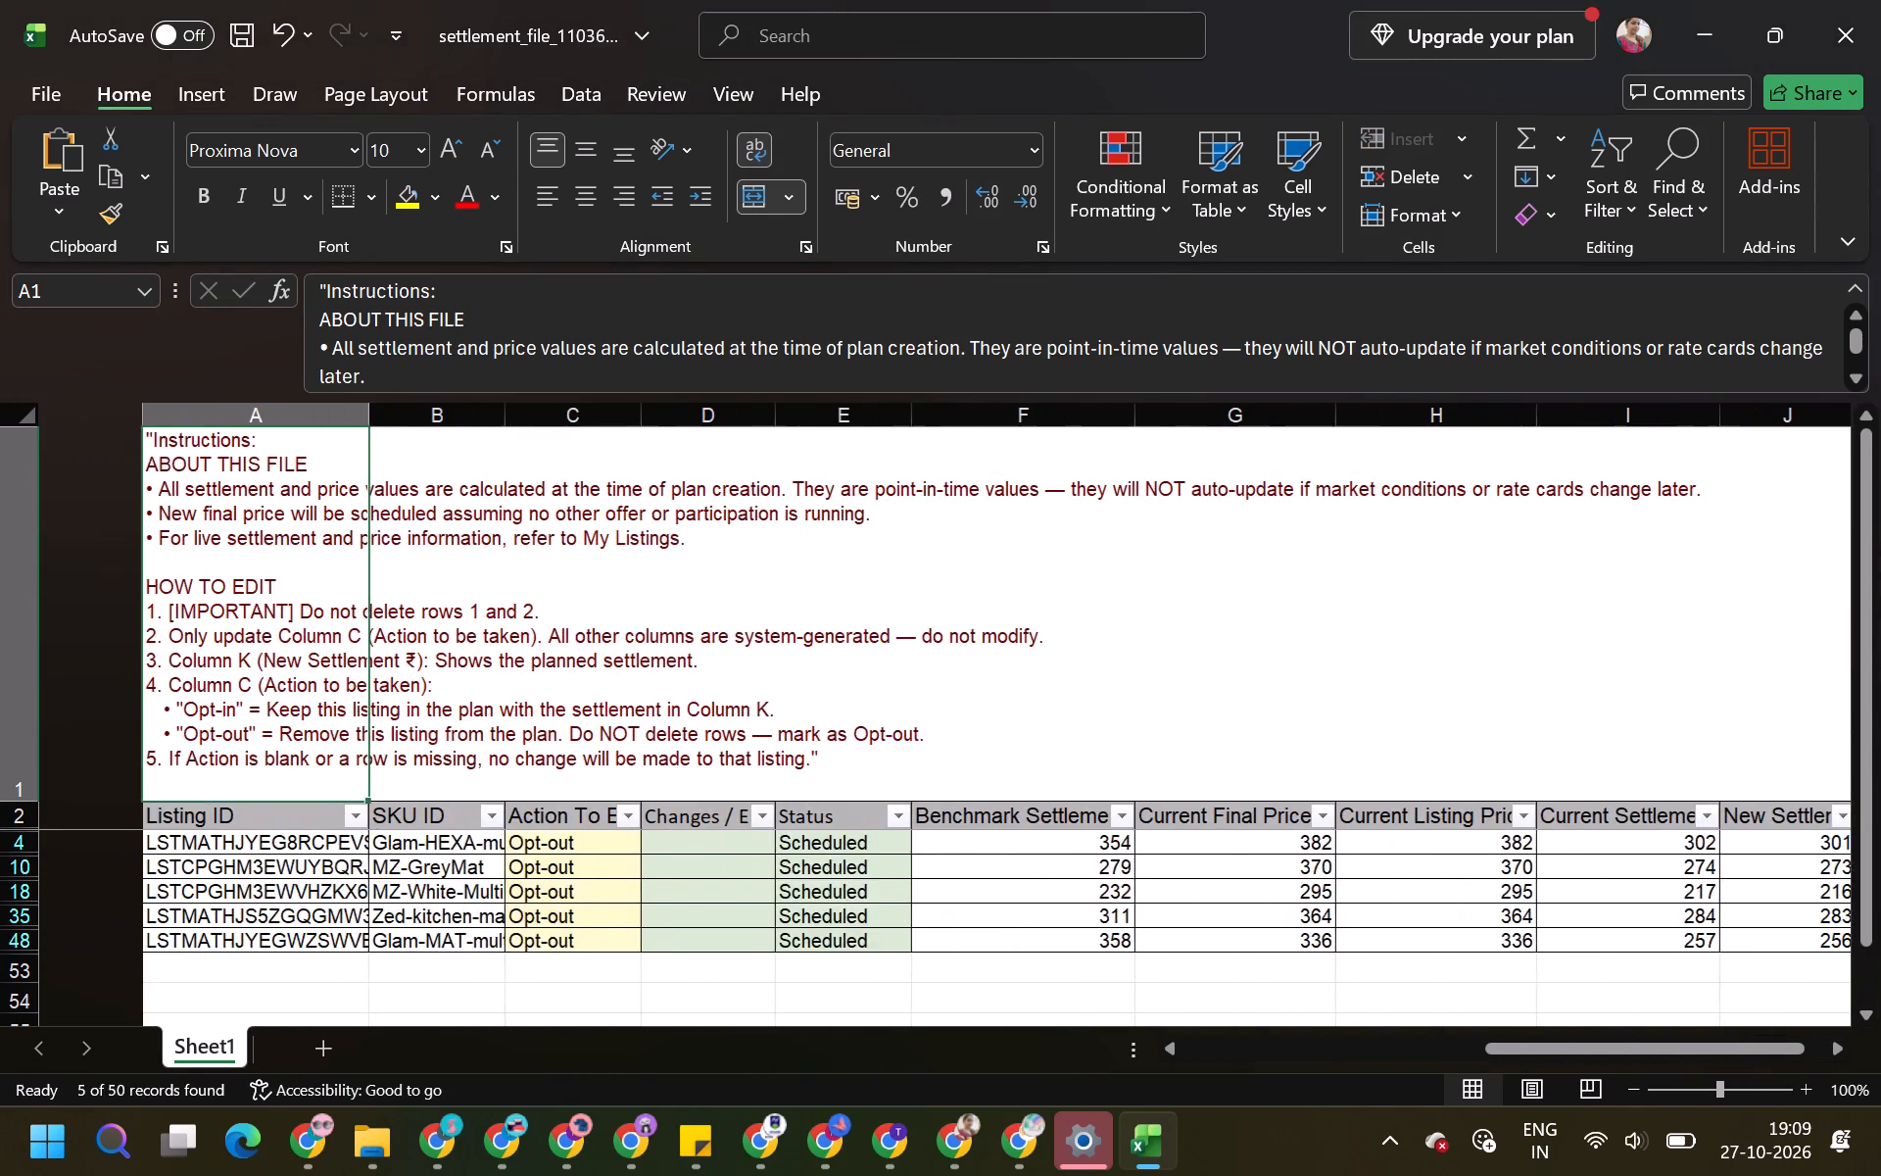
scroll(990, 718, right, 1)
scroll(990, 718, up, 1)
scroll(990, 718, right, 1)
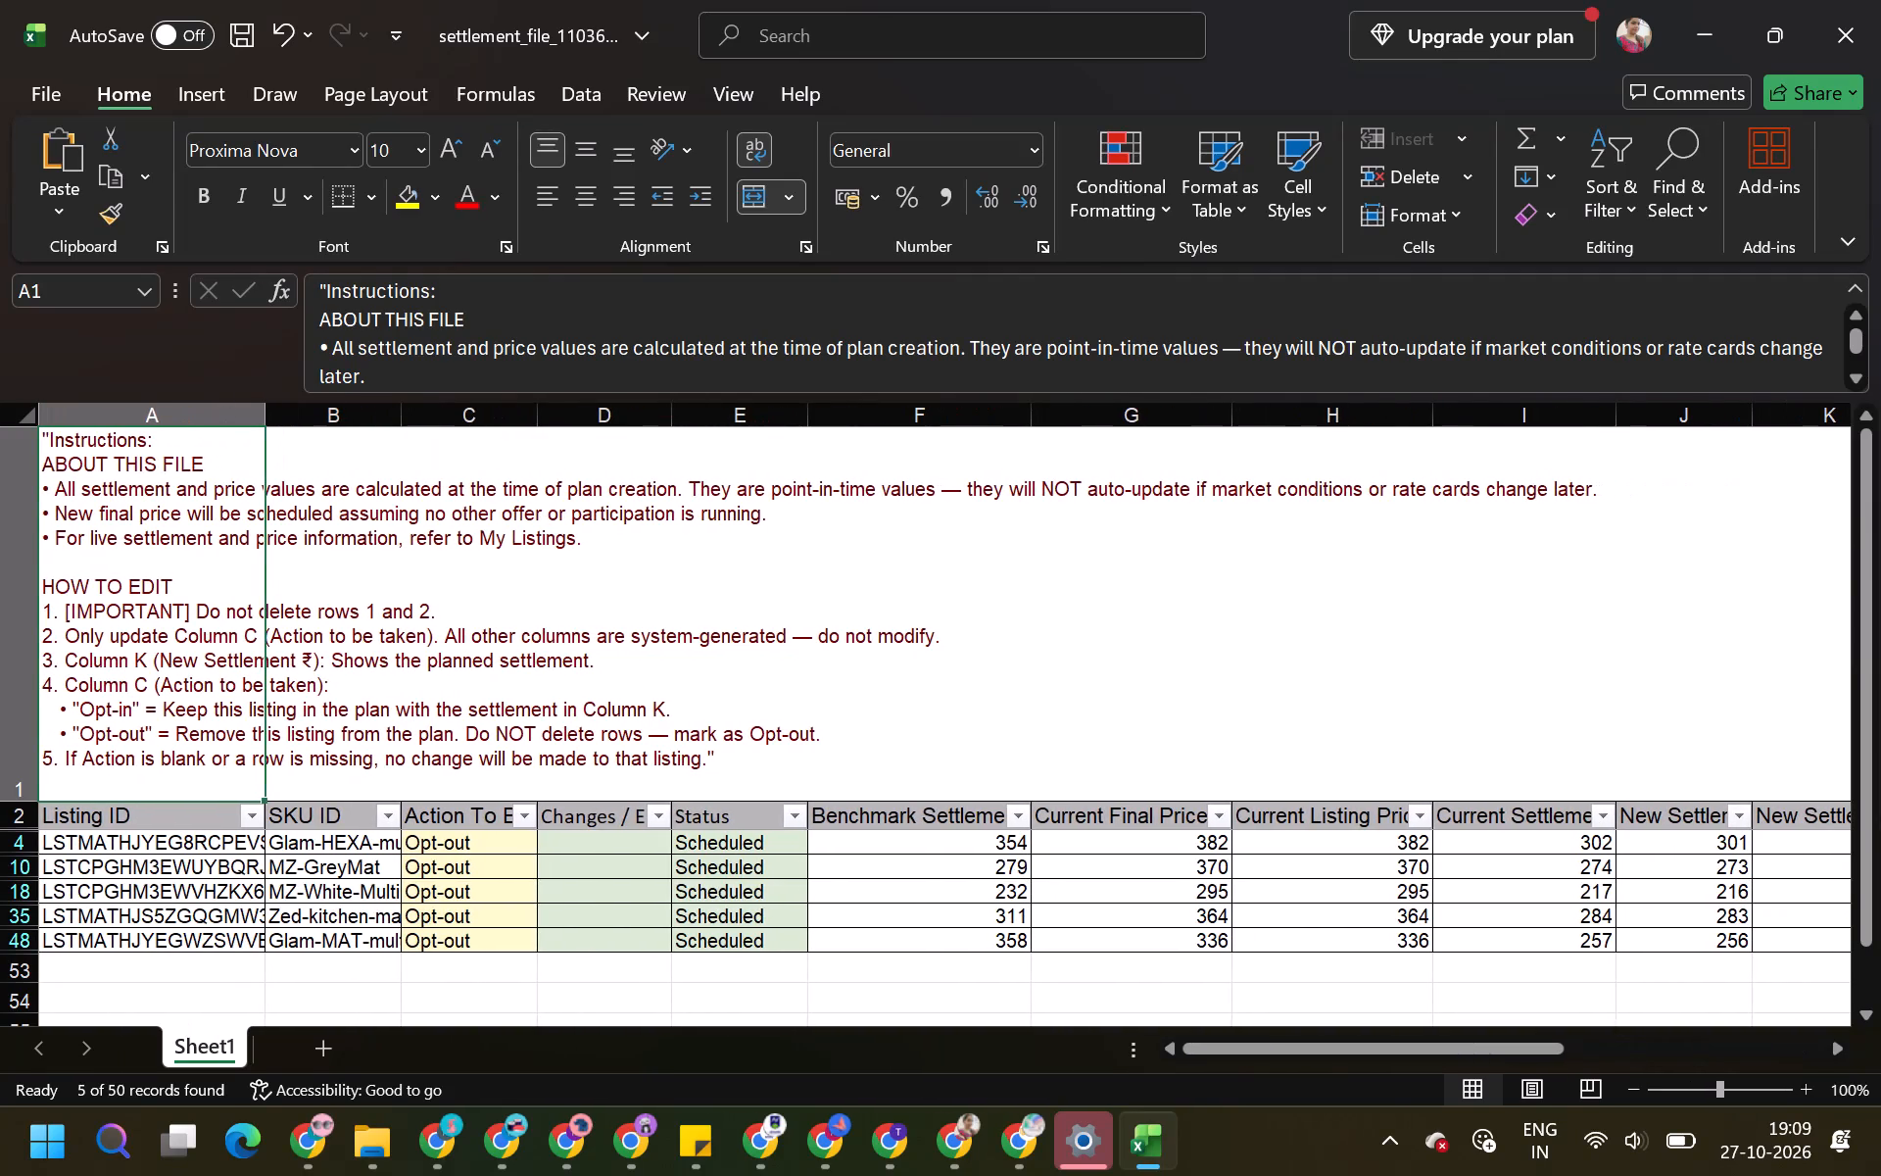
click(1594, 892)
key(Left)
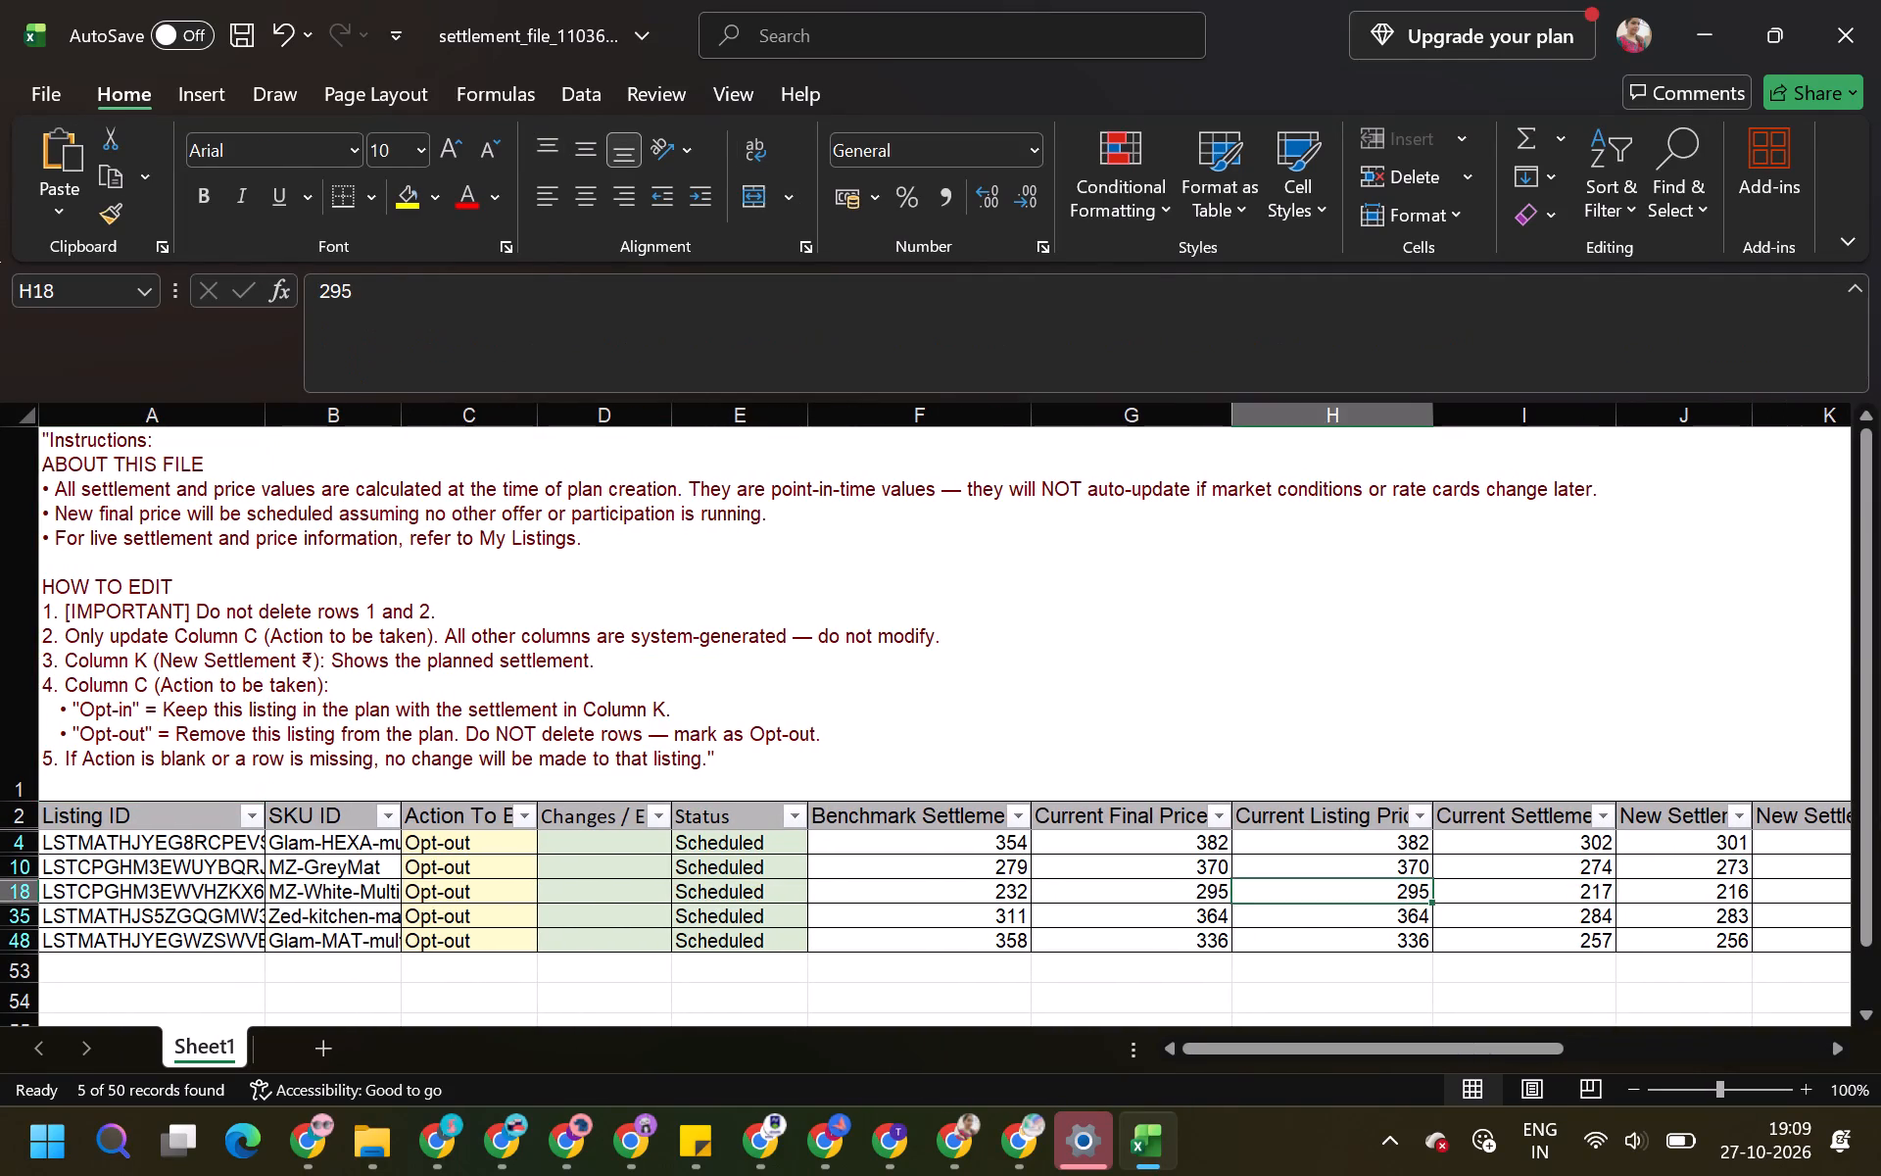
key(Left)
key(Left)
key(Left)
key(Left)
key(Left)
key(Left)
key(Up)
key(Right)
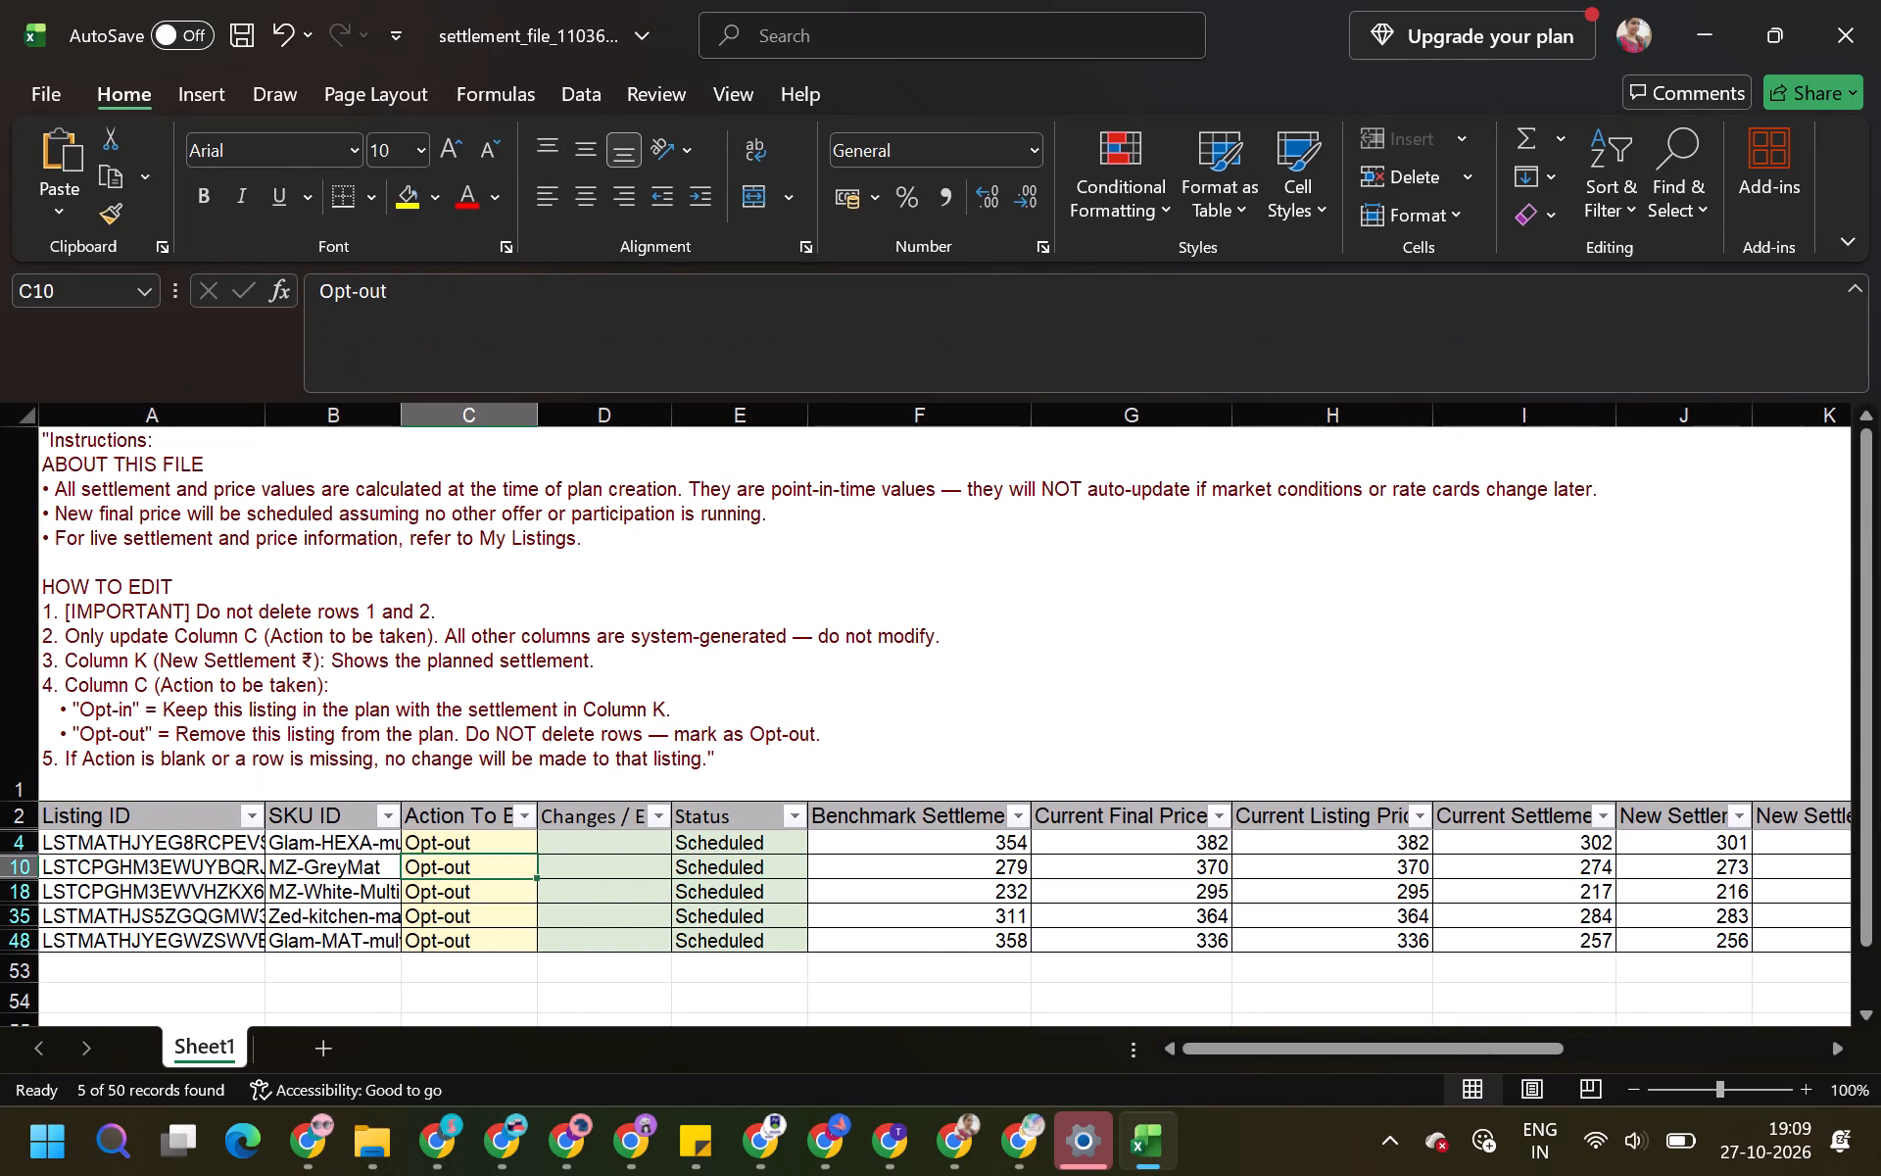
key(Up)
click(705, 302)
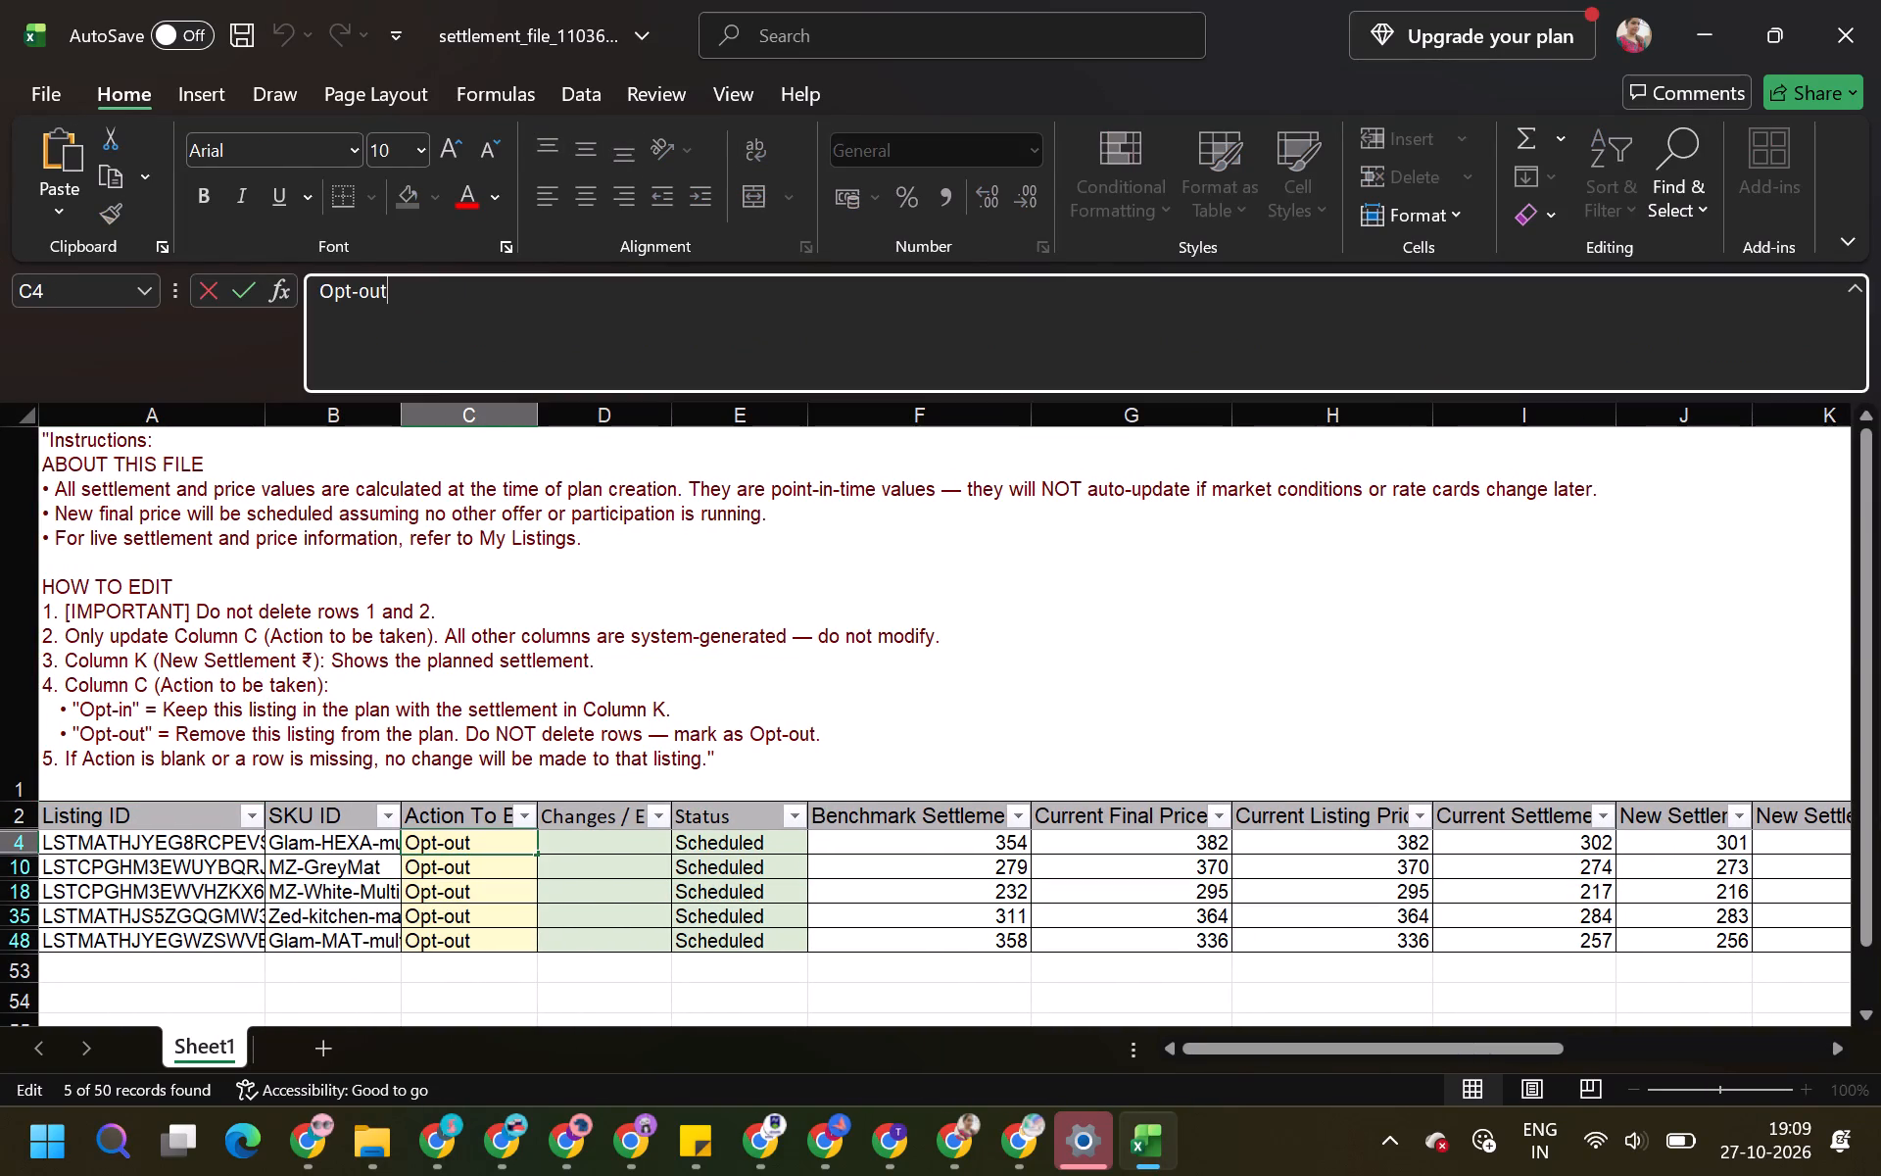
key(BackSpace)
key(BackSpace)
key(BackSpace)
text(in)
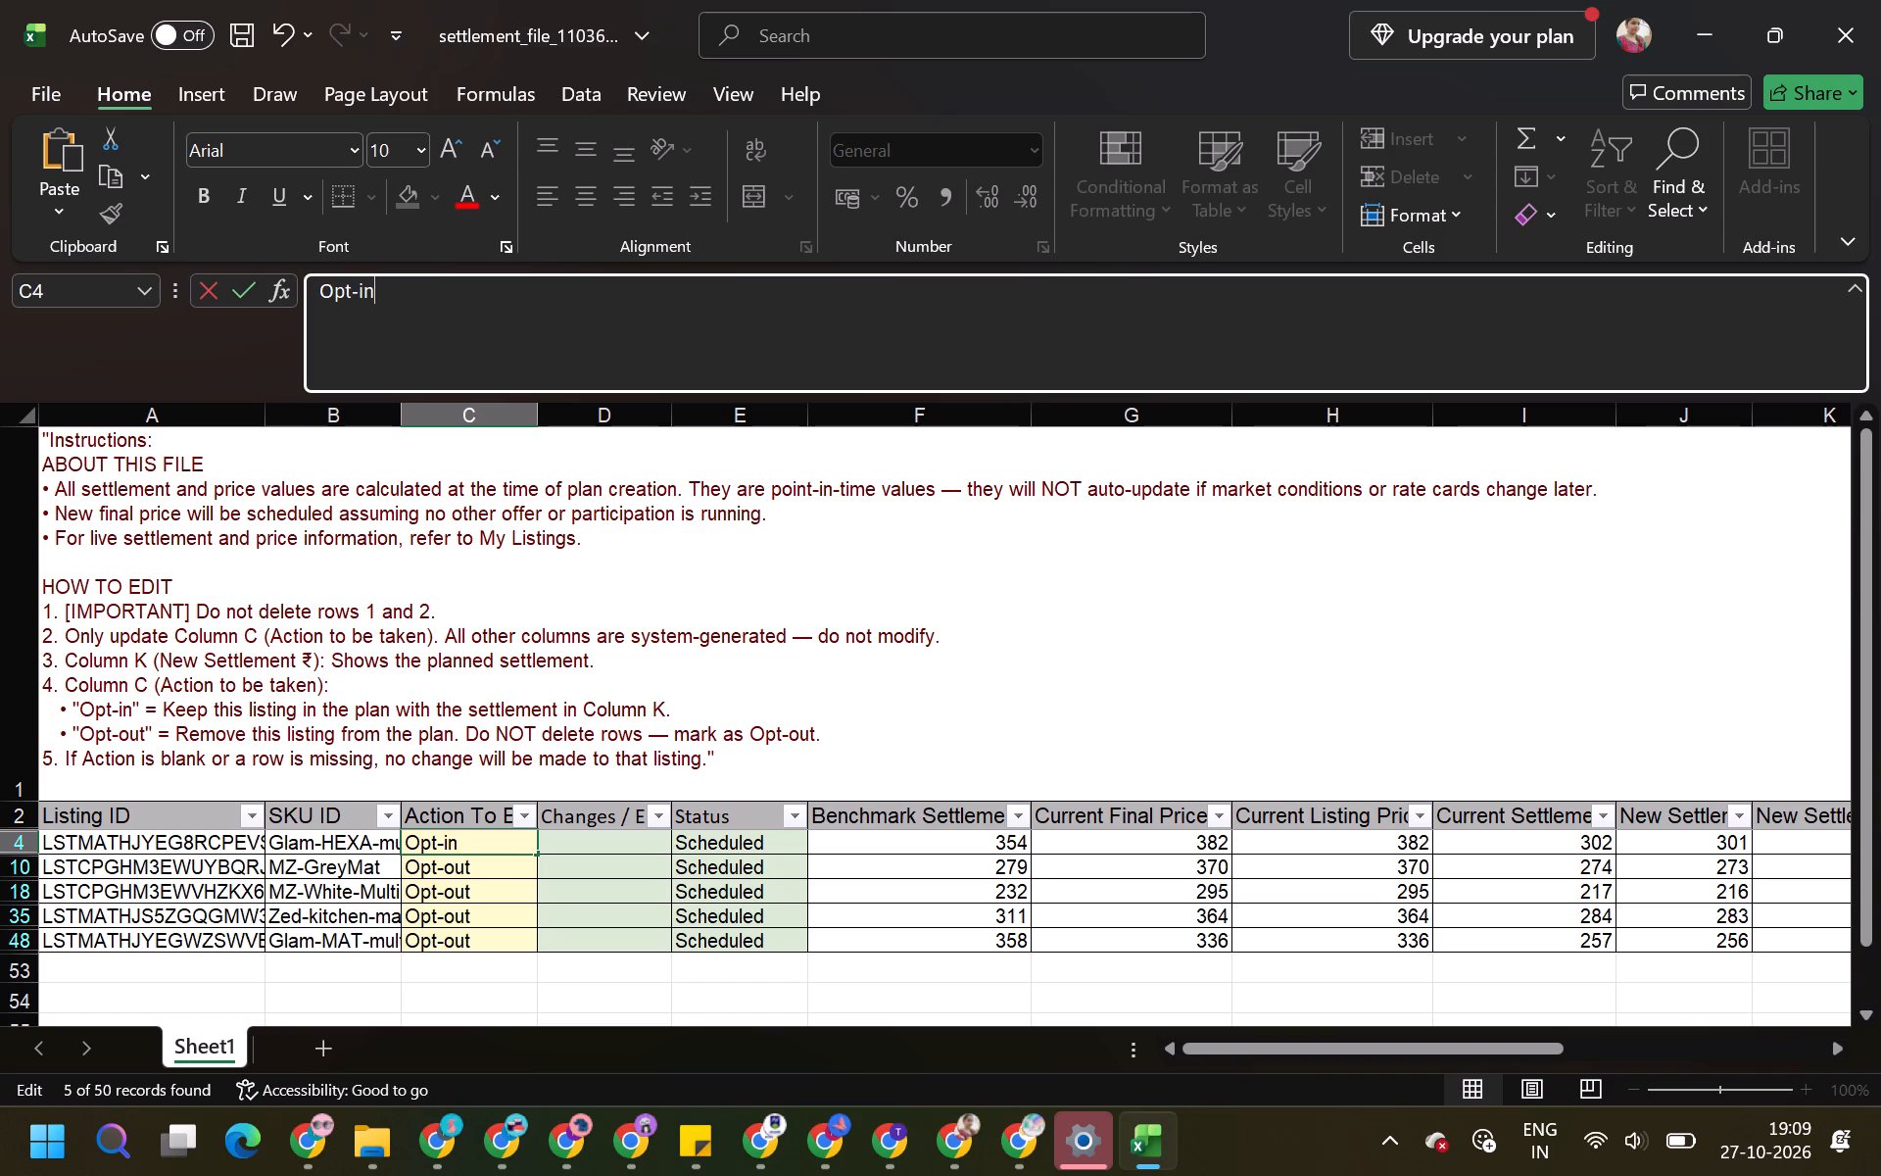
key(Return)
Fill Opt-in from row 4 down column C through all the filtered mat and carpet_rug listings.
key(Up)
key(ctrl+shift+Down)
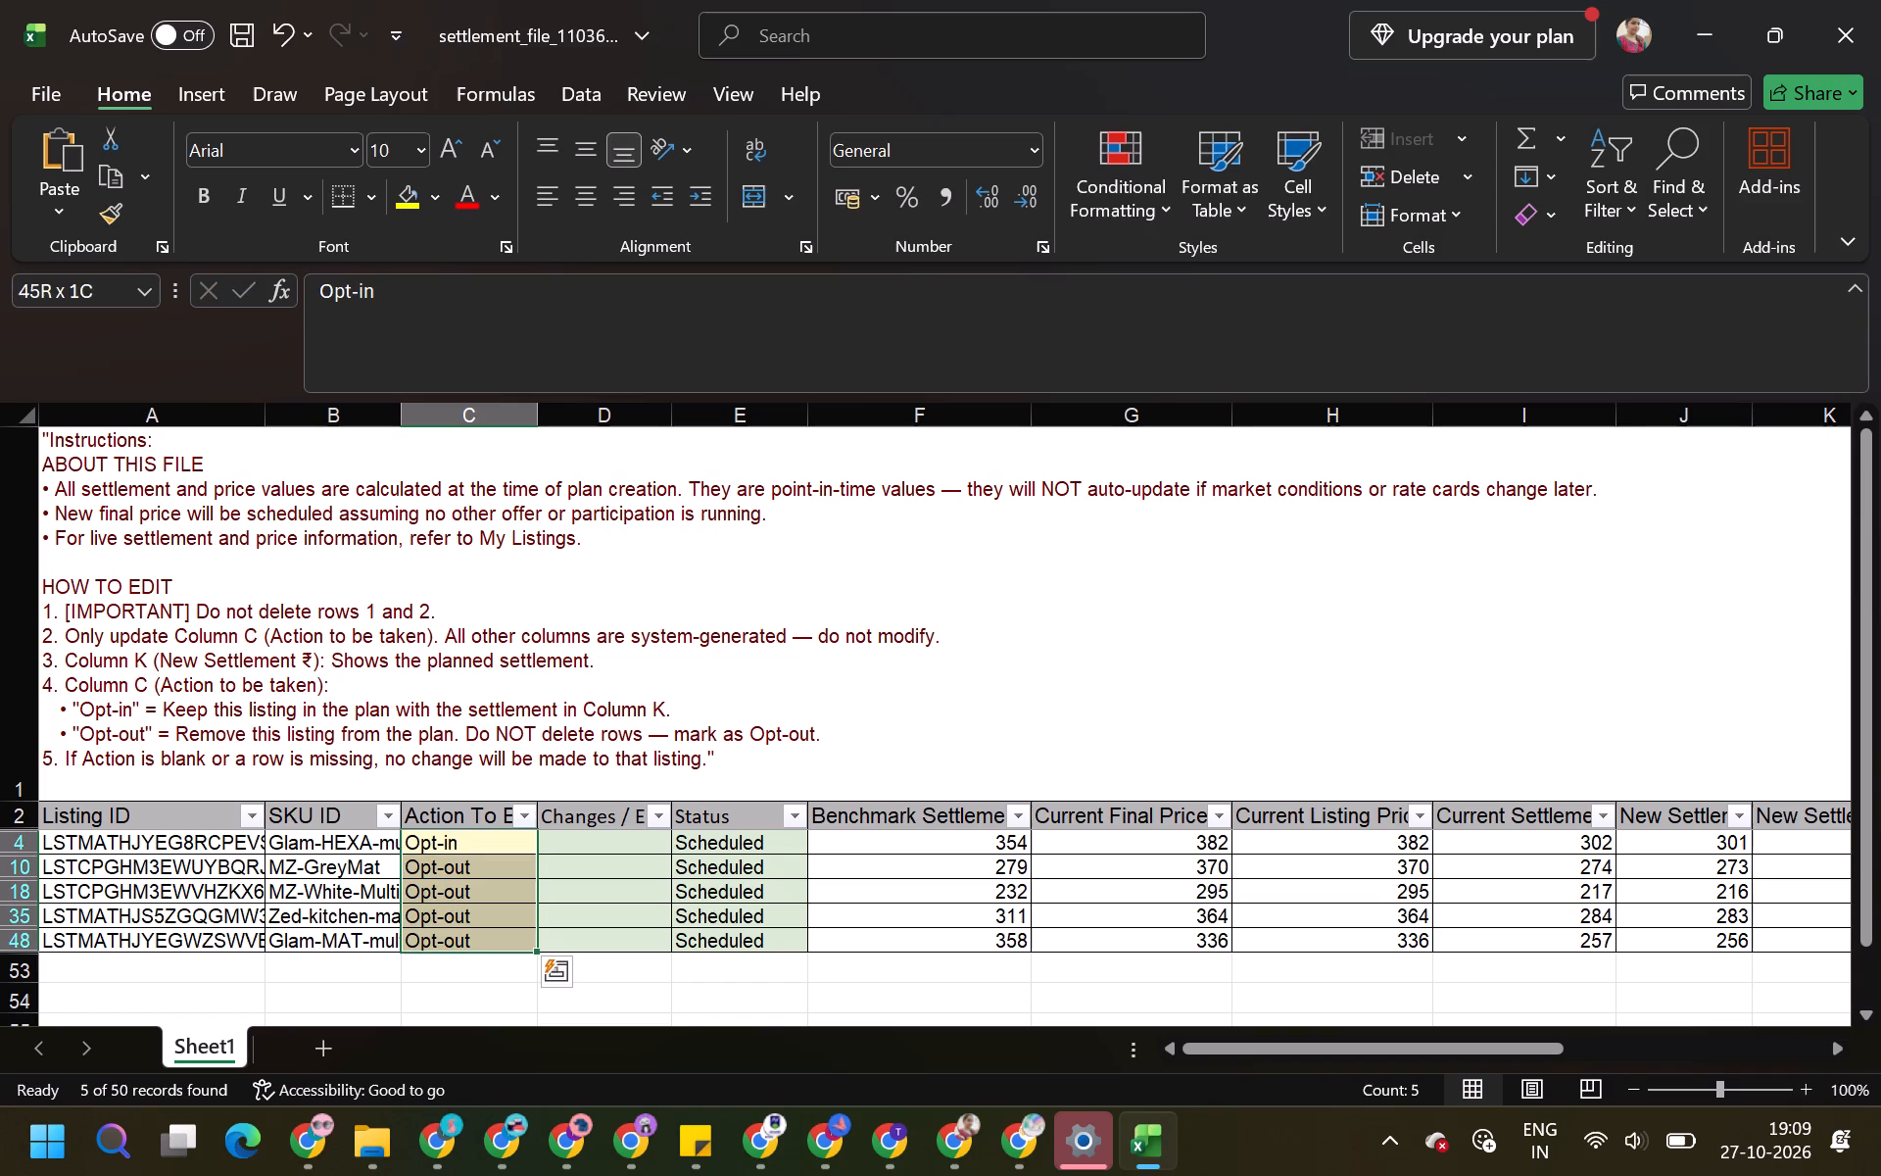
key(ctrl+d)
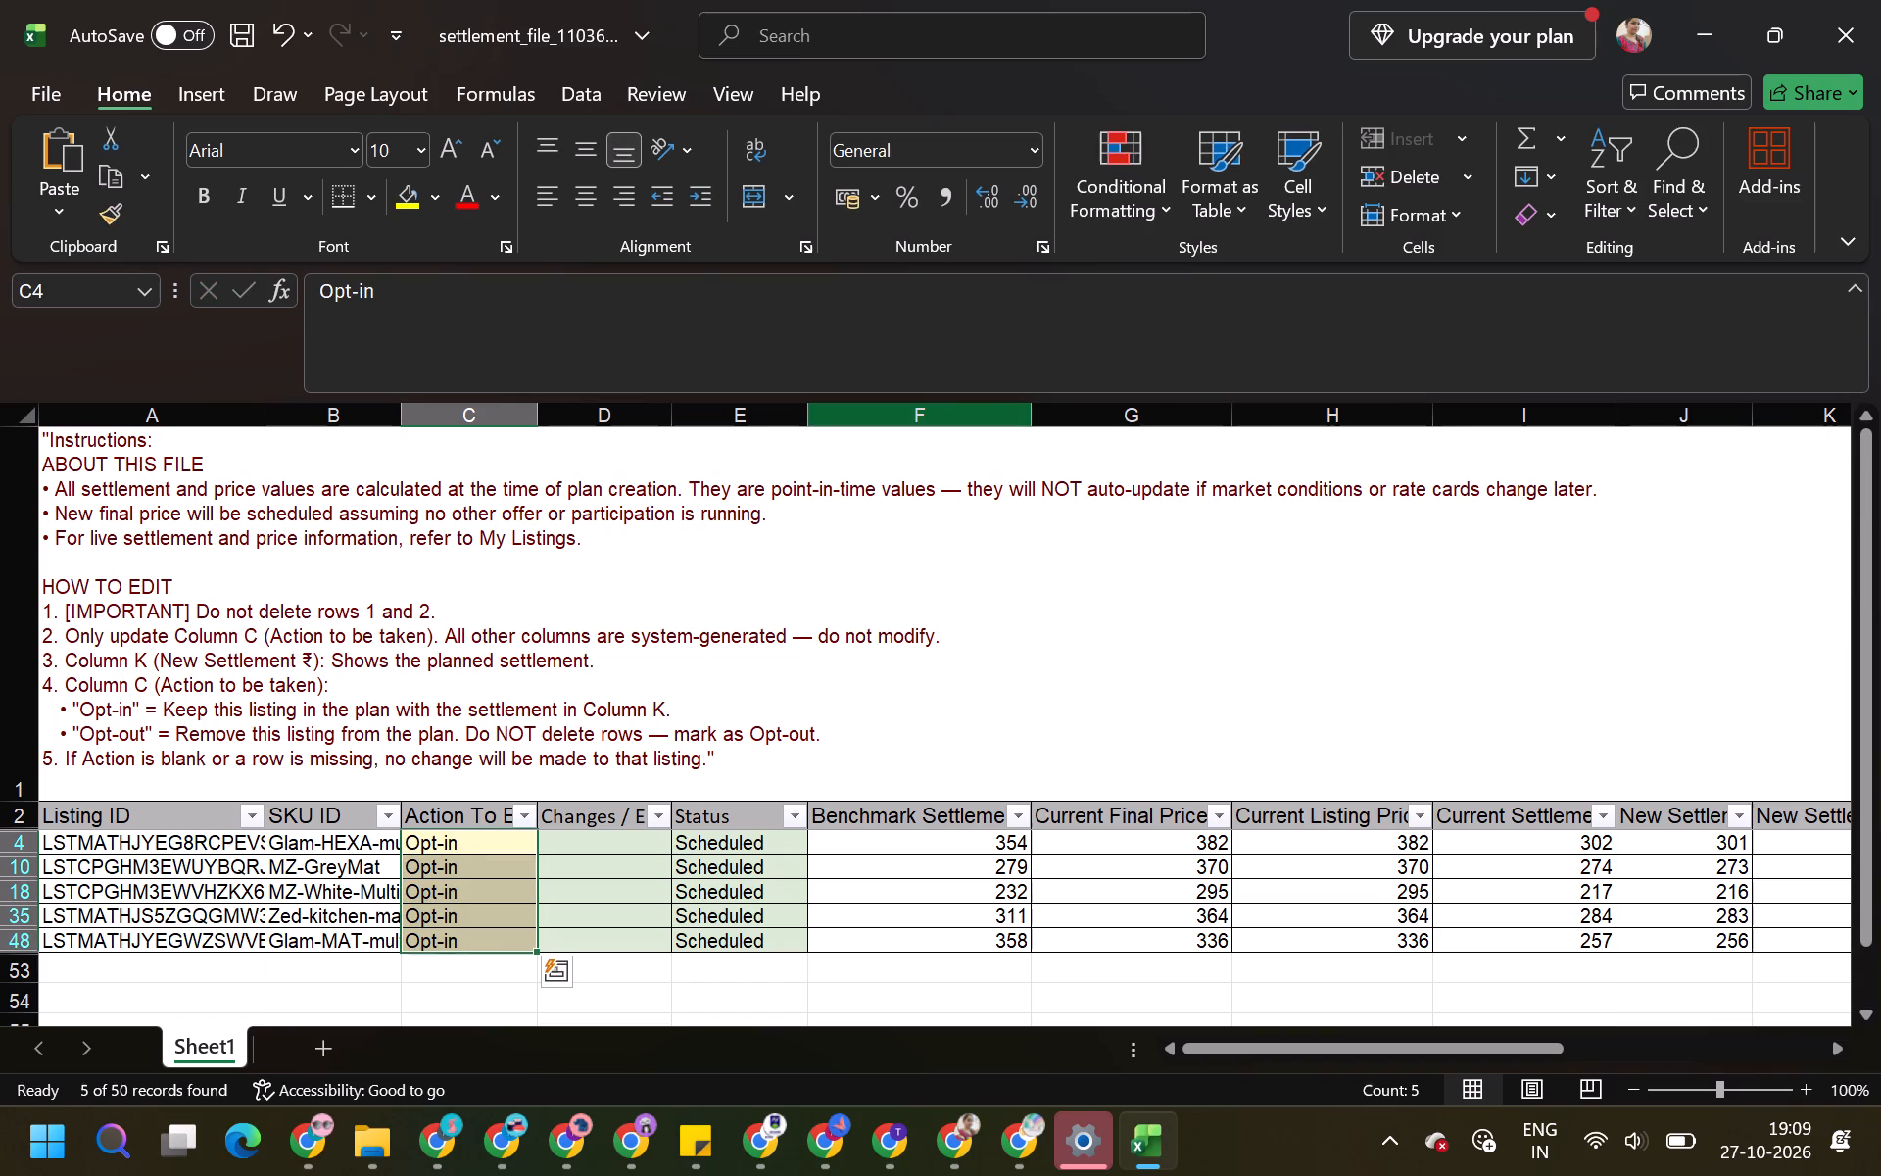
Set the action in column C to Opt-out for the MZ-White-Multi carpet_rug listing in row 18.
click(1542, 890)
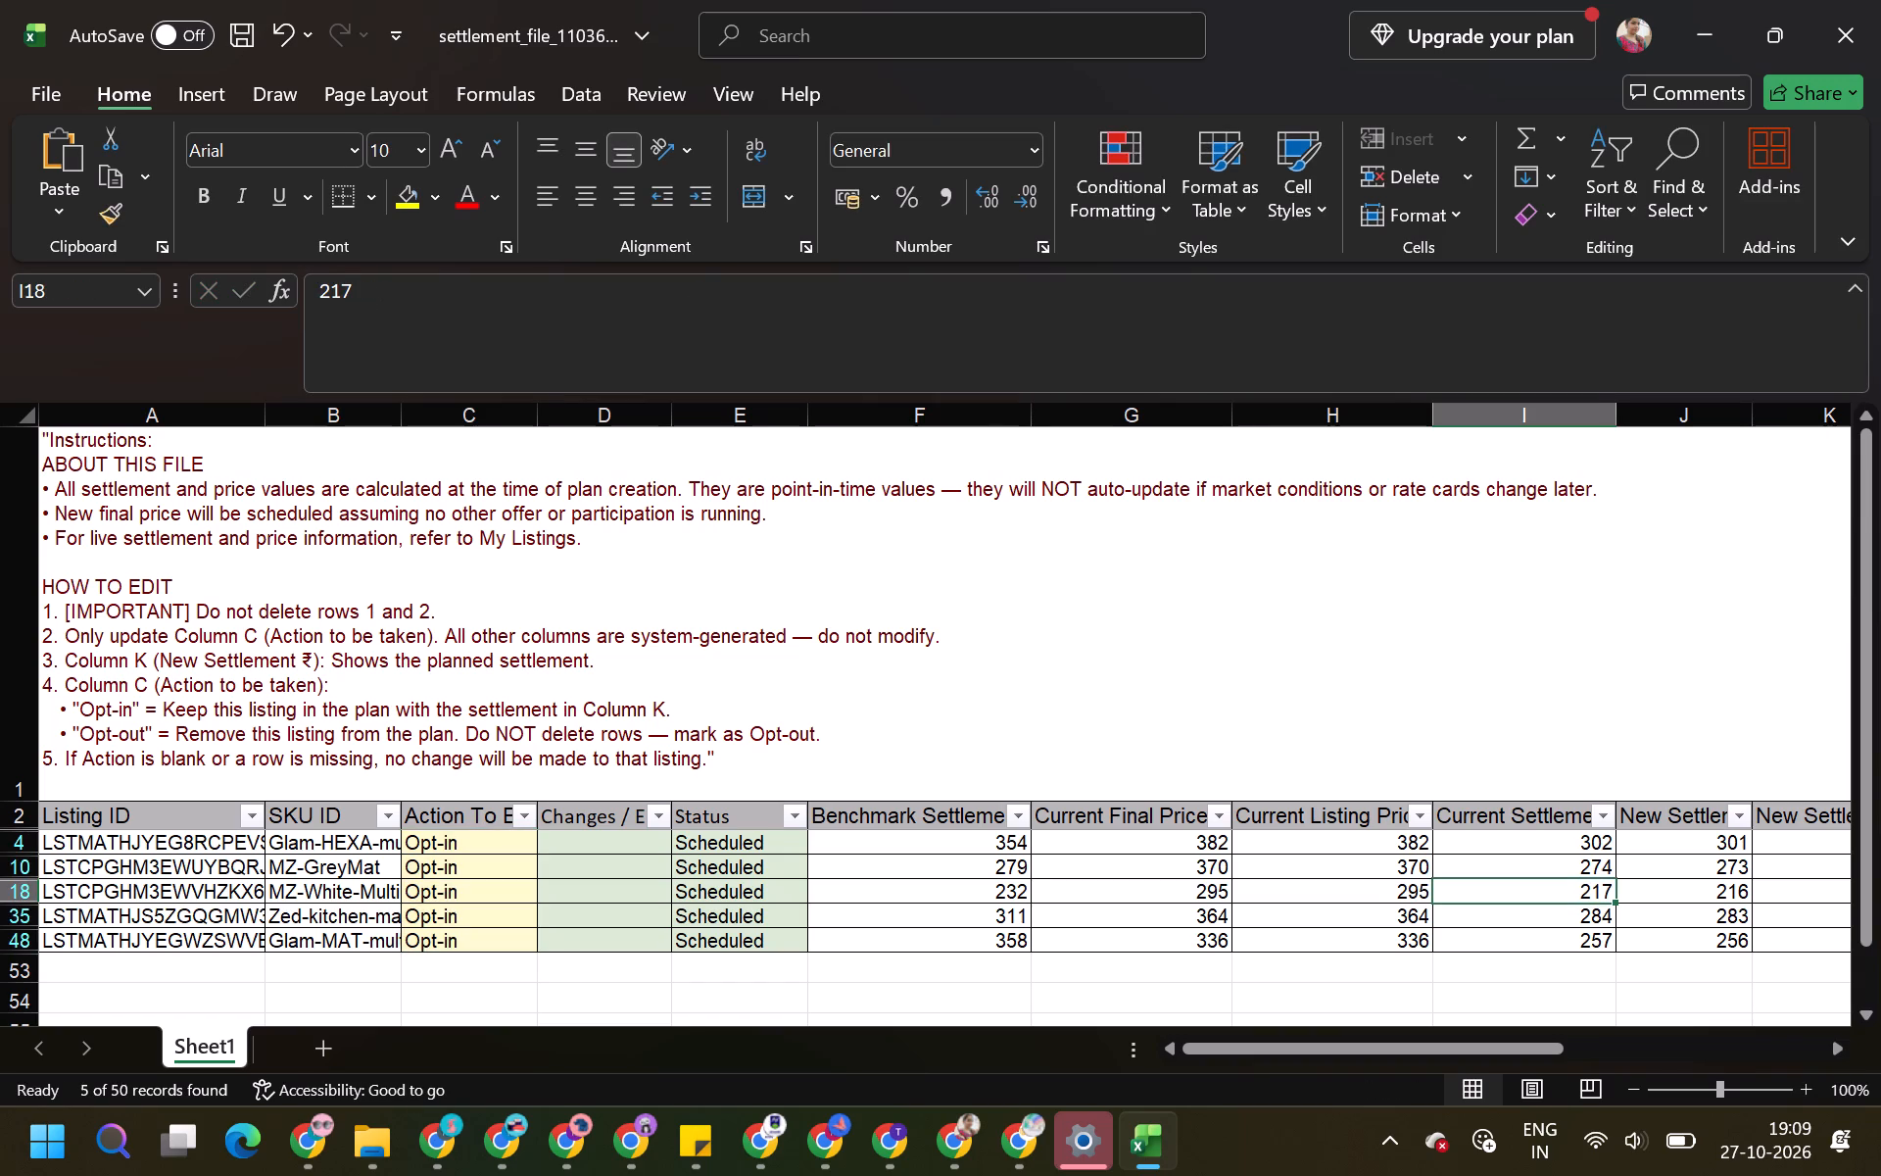
key(Left)
key(Left)
key(Left)
key(Left)
key(Left)
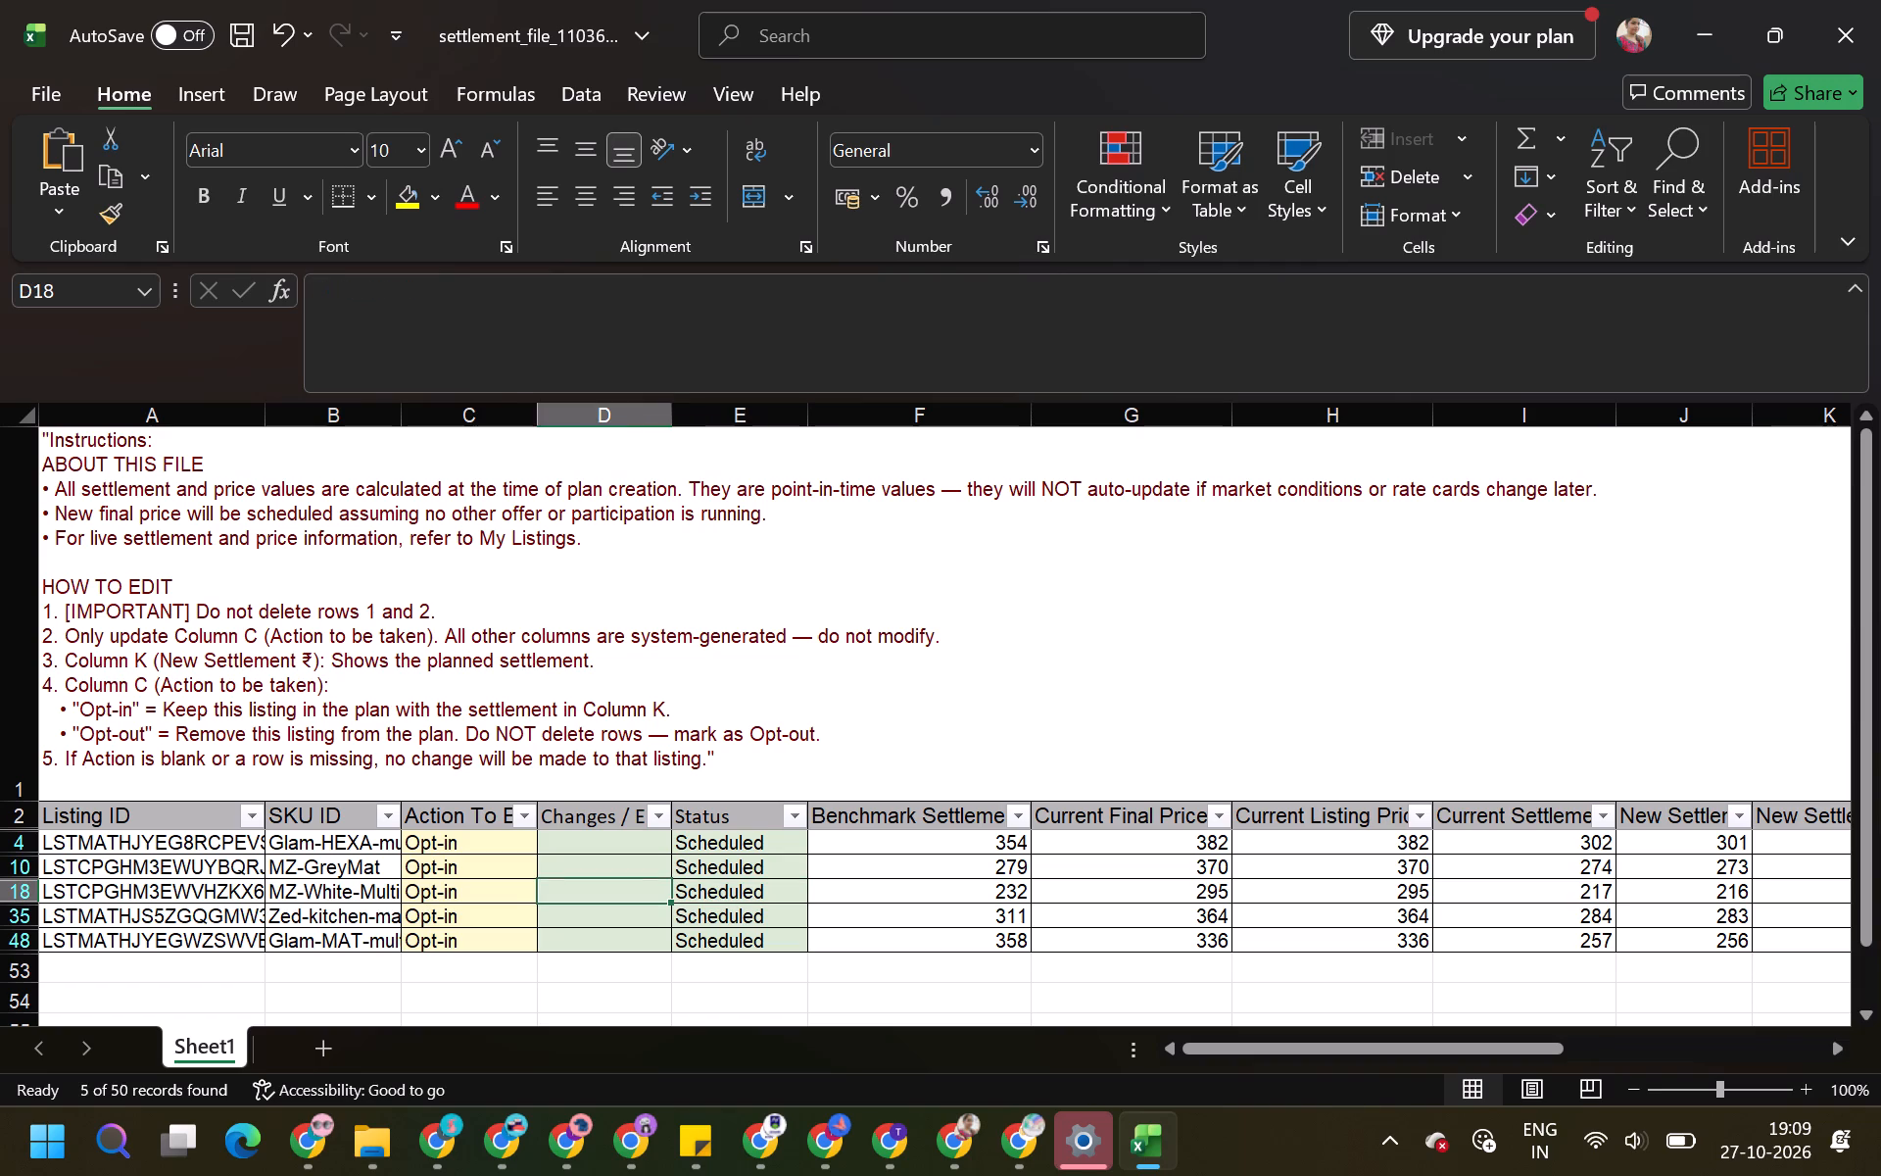
key(Left)
click(794, 338)
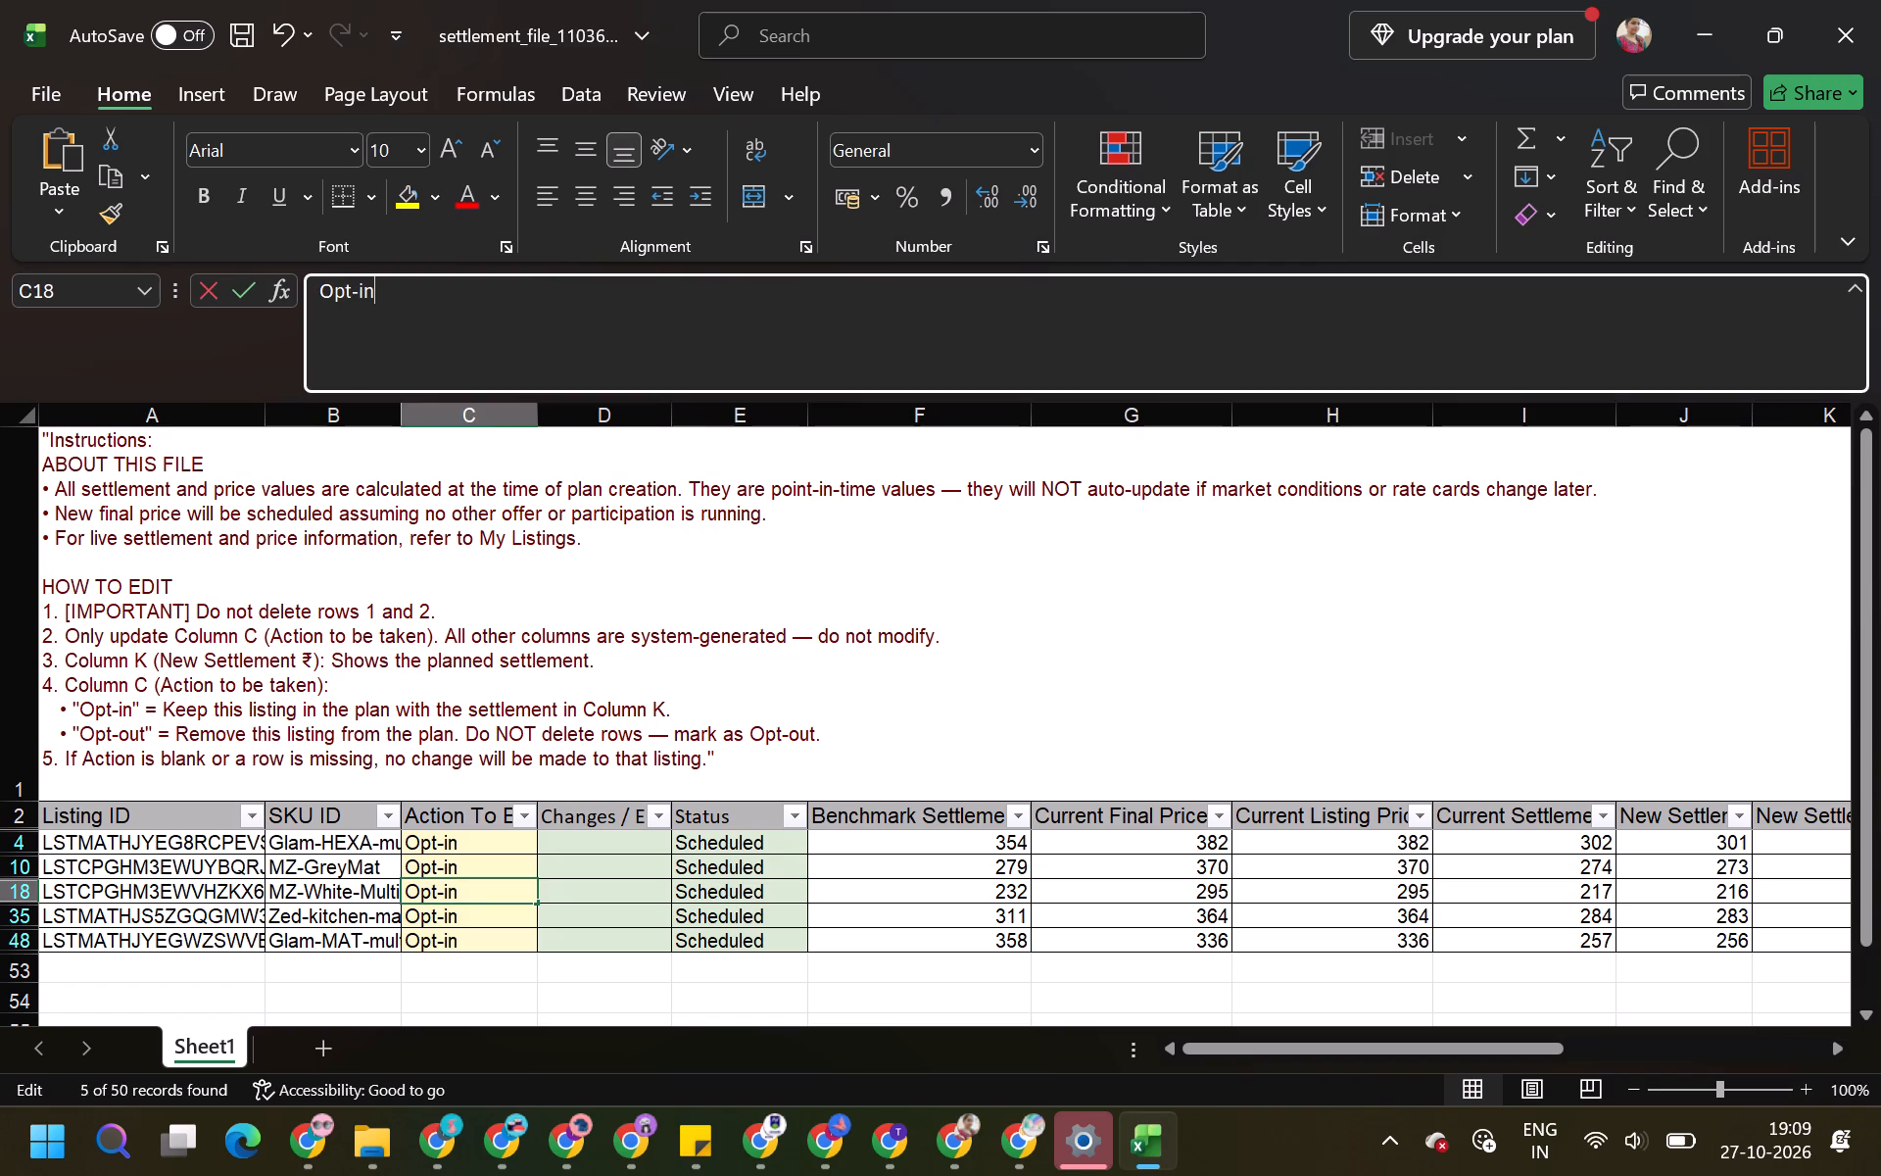
key(BackSpace)
key(BackSpace)
text(out)
key(Return)
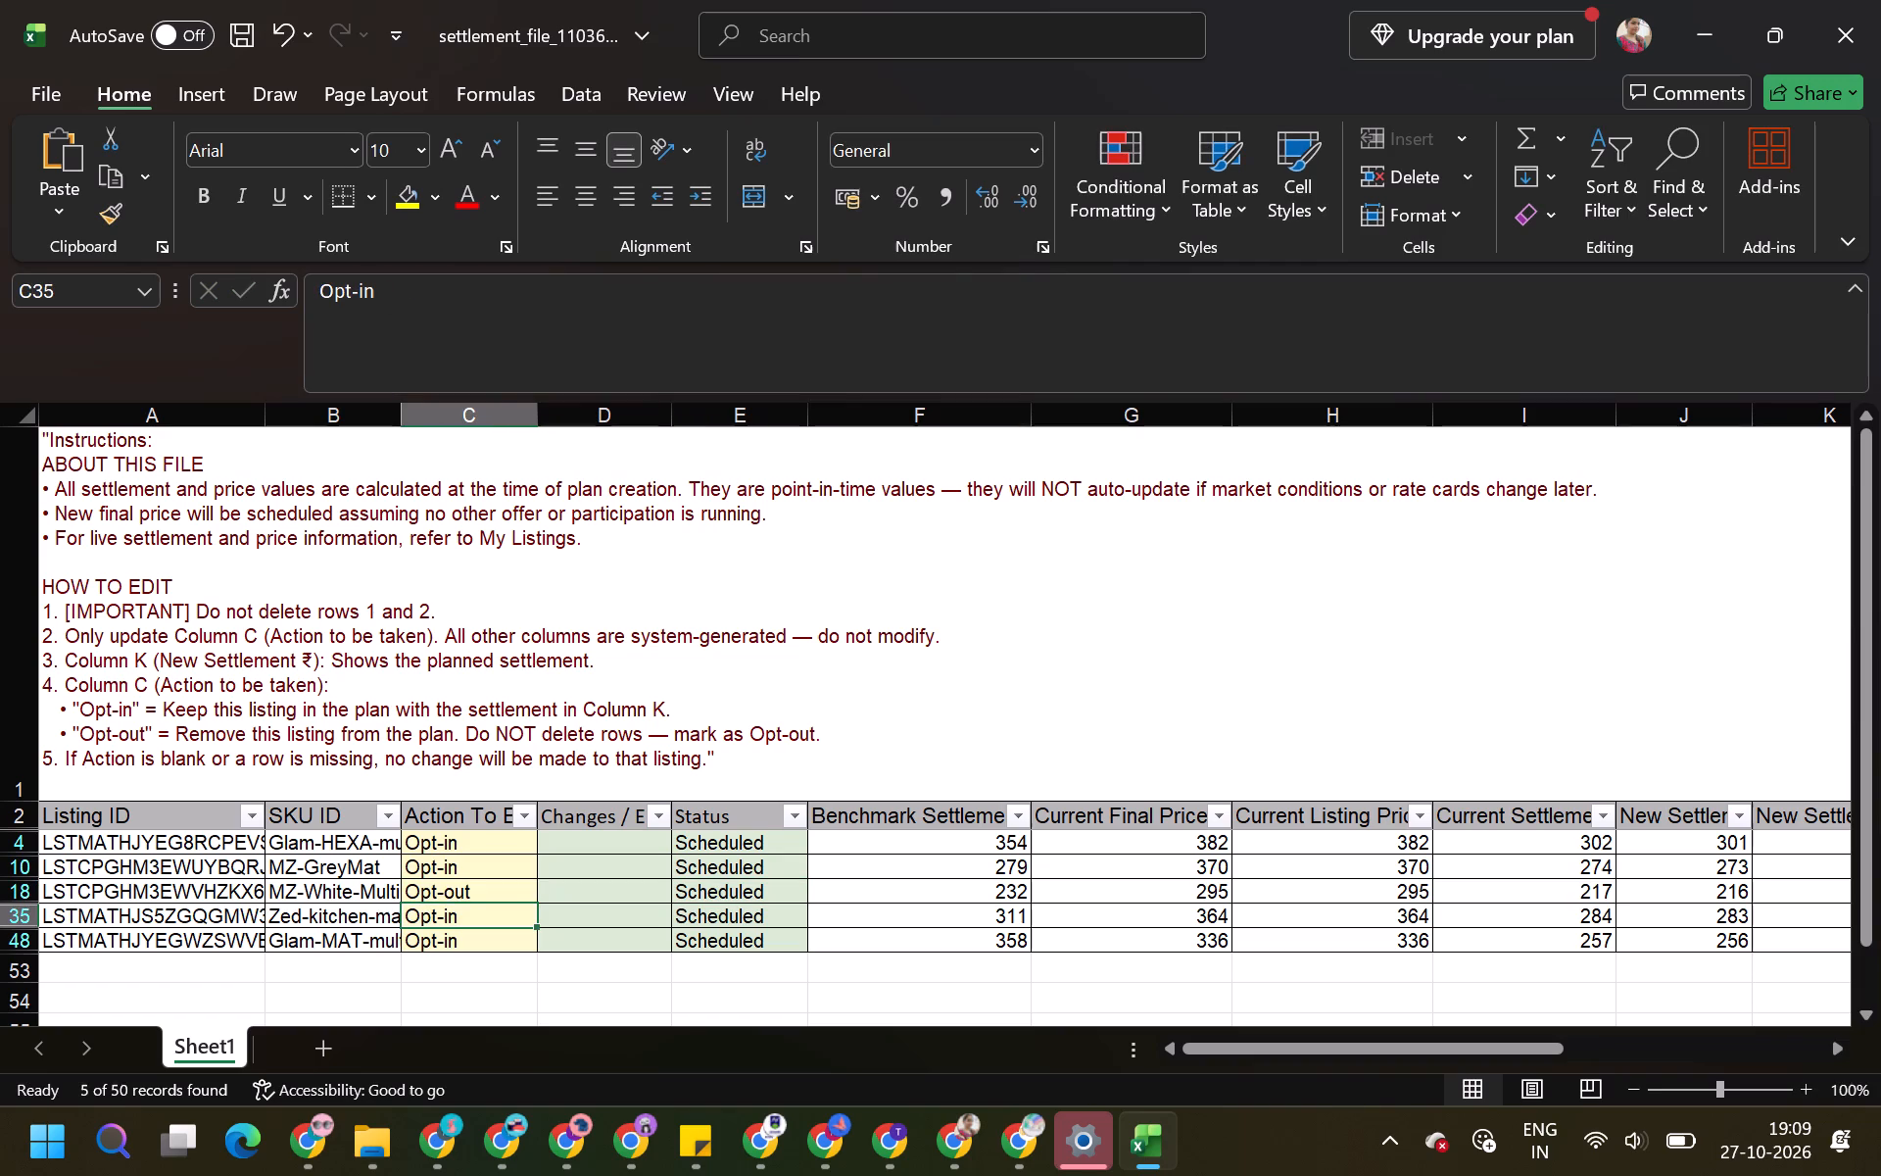
Change the Vertical filter to show only mop_cleaning_wipe, removing carpet_rug and mat.
scroll(1617, 918, left, 1)
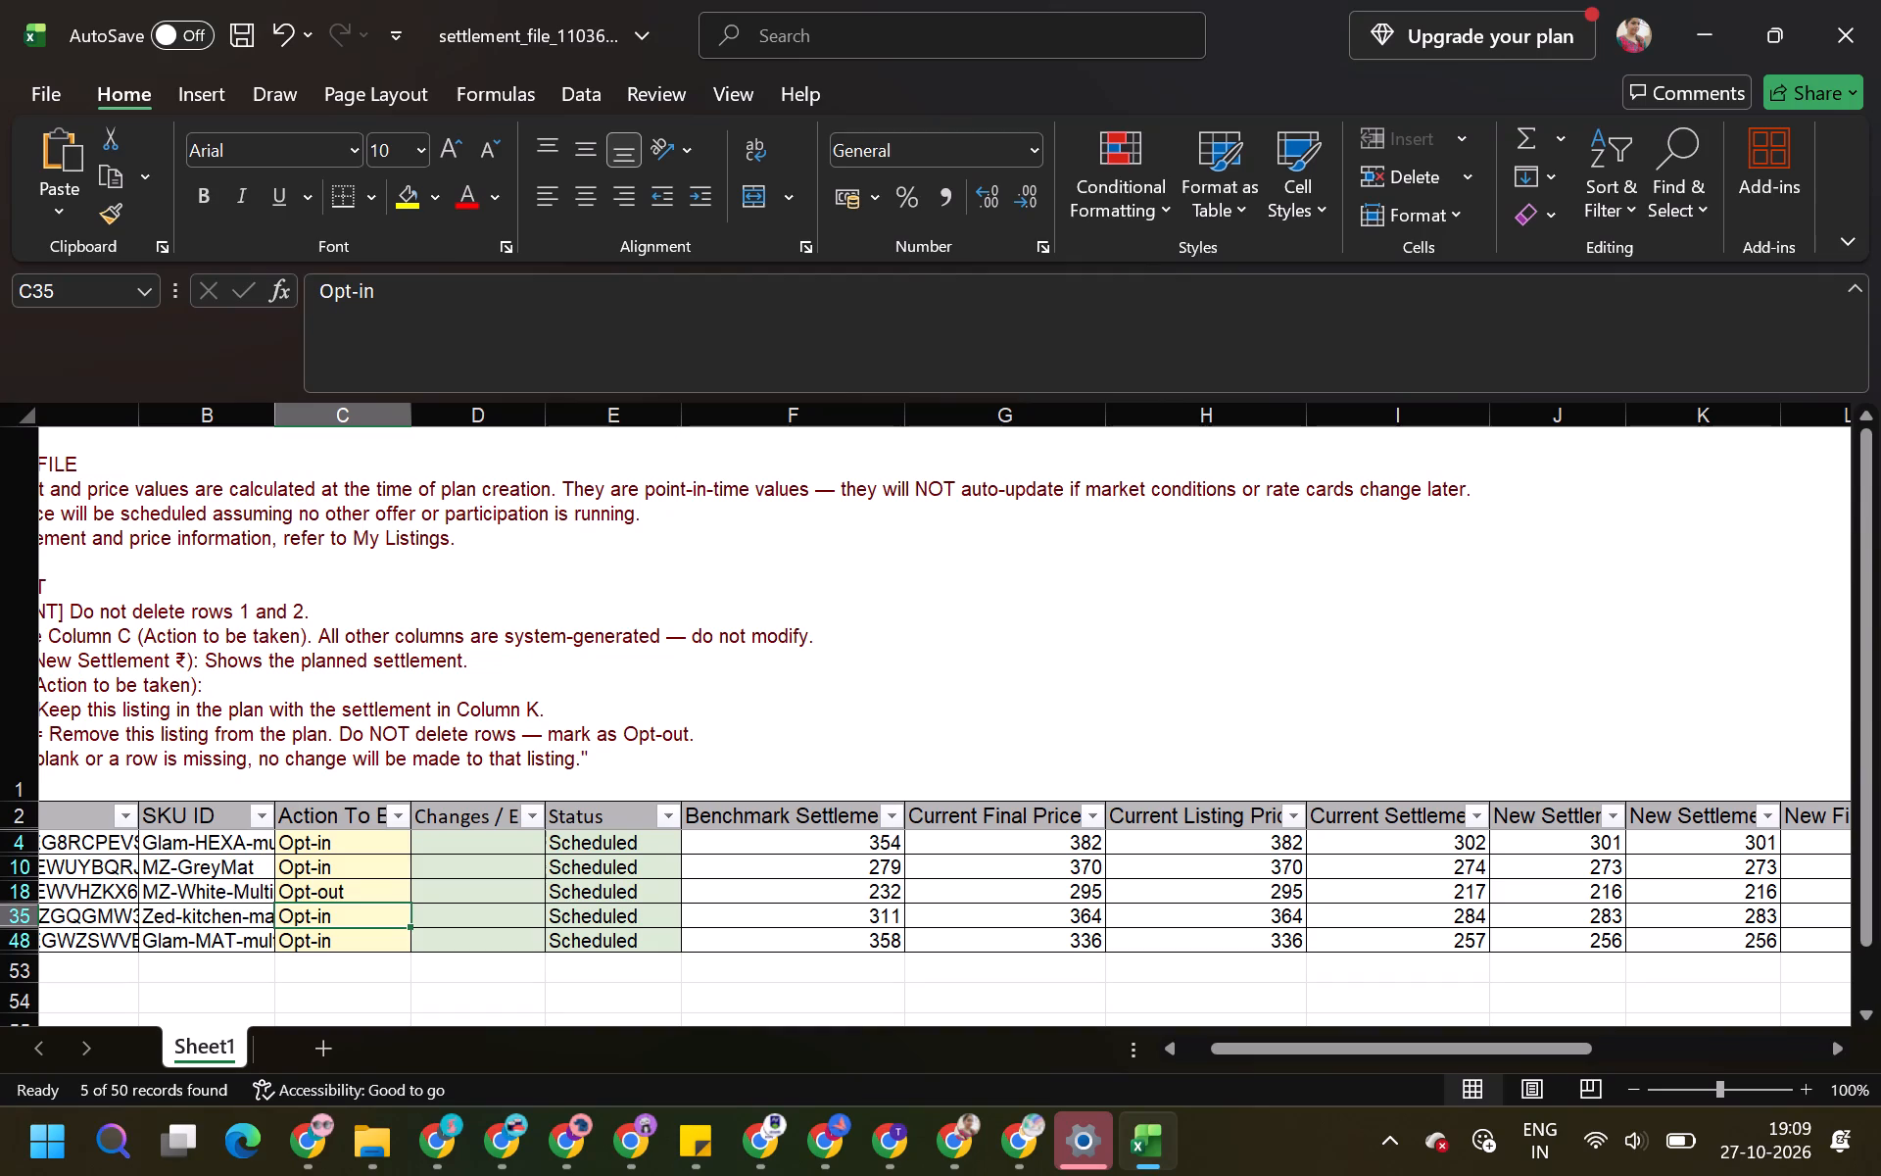
click(1479, 935)
scroll(1577, 904, left, 4)
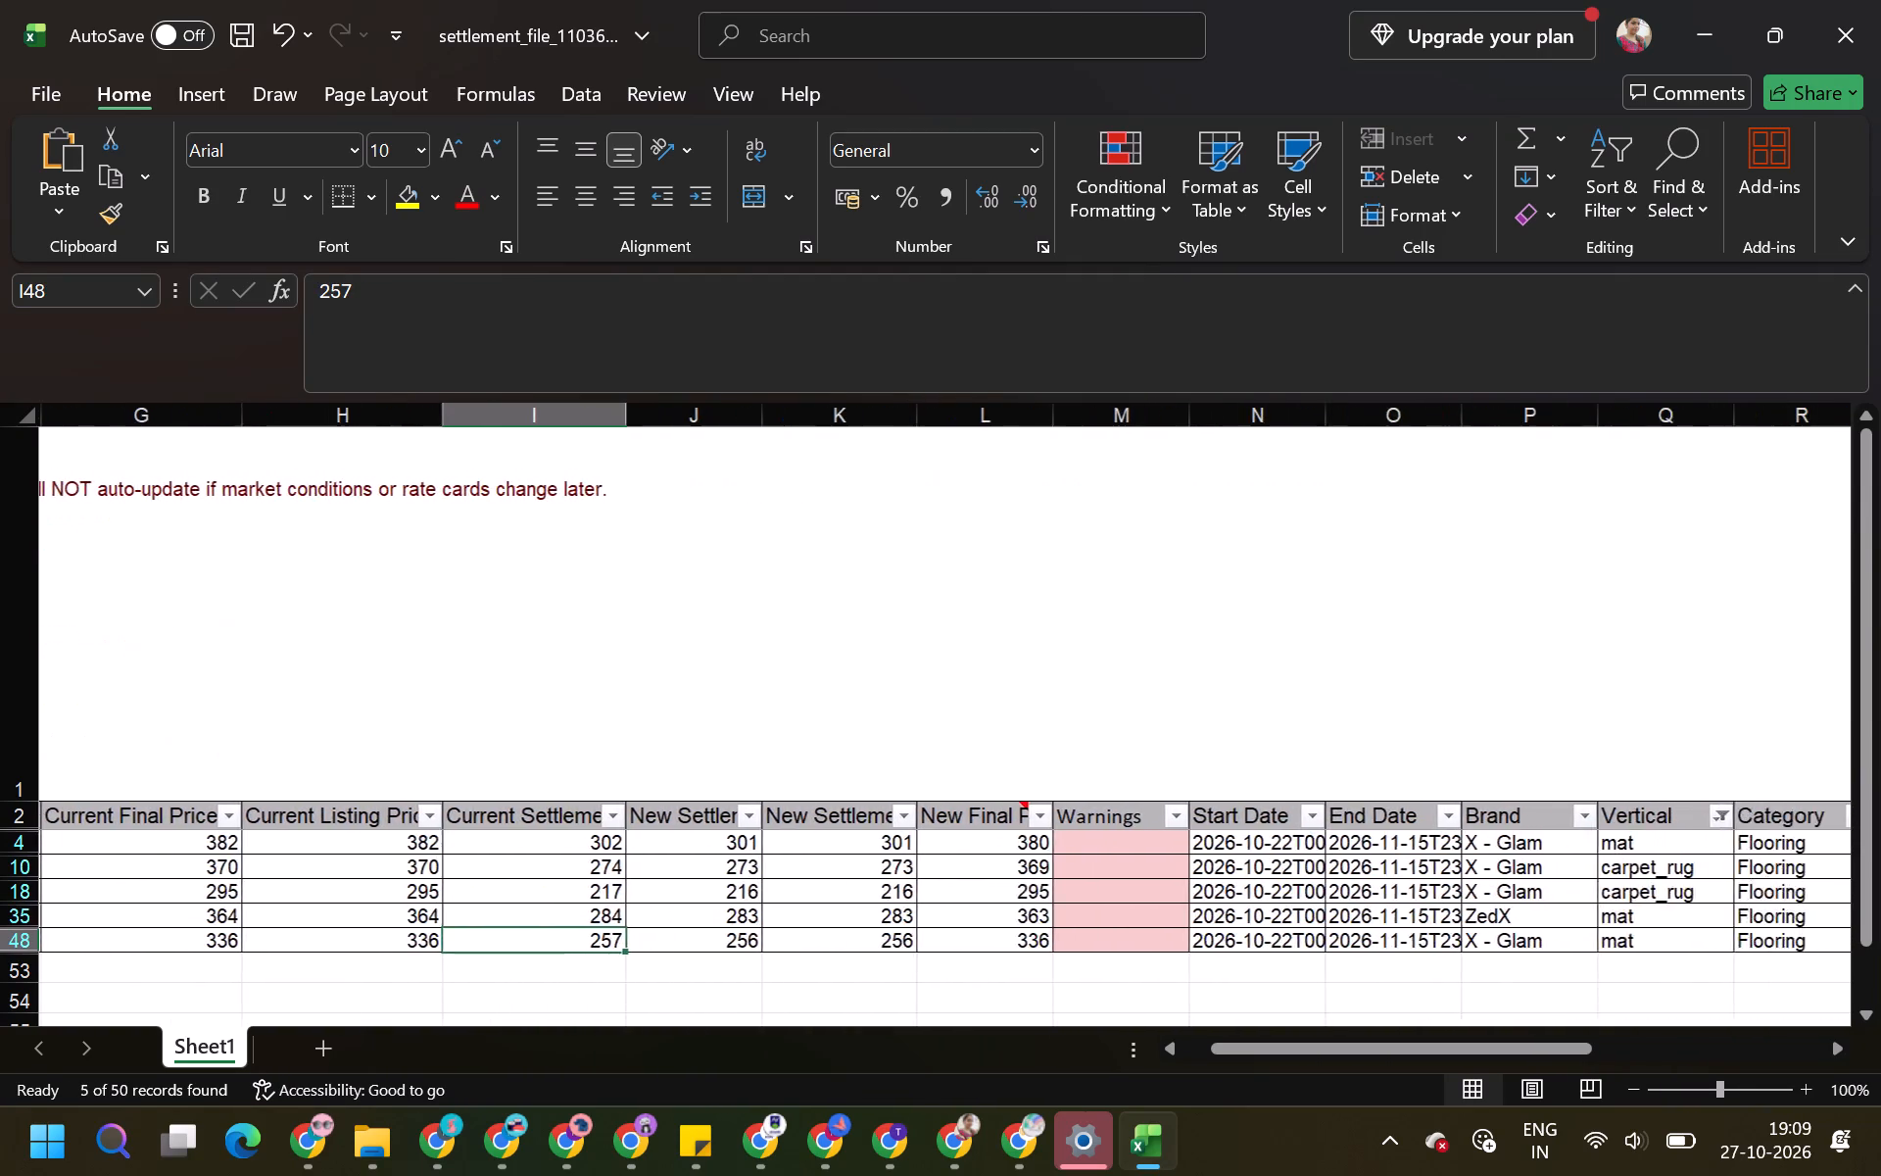
scroll(1577, 904, left, 2)
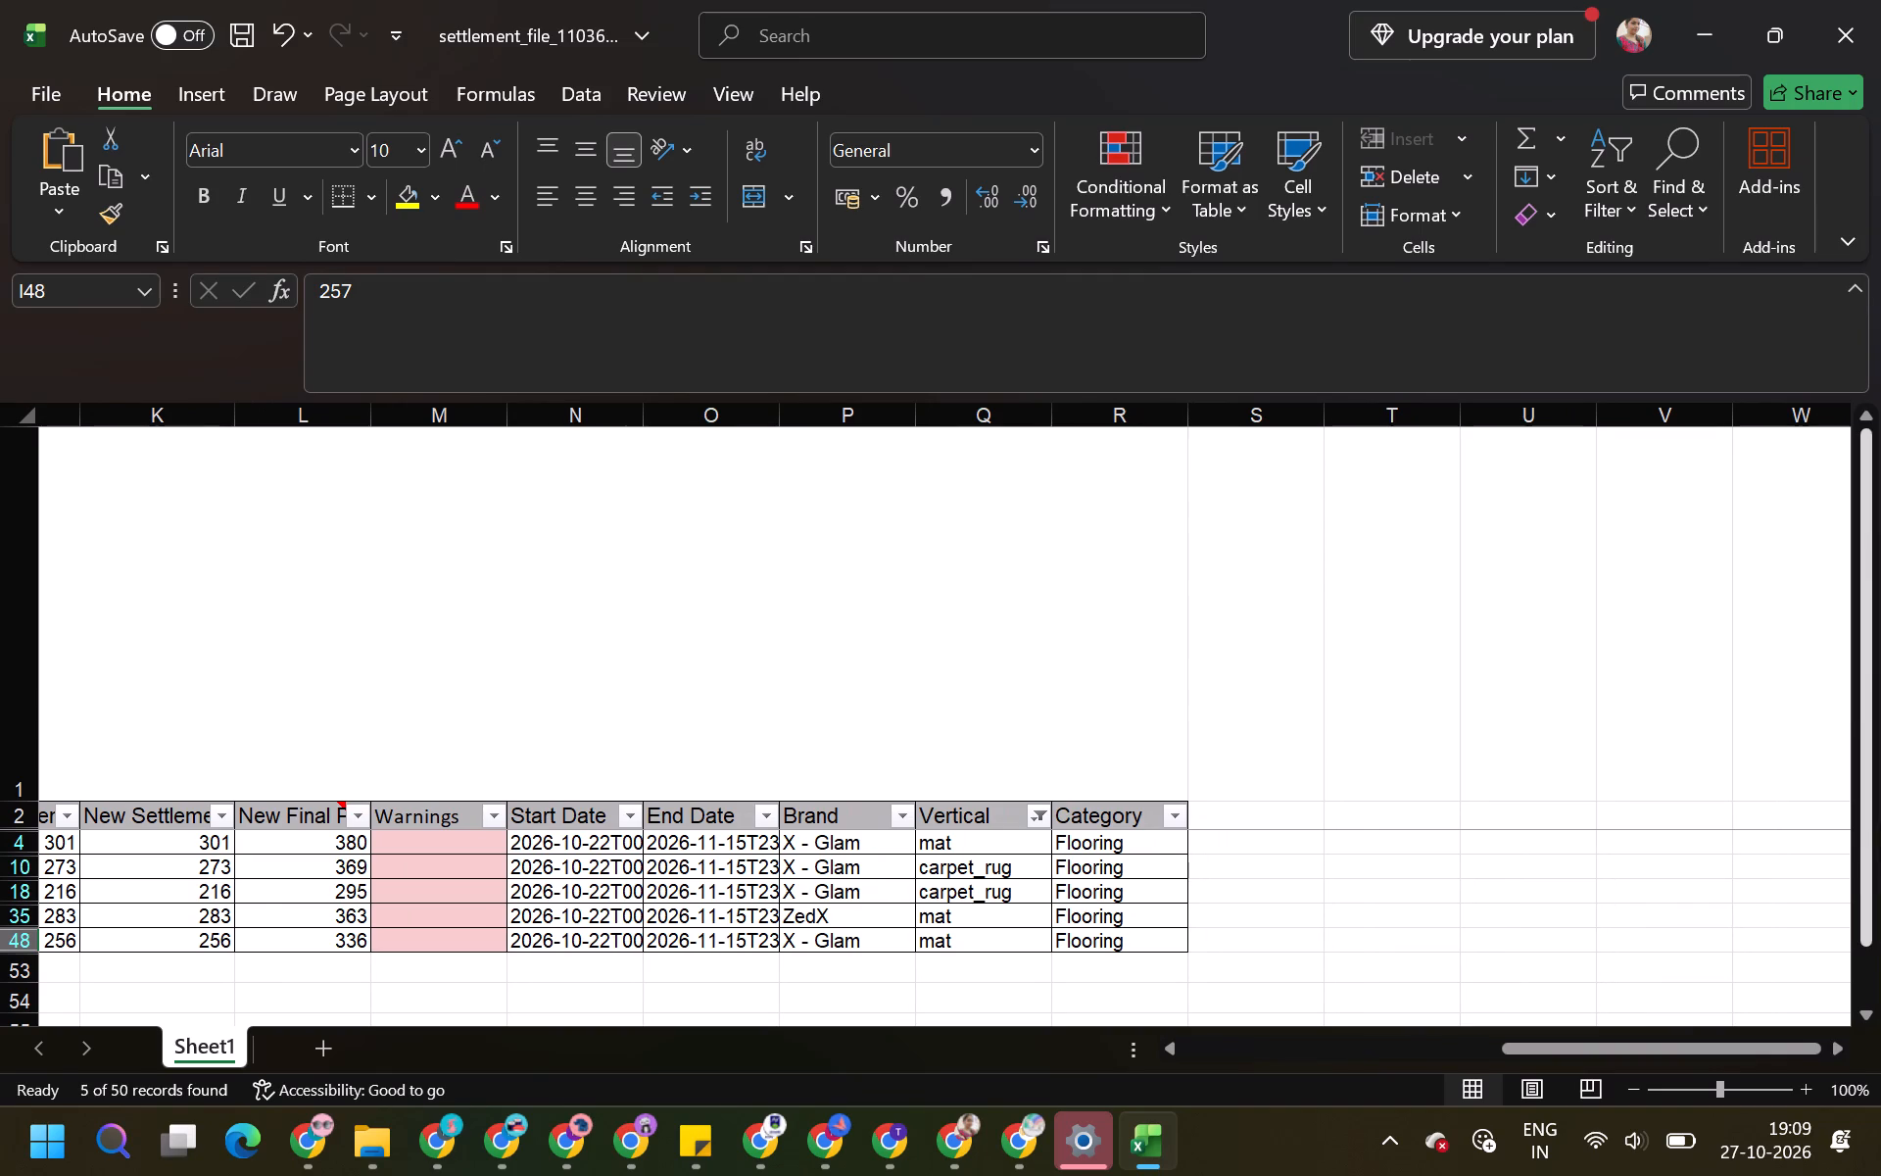
scroll(926, 804, right, 2)
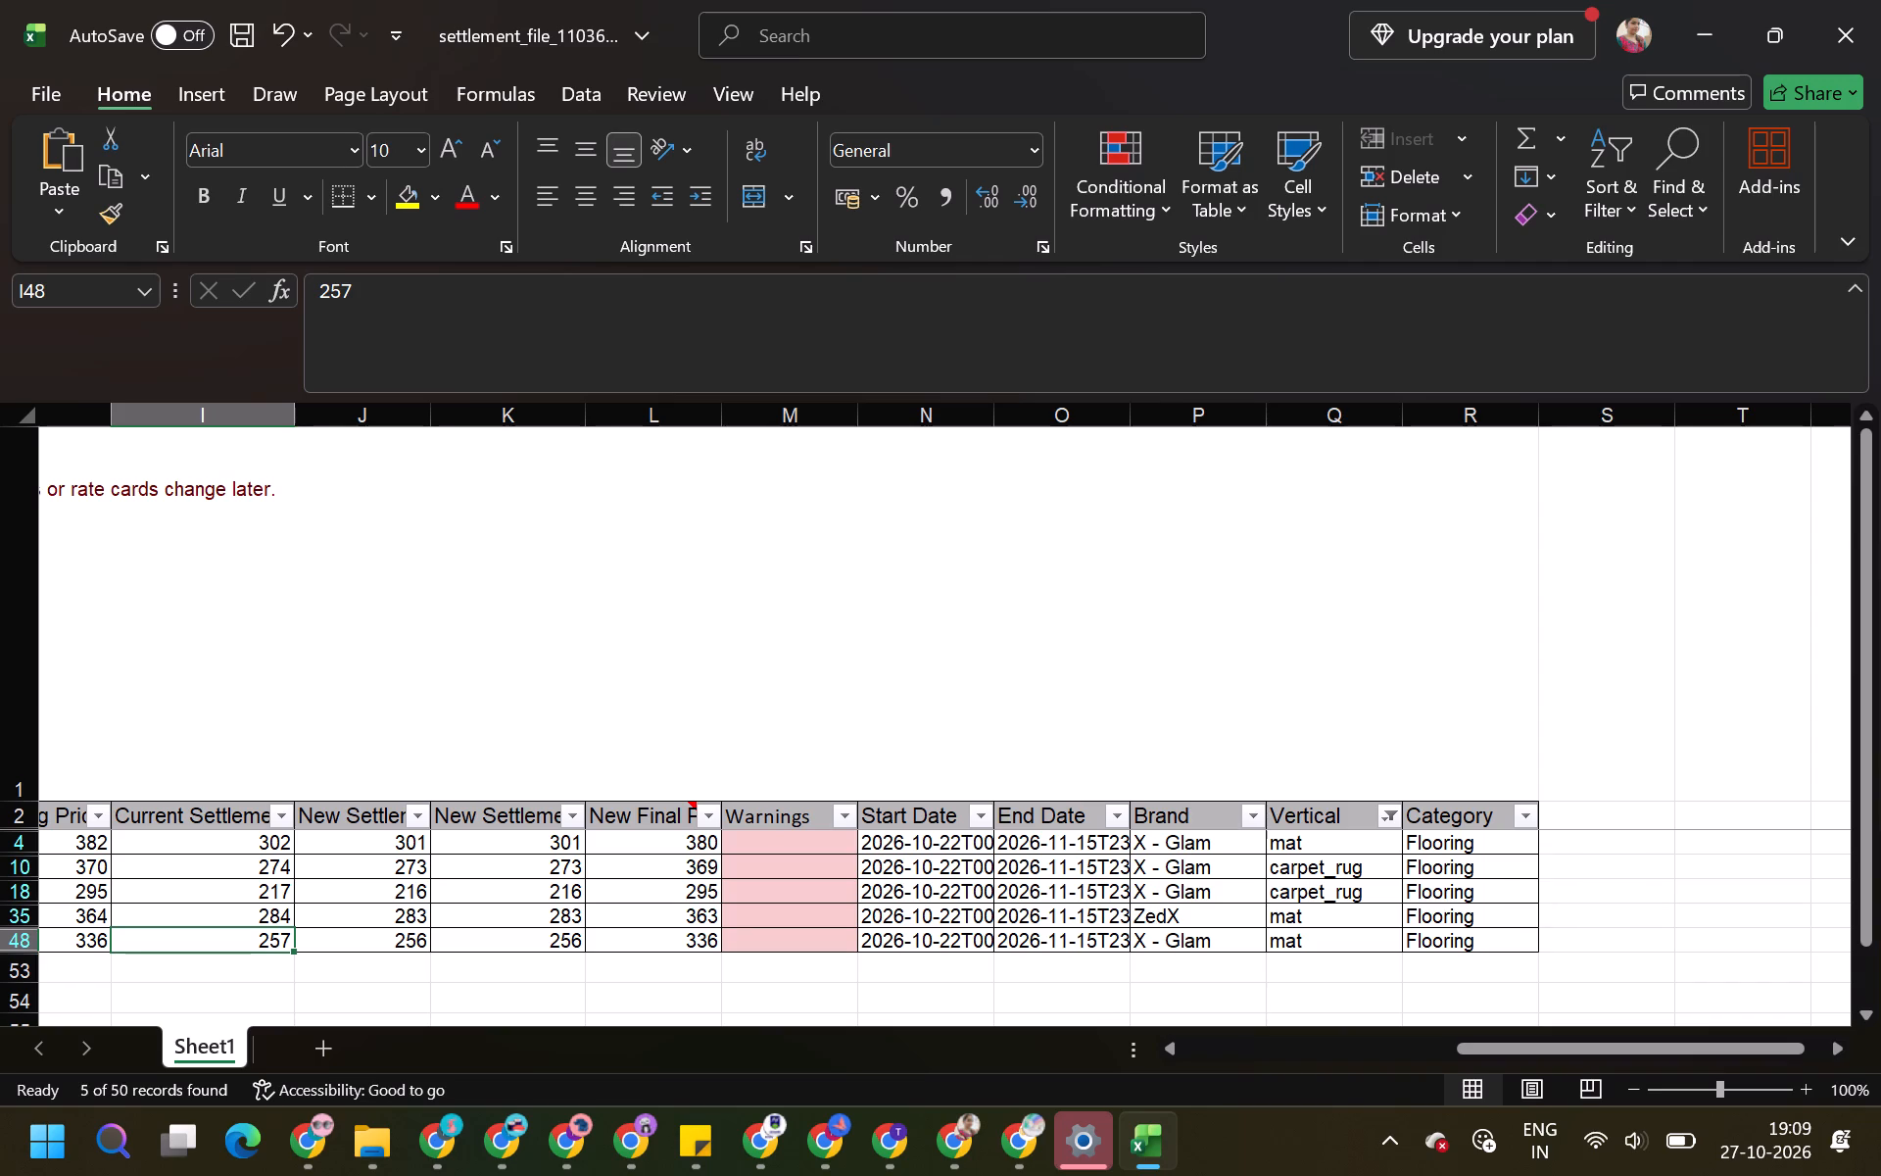
click(1399, 812)
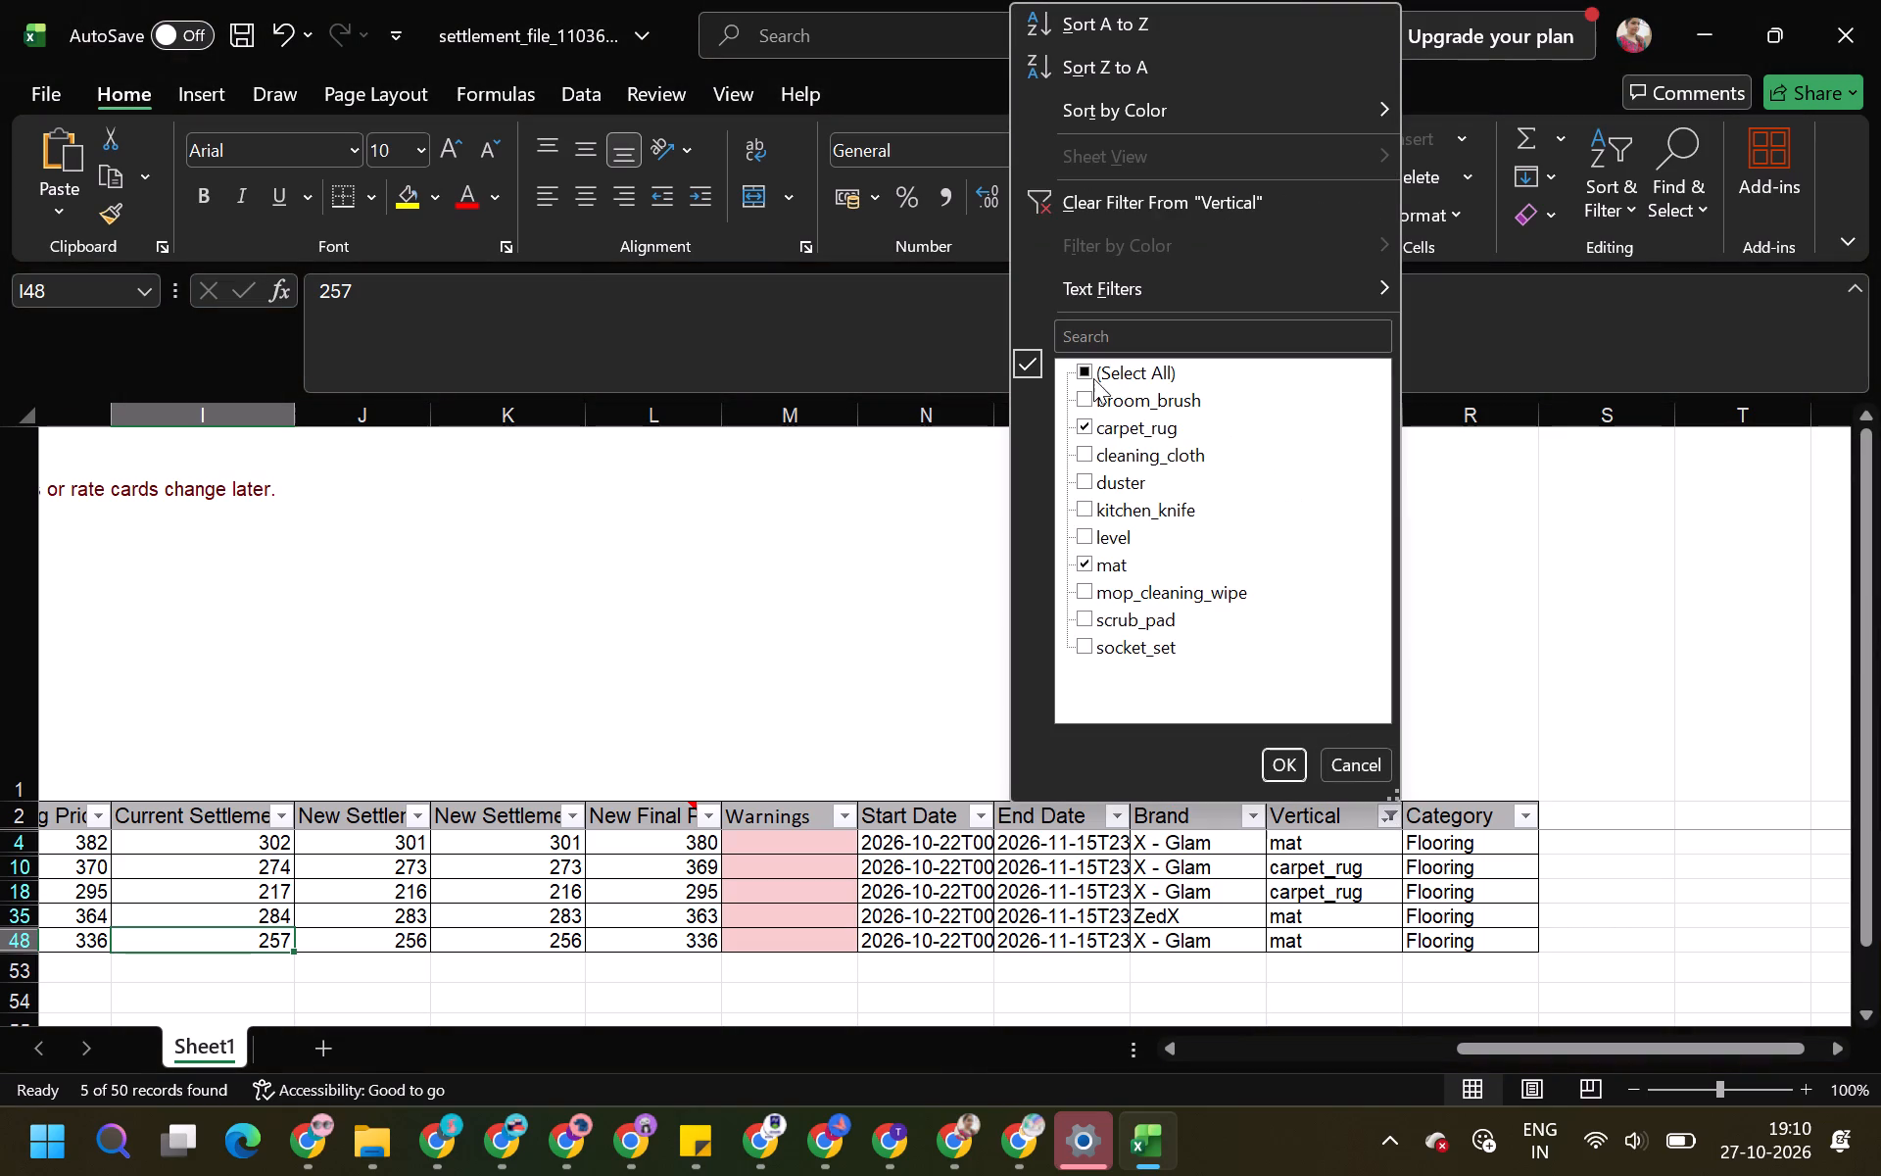
click(1087, 429)
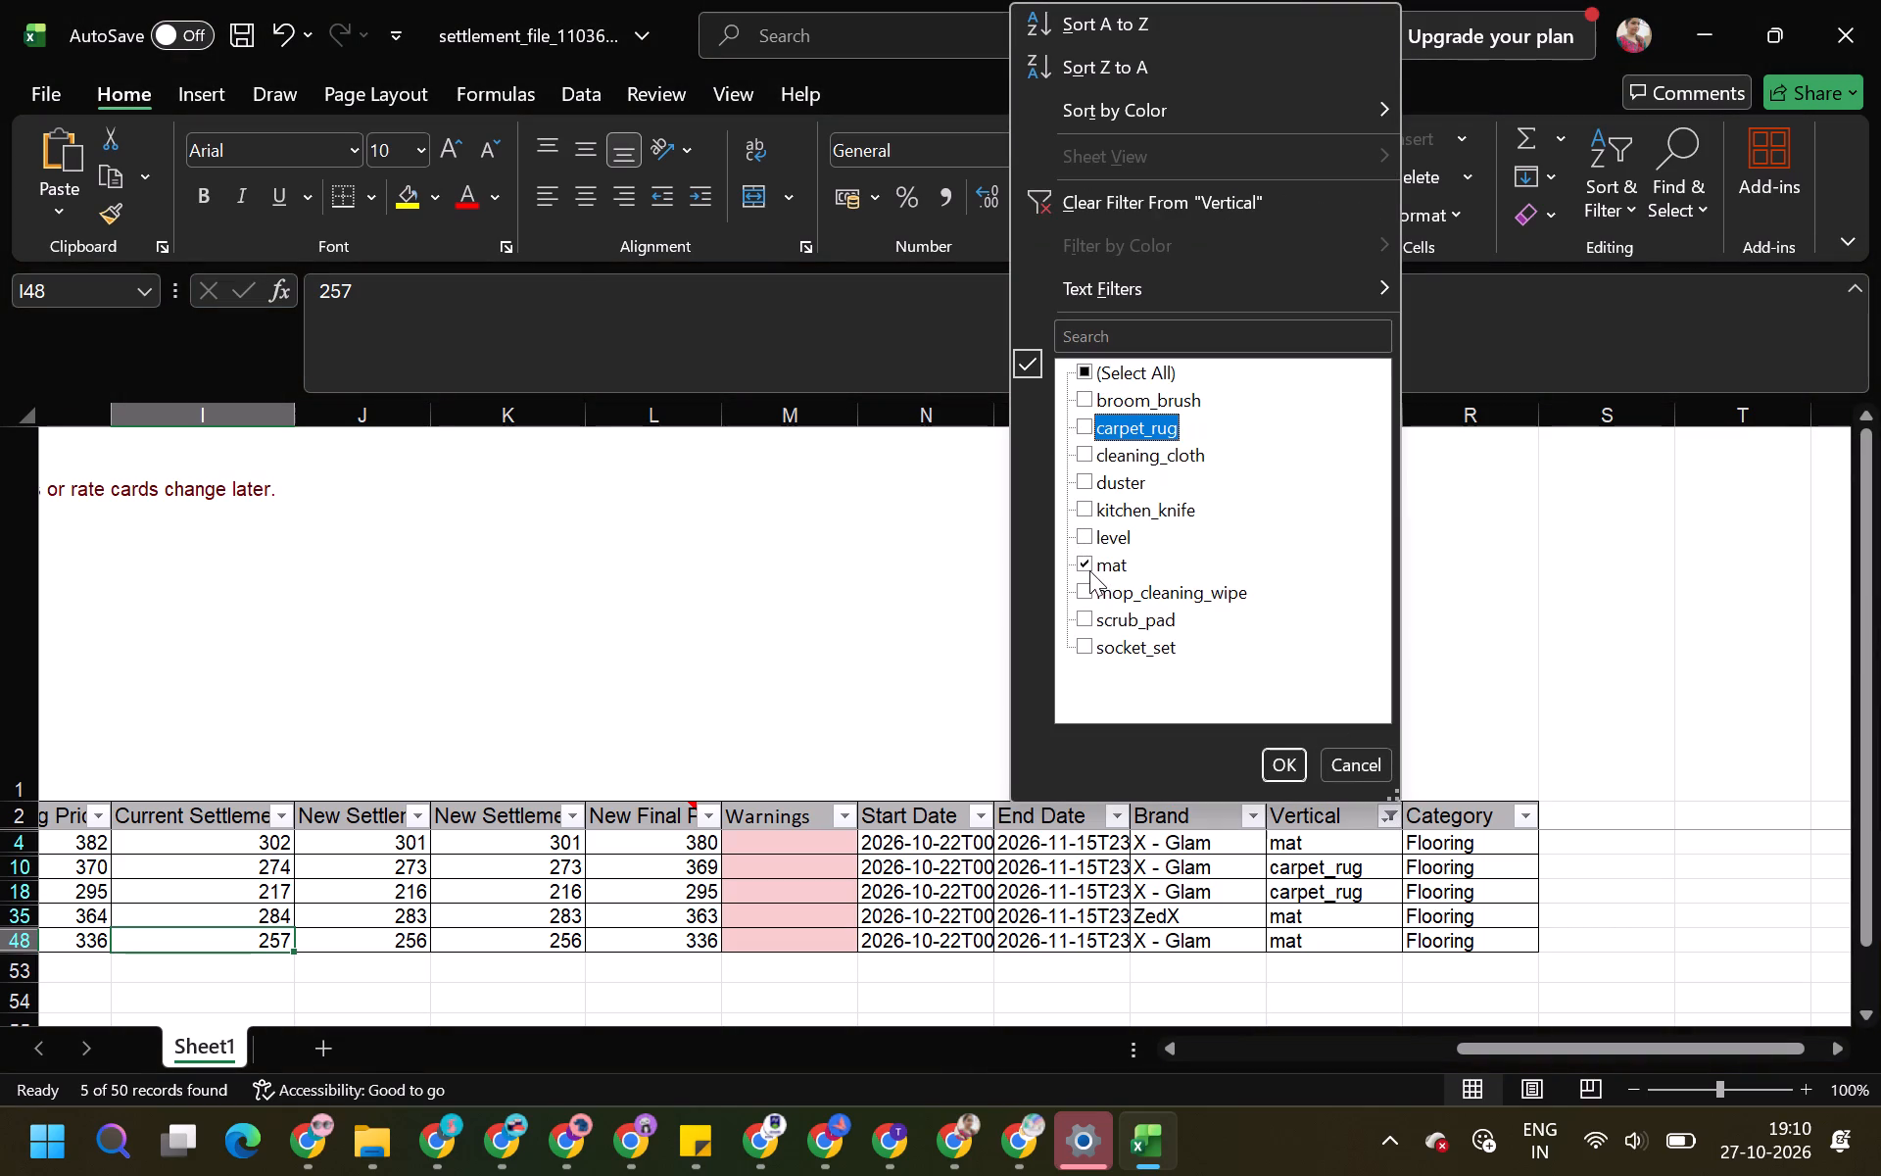
click(1089, 570)
click(1204, 552)
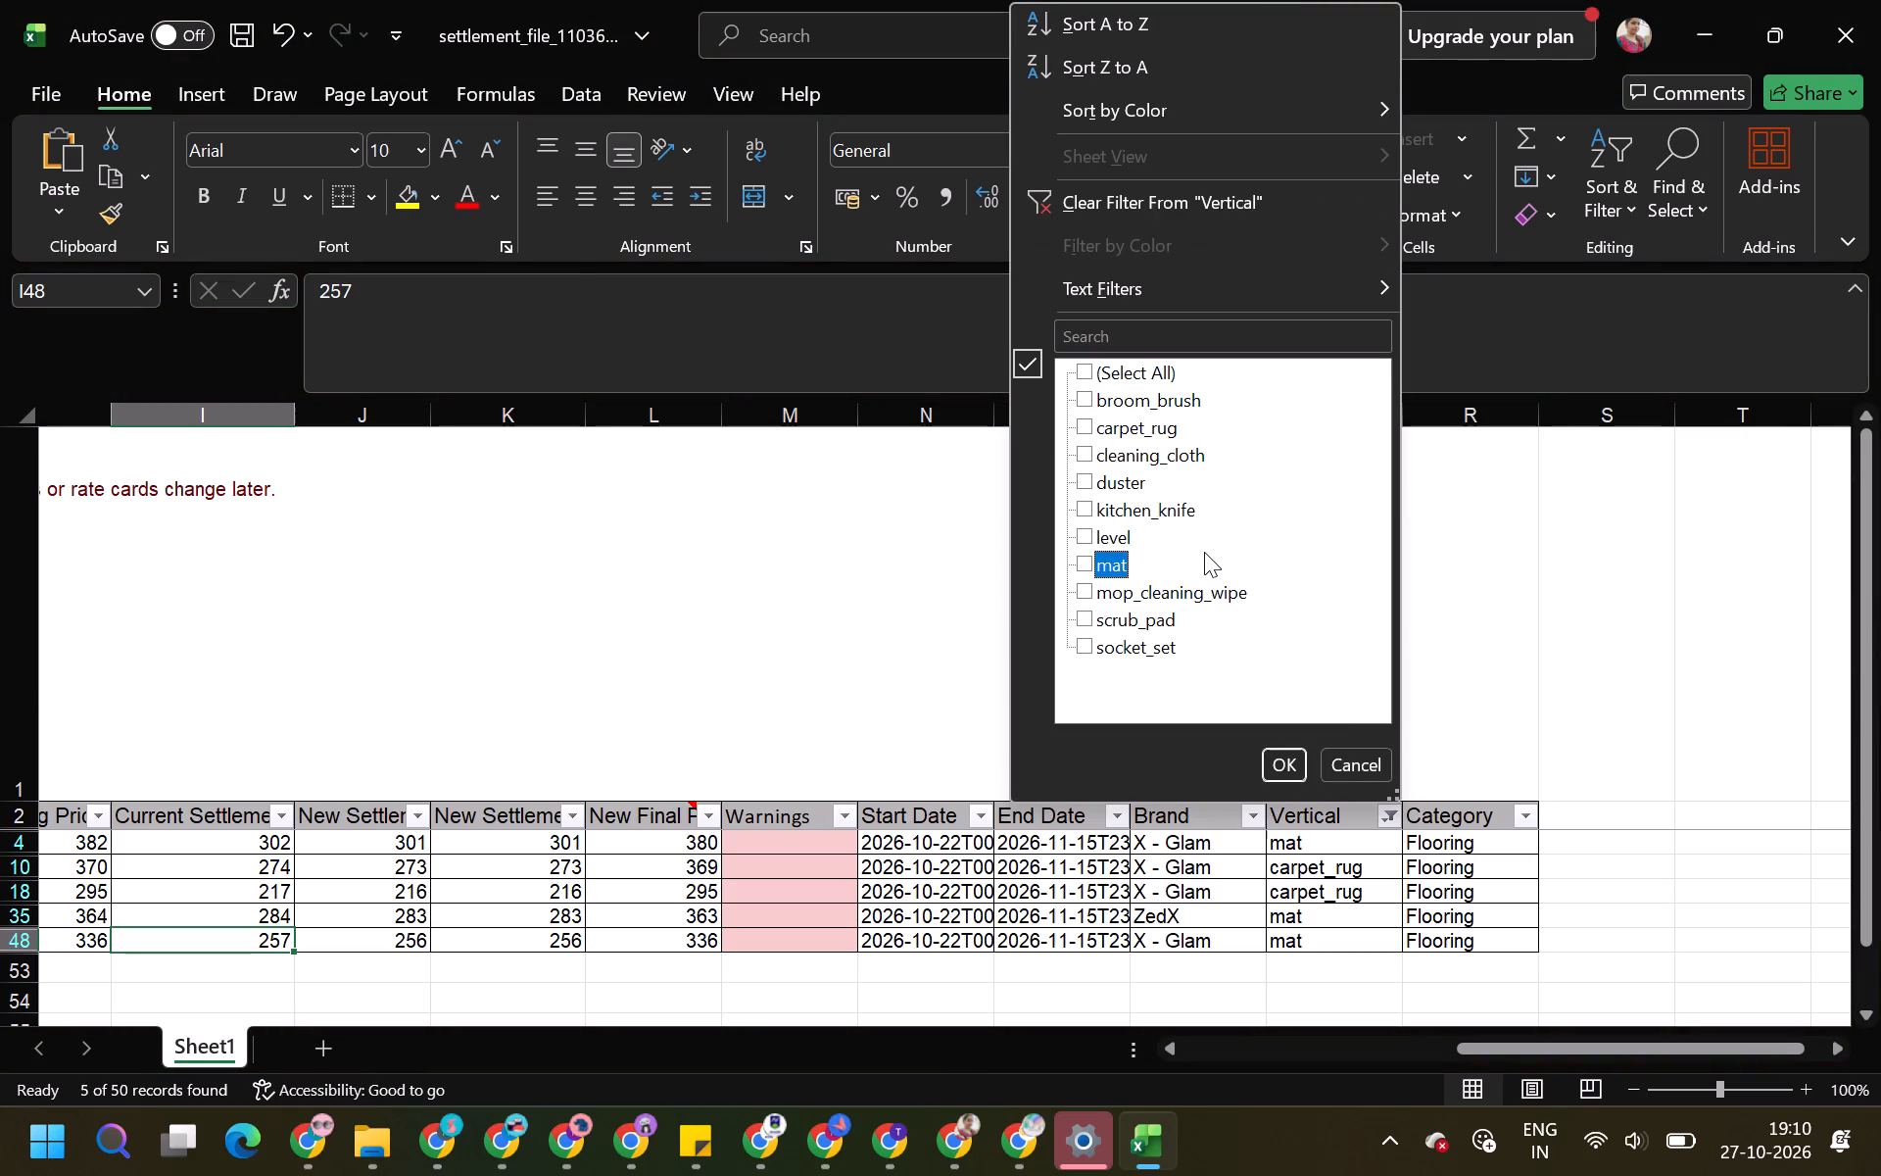
click(1279, 666)
click(1119, 583)
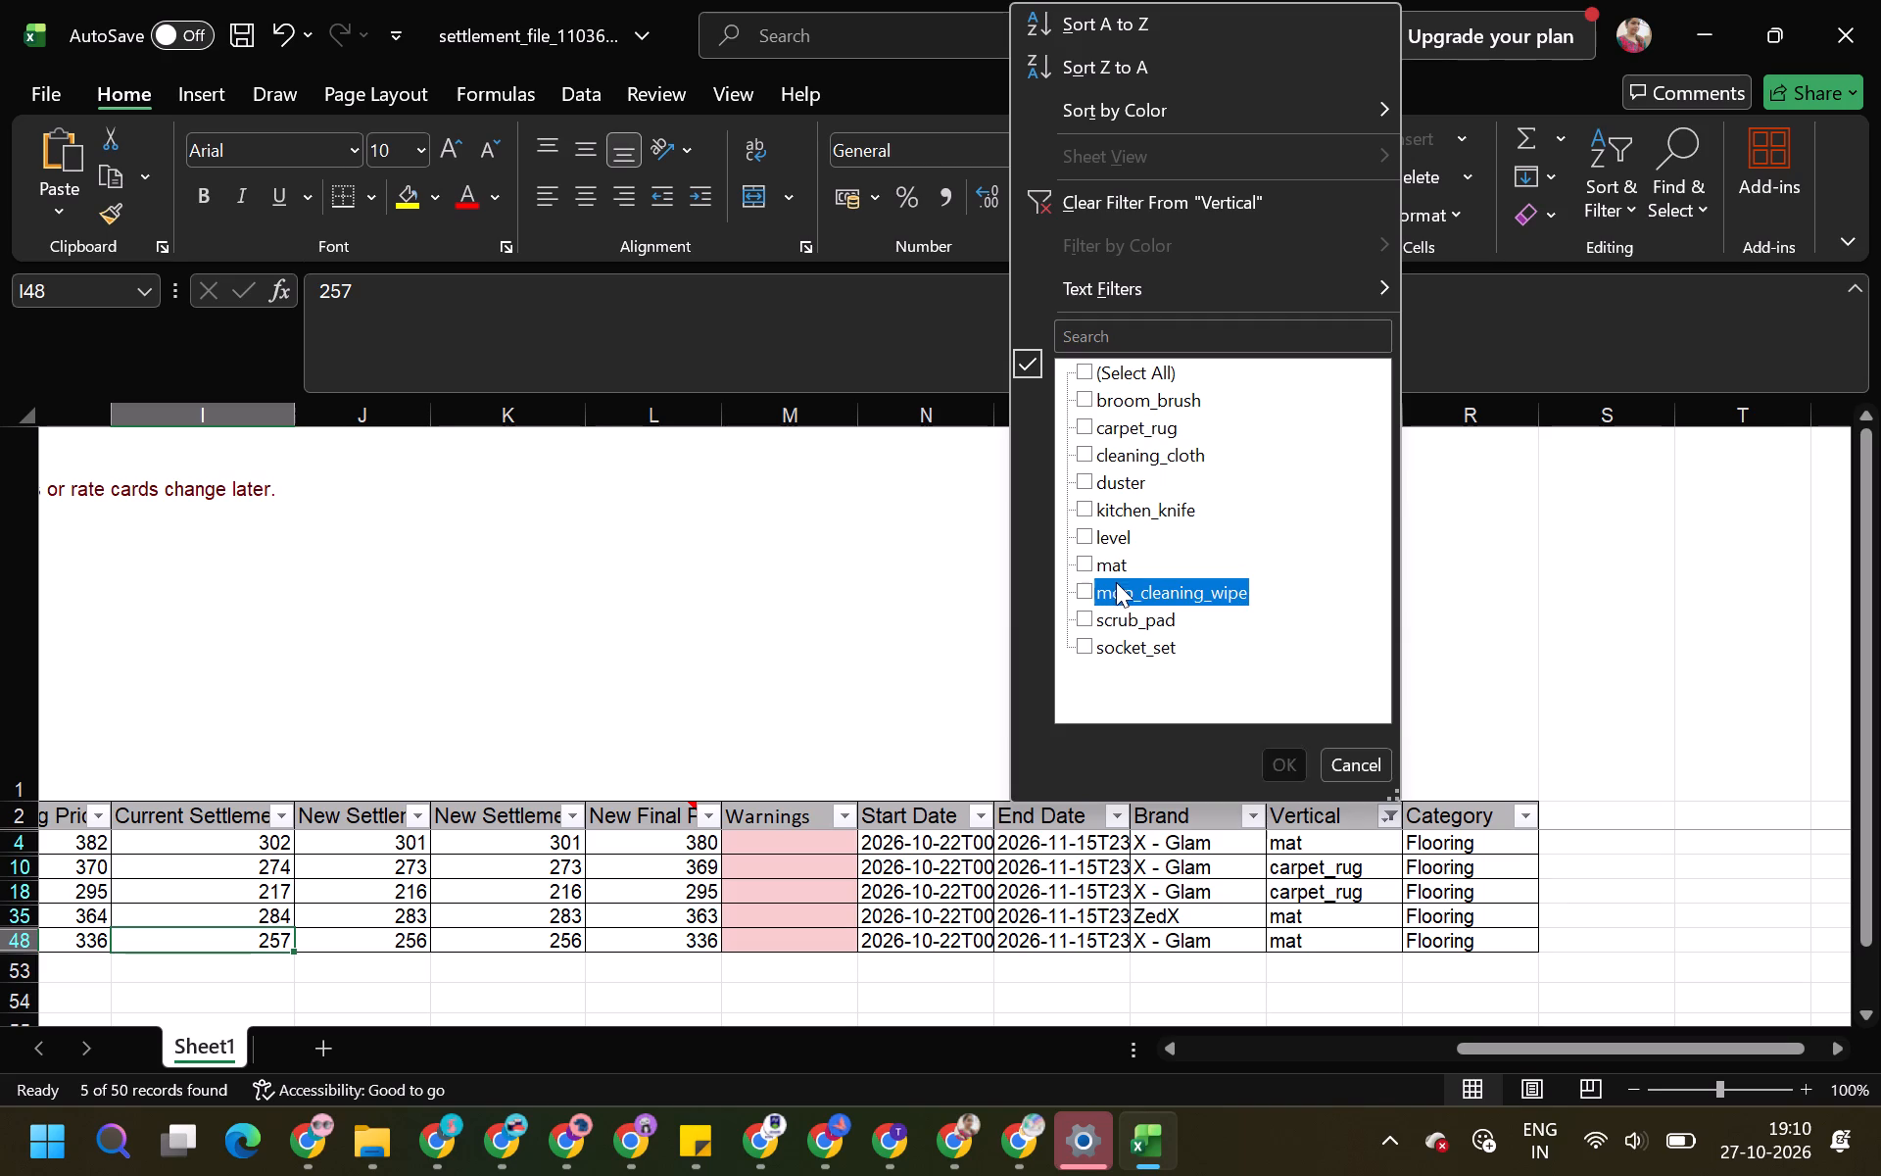
click(1274, 763)
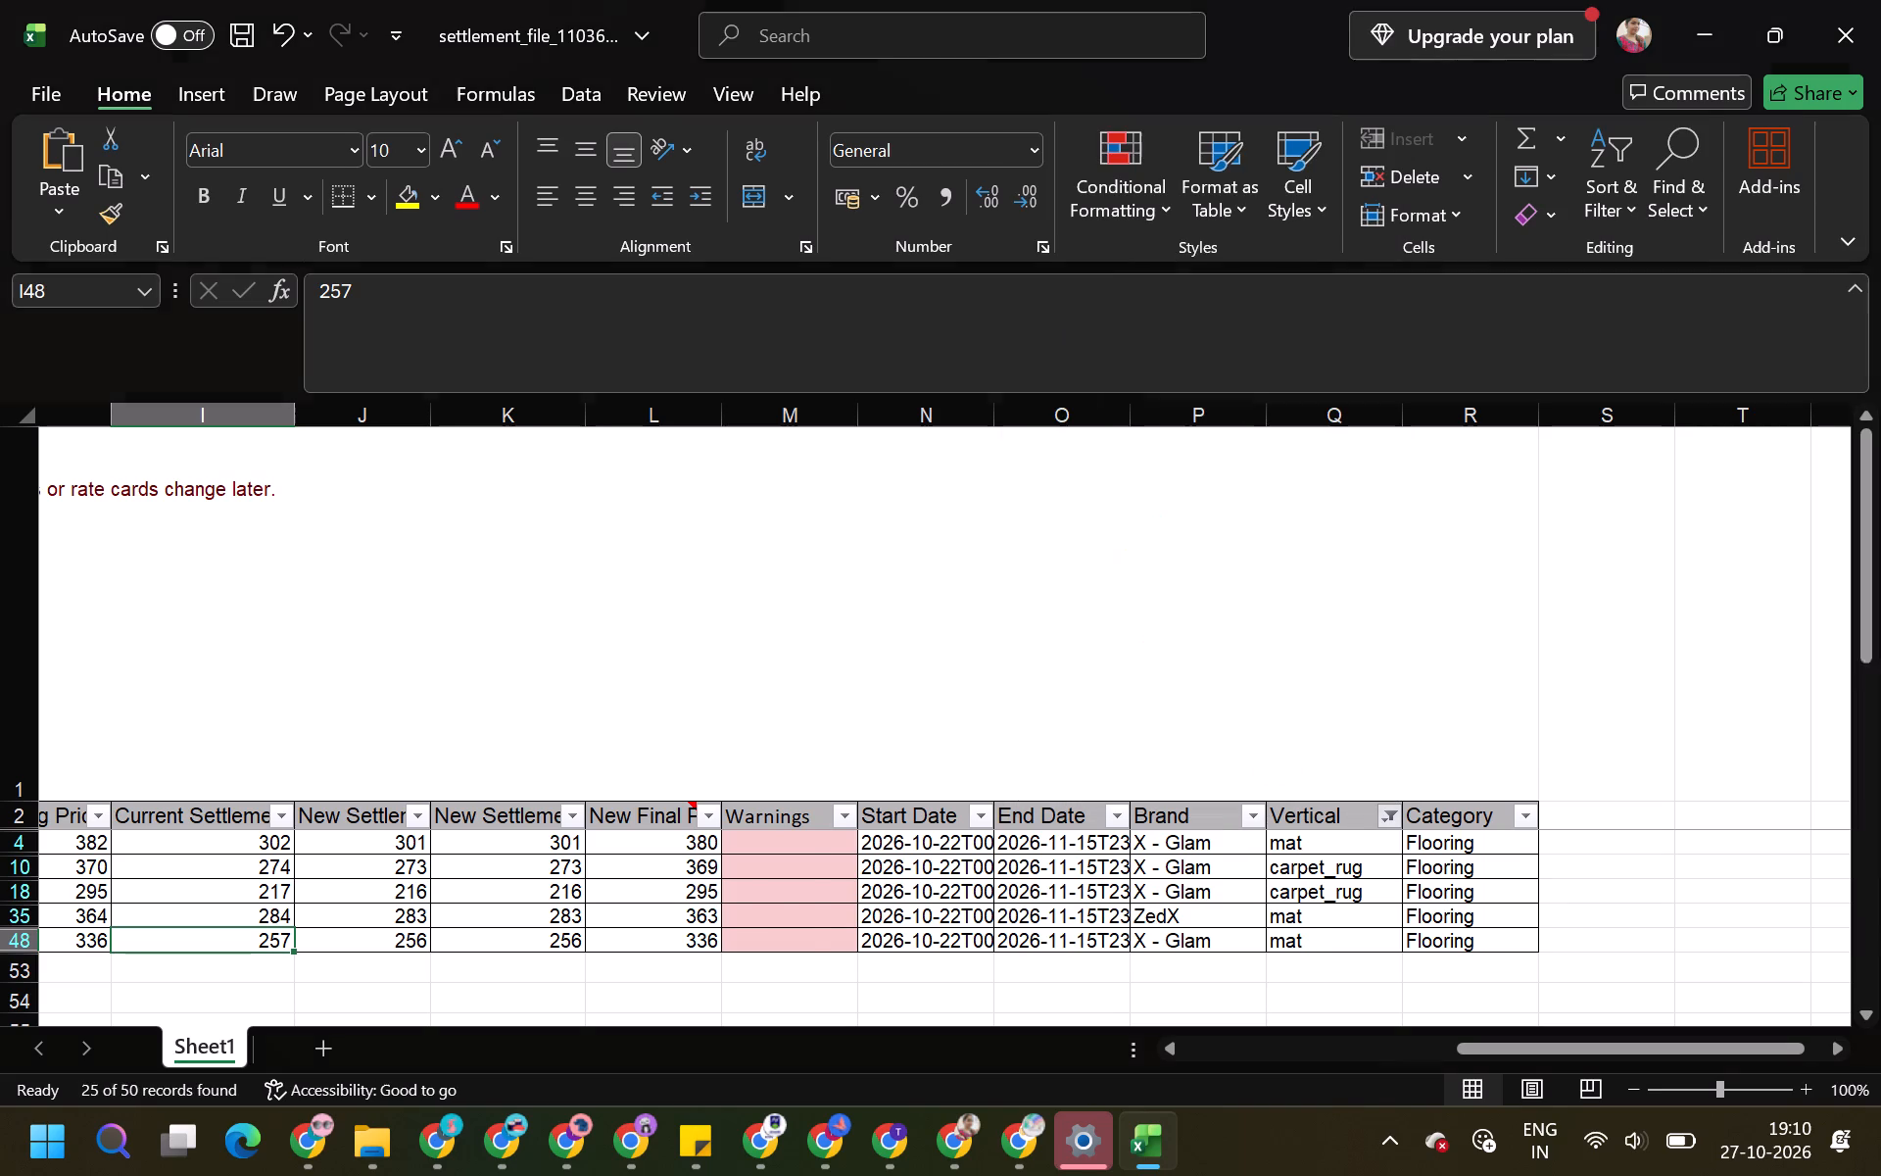
Look over the prices and settlements of the filtered mop_cleaning_wipe listings and select the first listing's action cell in column C.
scroll(1195, 791, down, 1)
scroll(1195, 791, up, 7)
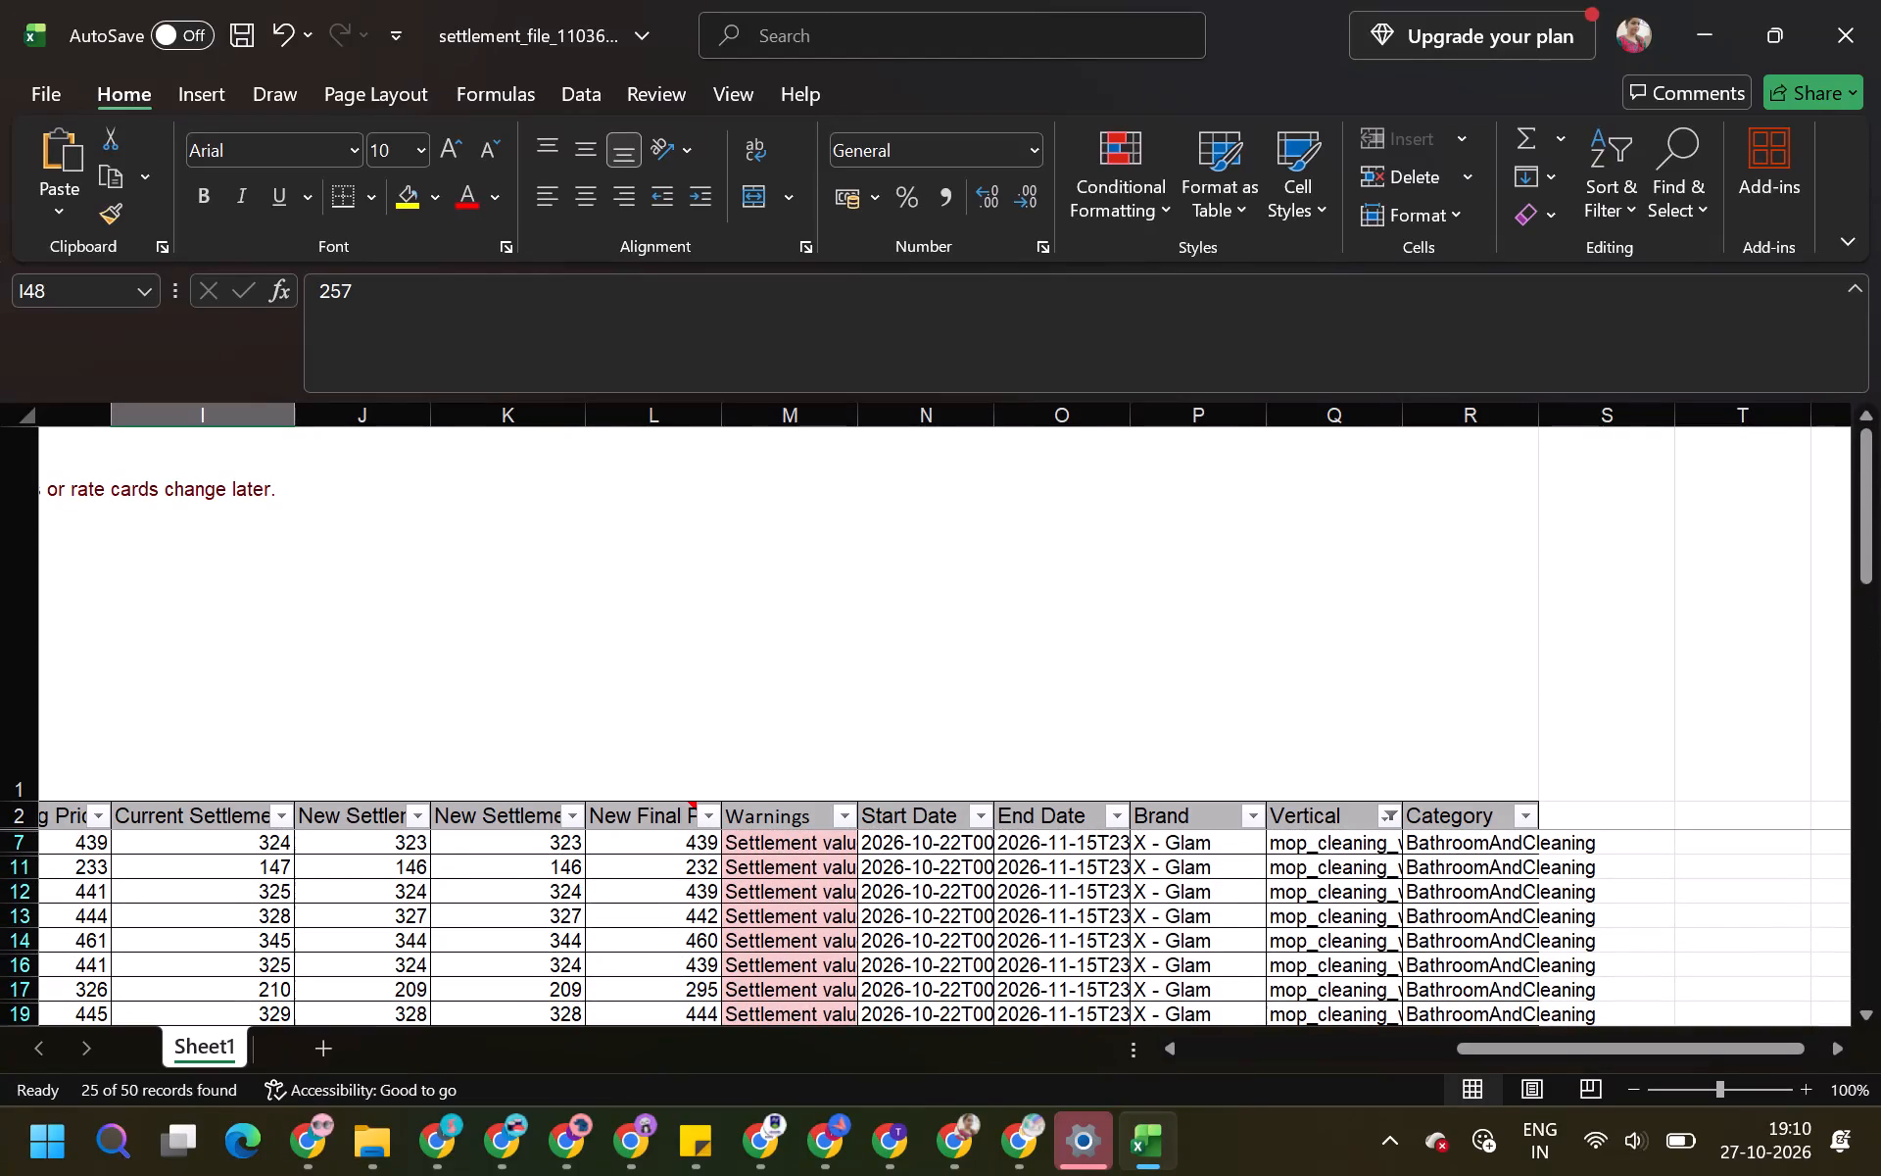
scroll(1195, 791, up, 3)
scroll(1305, 854, right, 2)
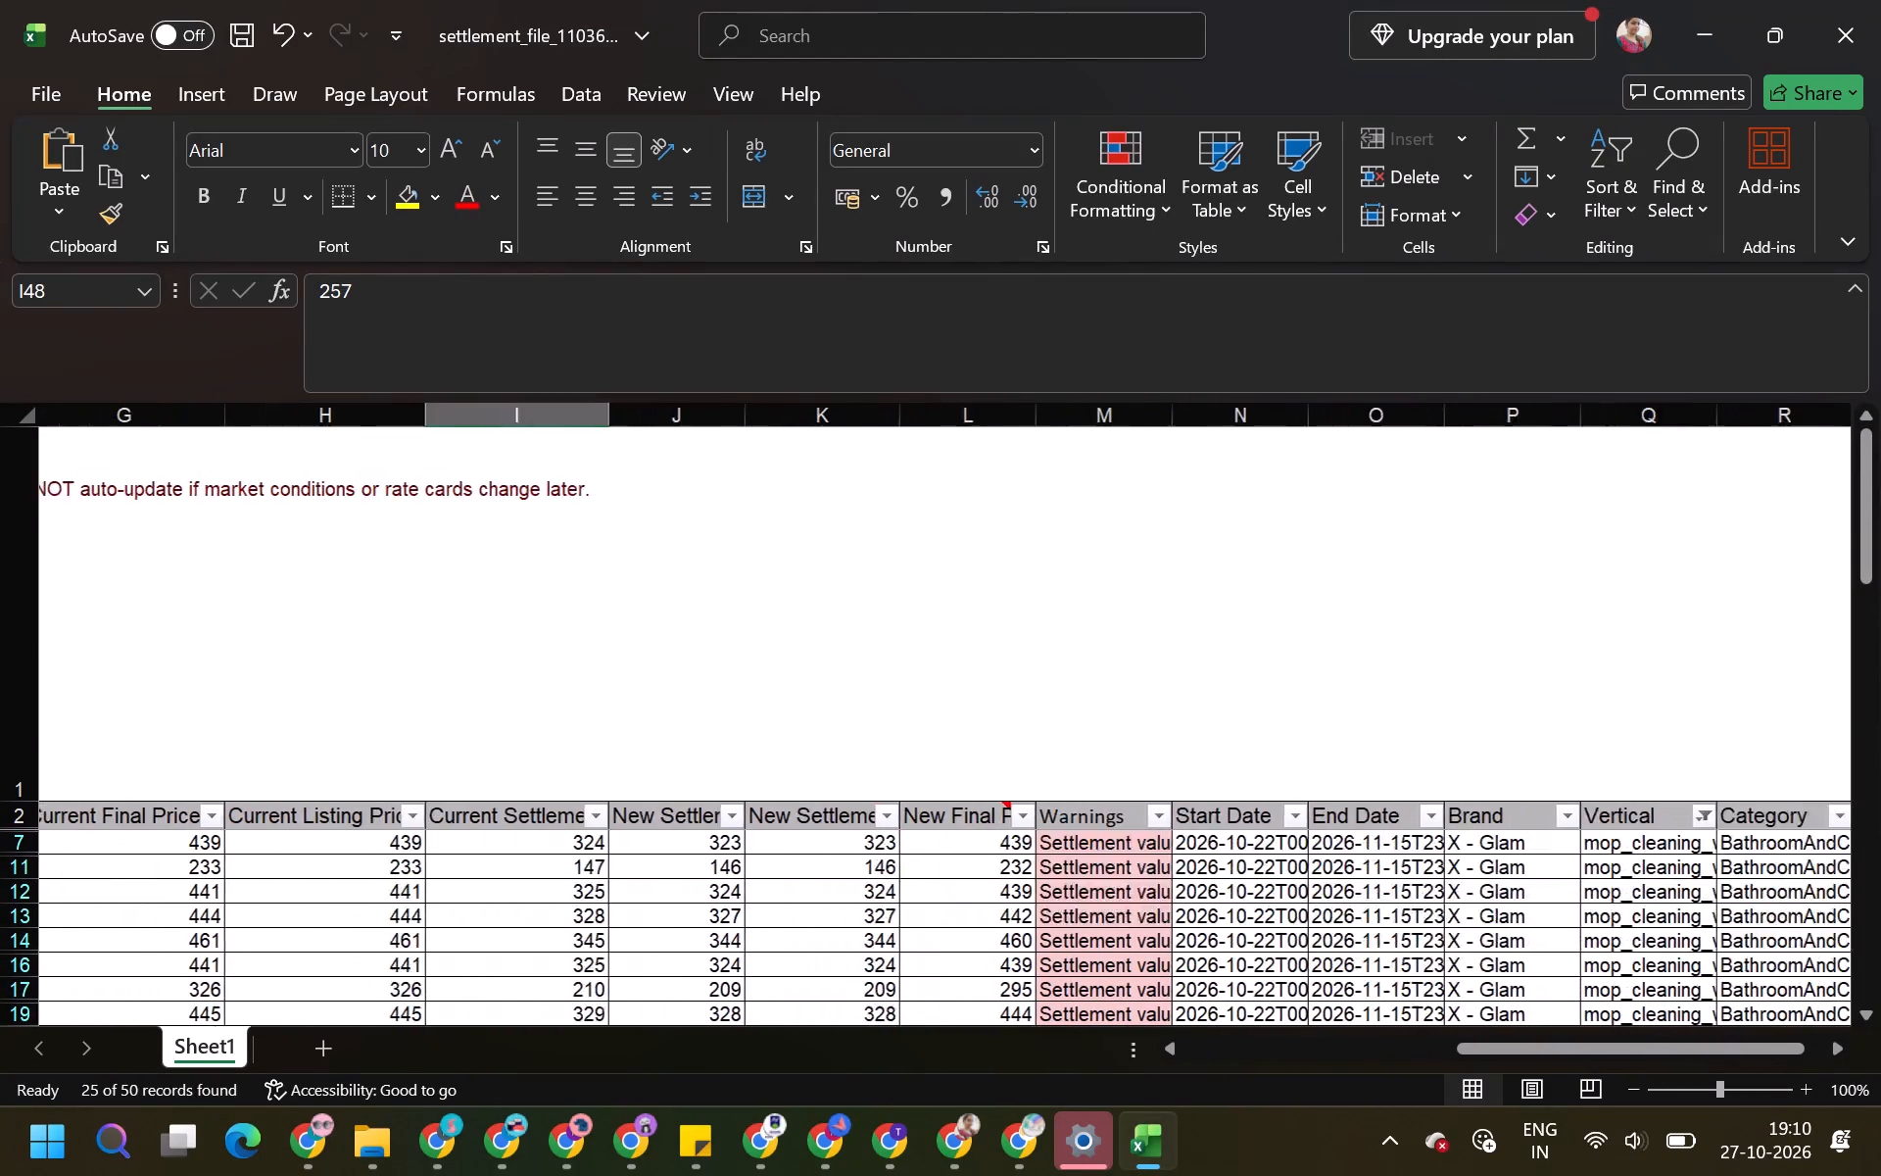
scroll(1305, 854, right, 2)
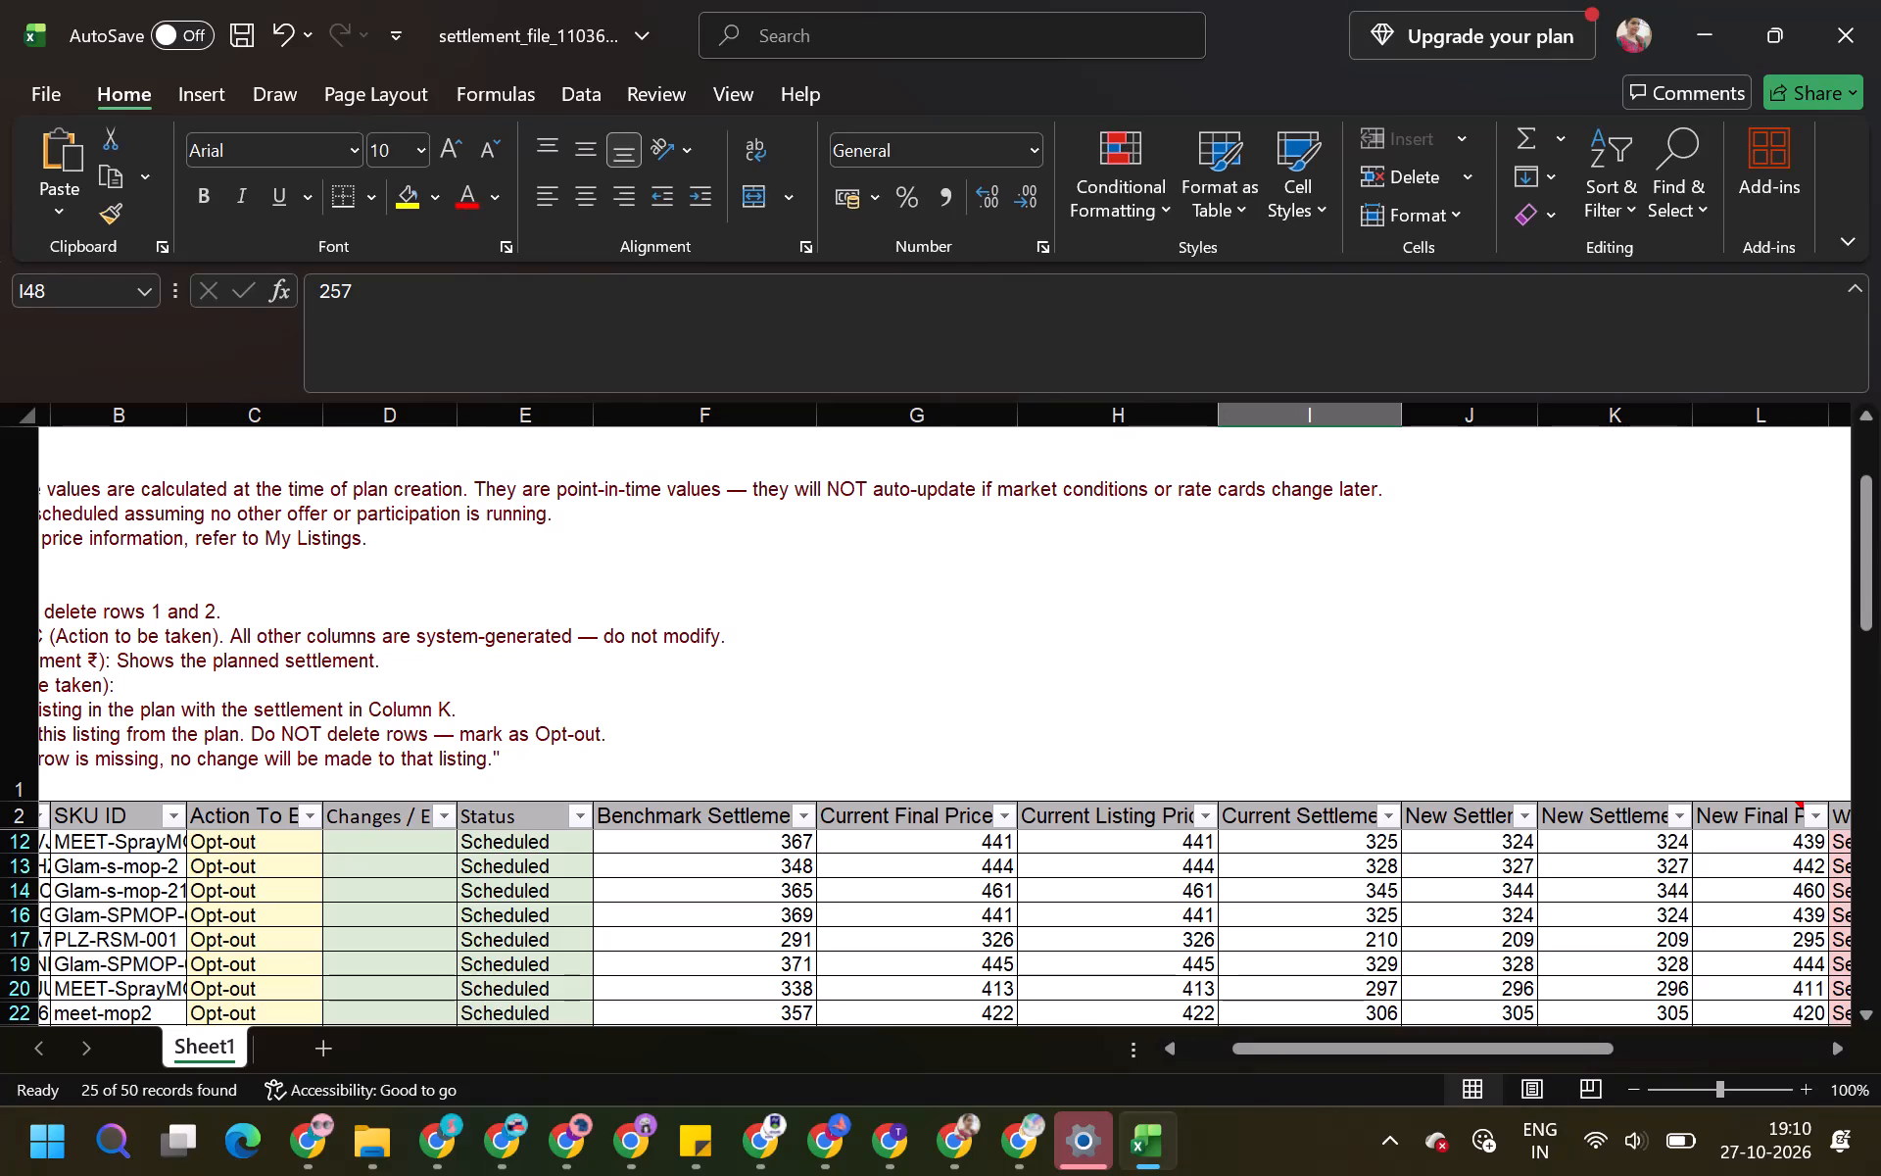
scroll(1366, 823, down, 2)
scroll(1366, 835, up, 11)
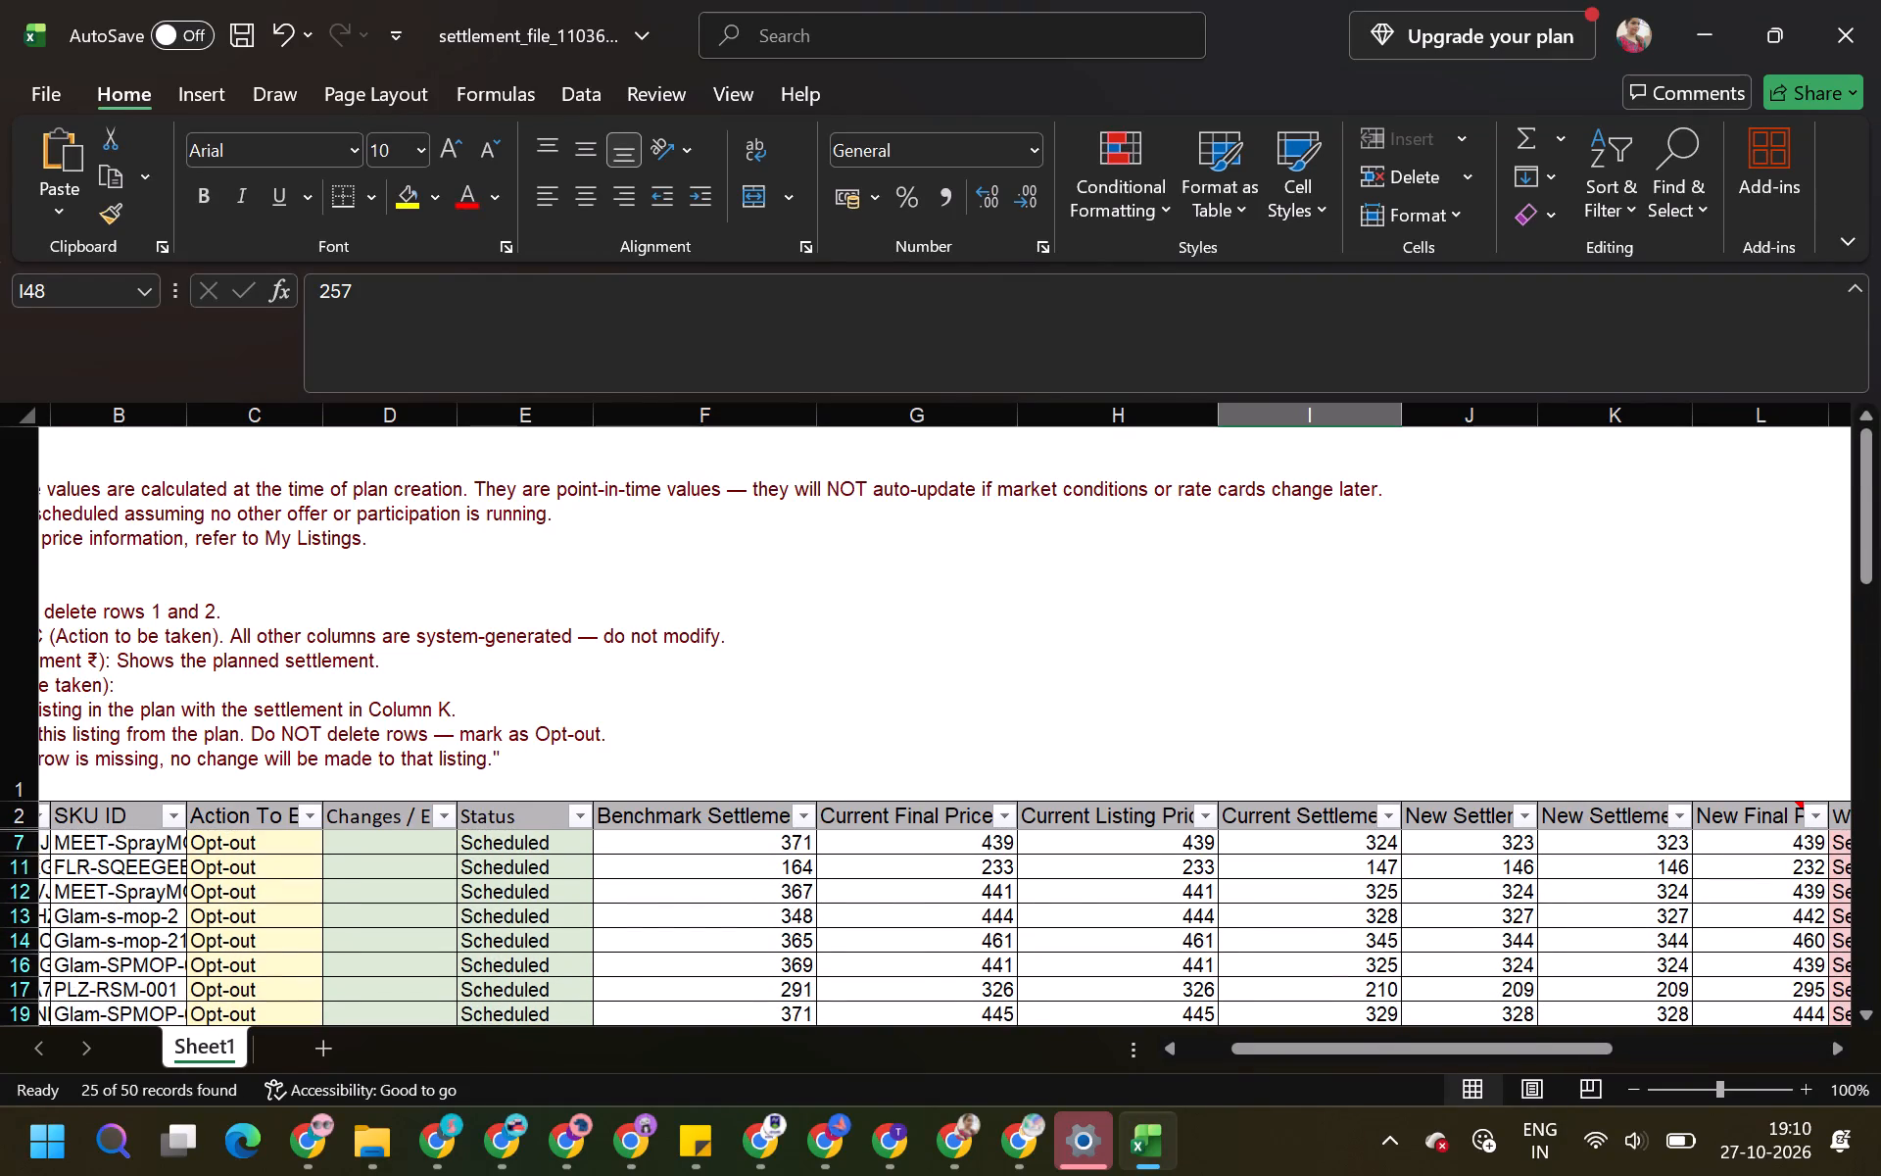
scroll(1366, 835, left, 3)
scroll(1366, 835, right, 4)
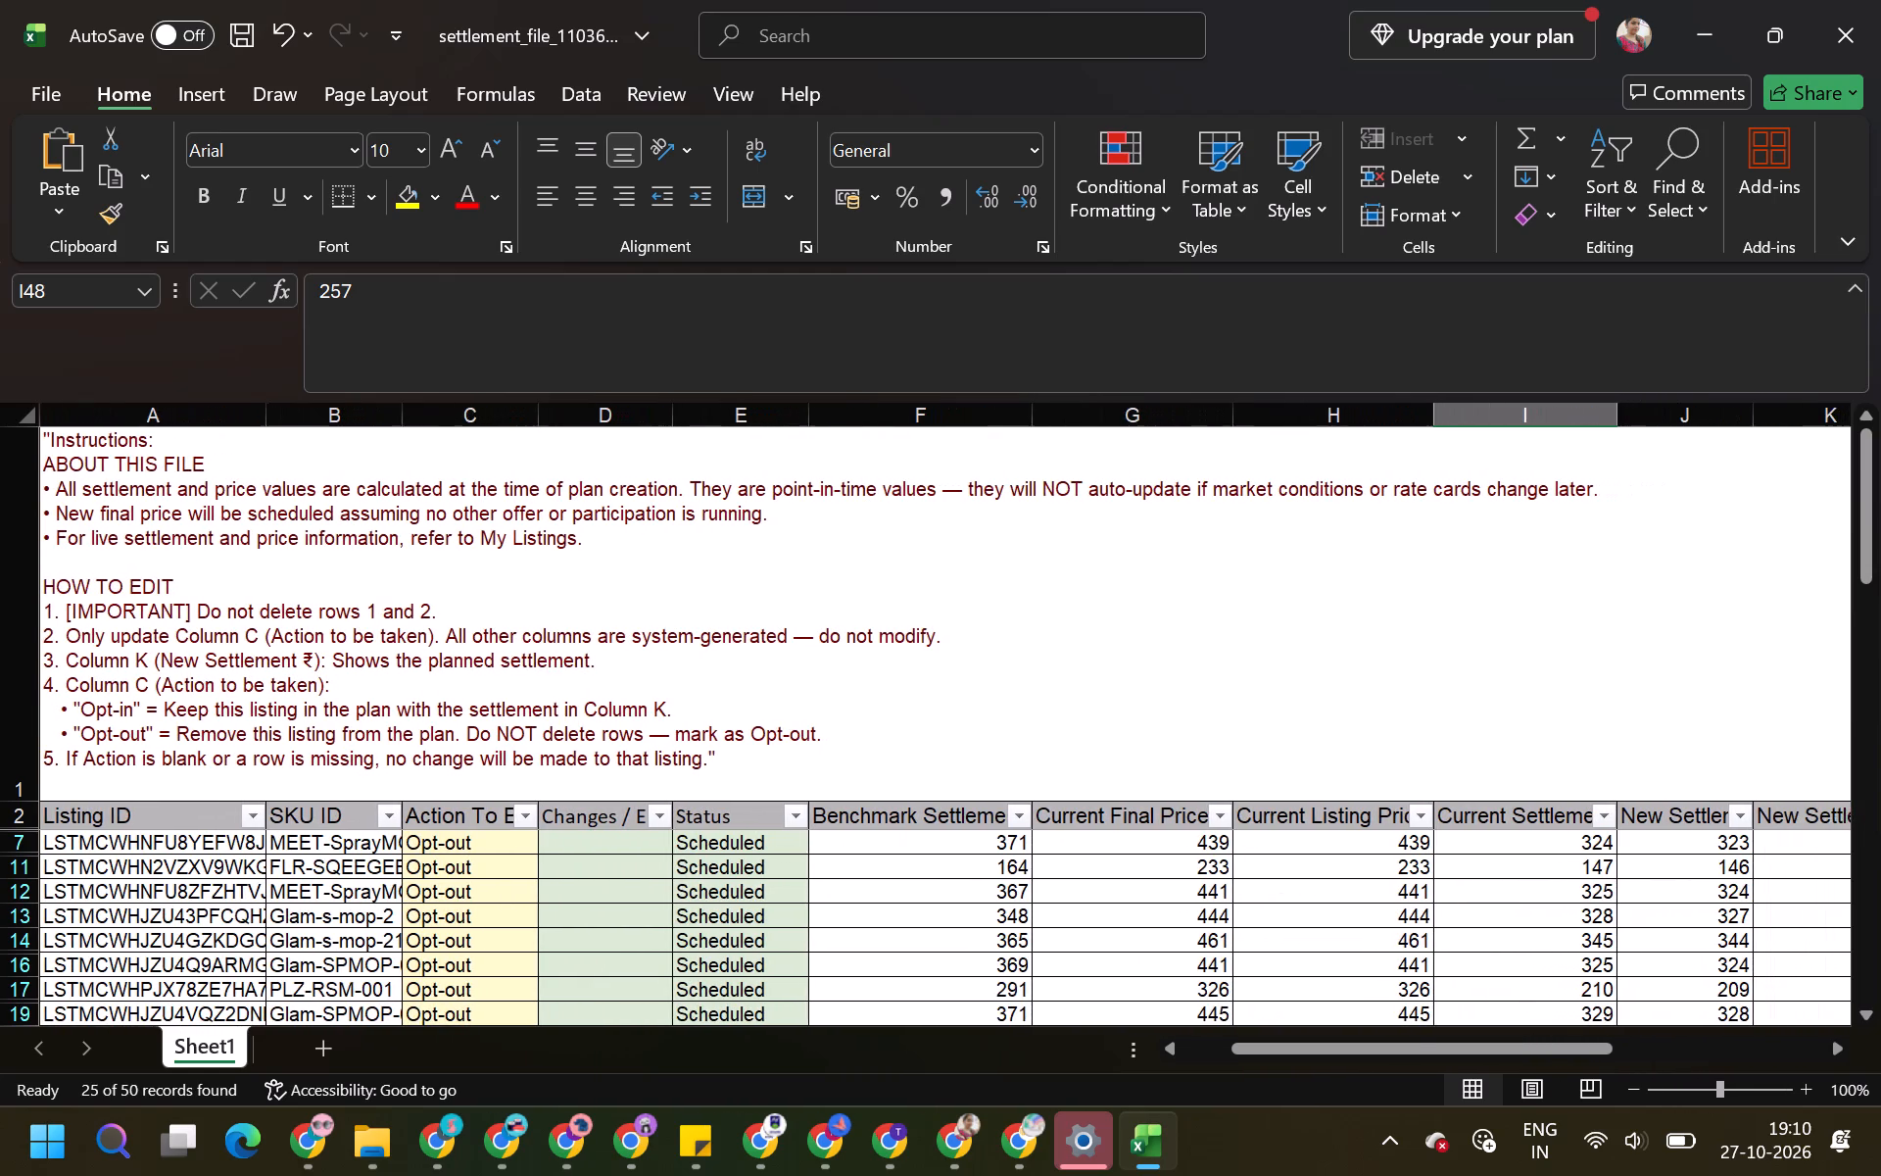
click(487, 841)
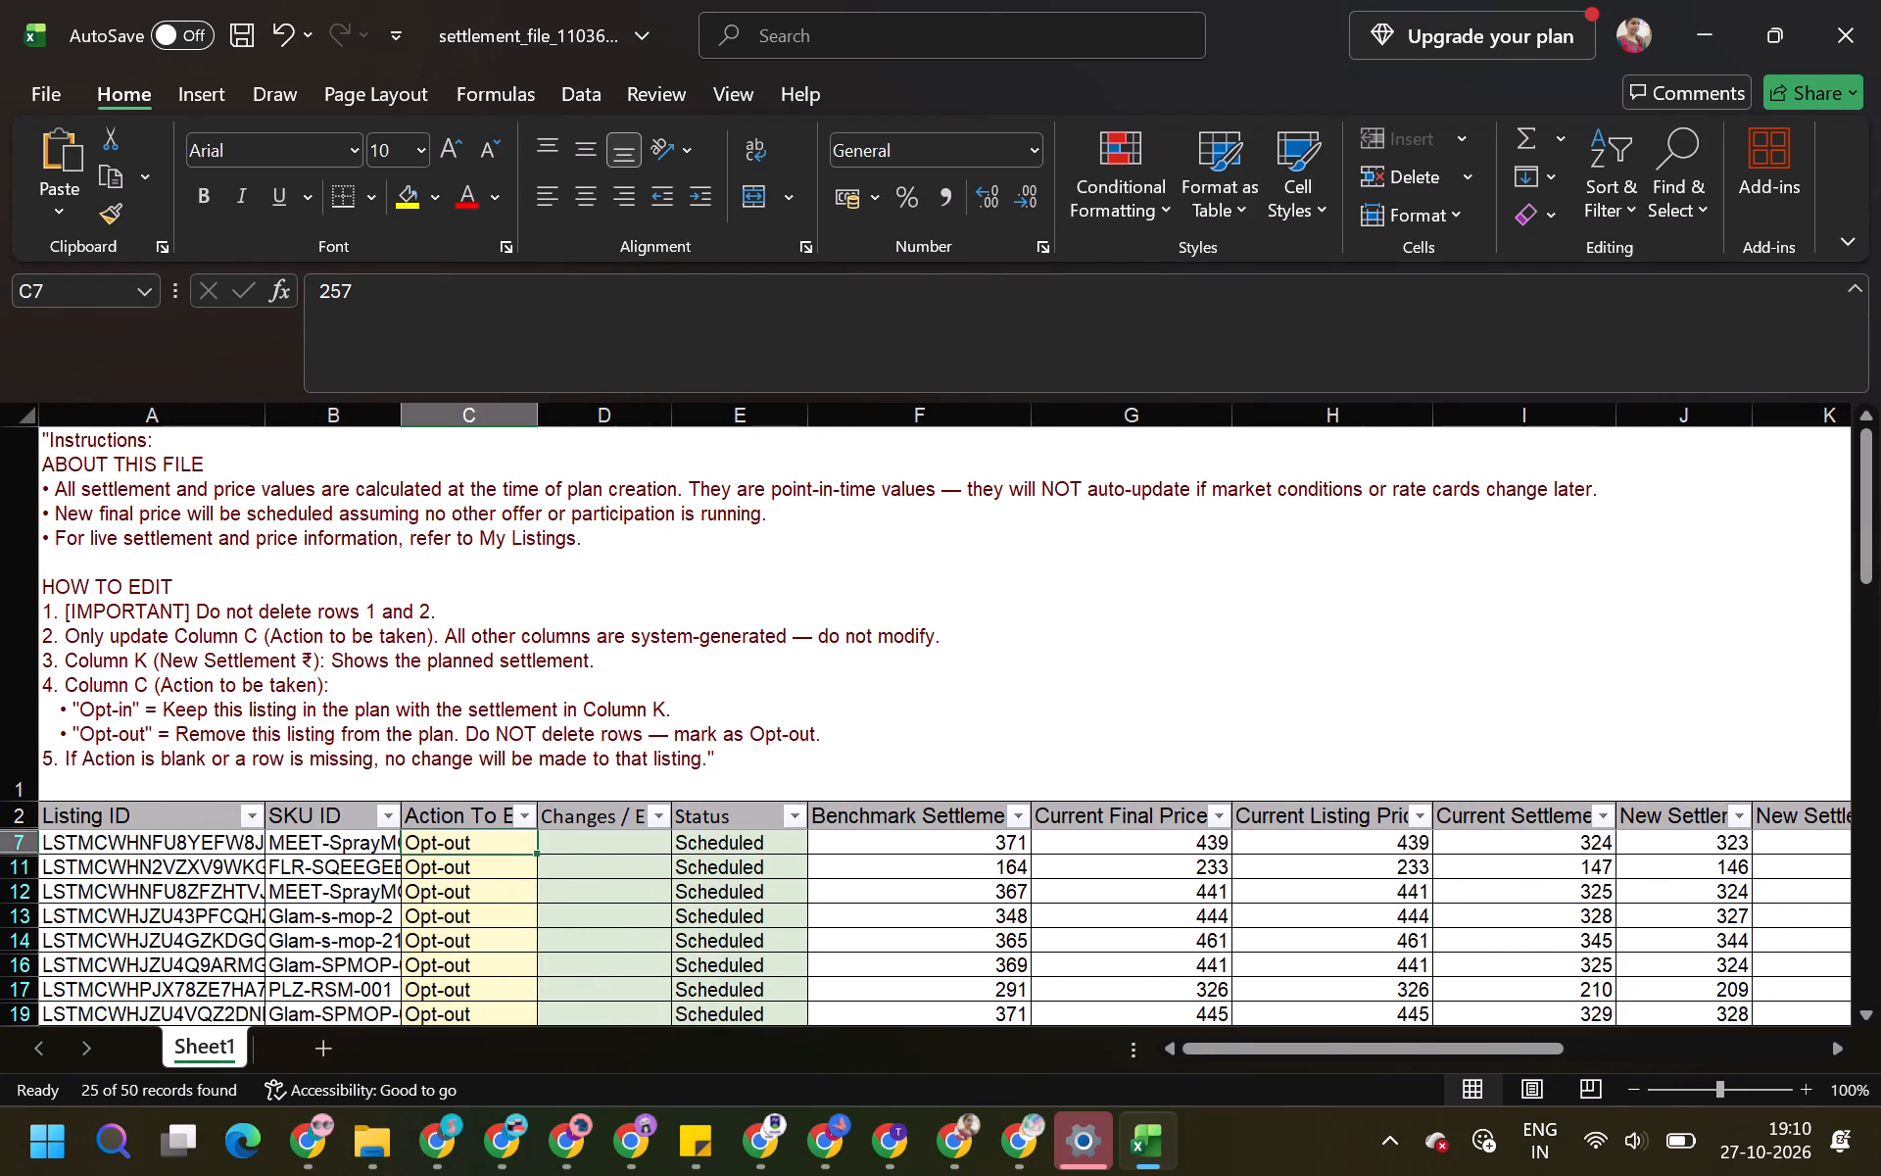
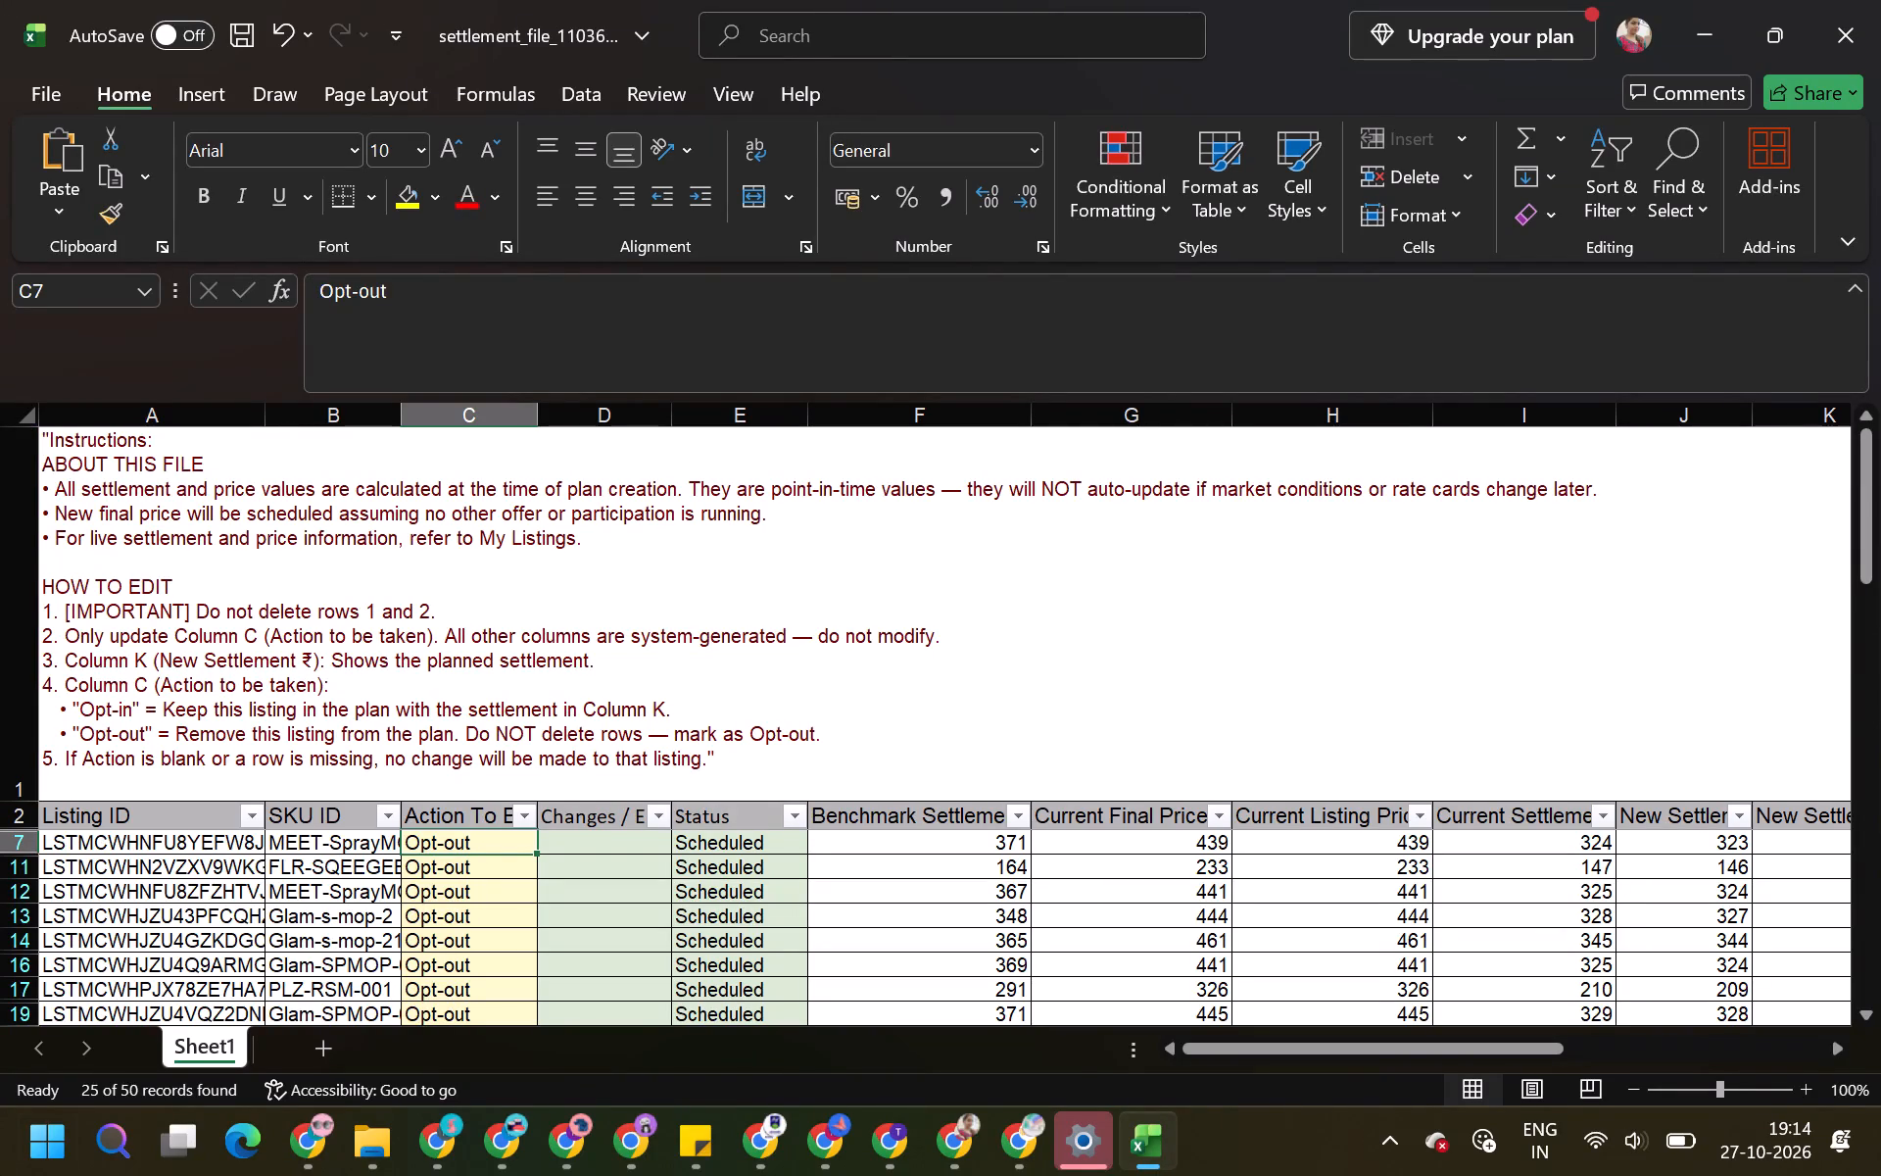
Copy SKU PLZ-RSM-001 from the Seller Hub listings, find it in the Excel settlement file and examine its prices and settlements.
scroll(6, 1171, up, 1)
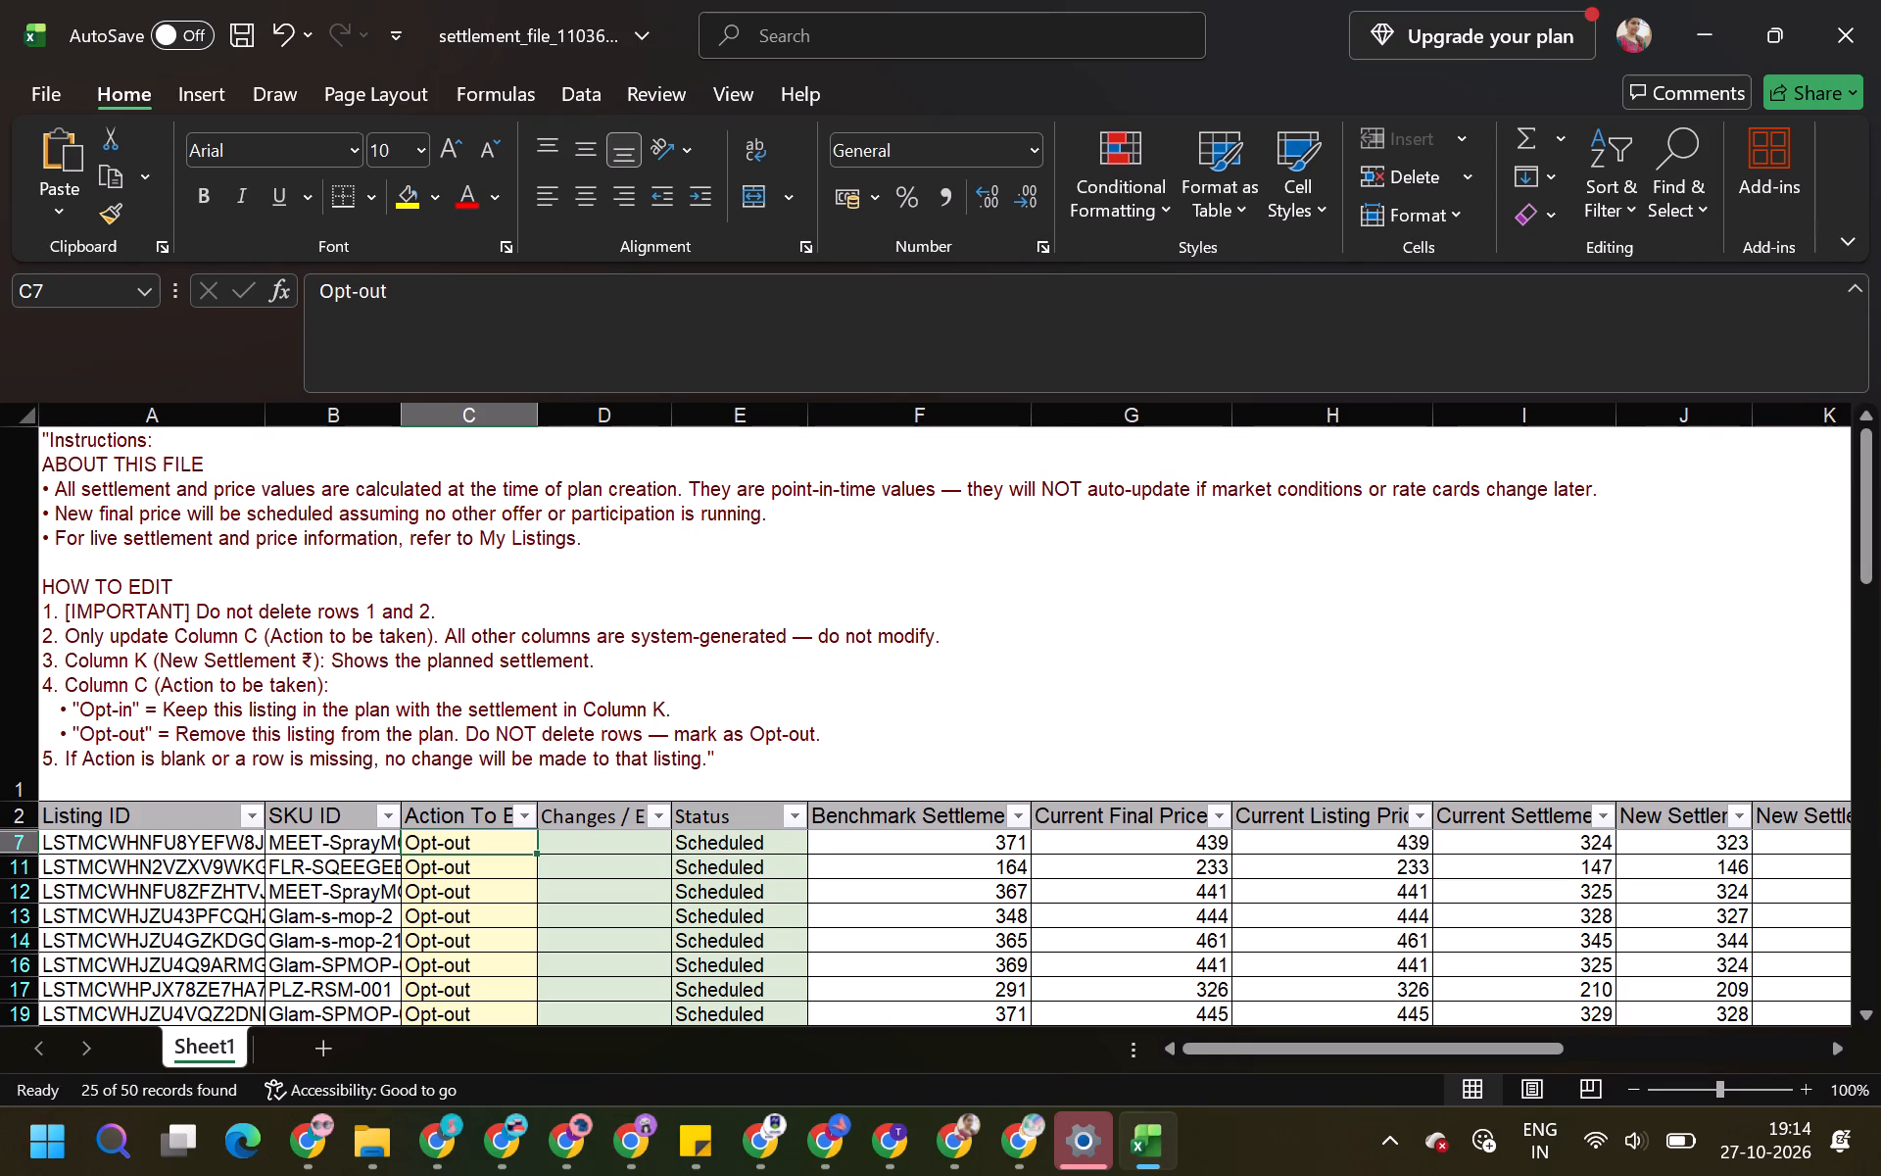
scroll(871, 798, down, 2)
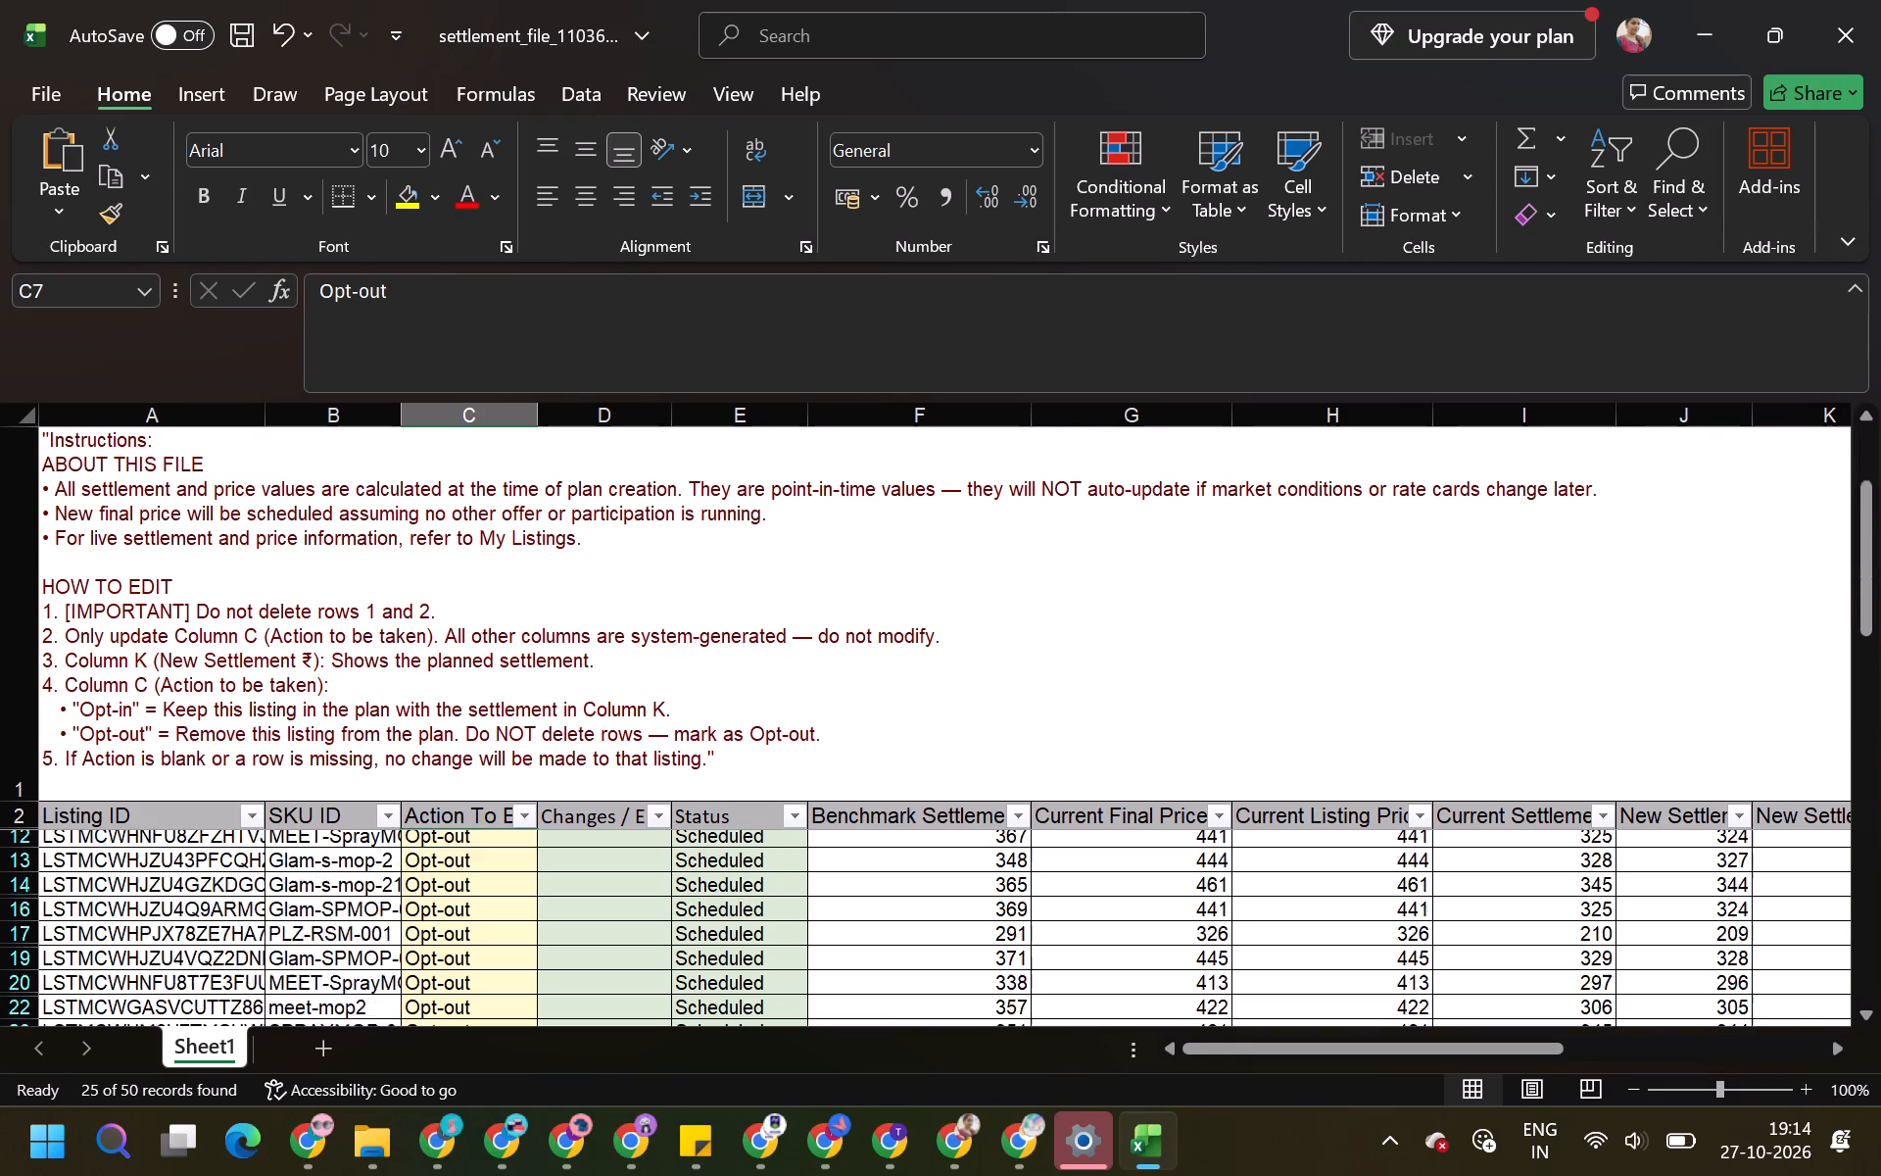
scroll(846, 862, up, 11)
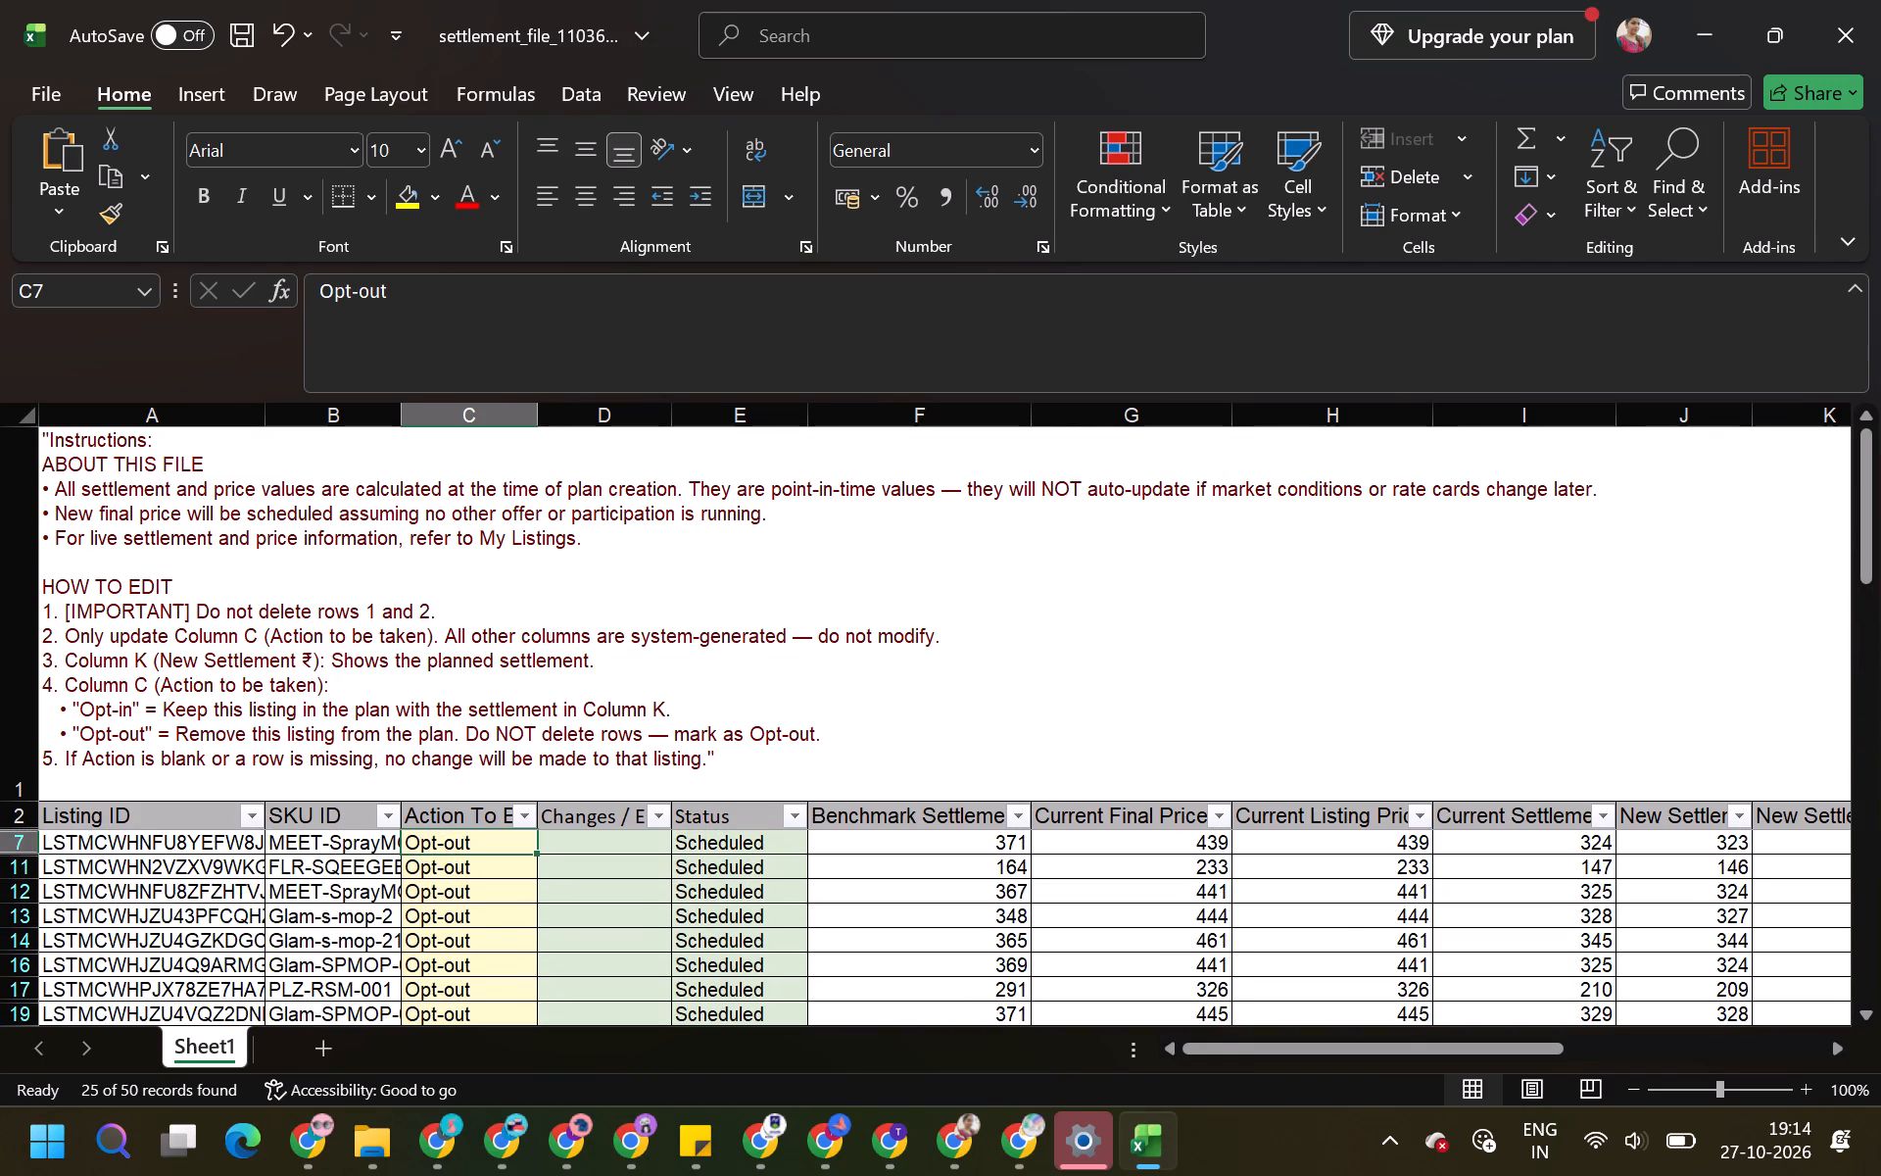
key(alt+Tab)
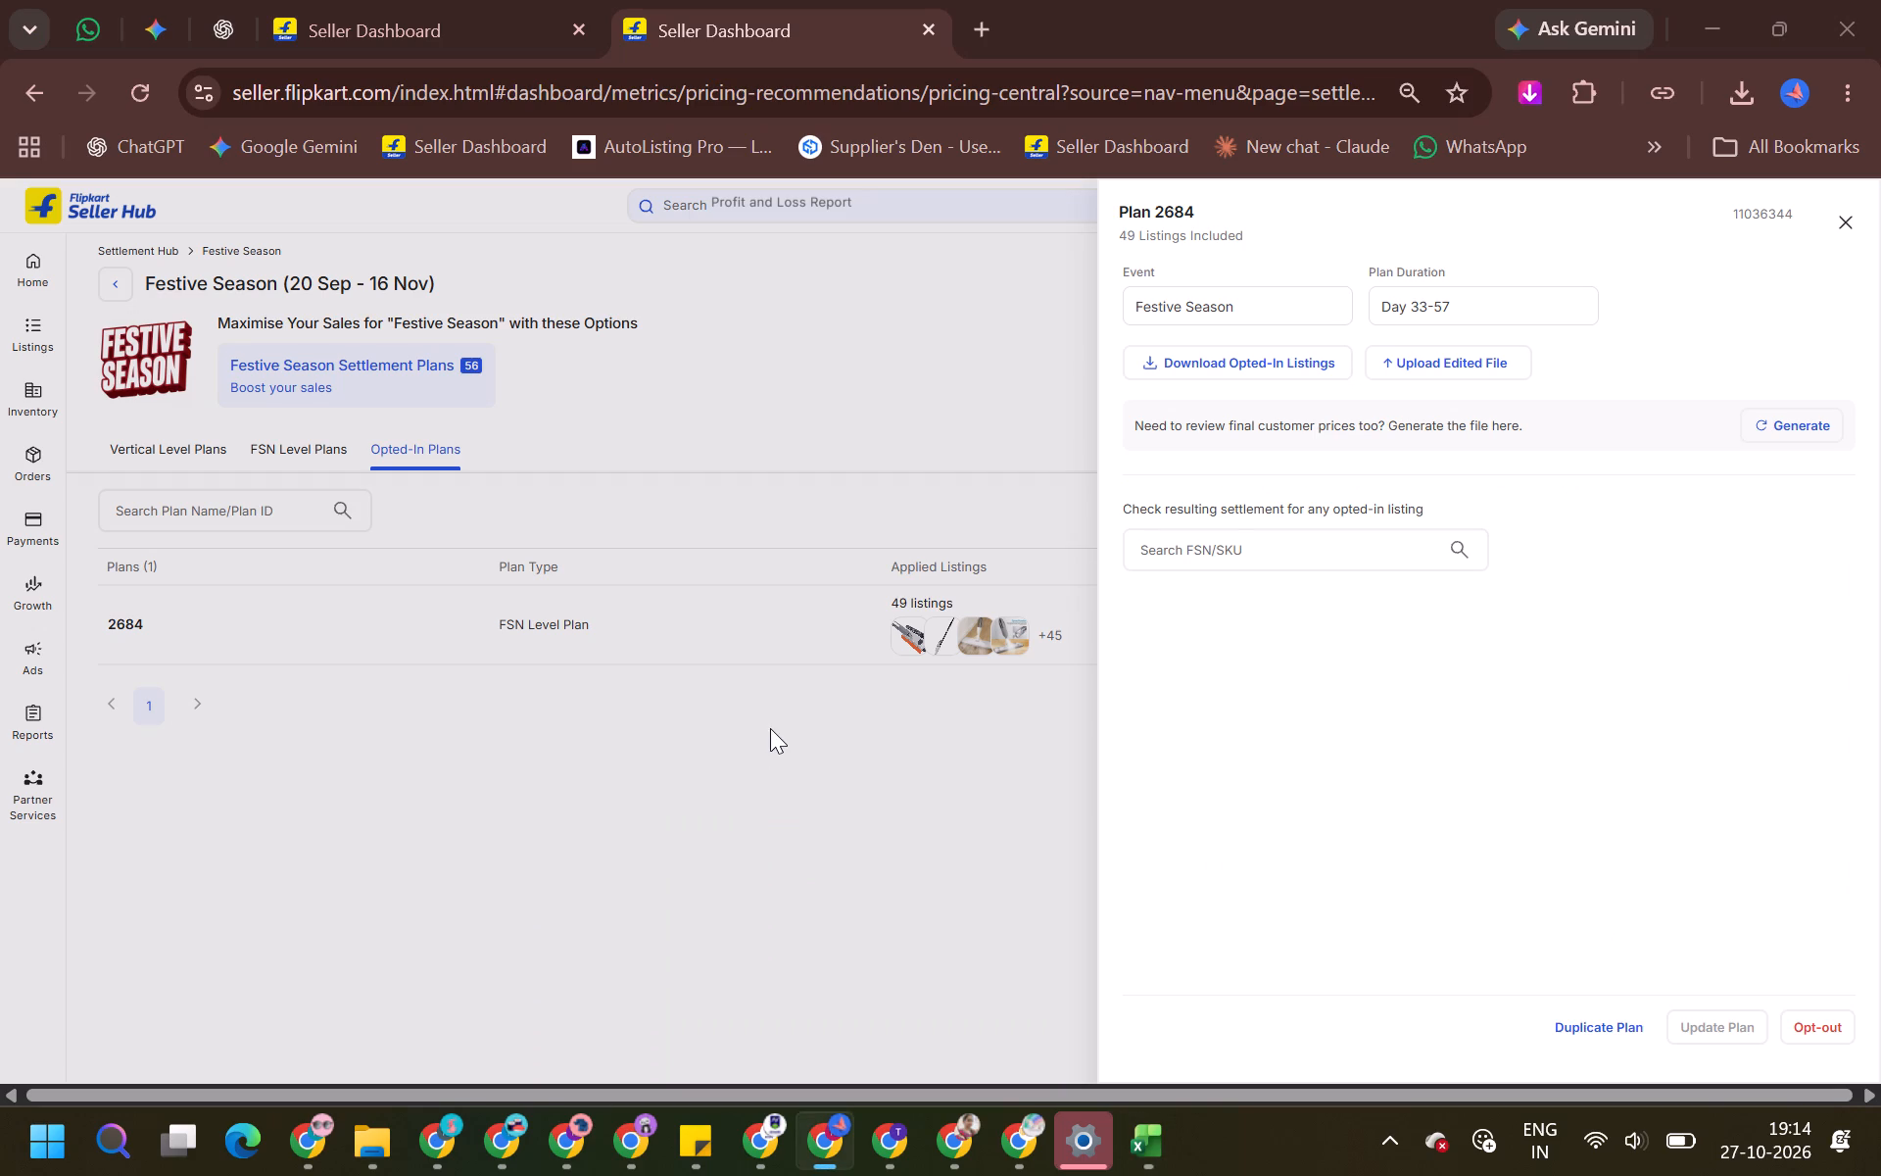
click(510, 0)
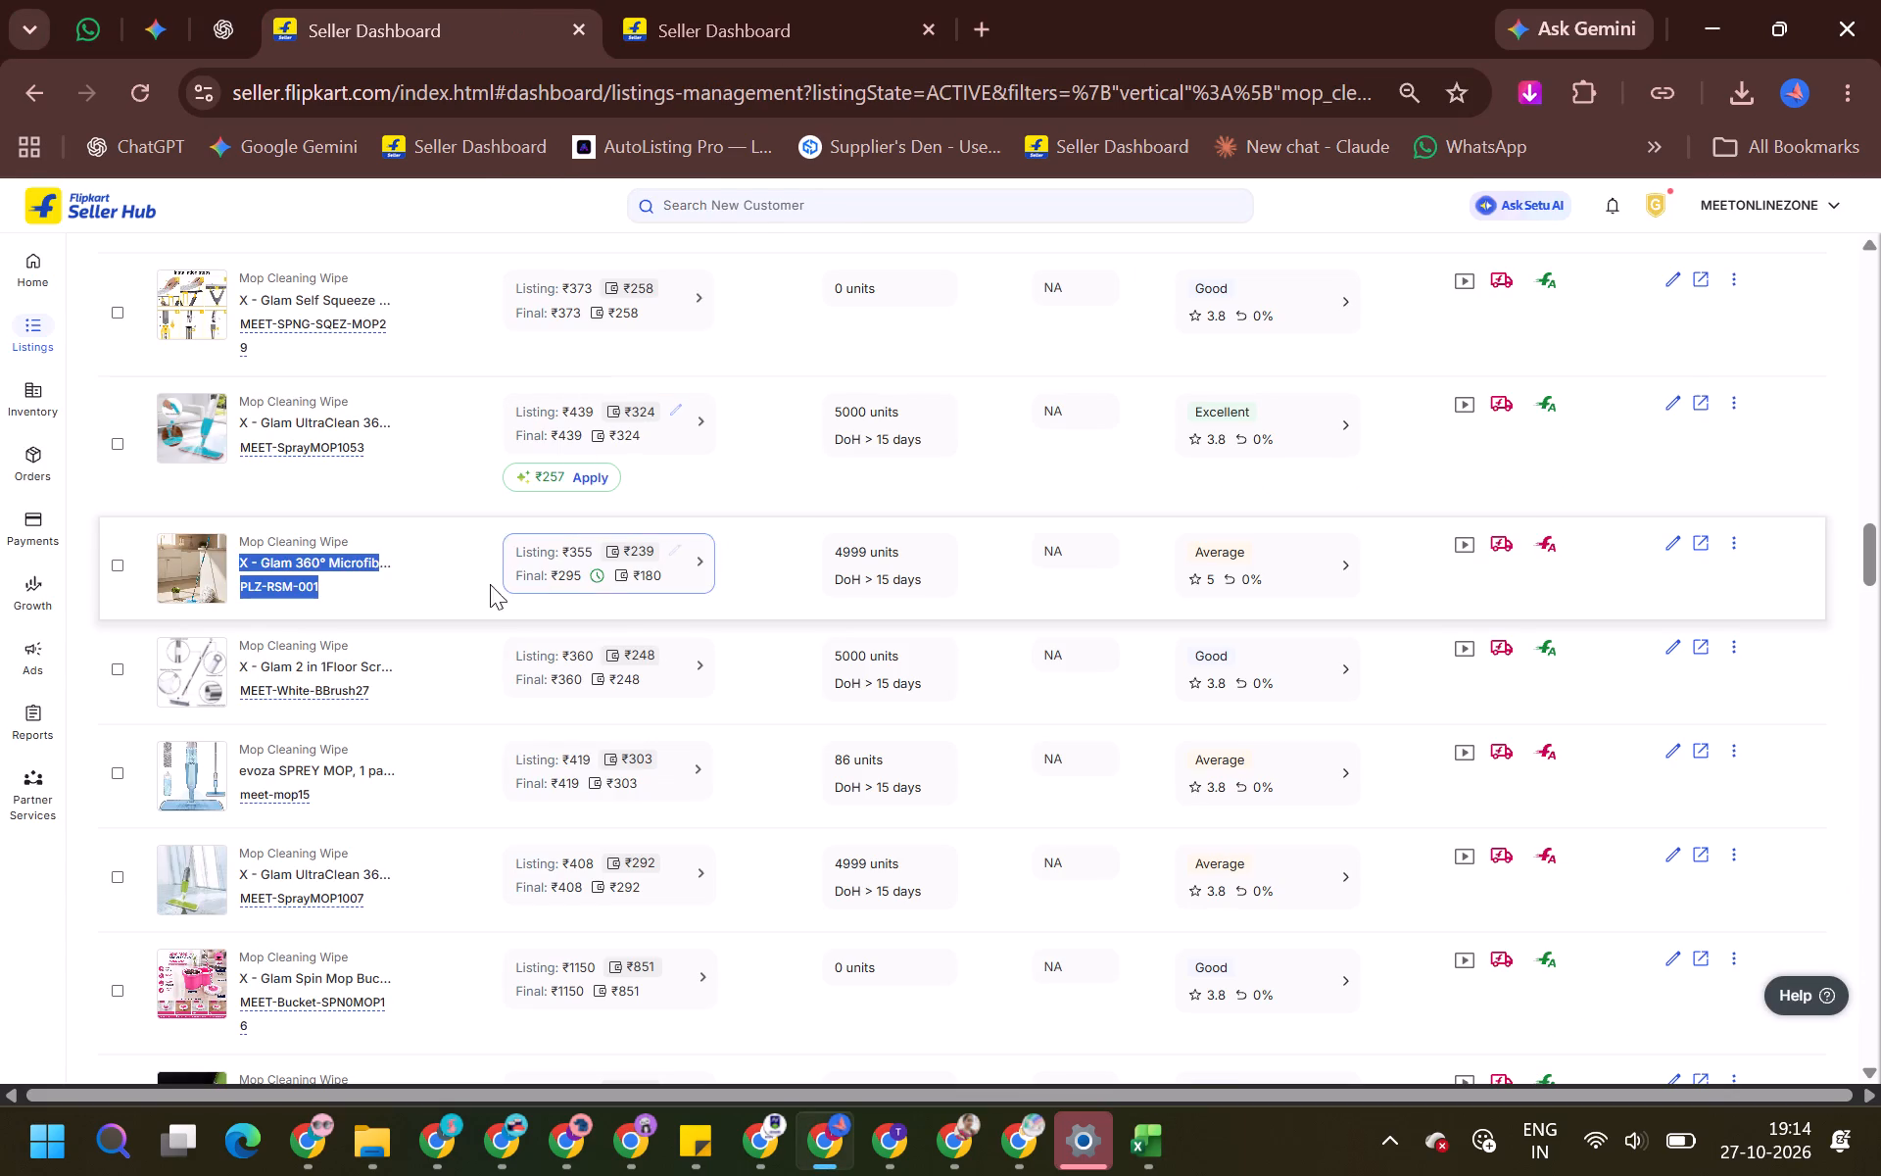
click(788, 555)
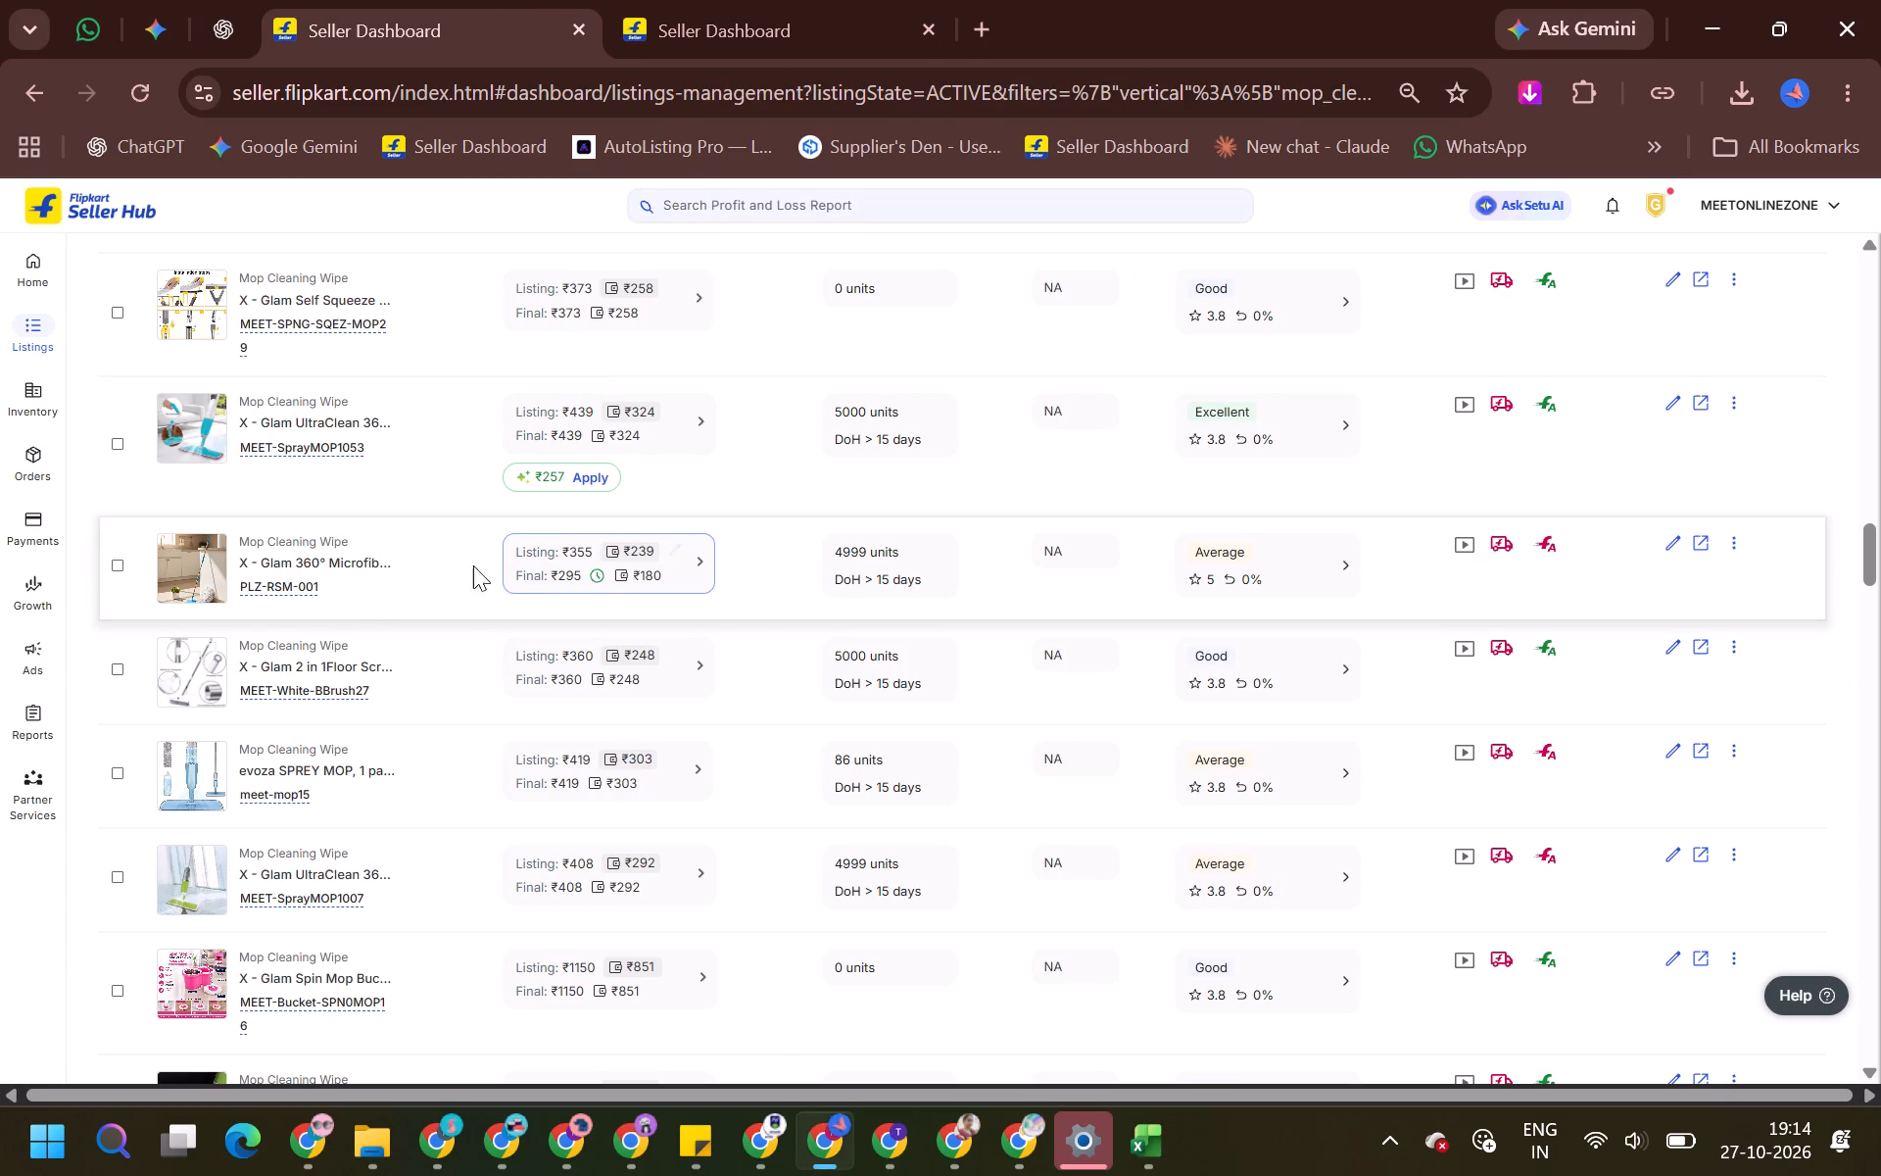
drag(360, 598, 241, 598)
key(ctrl+c)
key(alt+Tab)
key(ctrl+f)
key(ctrl+v)
key(Return)
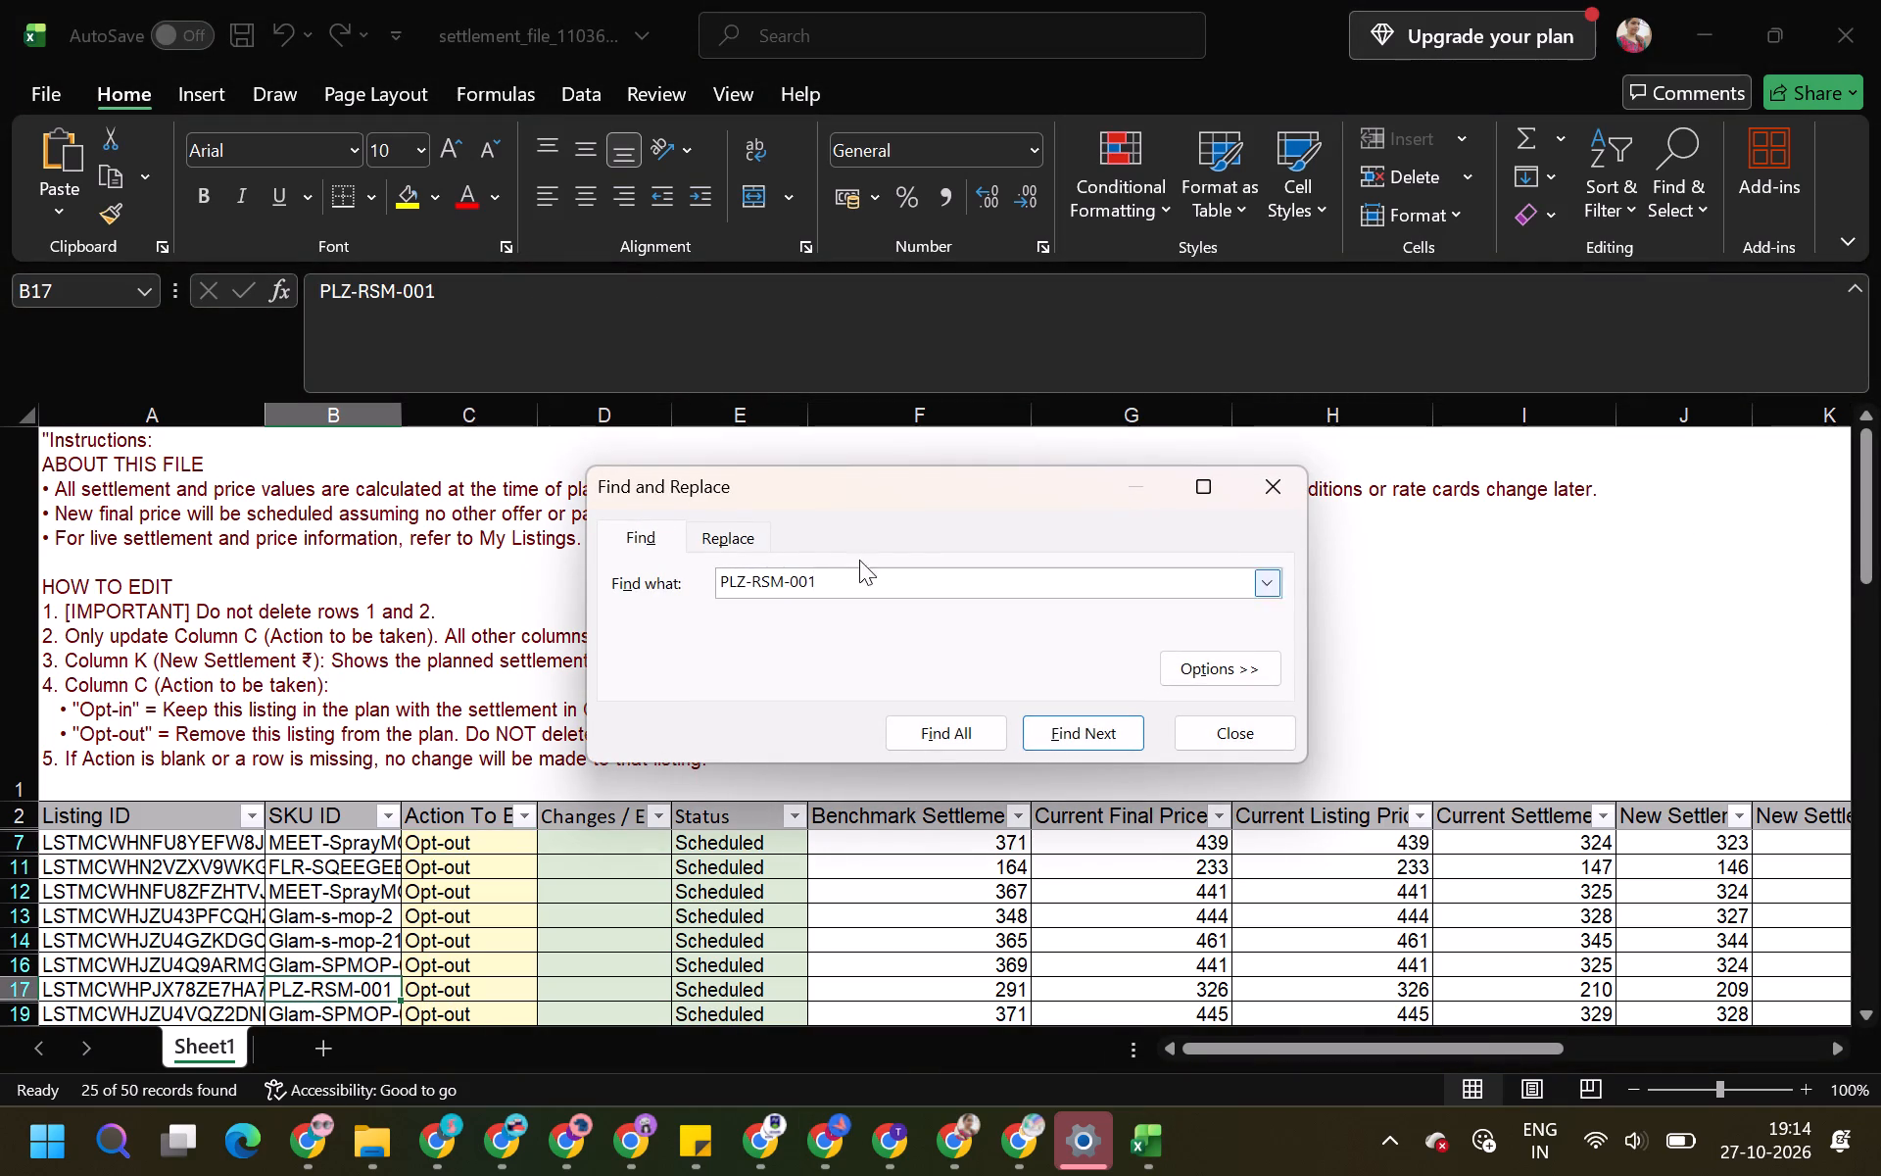
click(1290, 488)
click(16, 994)
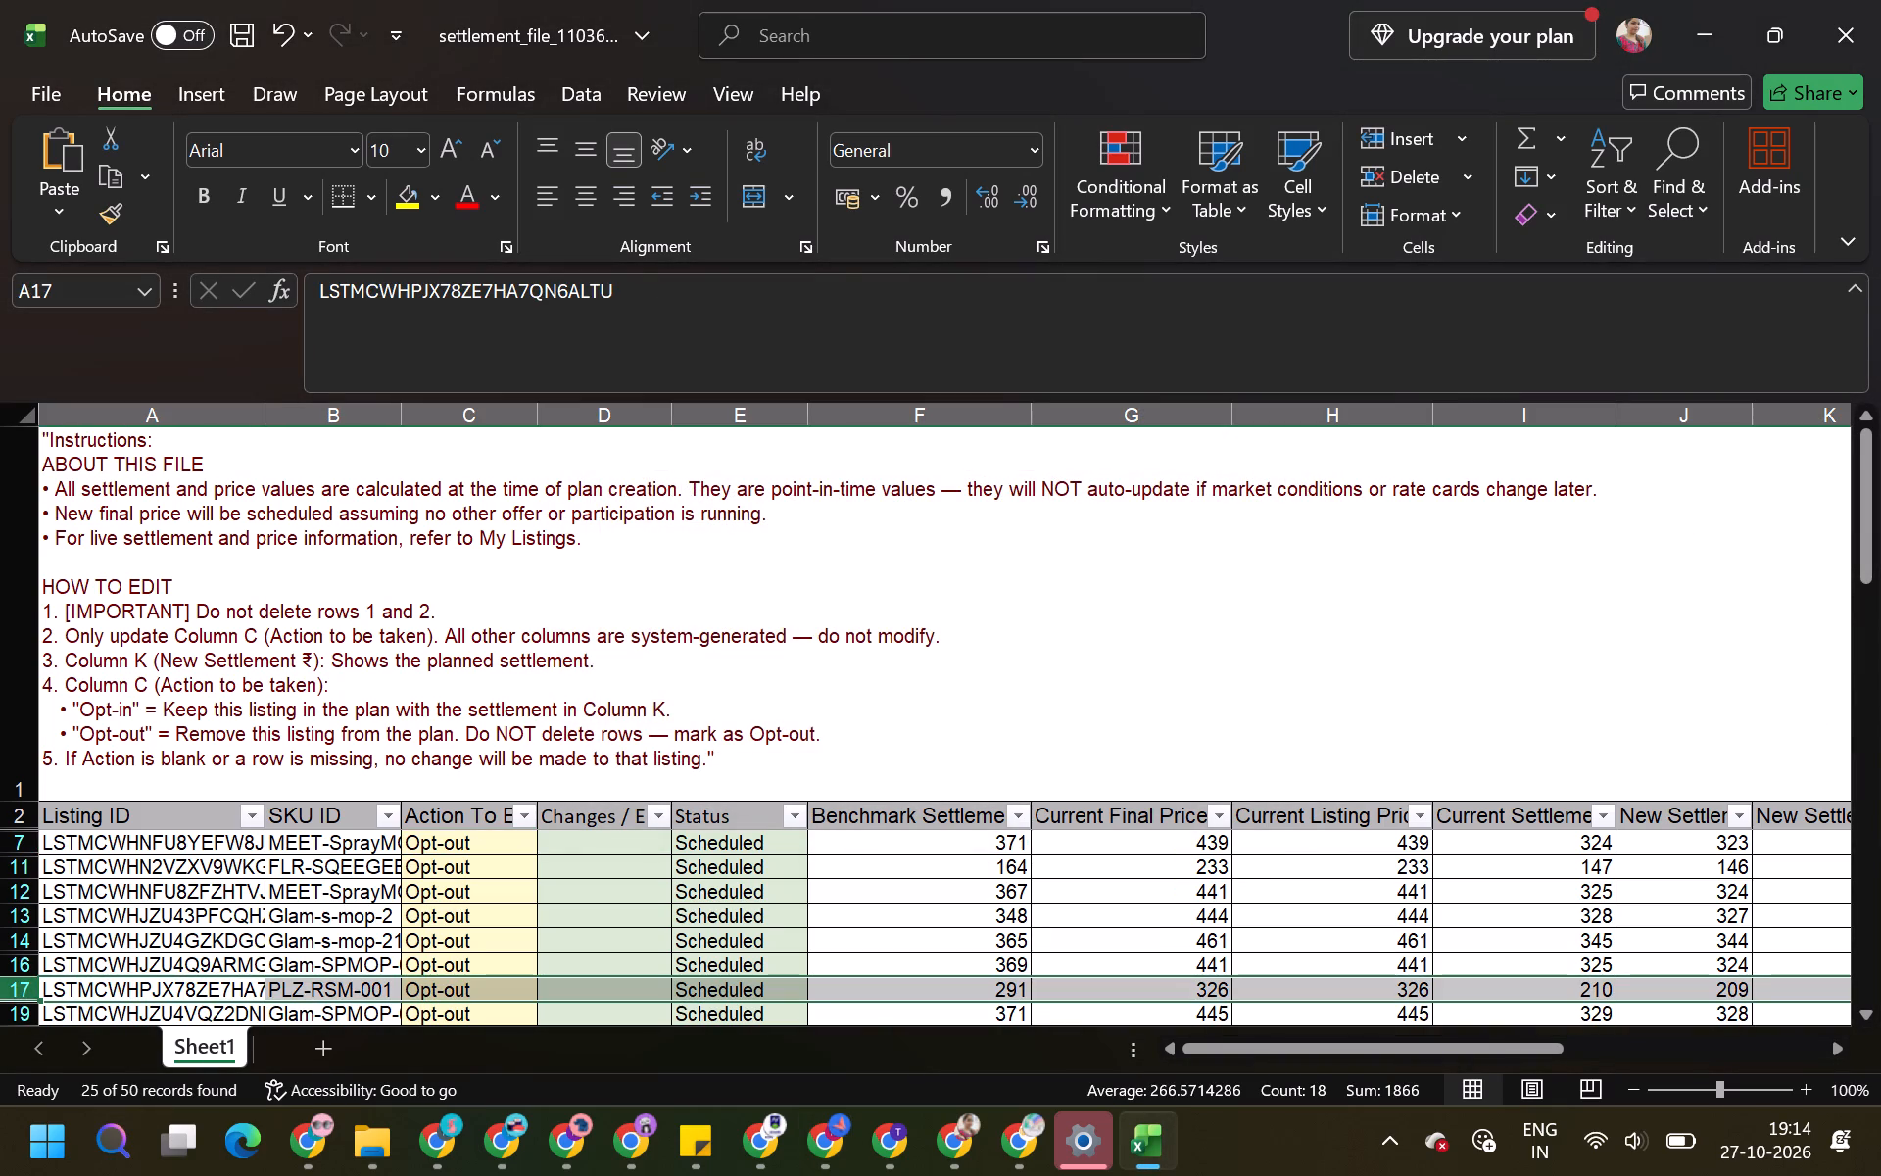
scroll(1743, 985, left, 1)
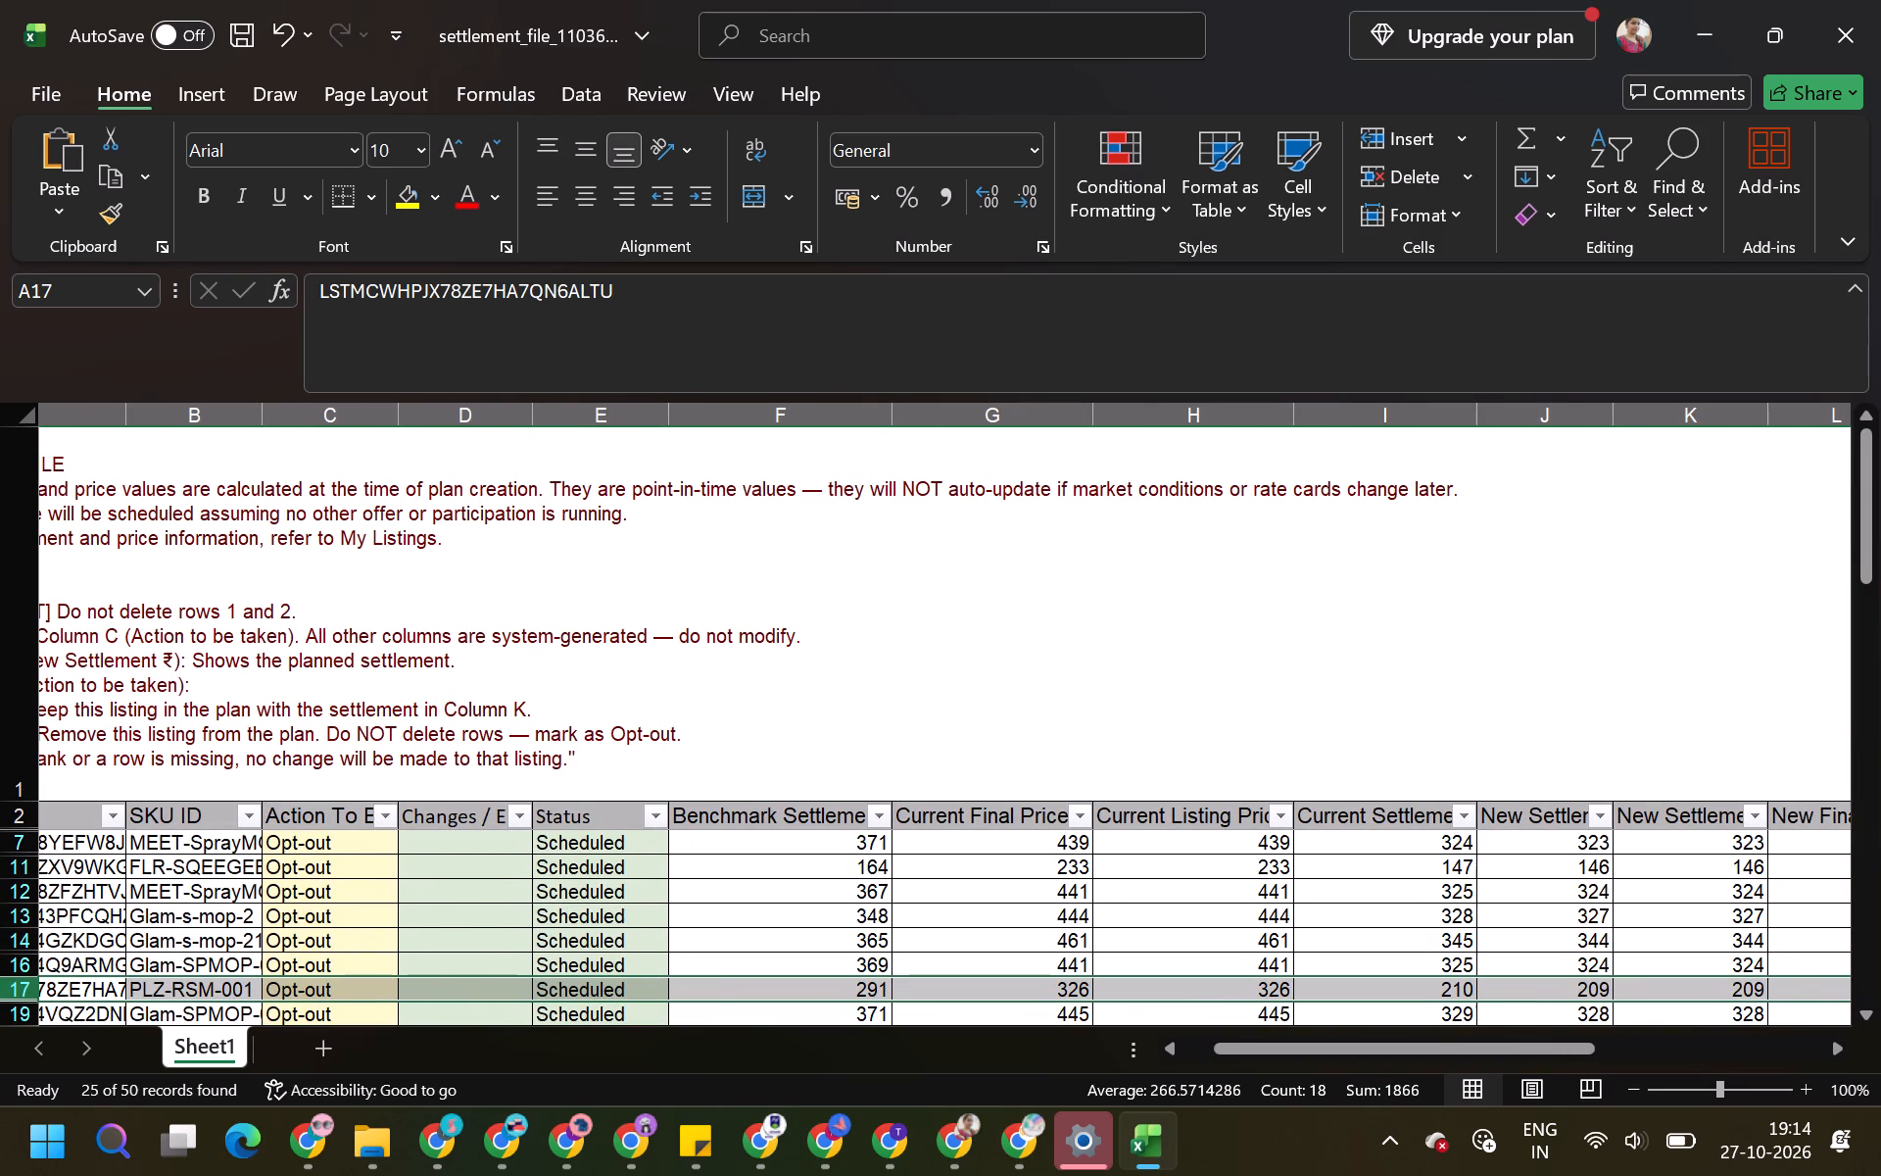
scroll(872, 902, right, 3)
Set the row 7 action to Opt-in and fill it down column C through all the filtered mop_cleaning_wipe listings.
click(454, 847)
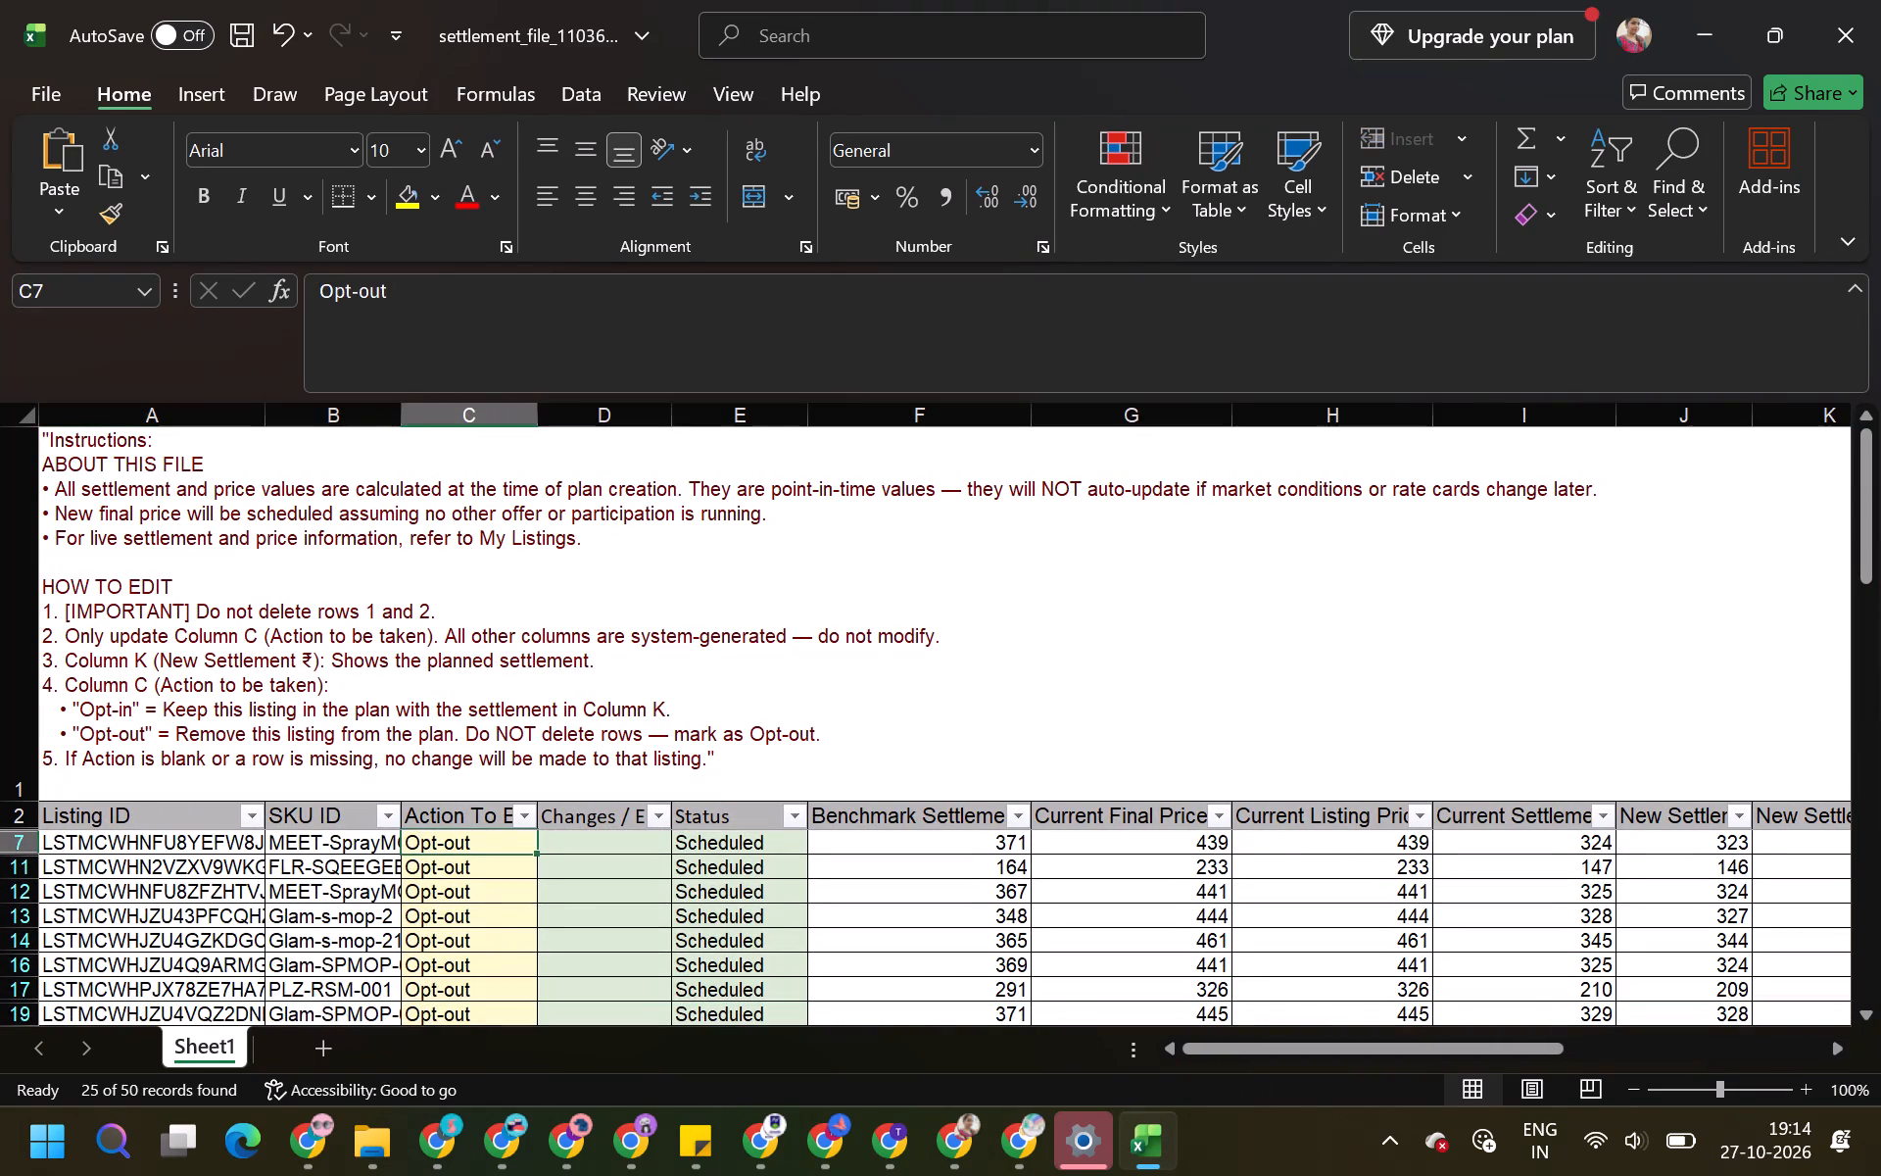
click(491, 339)
key(BackSpace)
key(BackSpace)
key(BackSpace)
text(in)
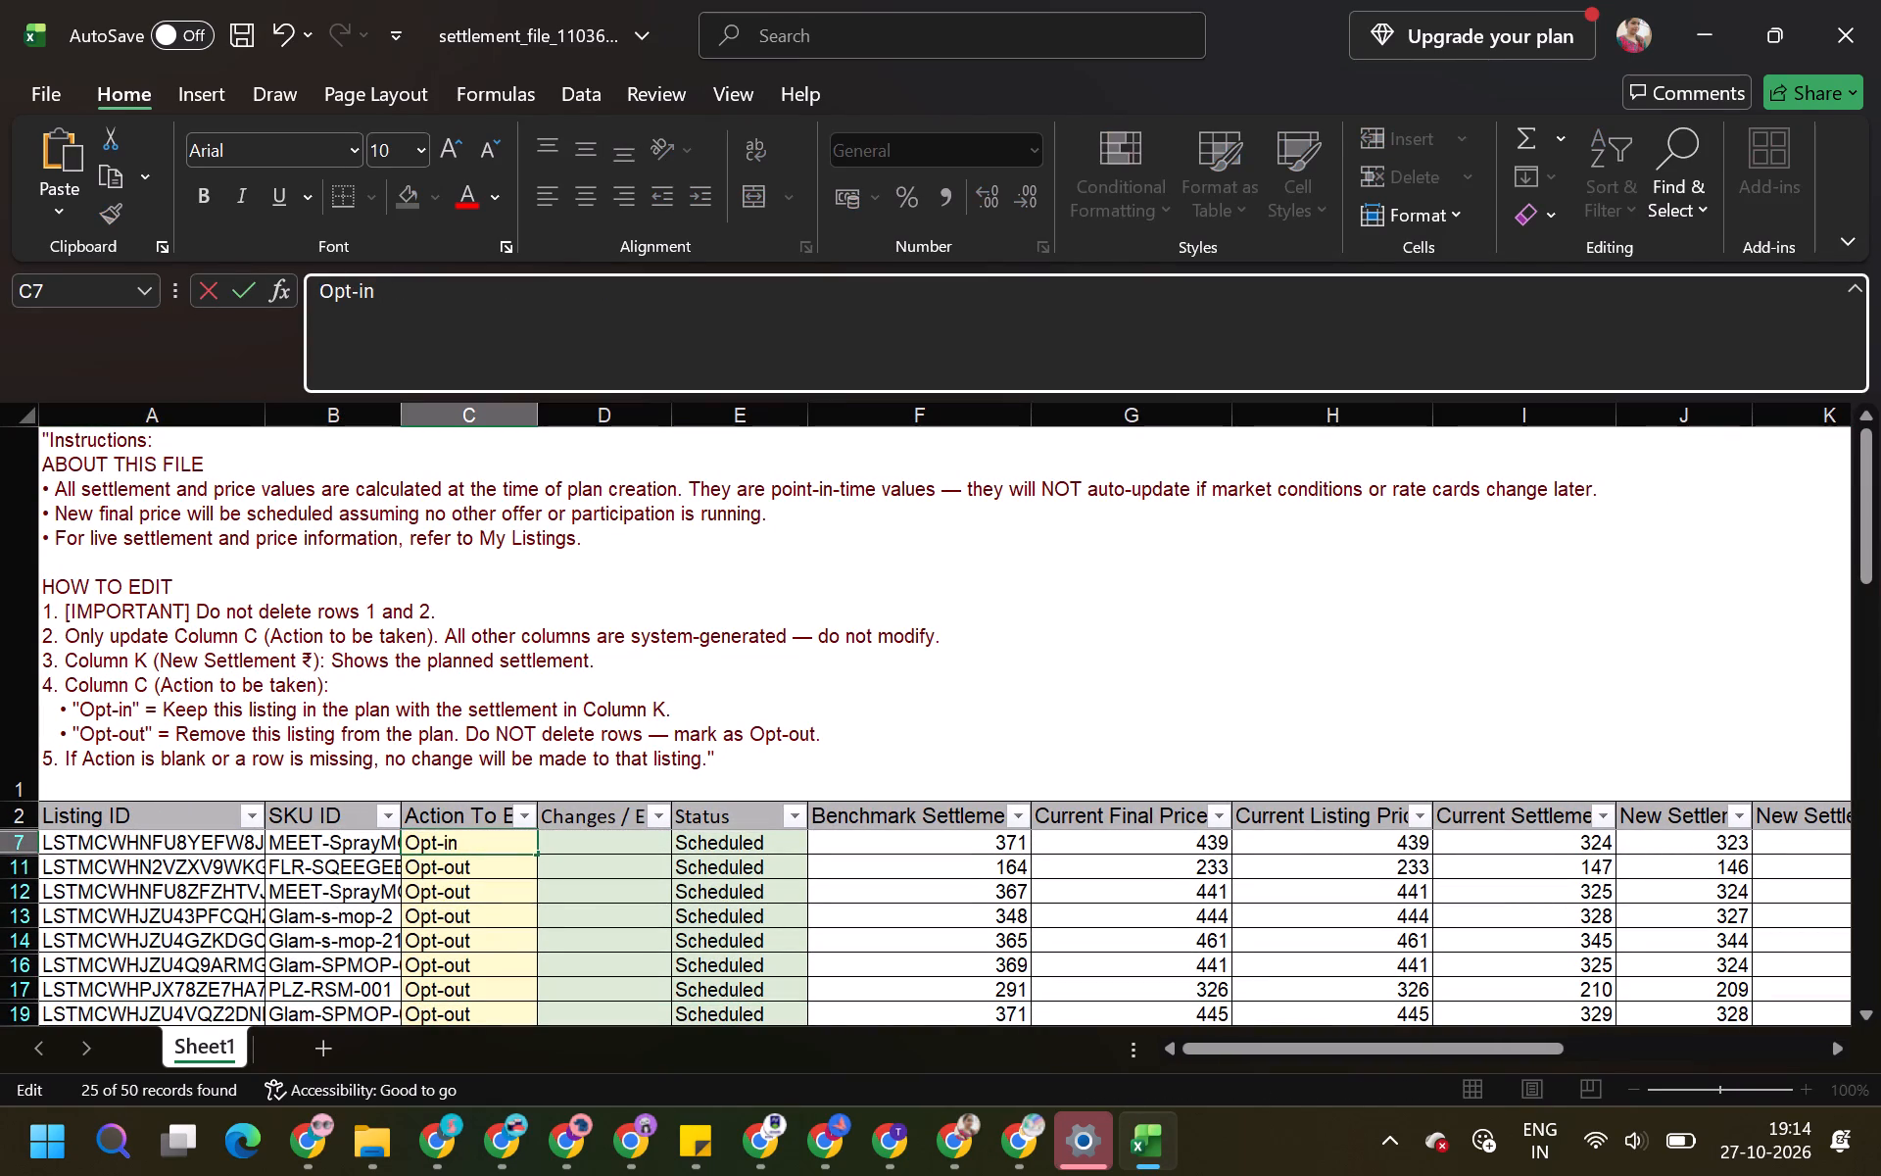
key(Return)
key(Up)
key(ctrl+shift+Down)
key(ctrl+d)
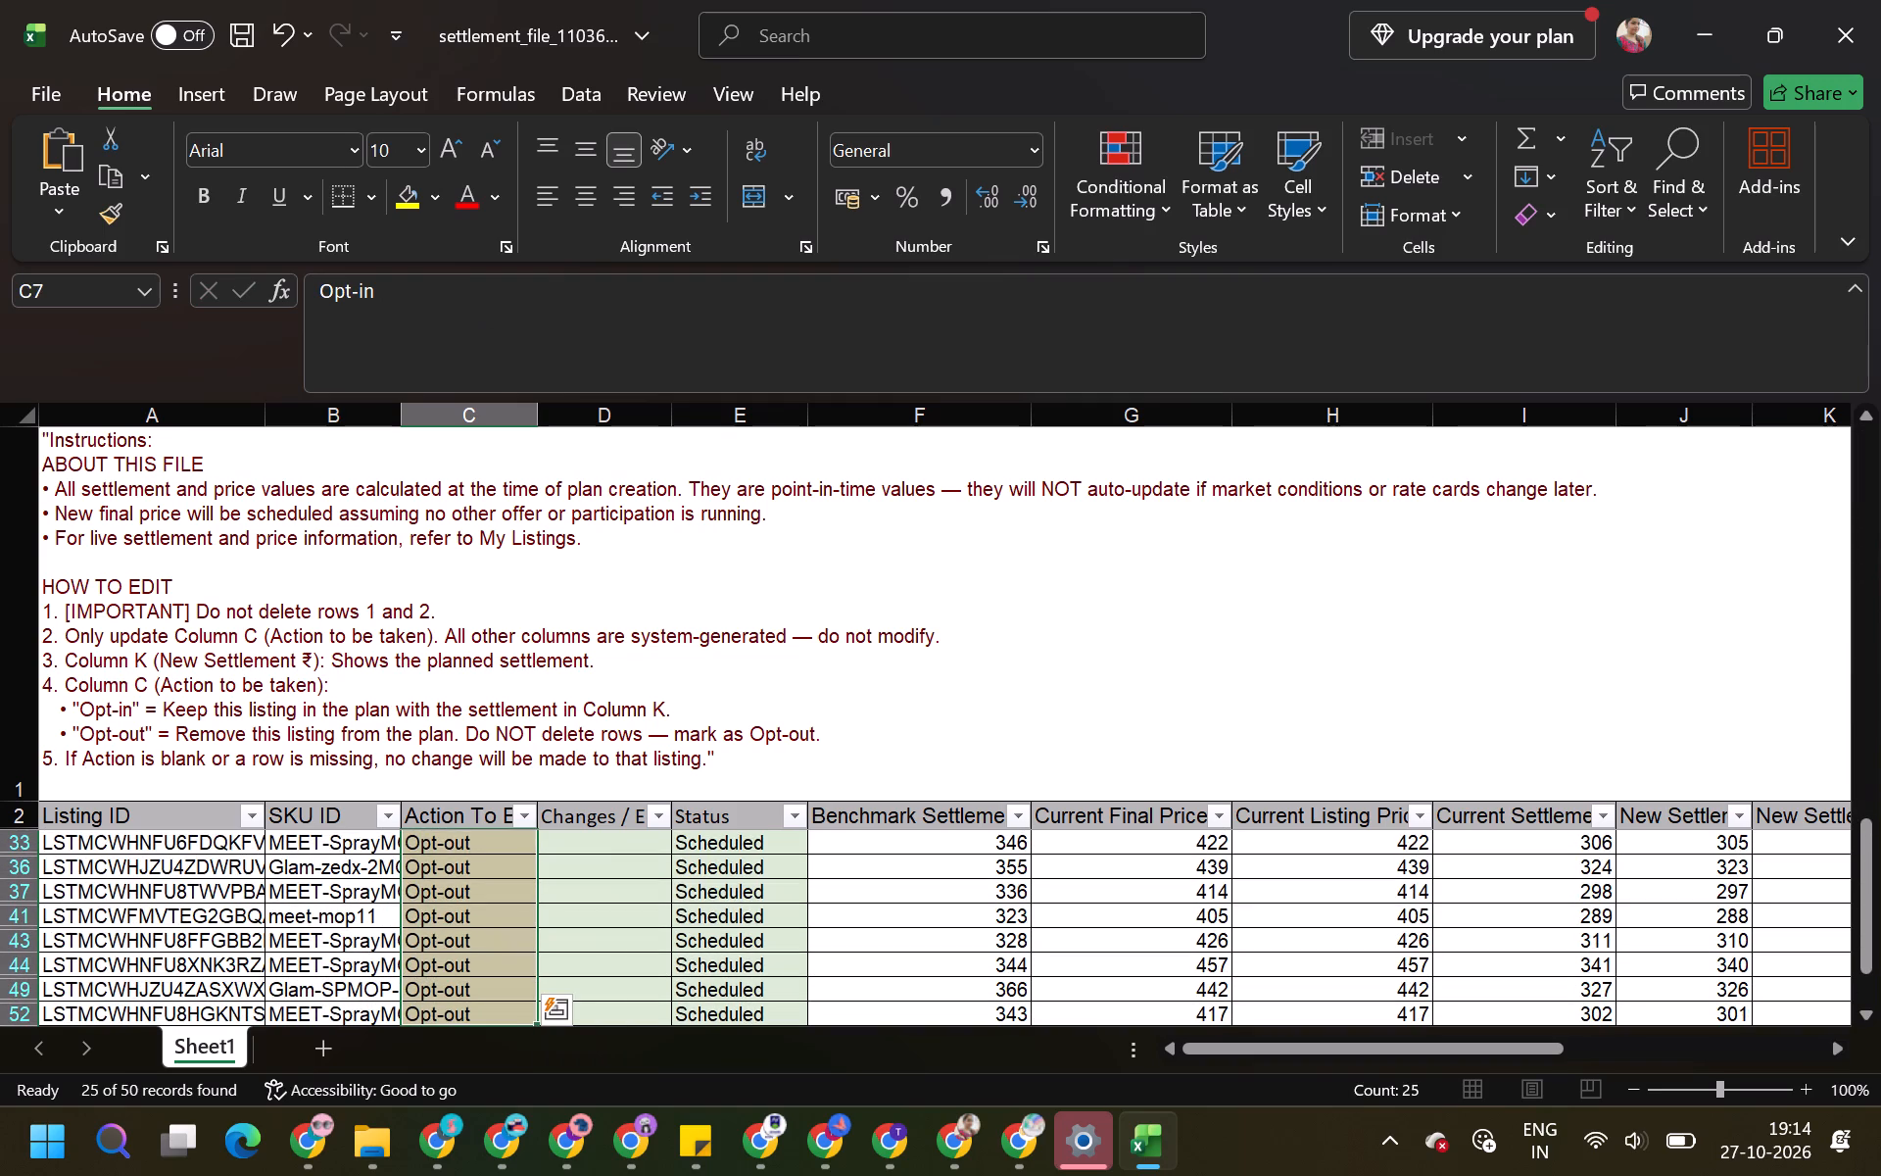
scroll(637, 900, up, 9)
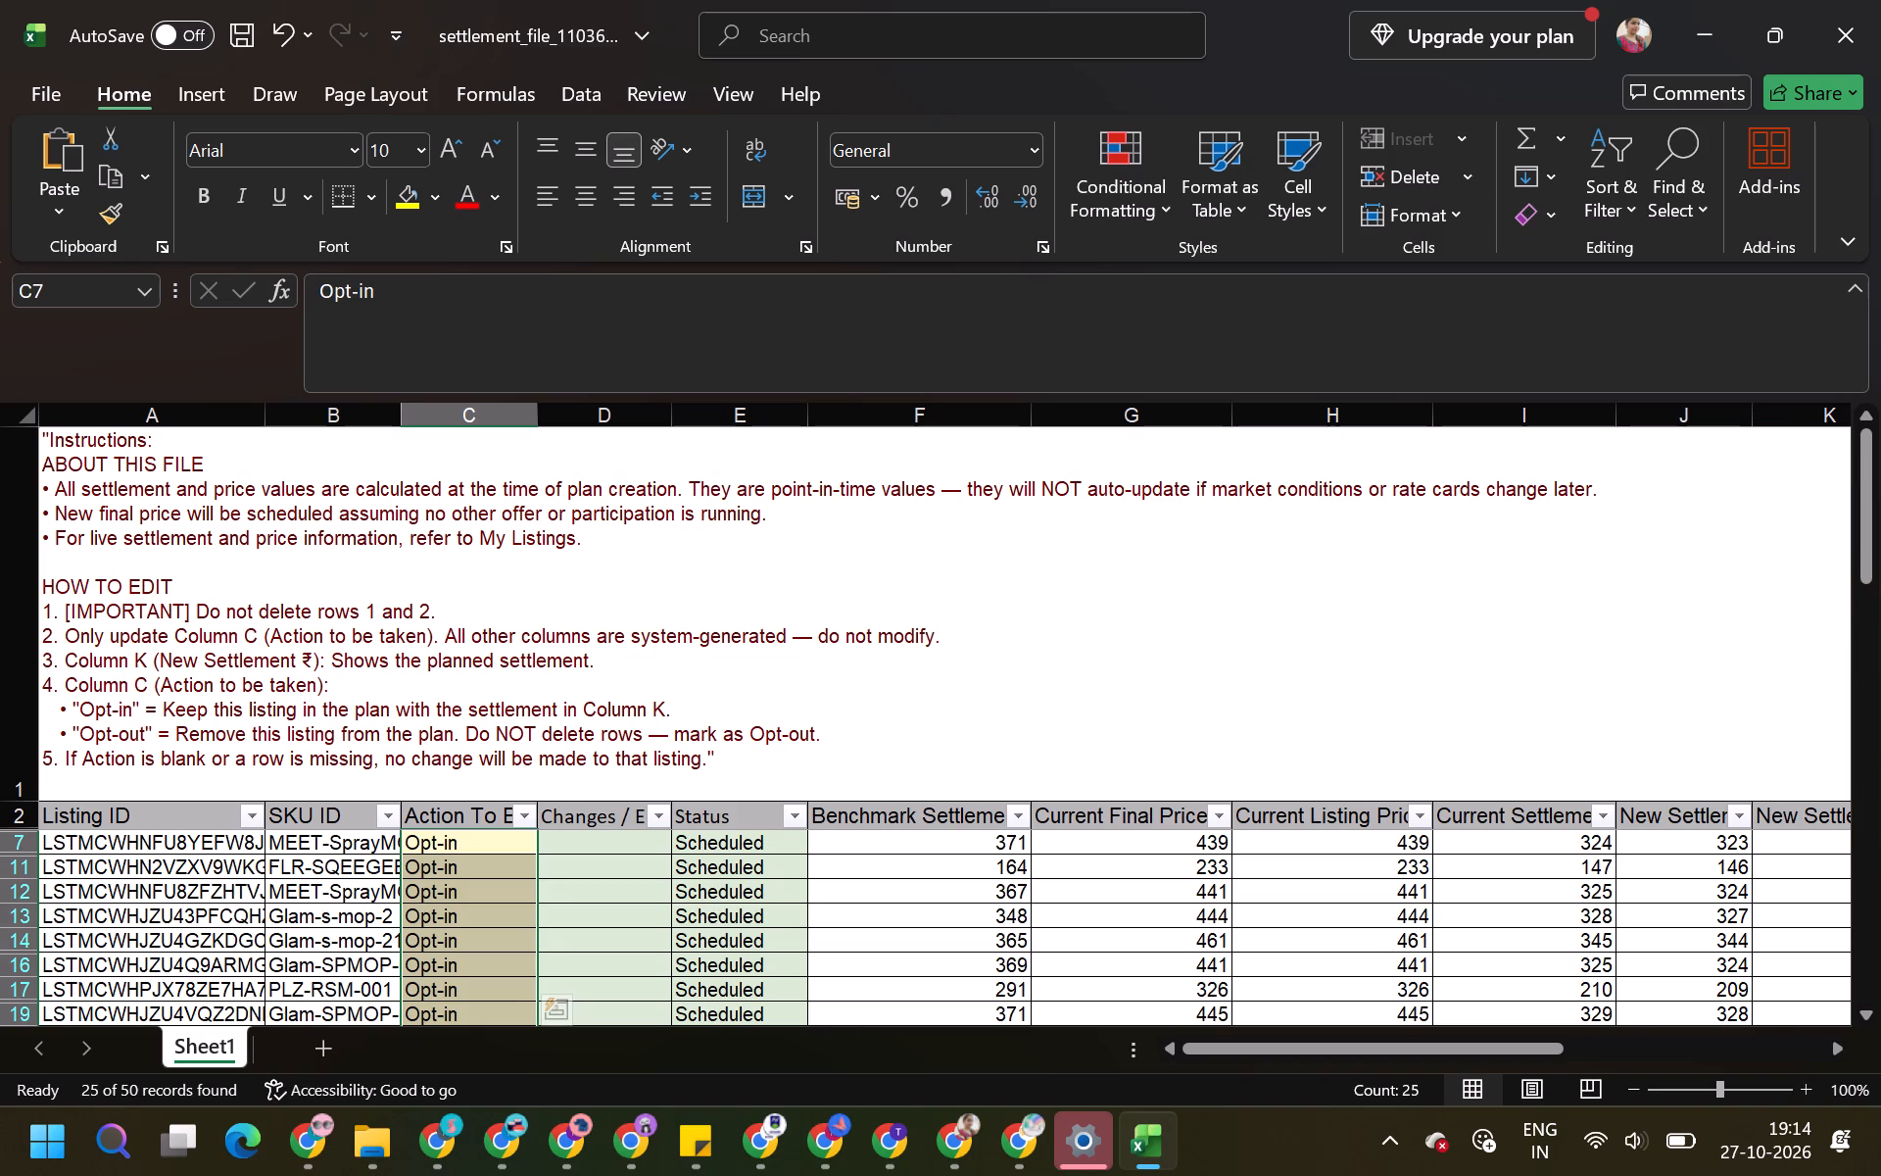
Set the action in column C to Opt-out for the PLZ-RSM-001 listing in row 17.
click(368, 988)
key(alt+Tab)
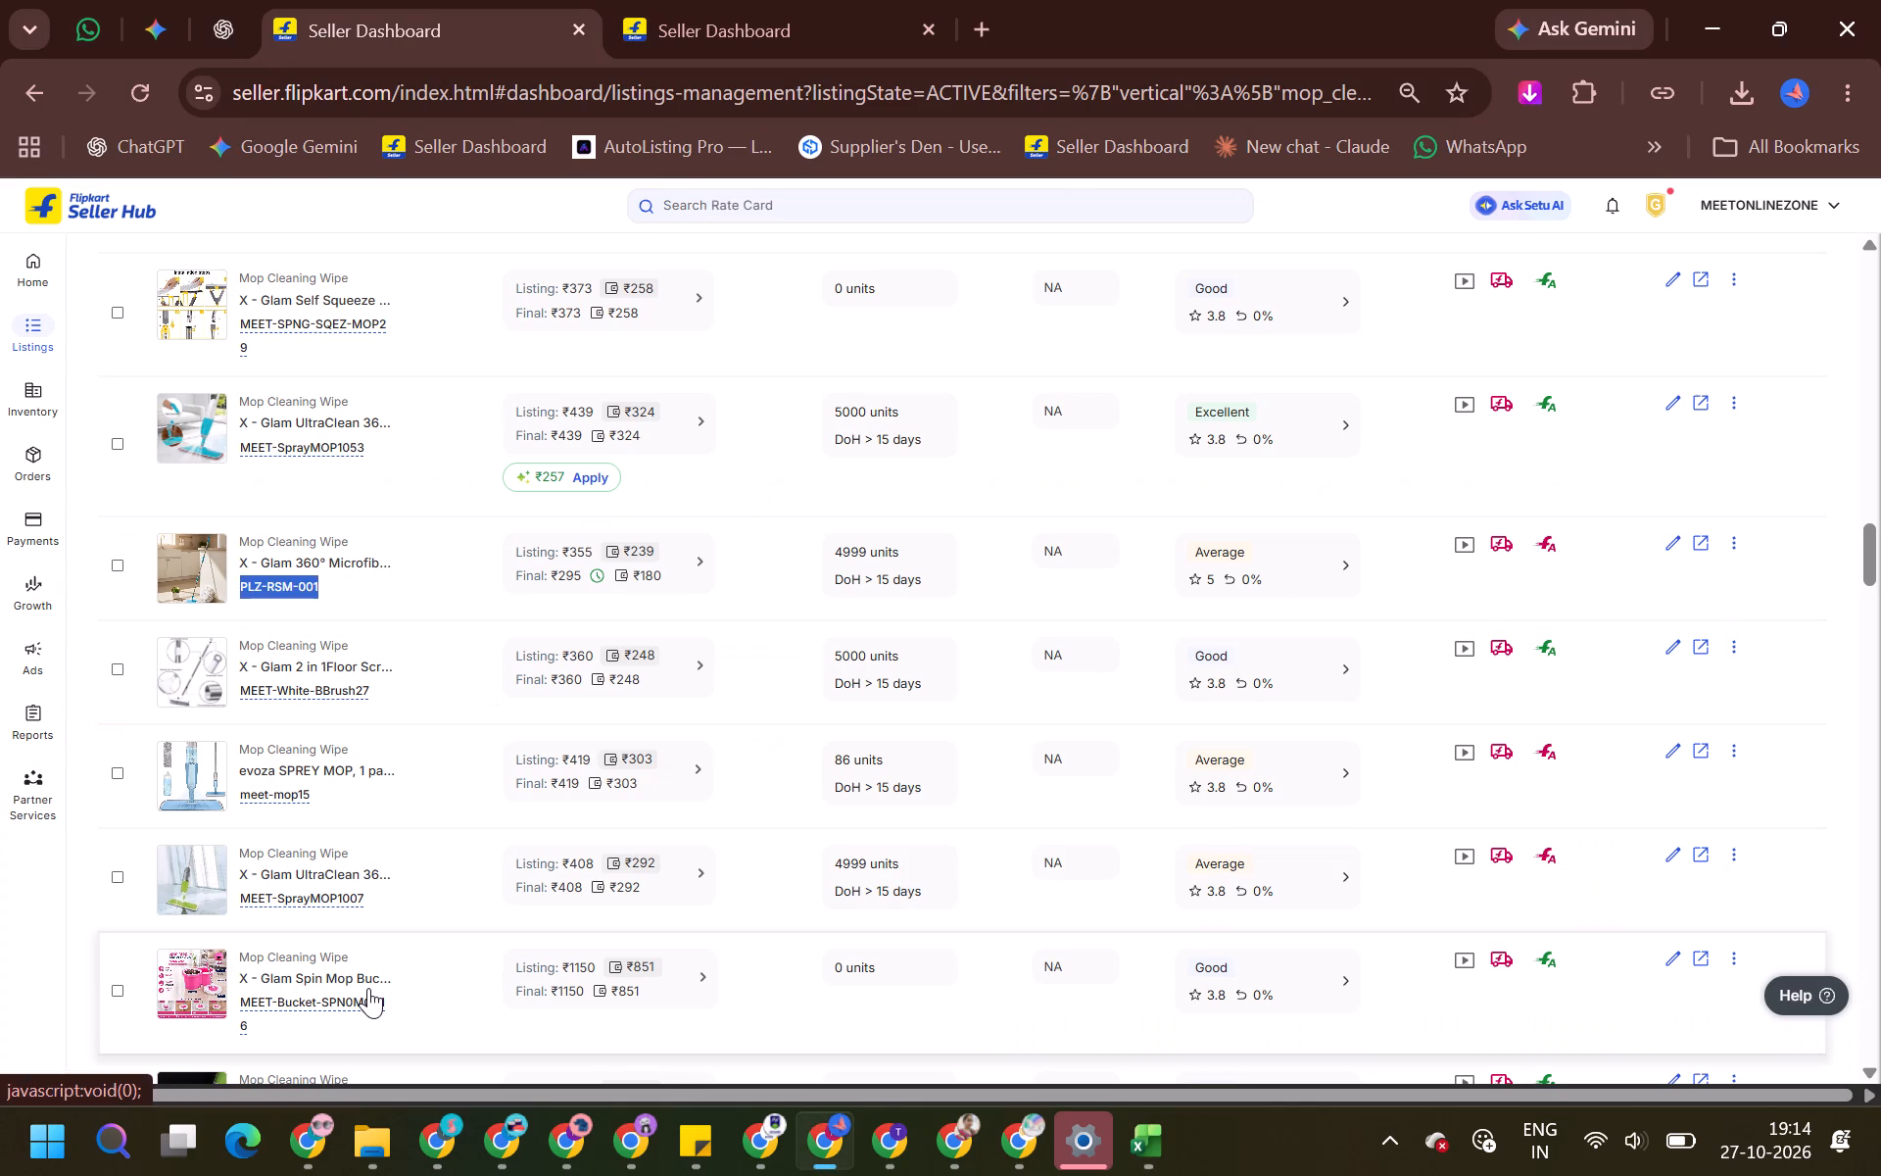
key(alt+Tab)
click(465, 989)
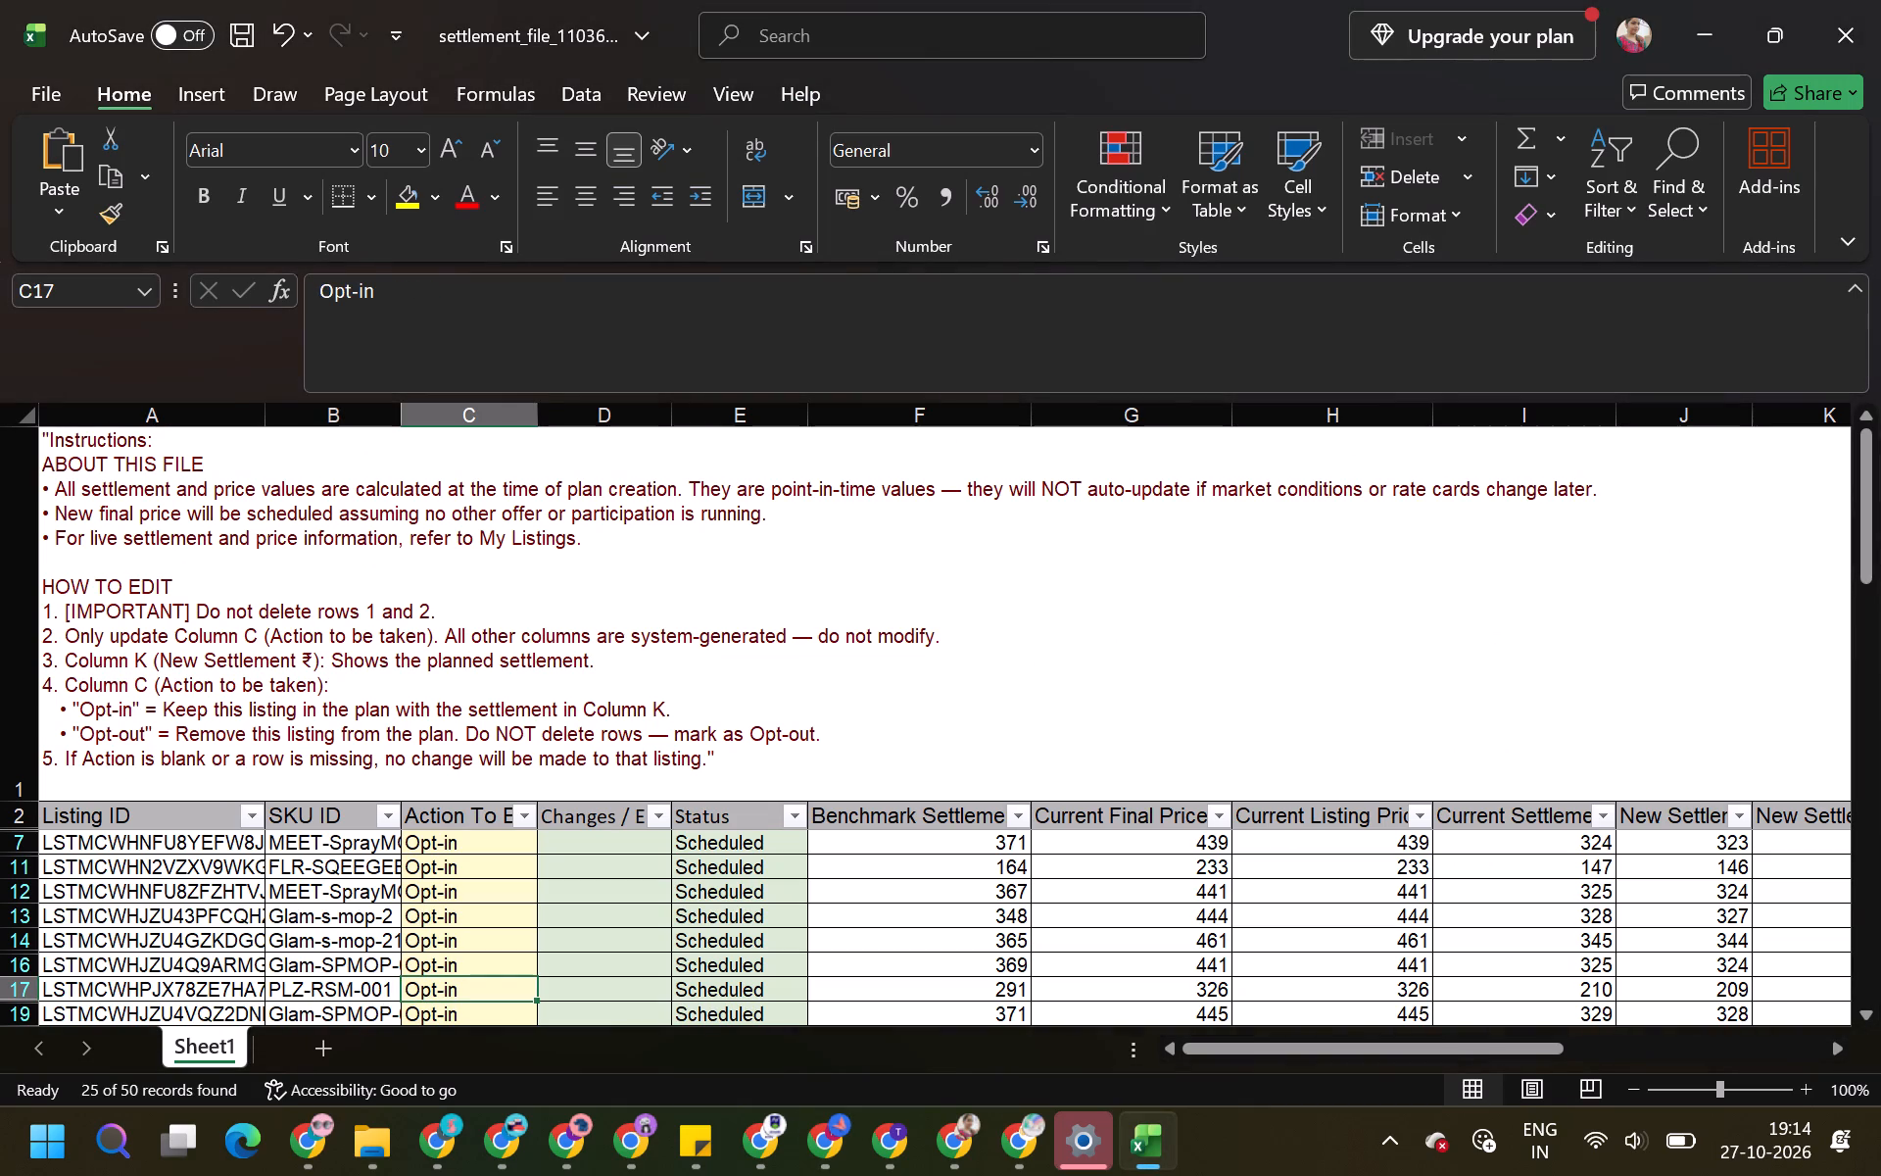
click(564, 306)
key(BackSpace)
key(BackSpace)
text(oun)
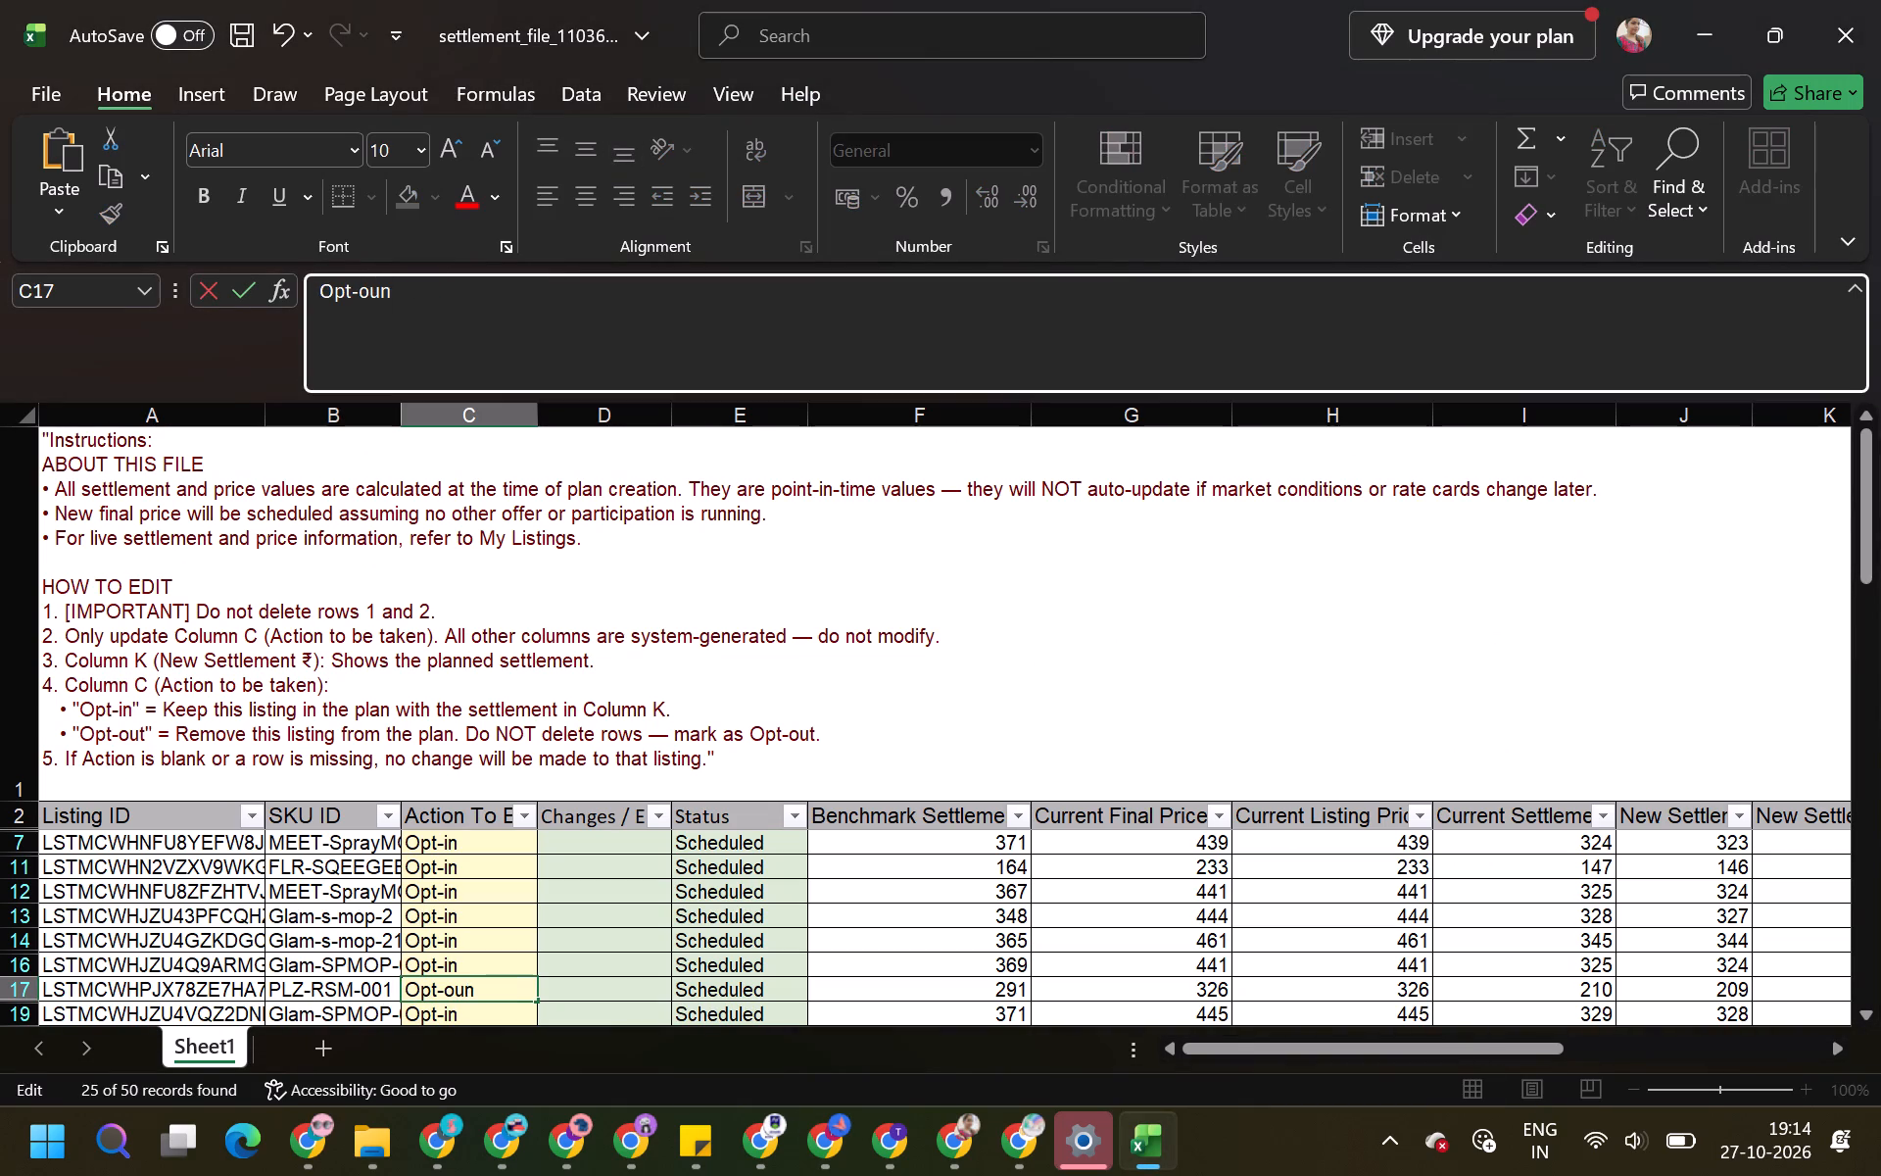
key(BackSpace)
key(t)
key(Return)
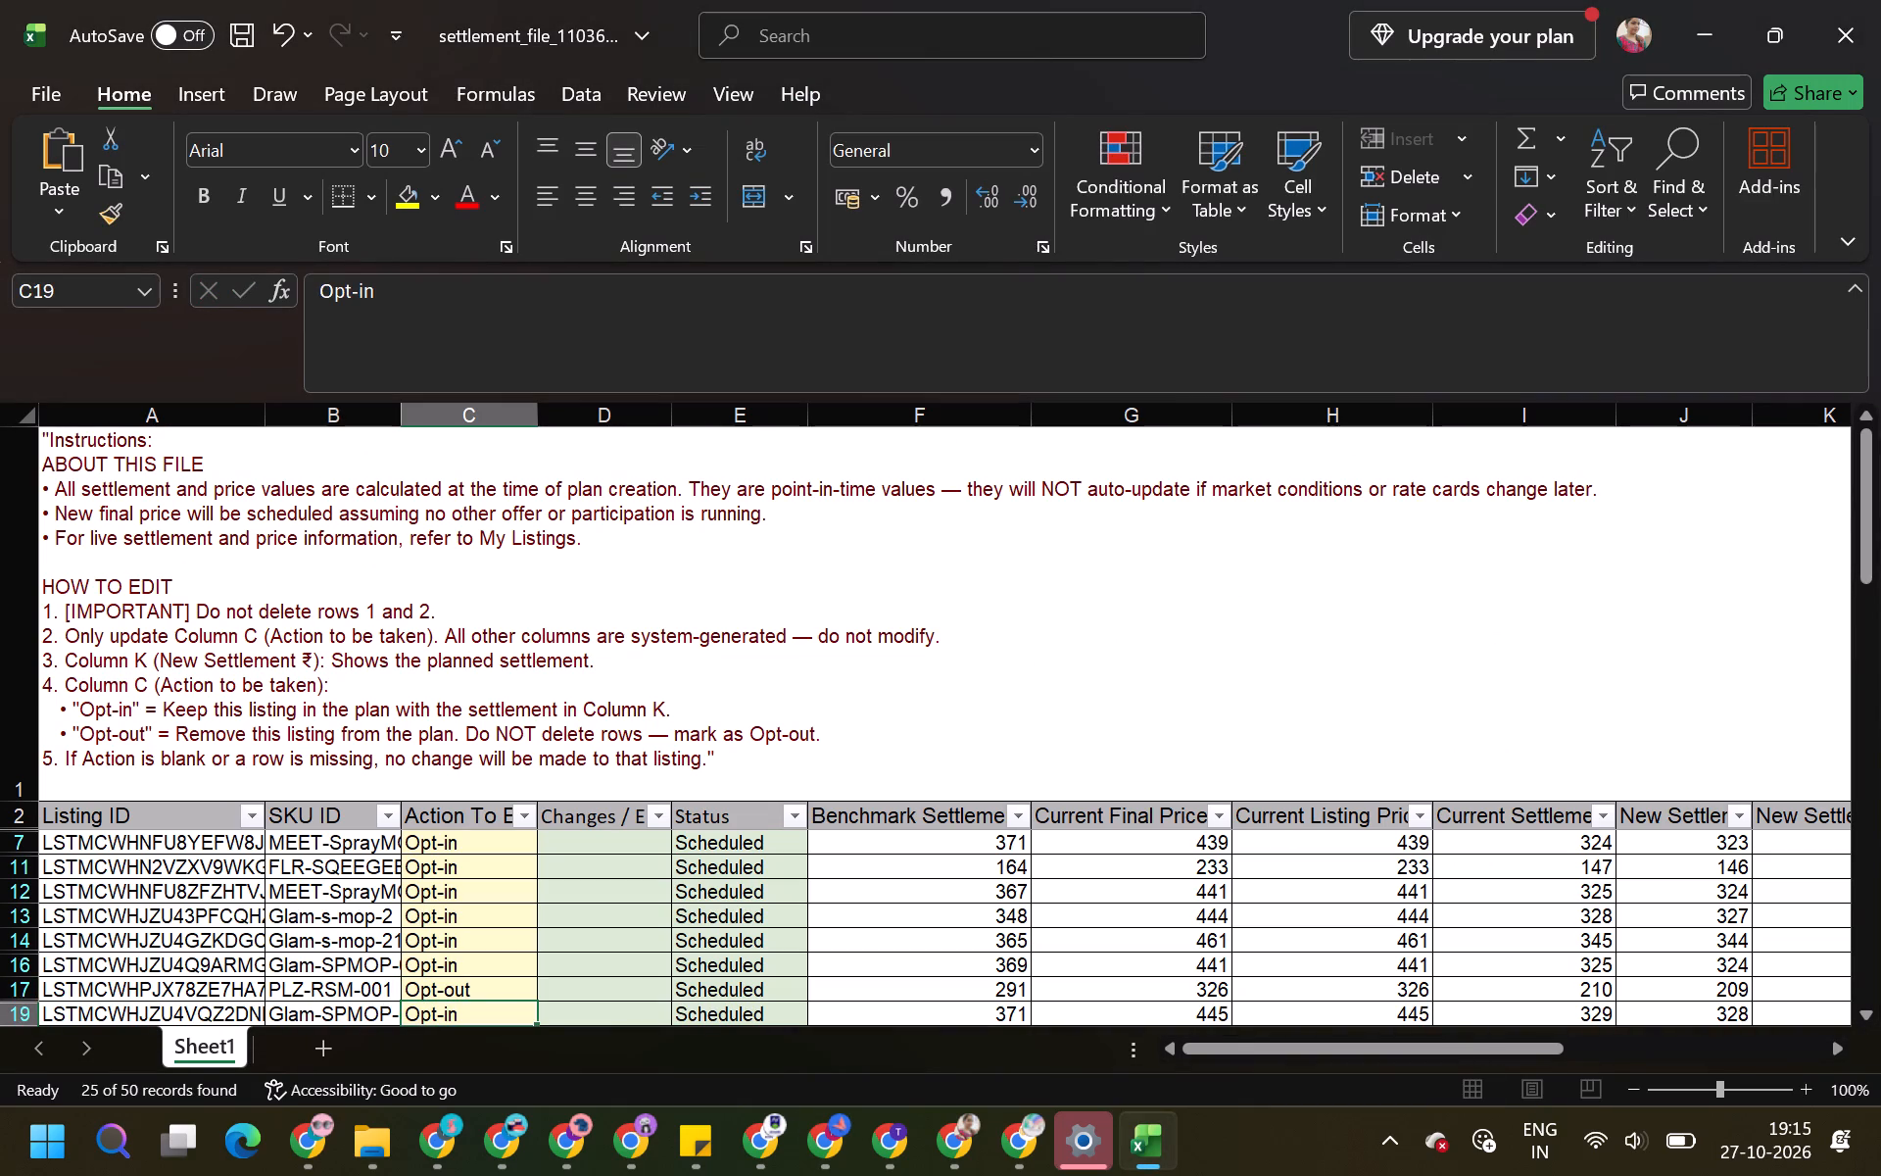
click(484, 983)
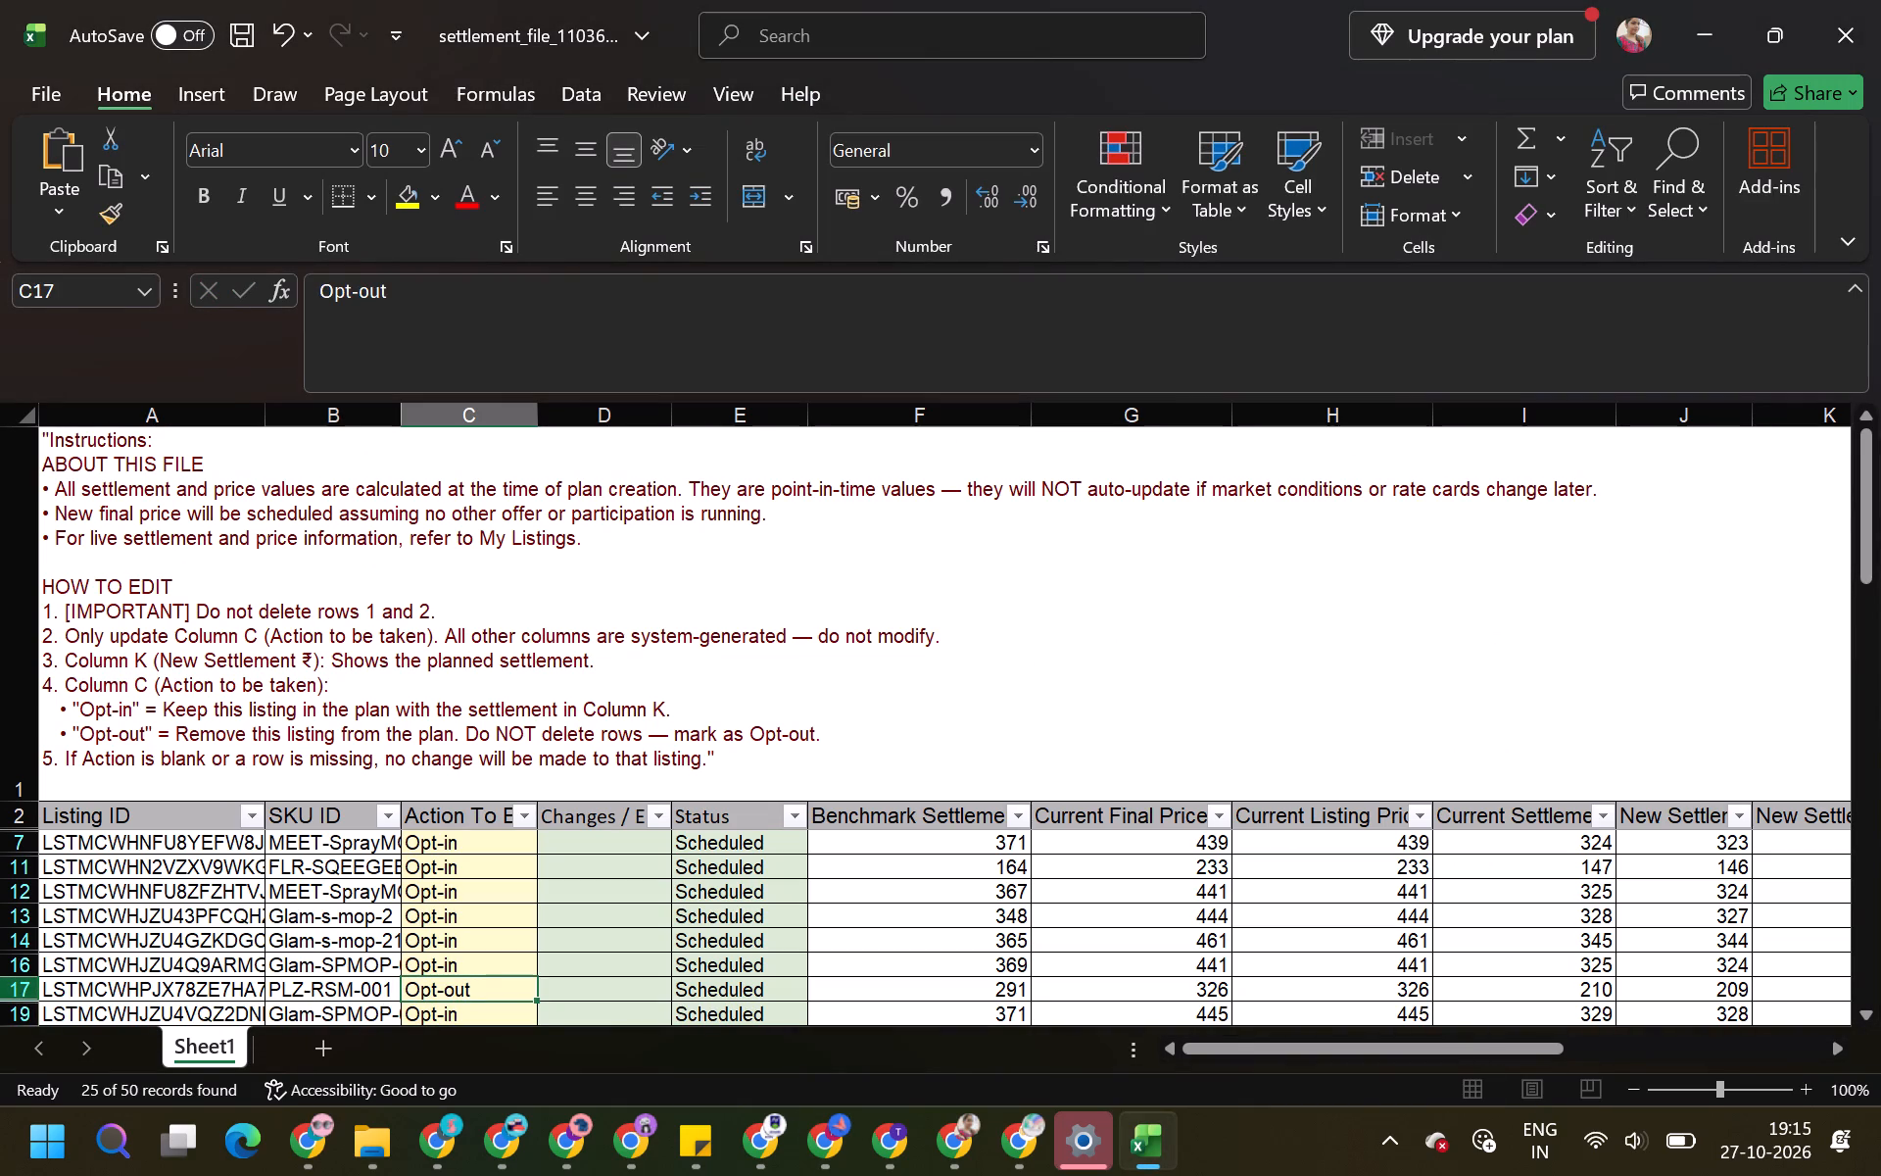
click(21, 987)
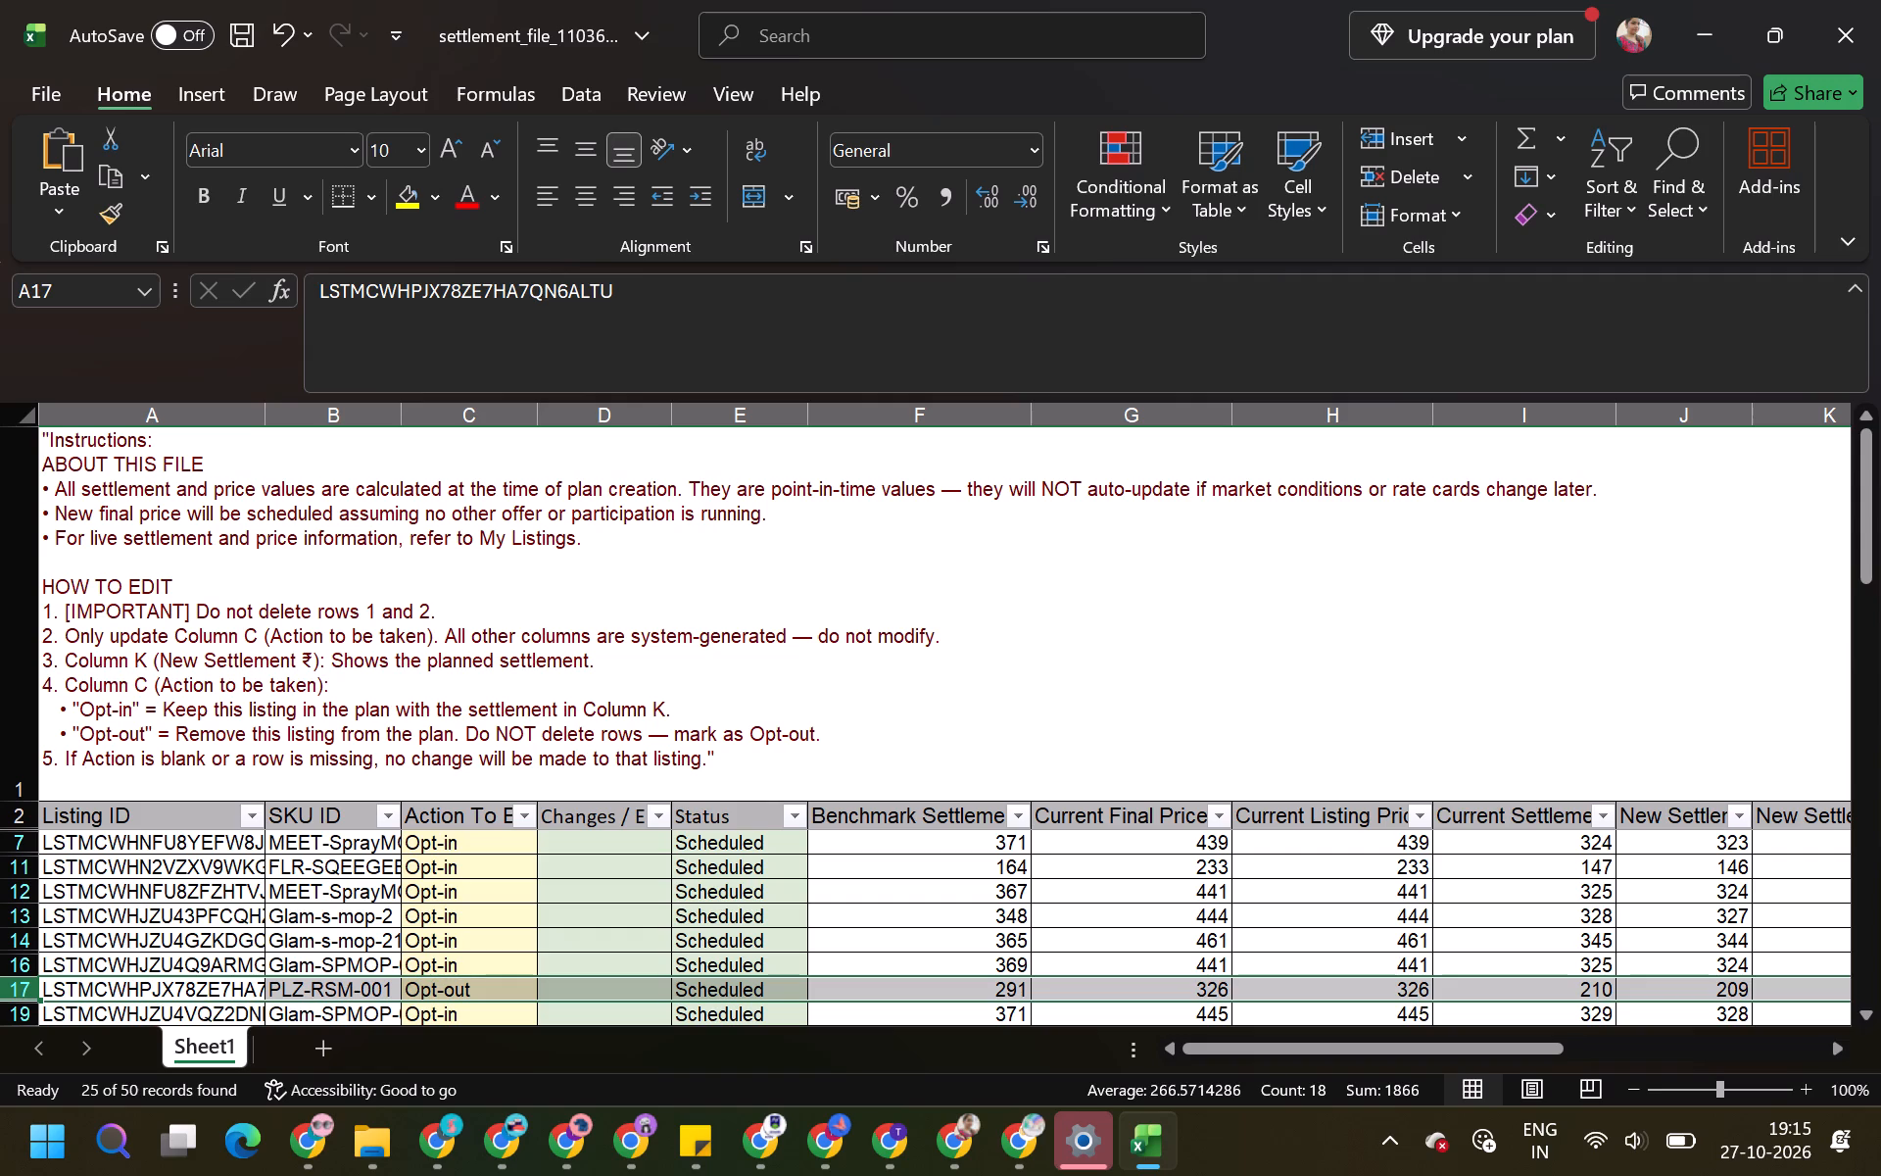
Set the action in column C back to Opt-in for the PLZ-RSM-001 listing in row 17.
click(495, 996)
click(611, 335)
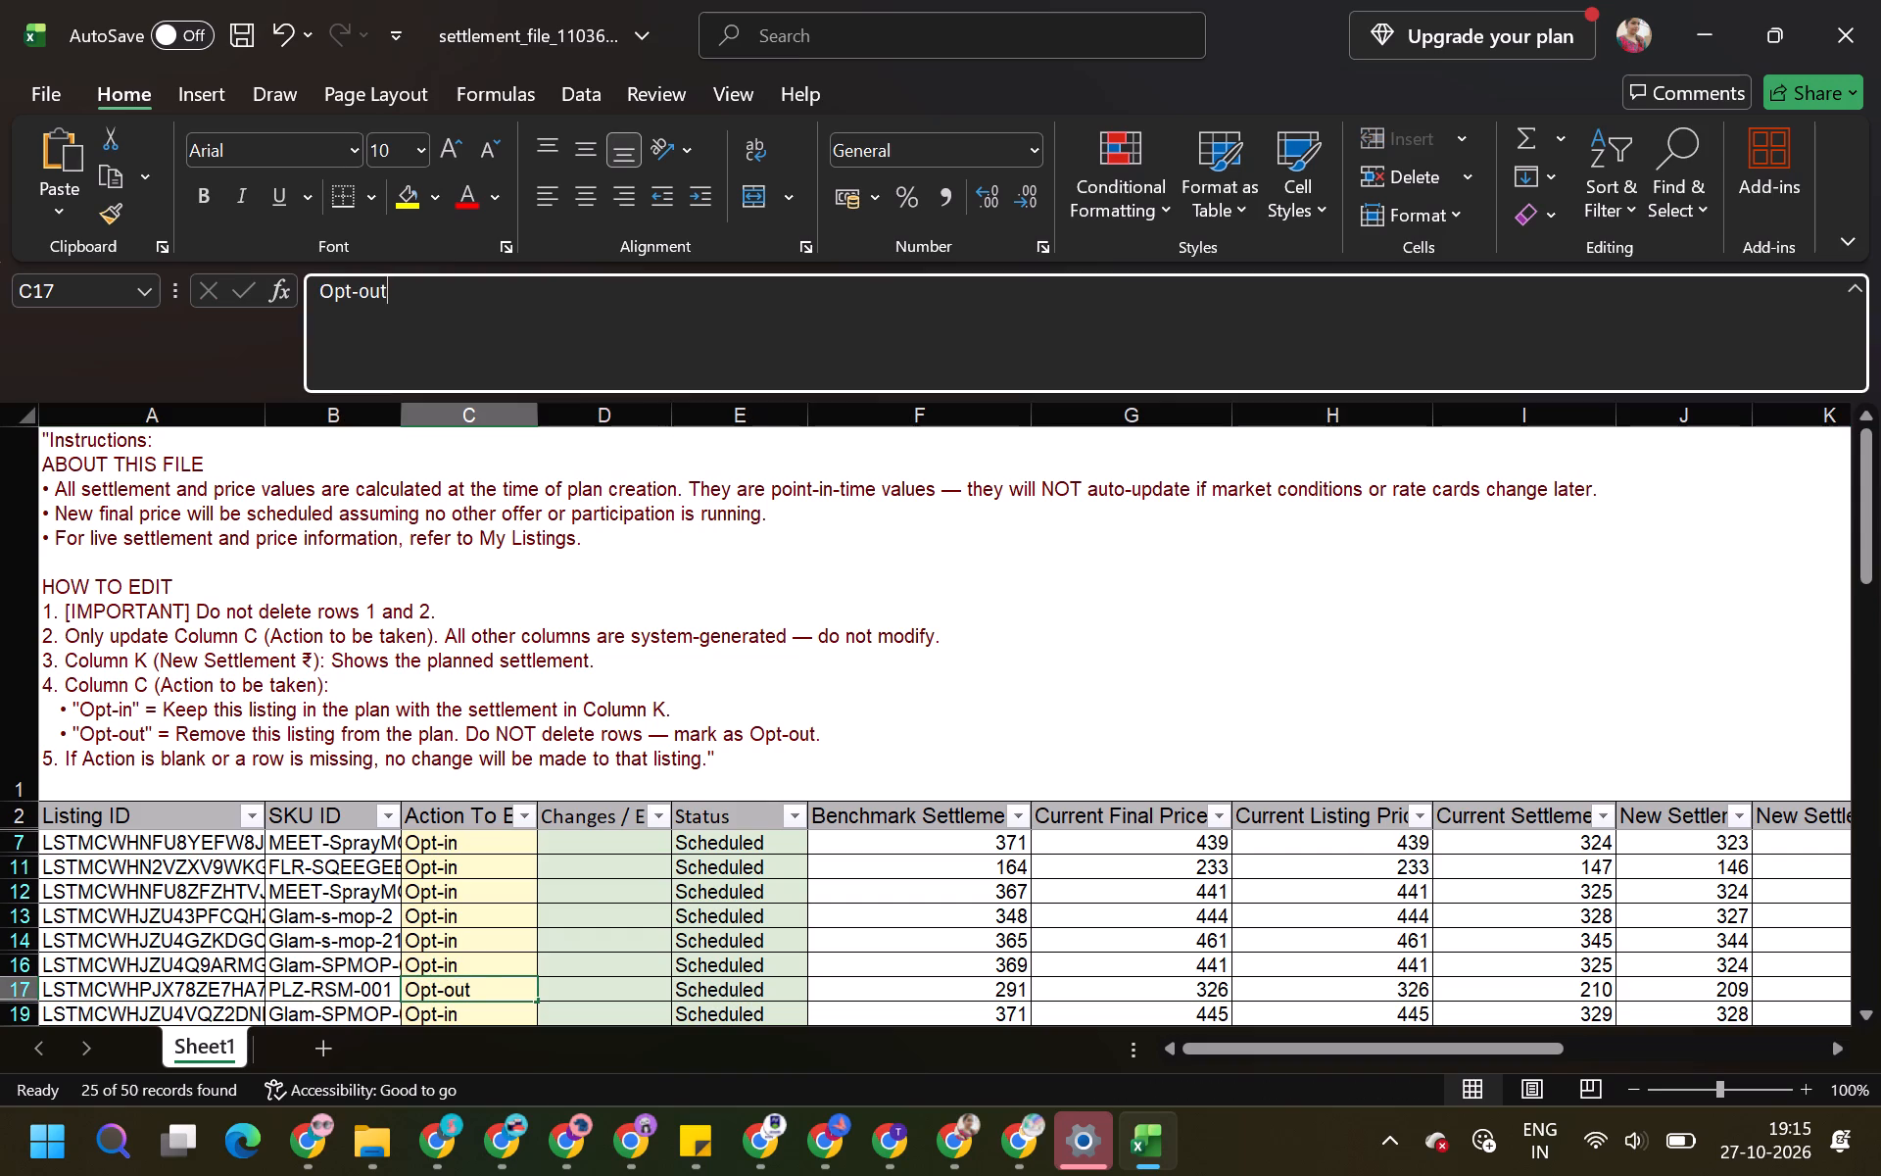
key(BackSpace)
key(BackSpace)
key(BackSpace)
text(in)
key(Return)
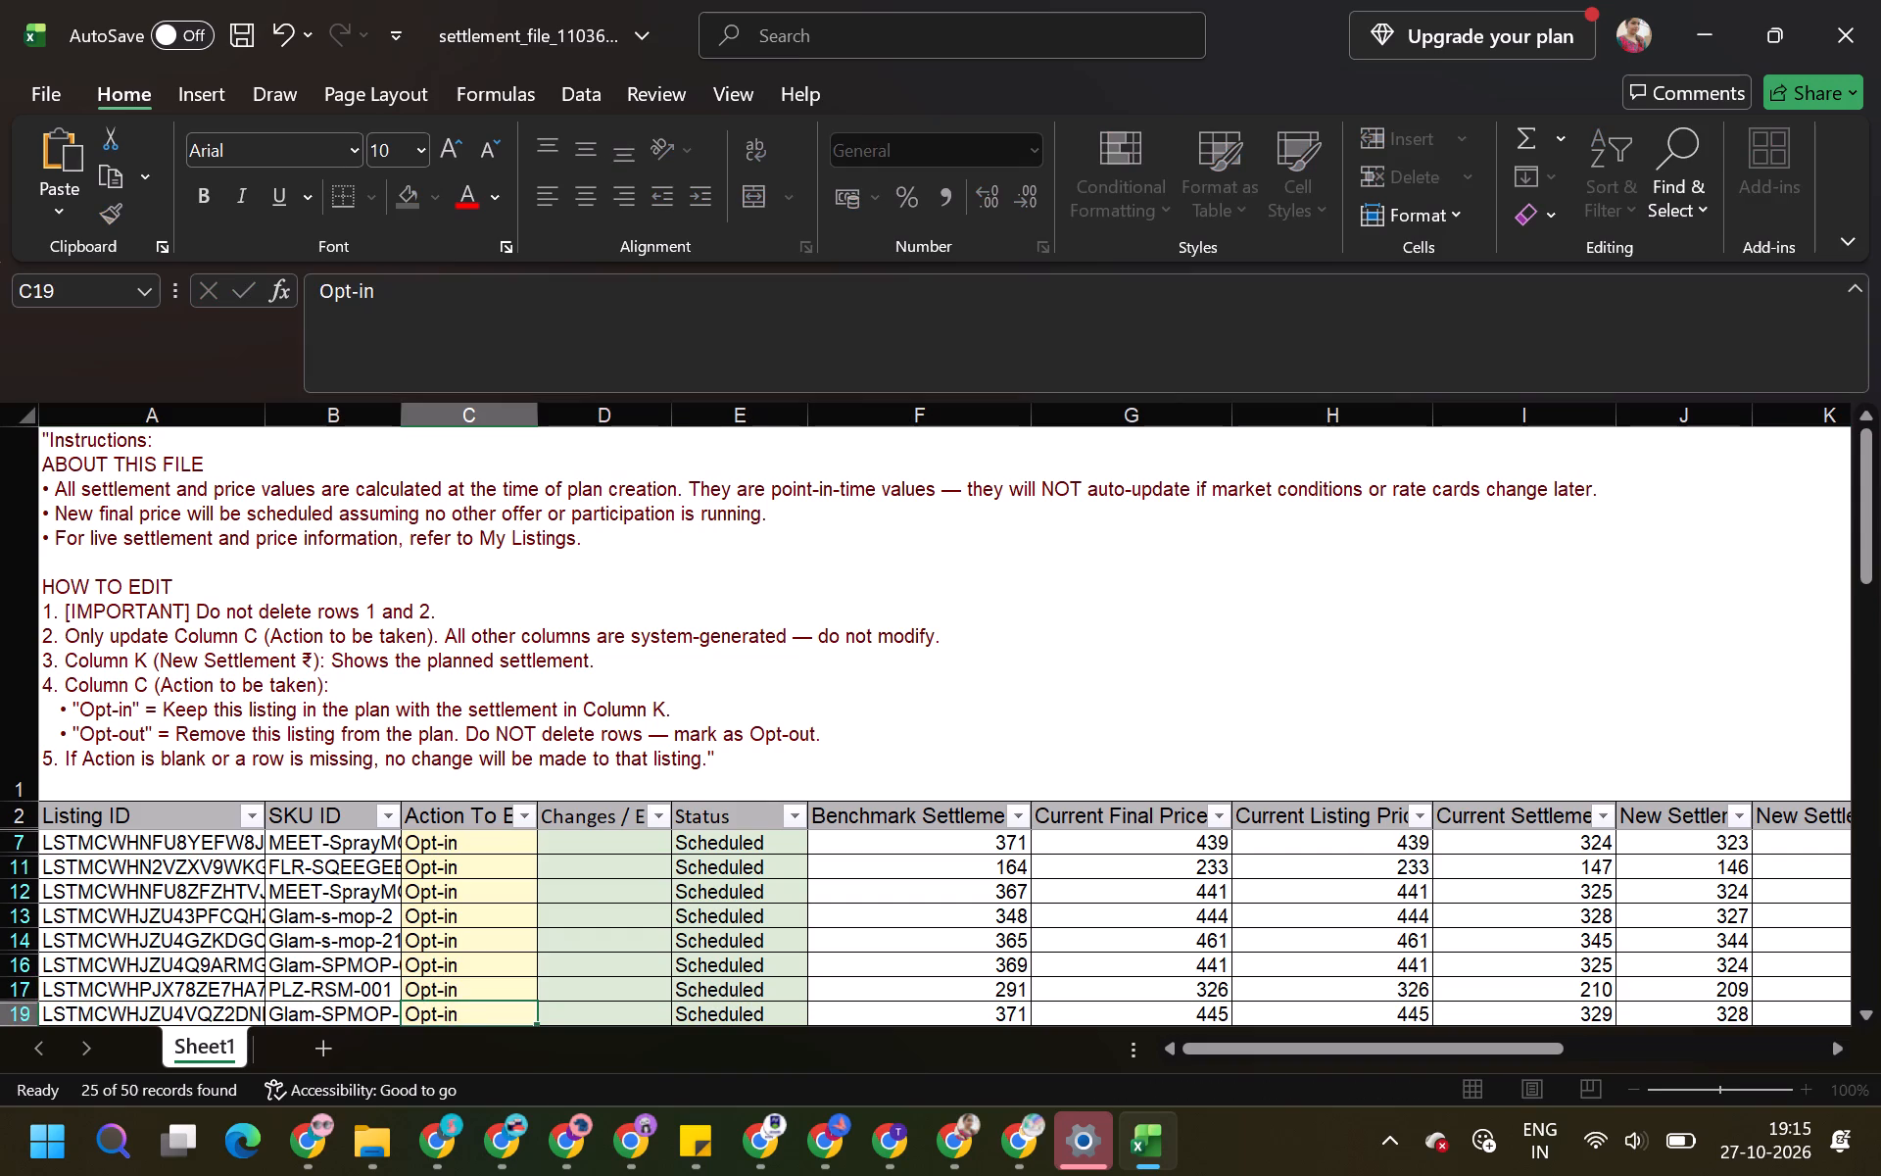
Save the edited settlement workbook and close it.
key(ctrl+s)
key(ctrl+s)
click(1880, 0)
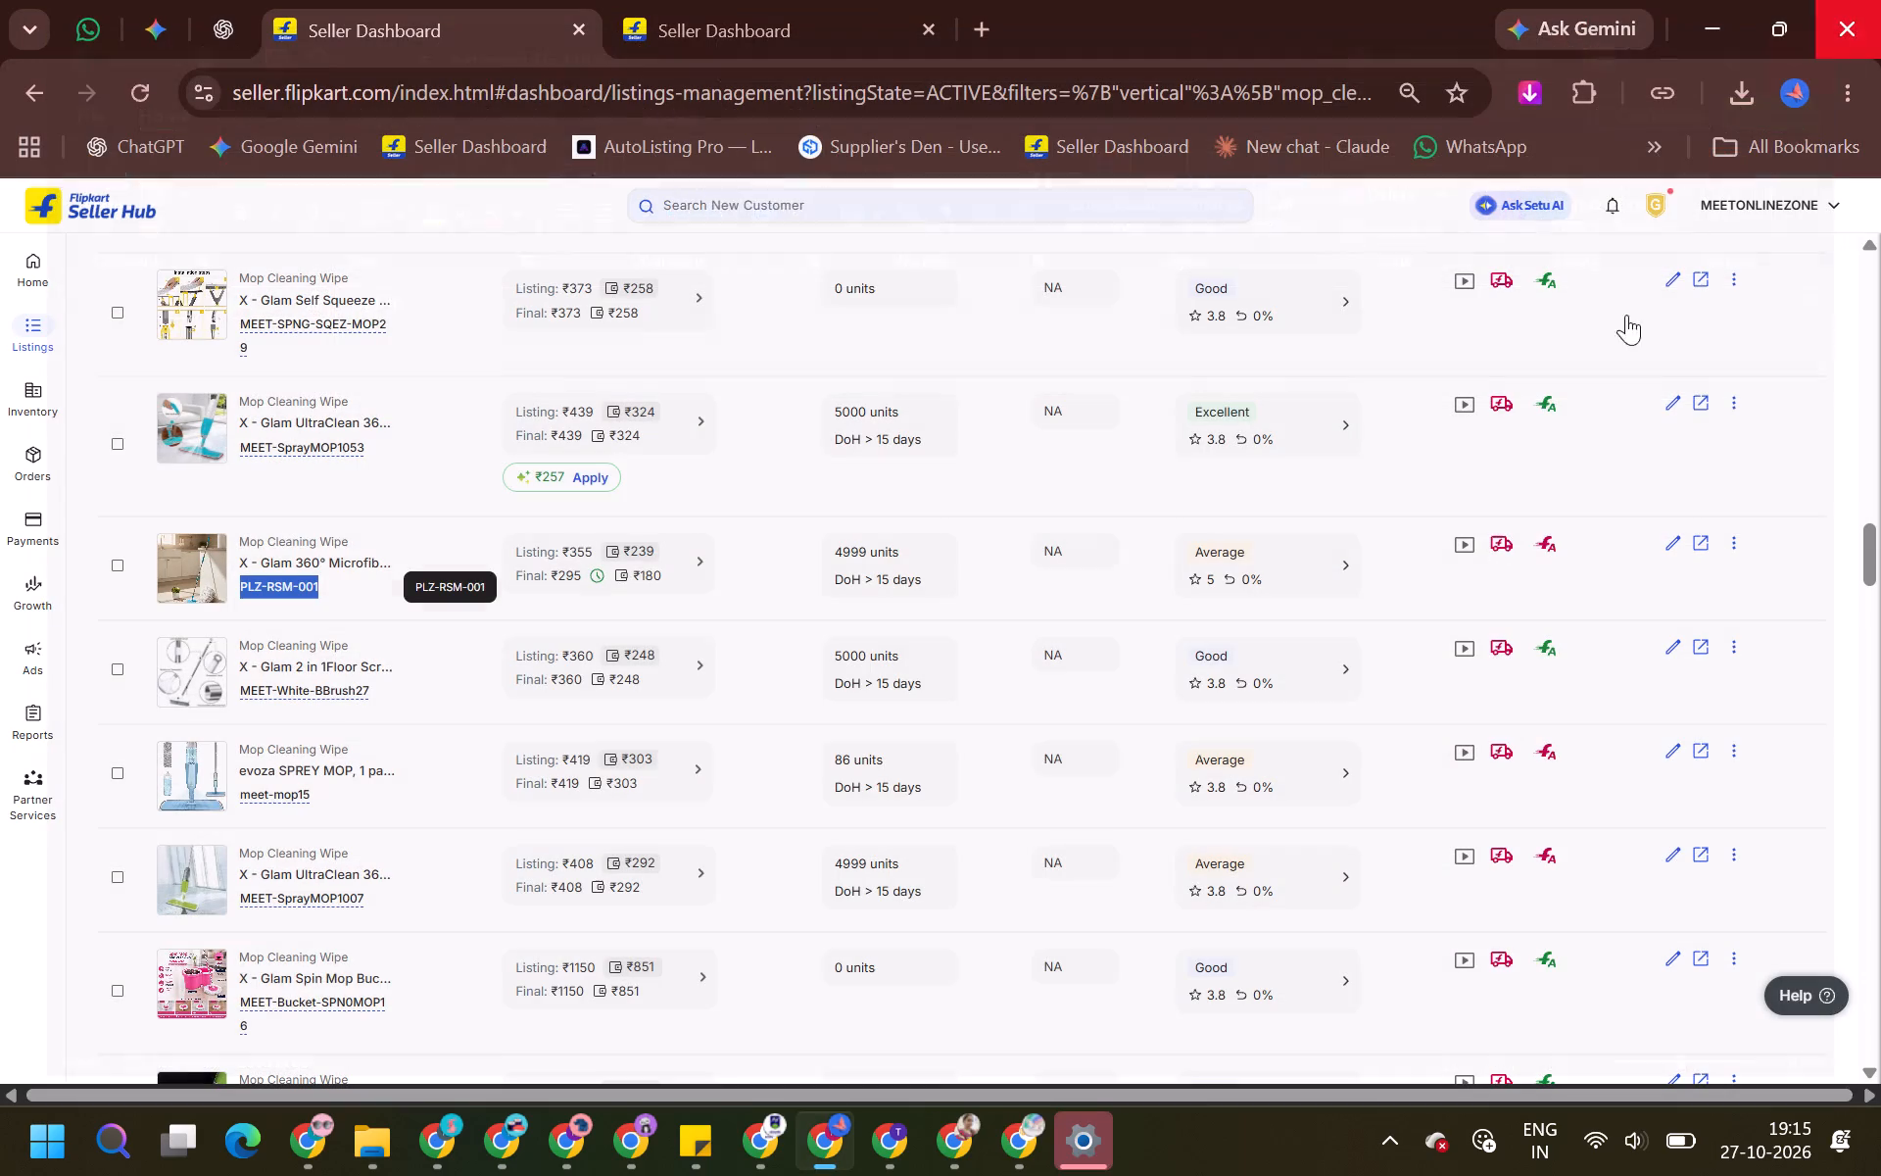
Upload the edited settlement file to Plan 2684 in the Seller Hub Festive Season plans and confirm the plan update.
click(788, 0)
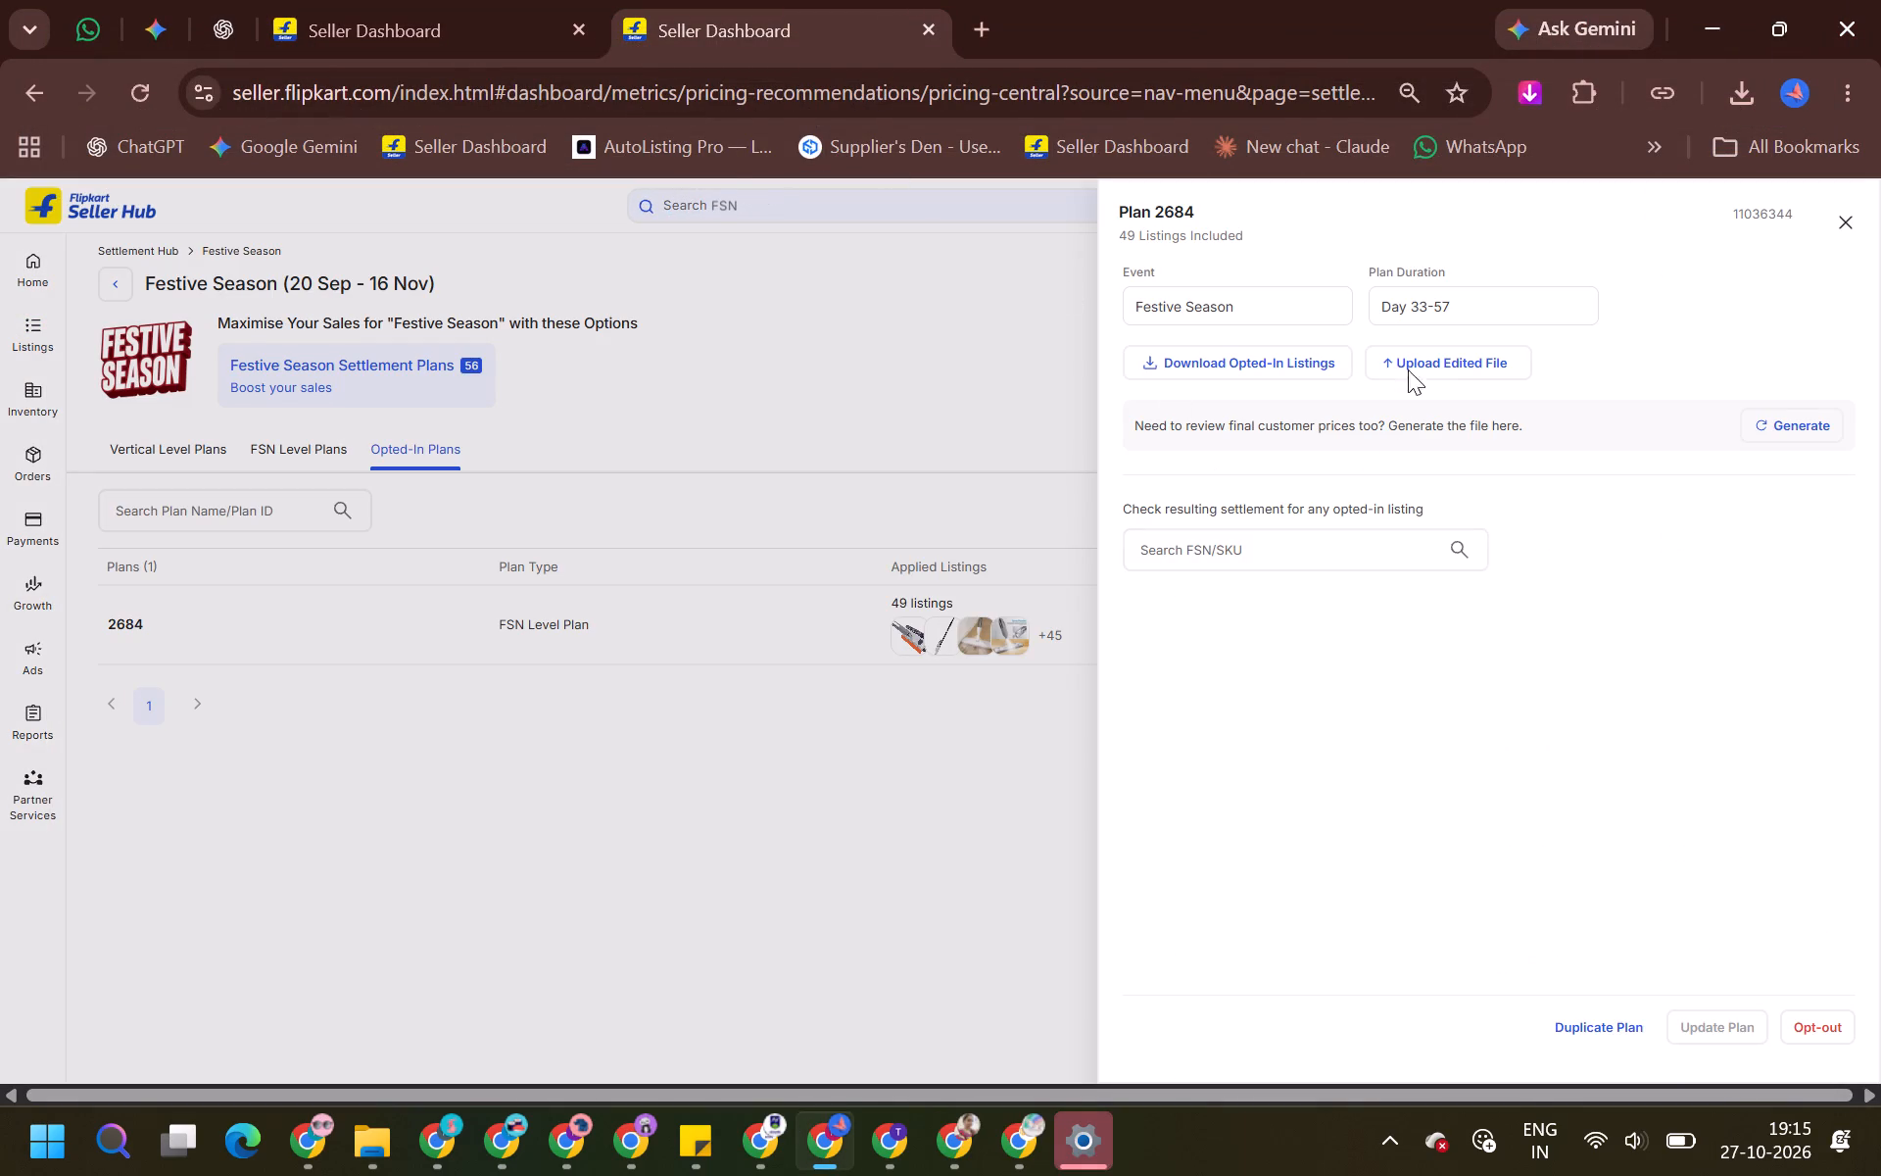
click(1433, 354)
double_click(846, 385)
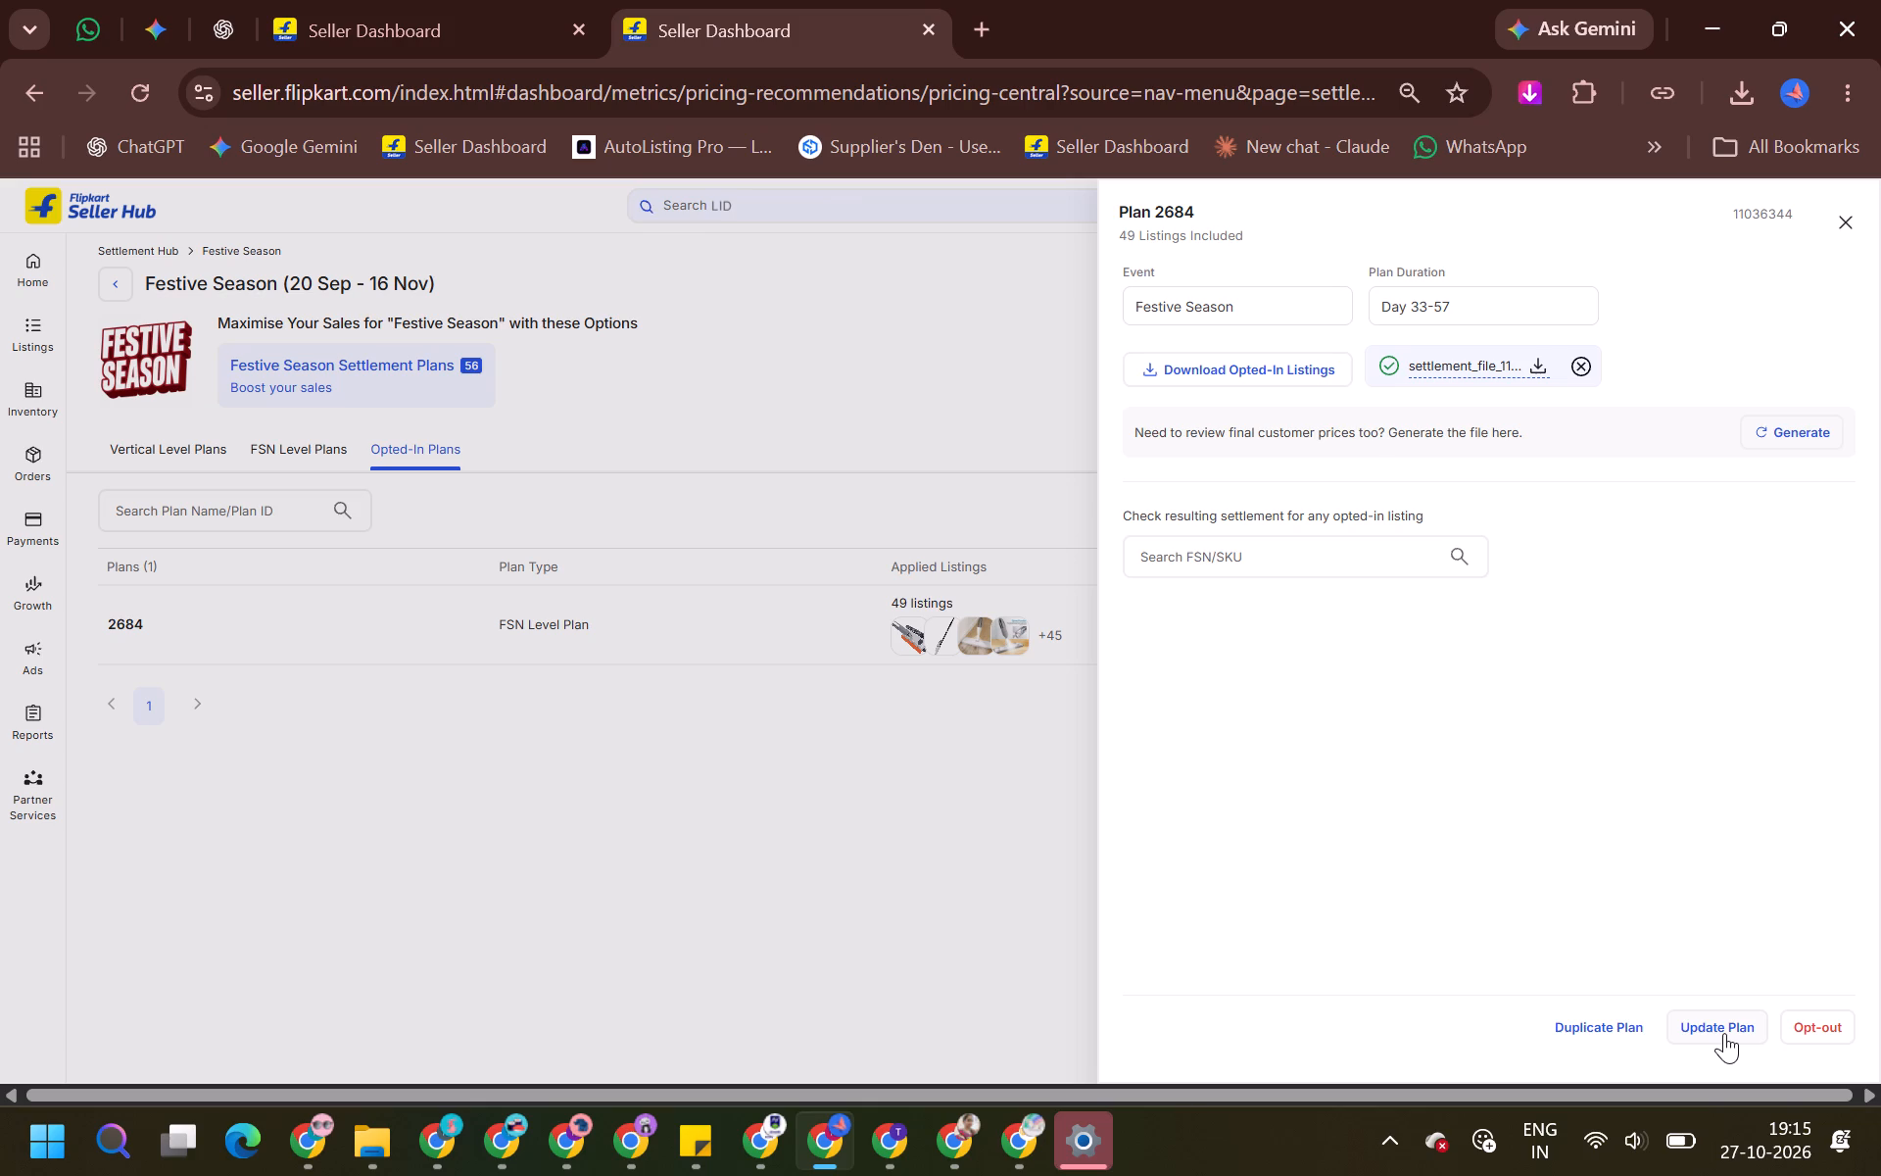
click(1724, 1033)
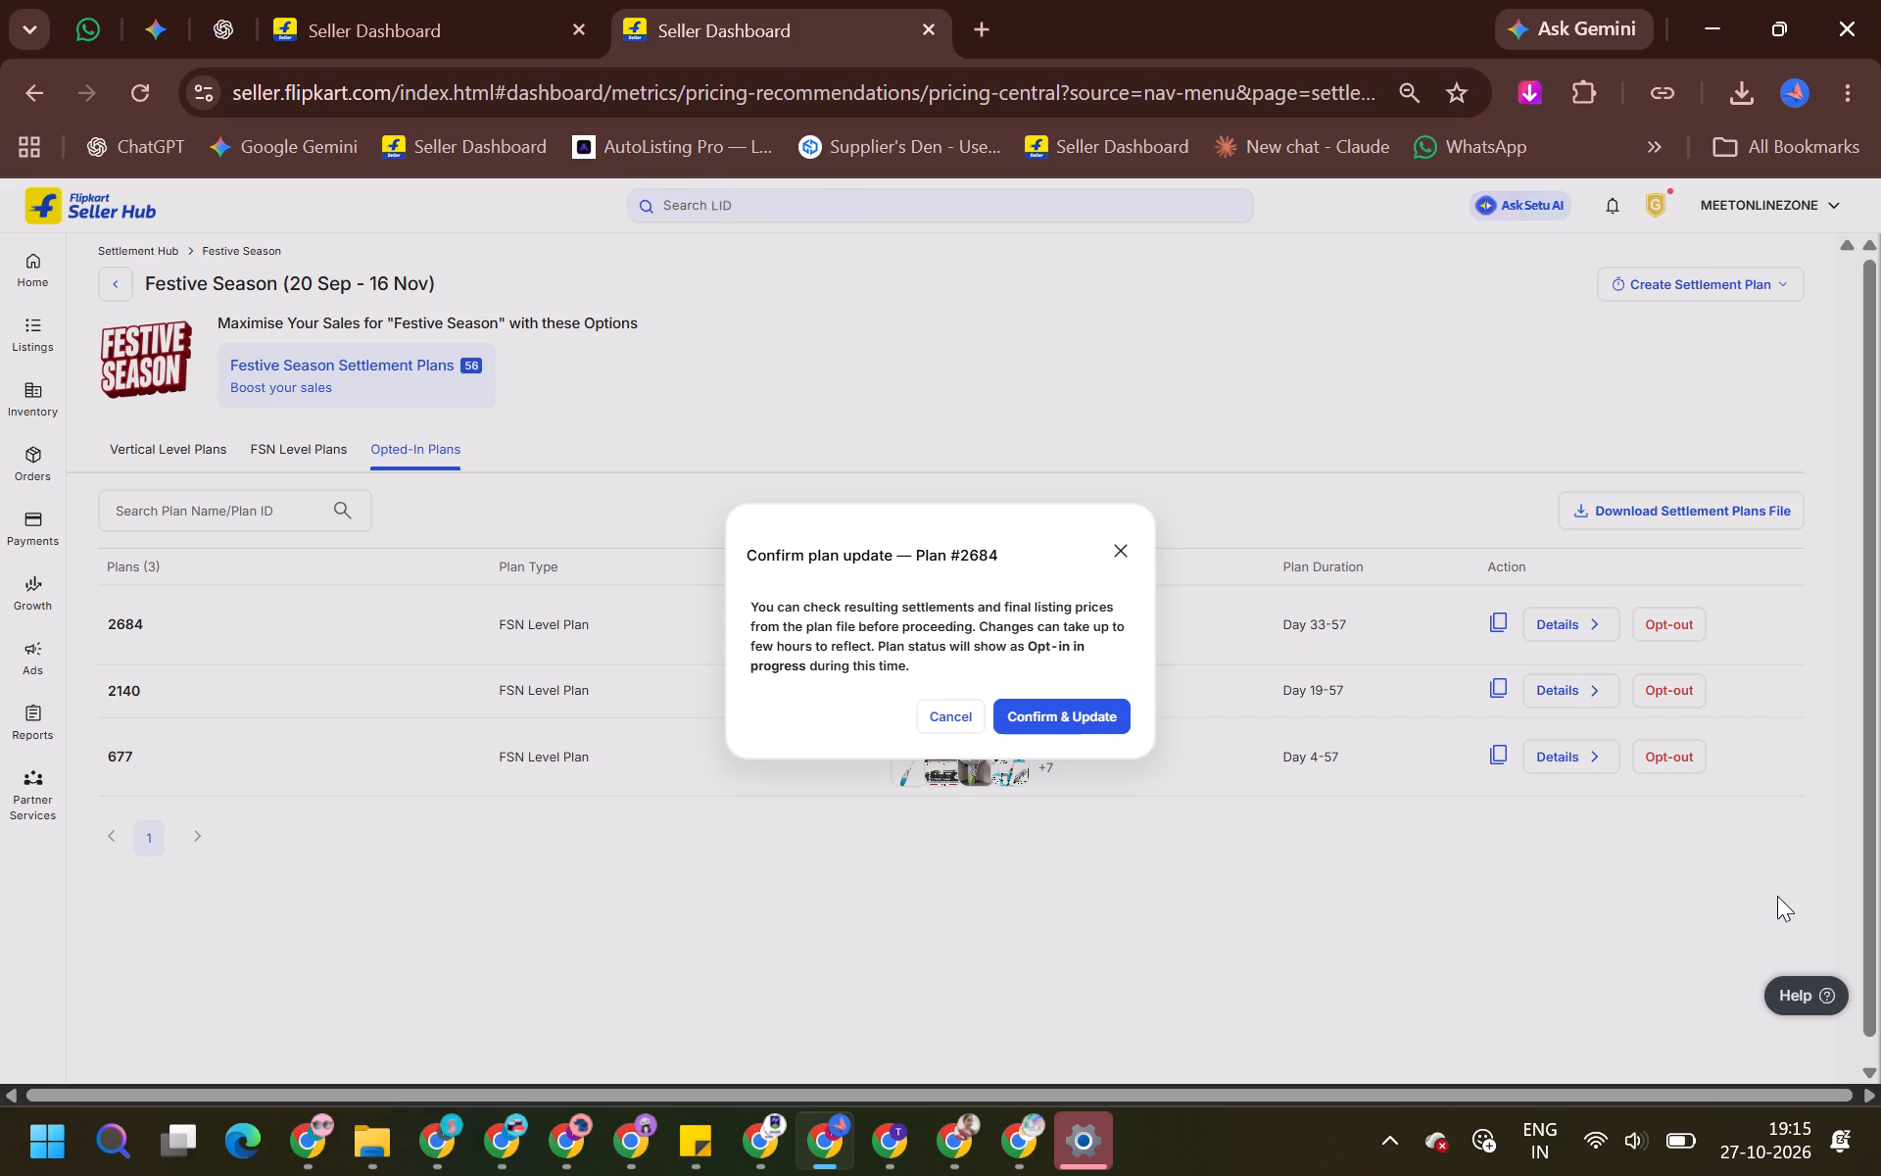
click(1038, 715)
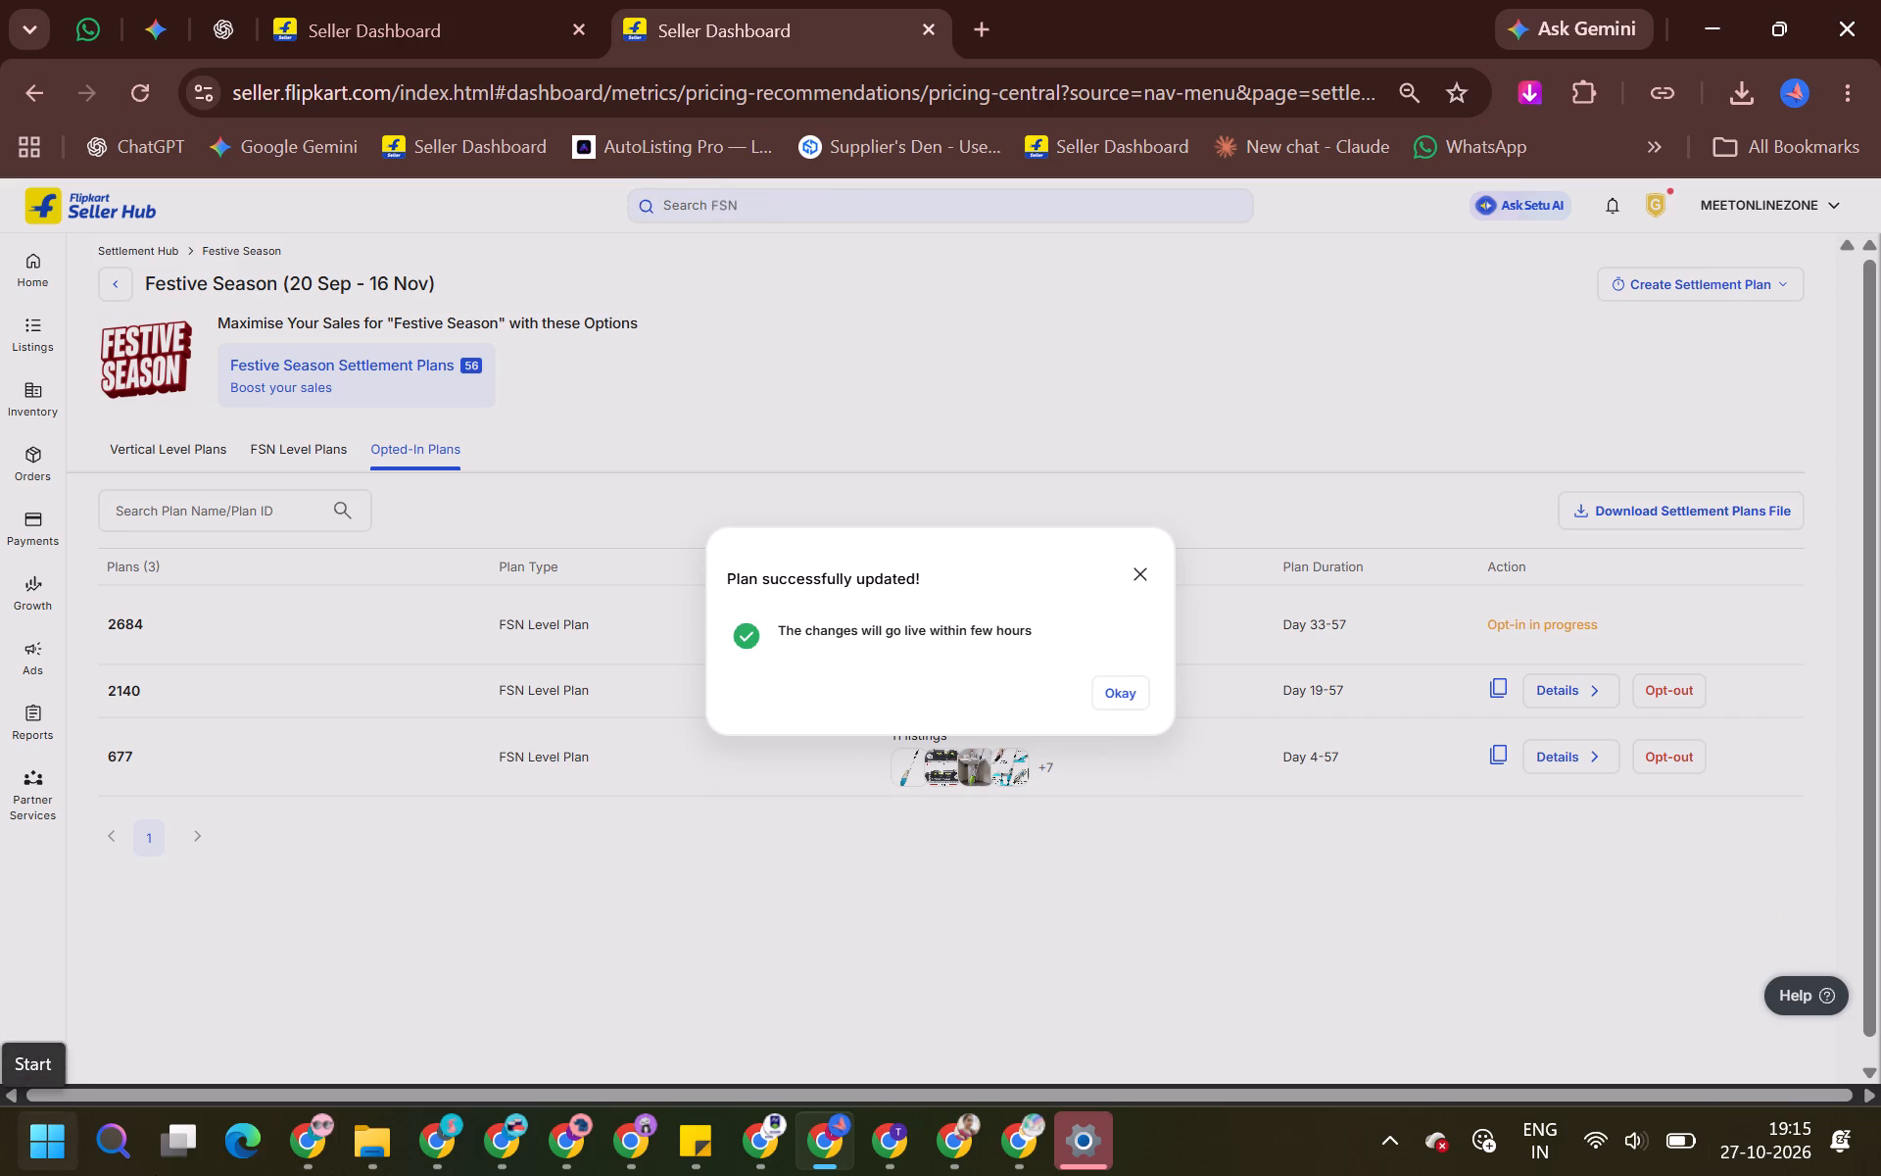
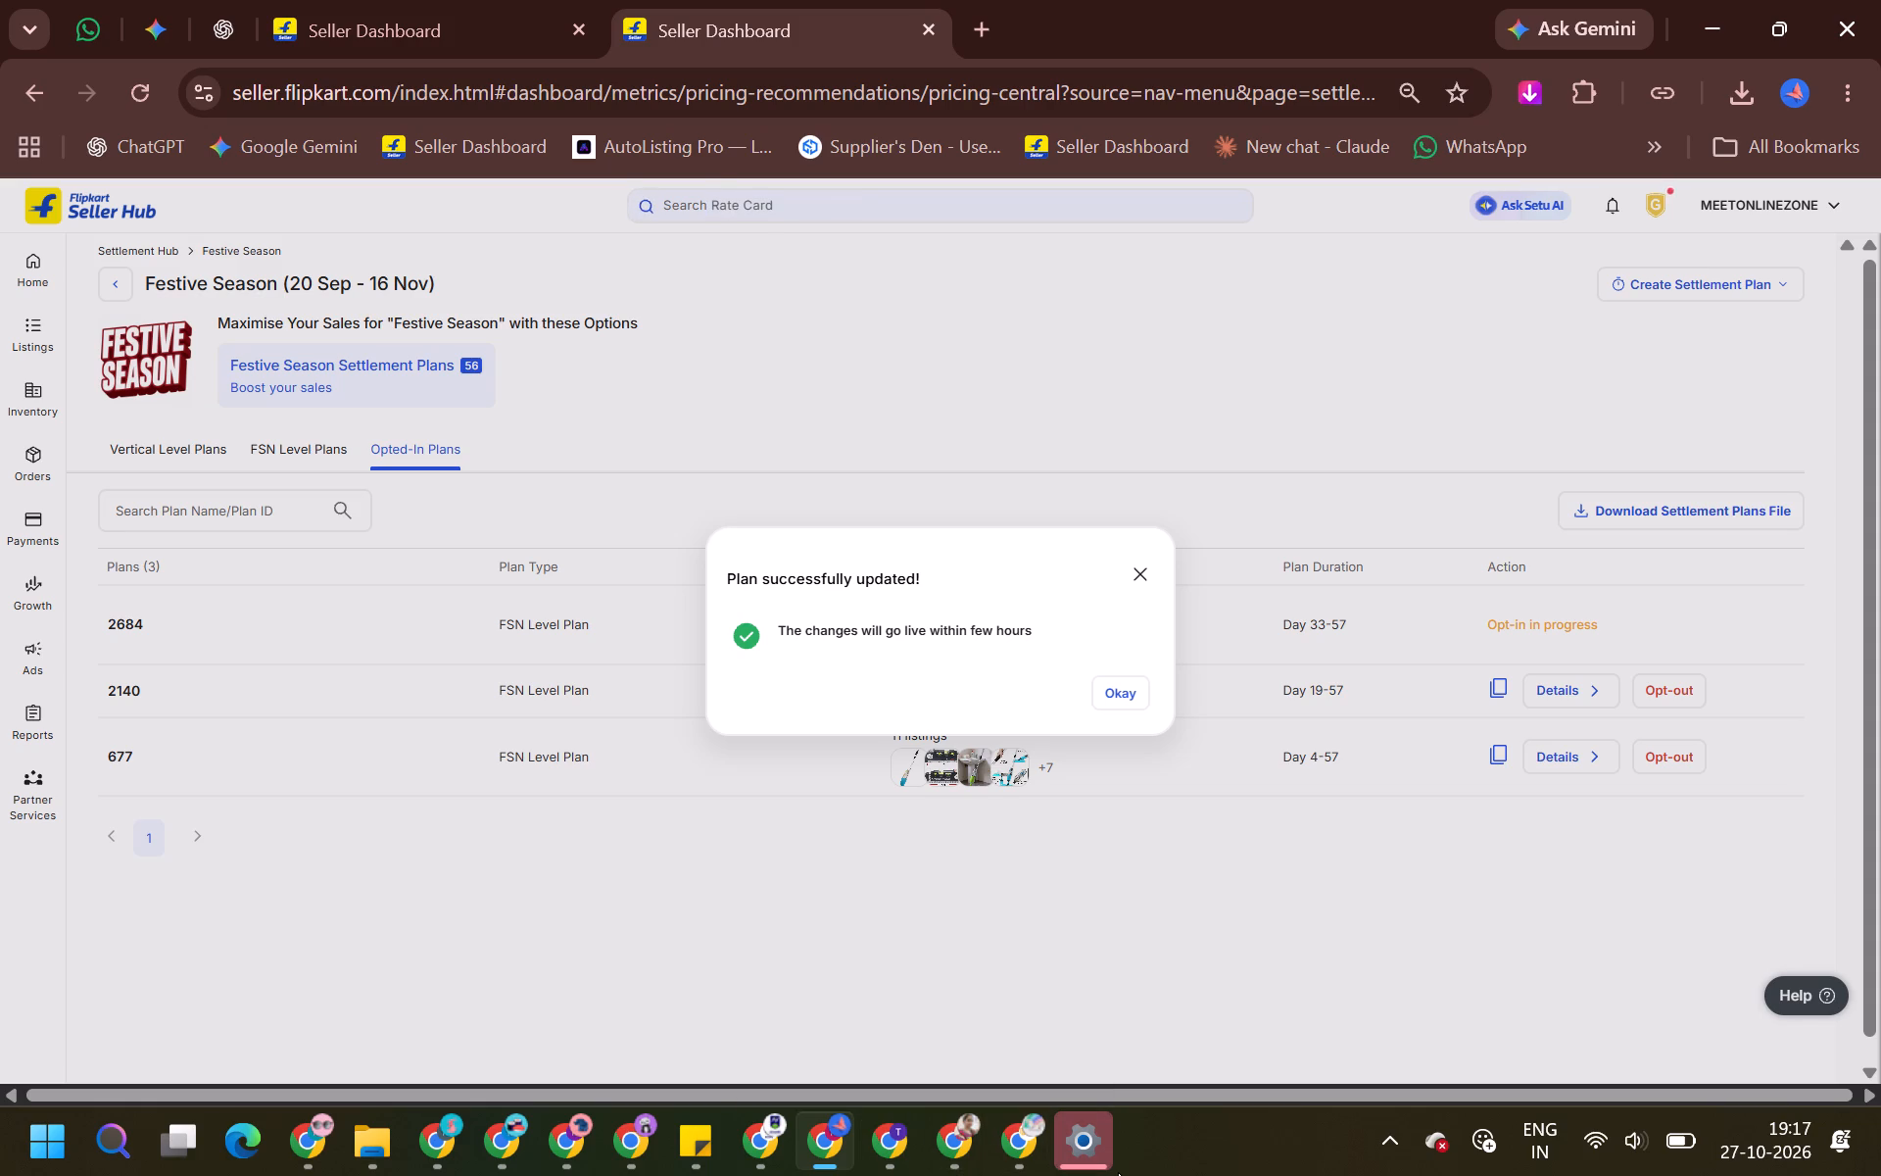
Dismiss the plan update confirmation and close the Festive Season settlement plans page.
click(1134, 691)
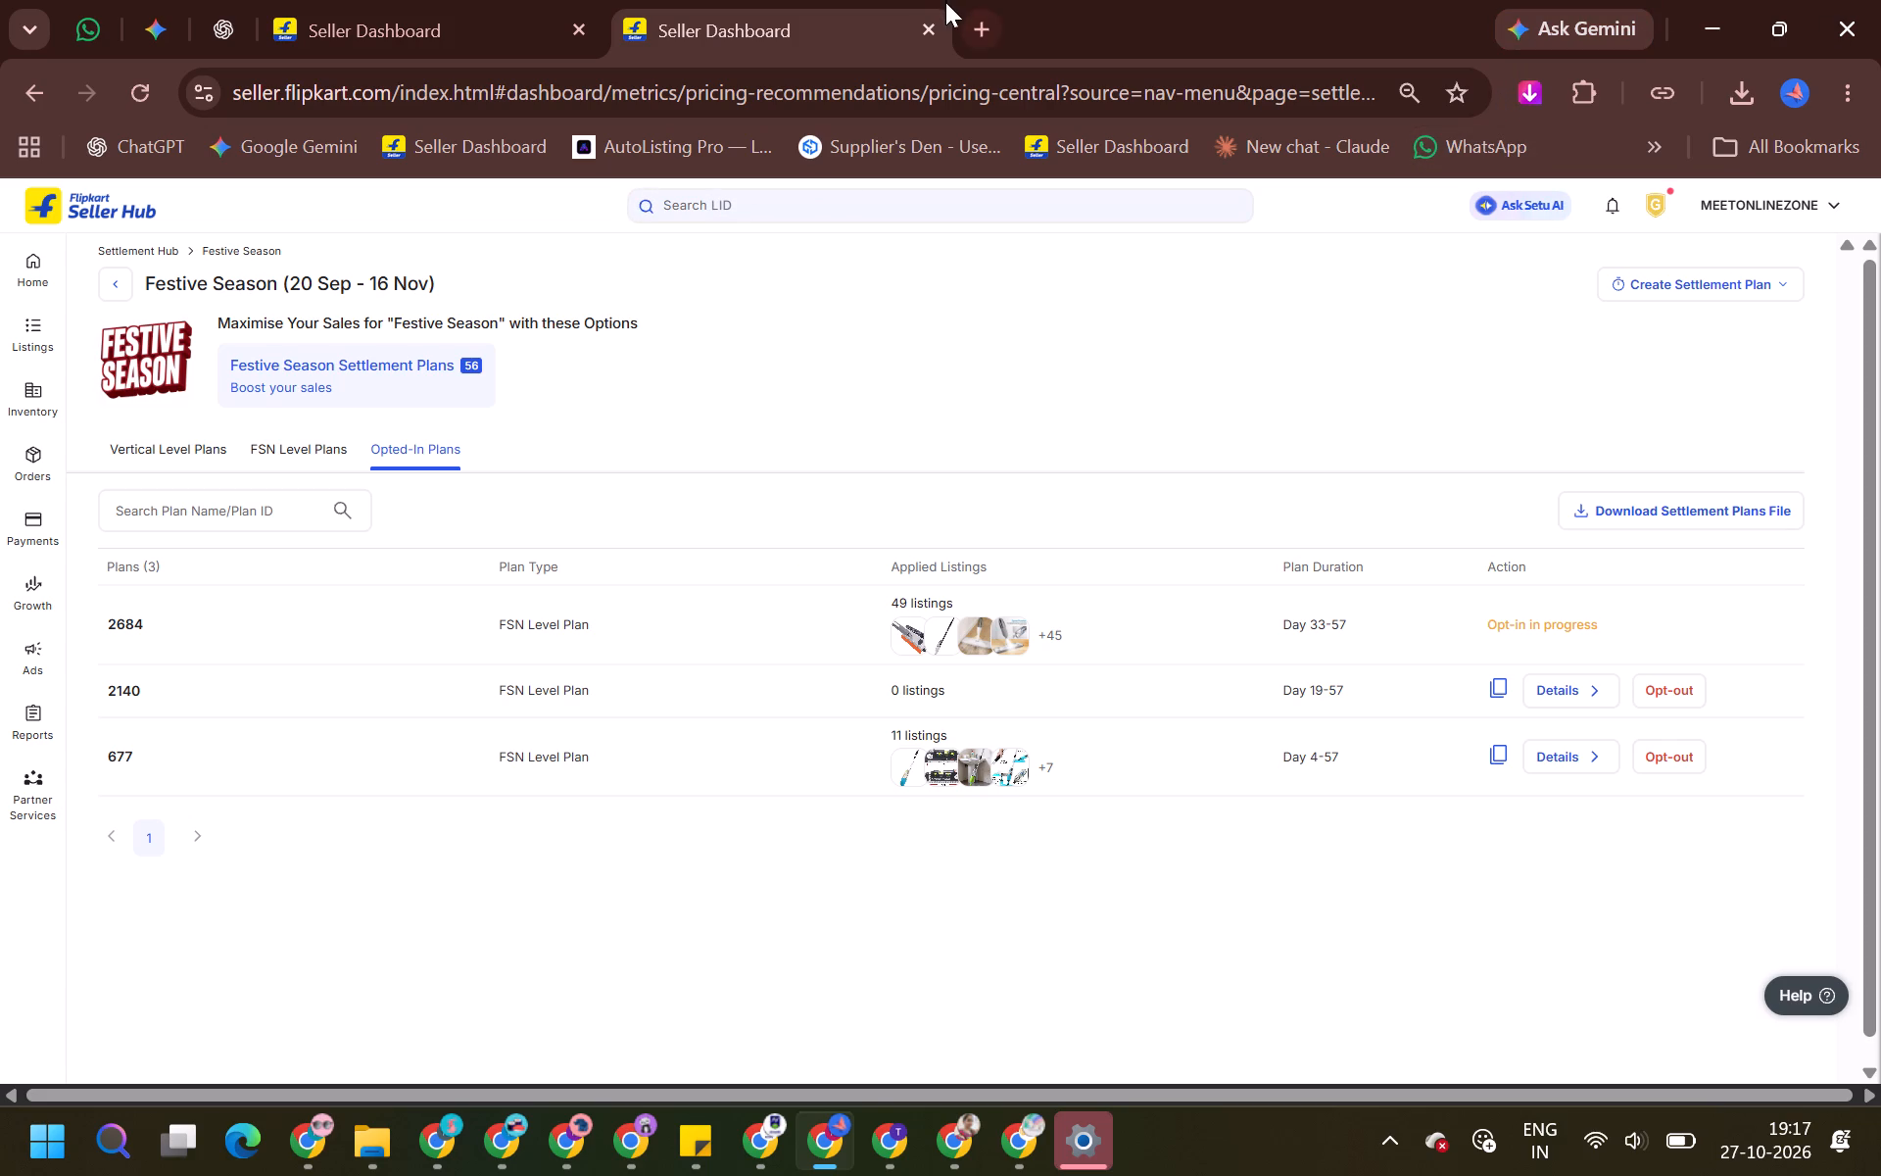
click(926, 39)
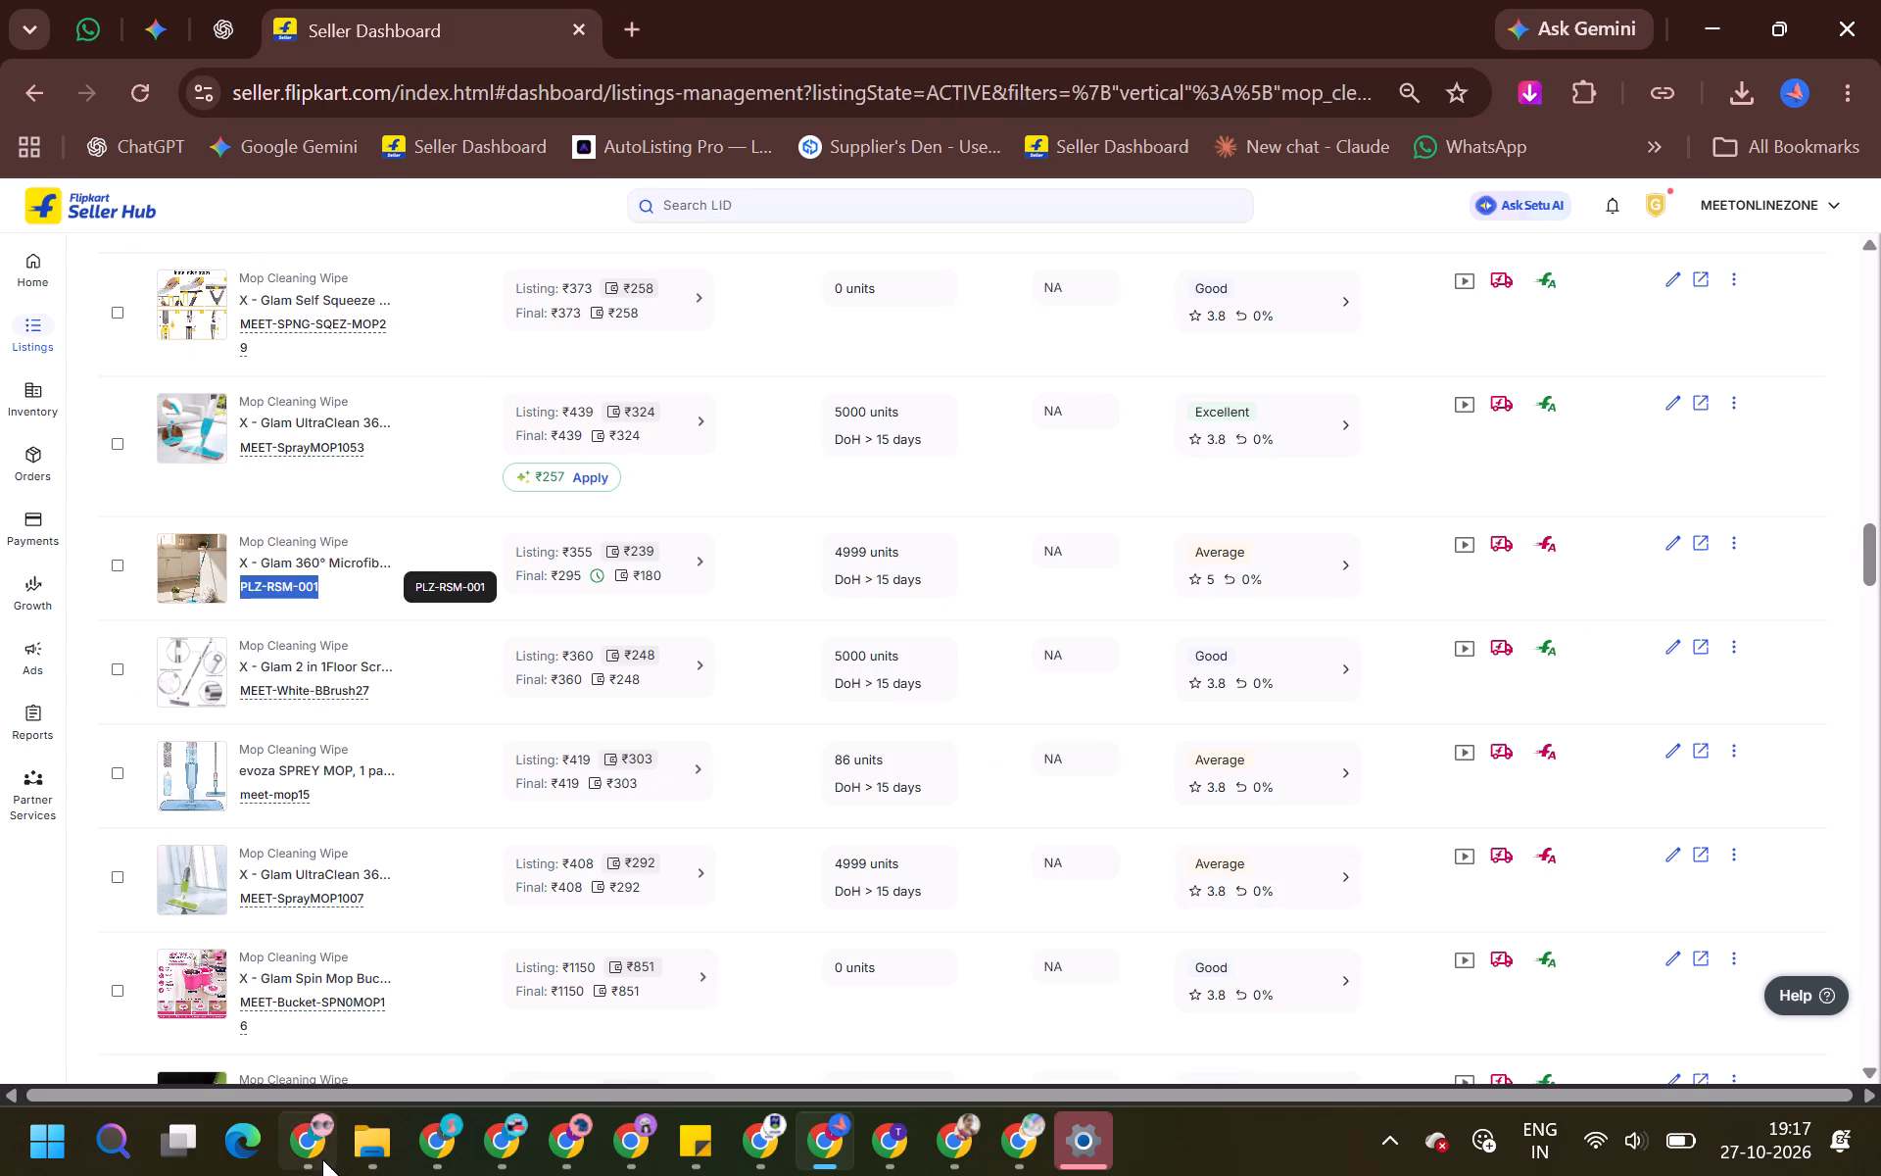
Switch to the Chrome profile window with the SIKAAMI Amazon Seller Central account and reload its business dashboard.
click(322, 1158)
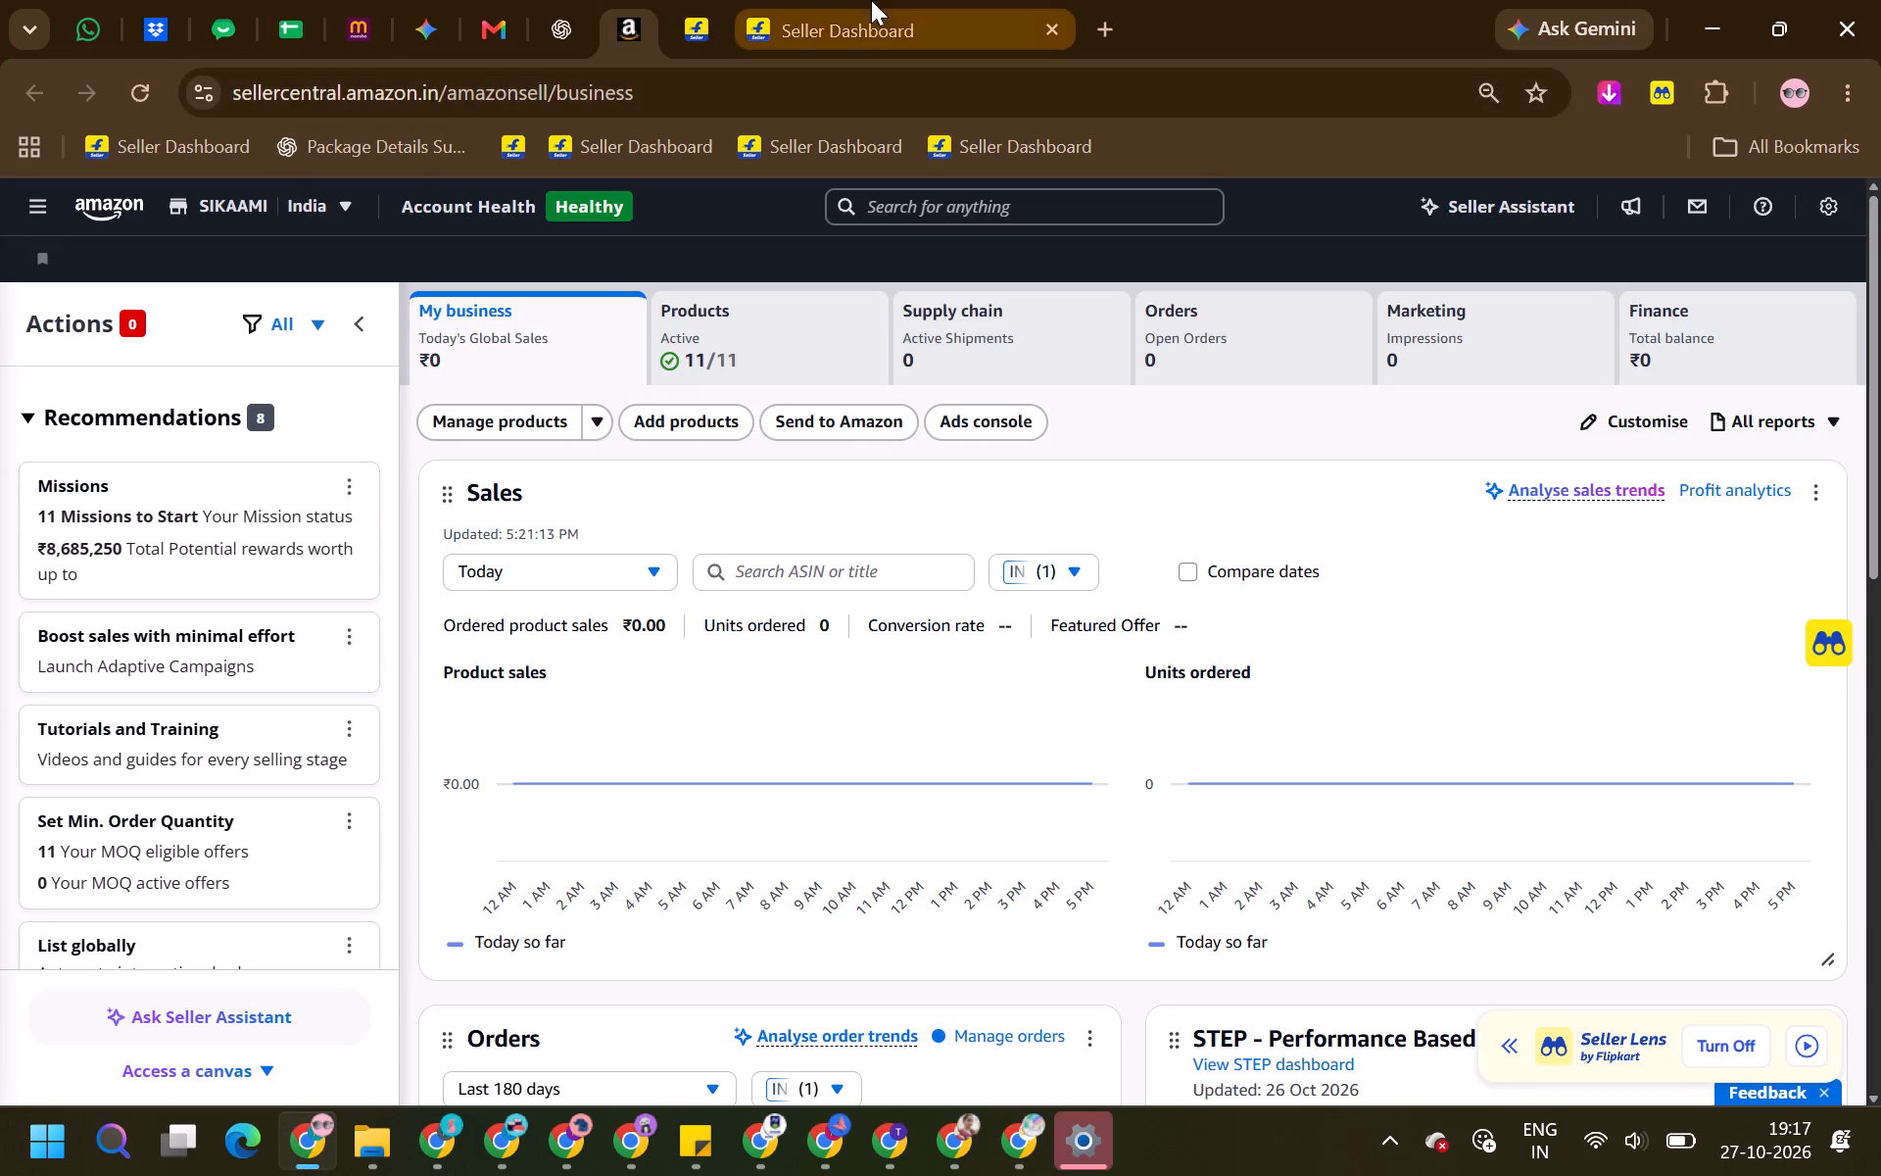
click(154, 88)
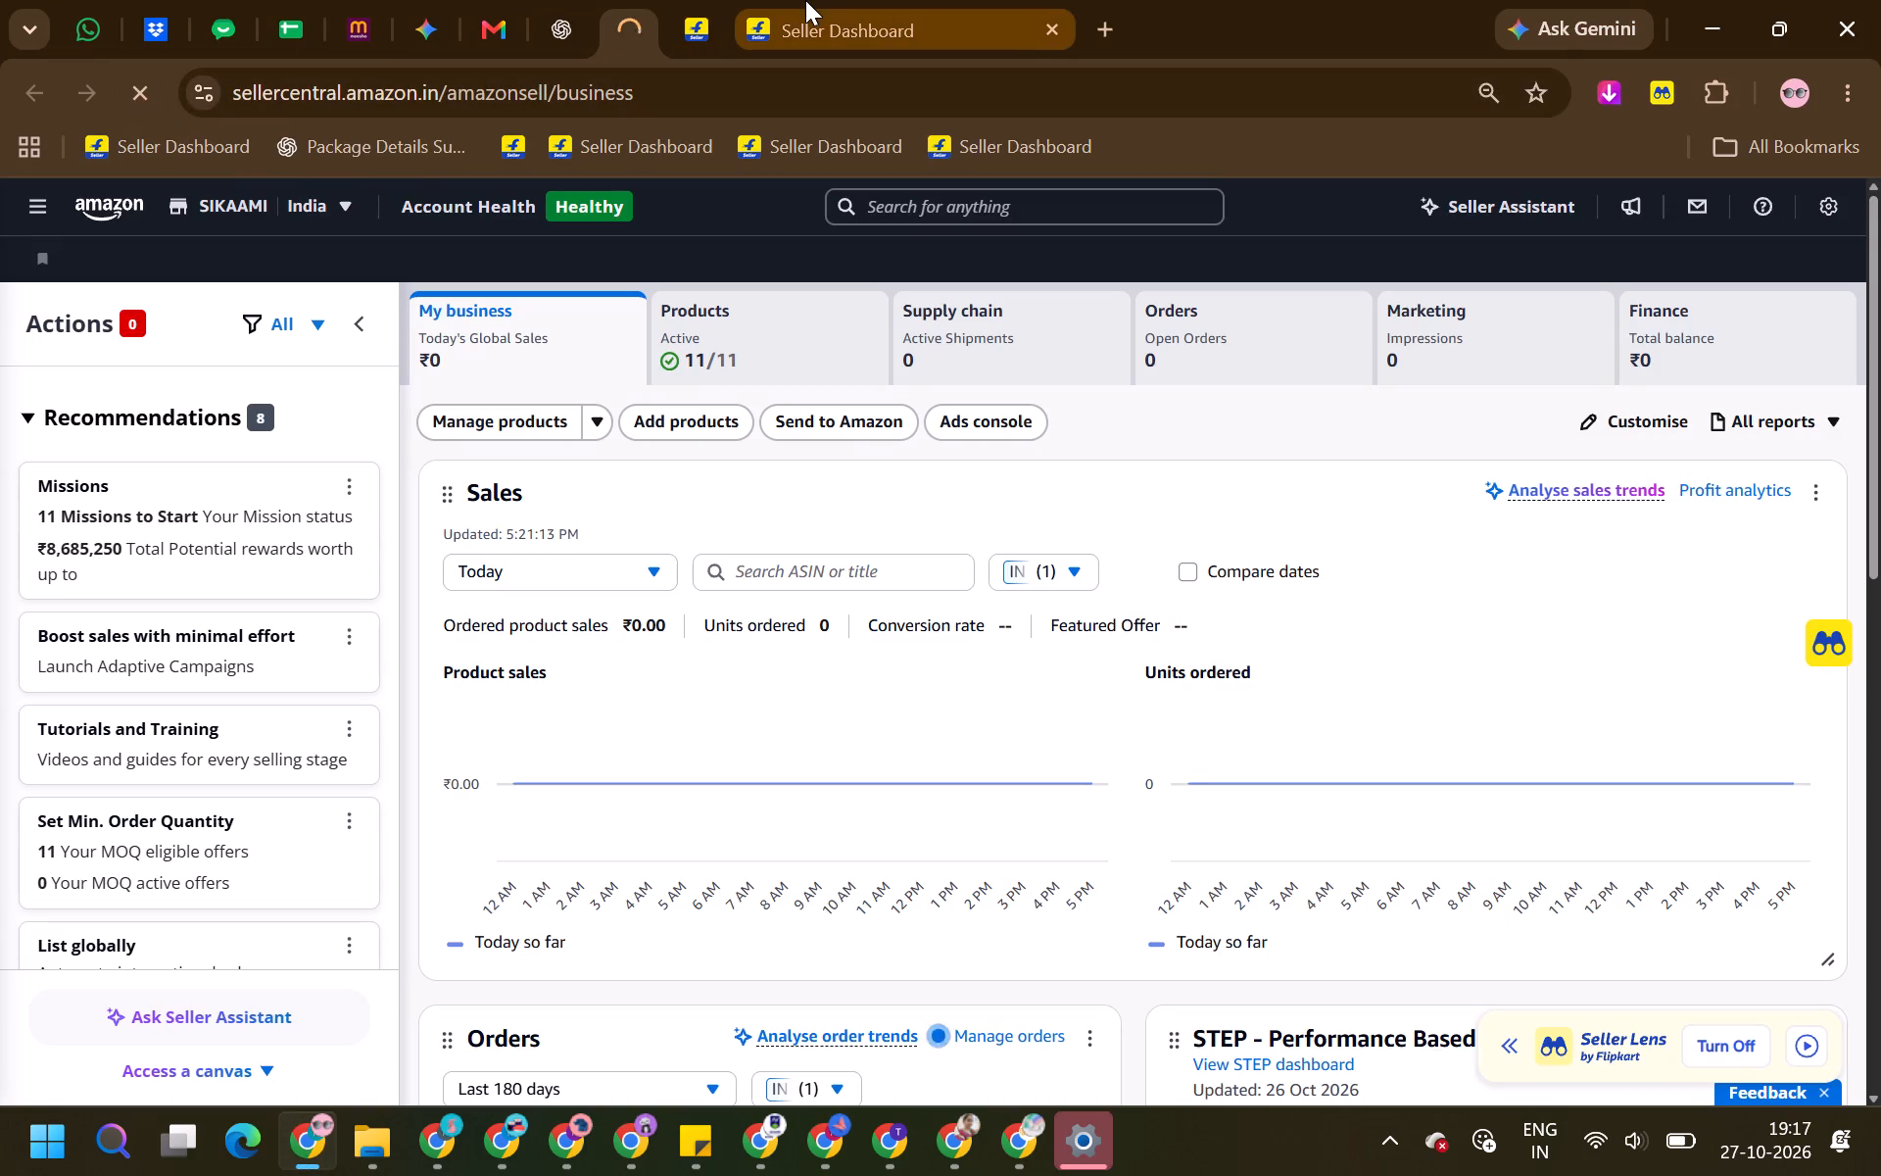
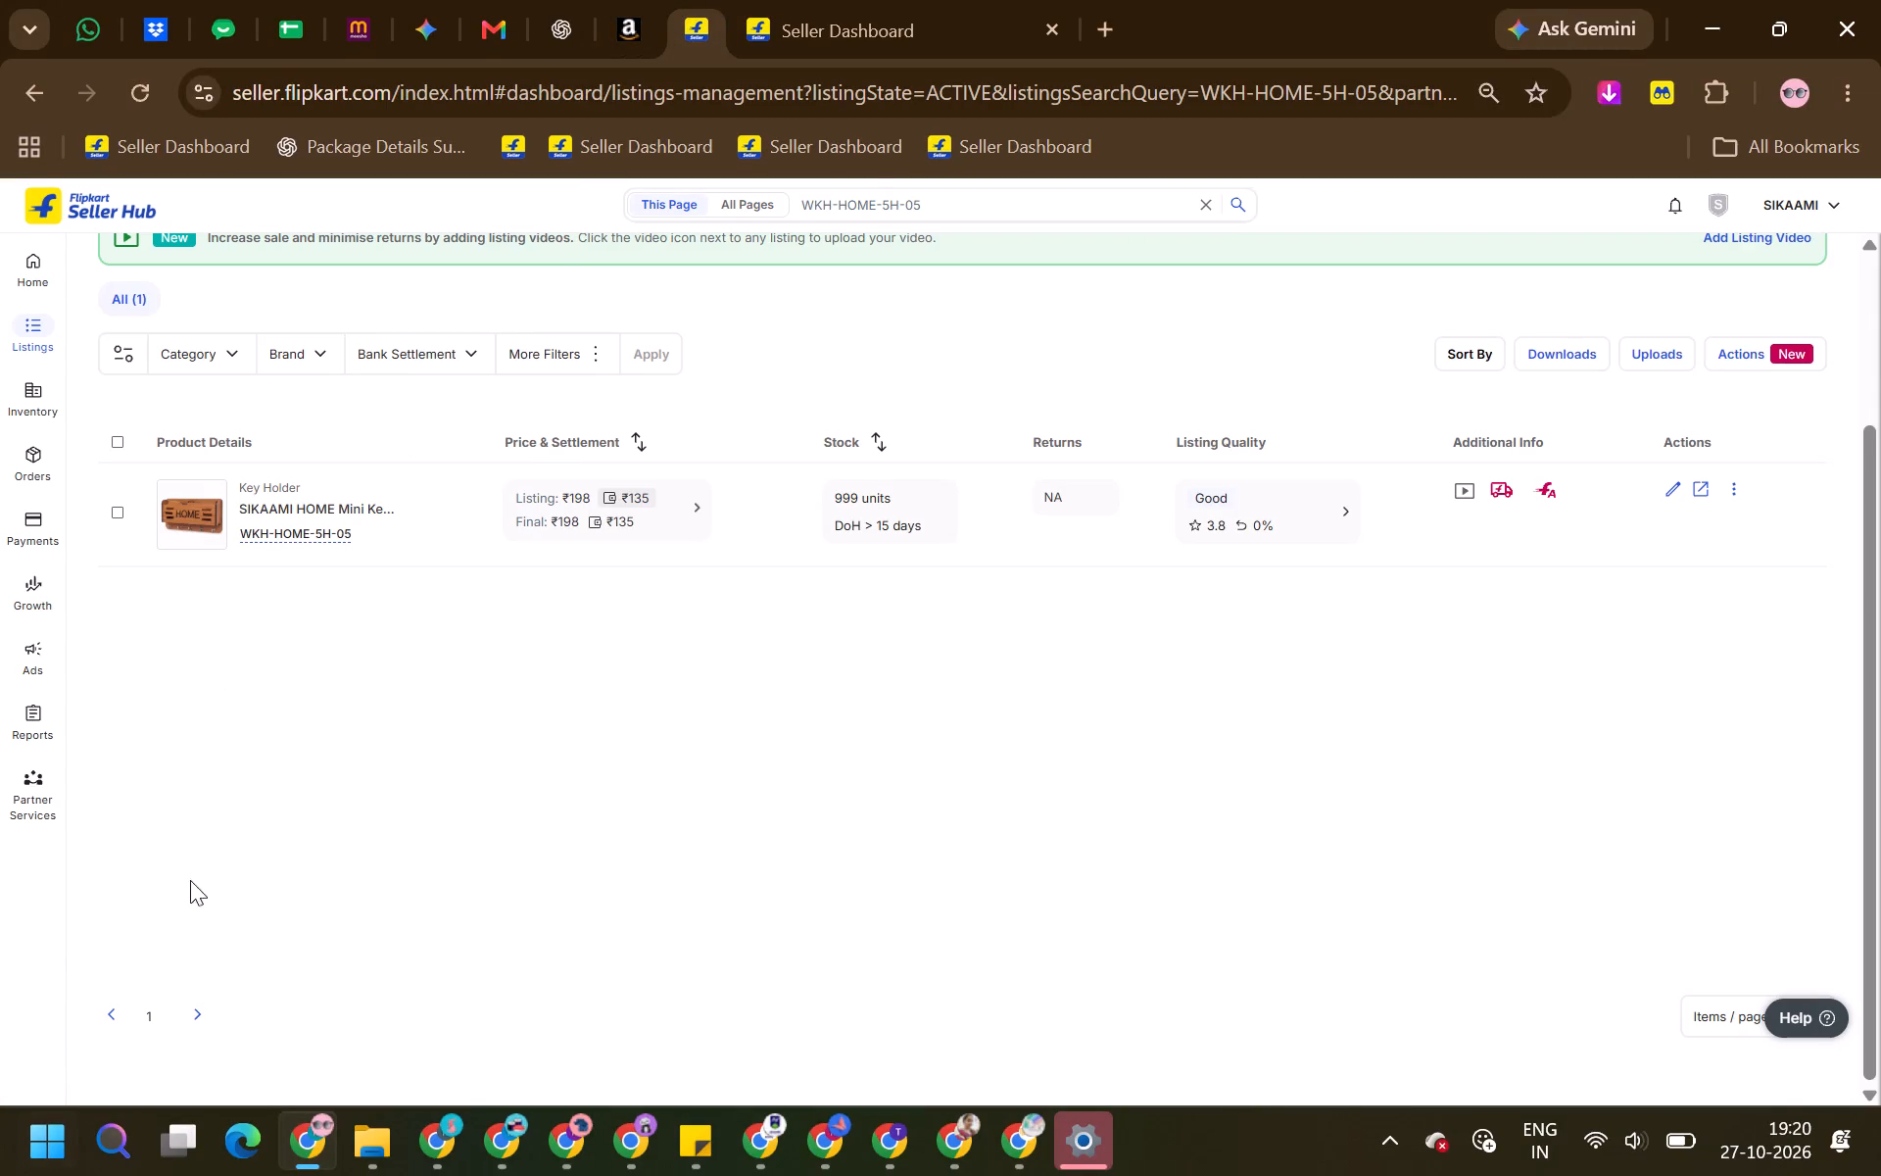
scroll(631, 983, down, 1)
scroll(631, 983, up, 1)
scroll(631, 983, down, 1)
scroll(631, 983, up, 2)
Close the extra Seller Dashboard tab that is loading the upcoming active orders.
click(840, 0)
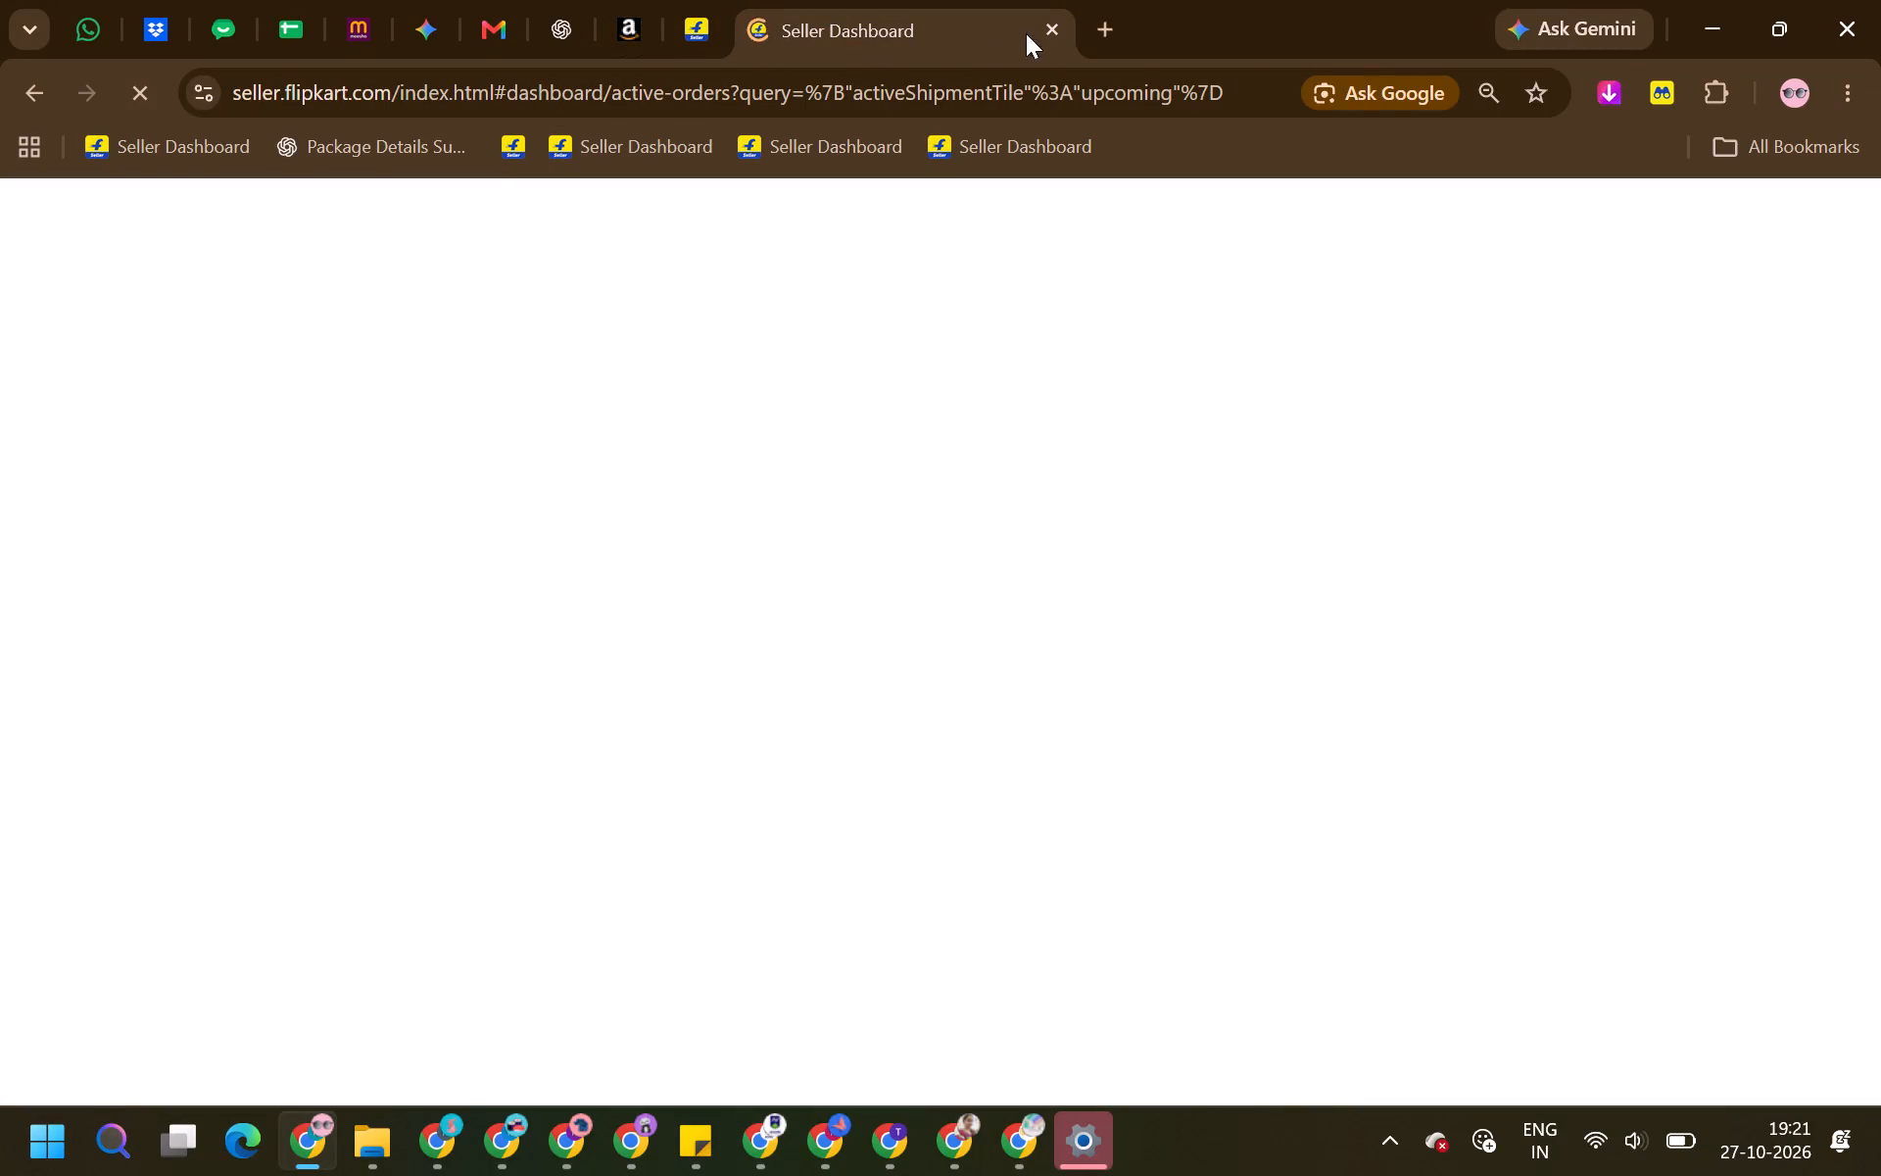
click(1048, 32)
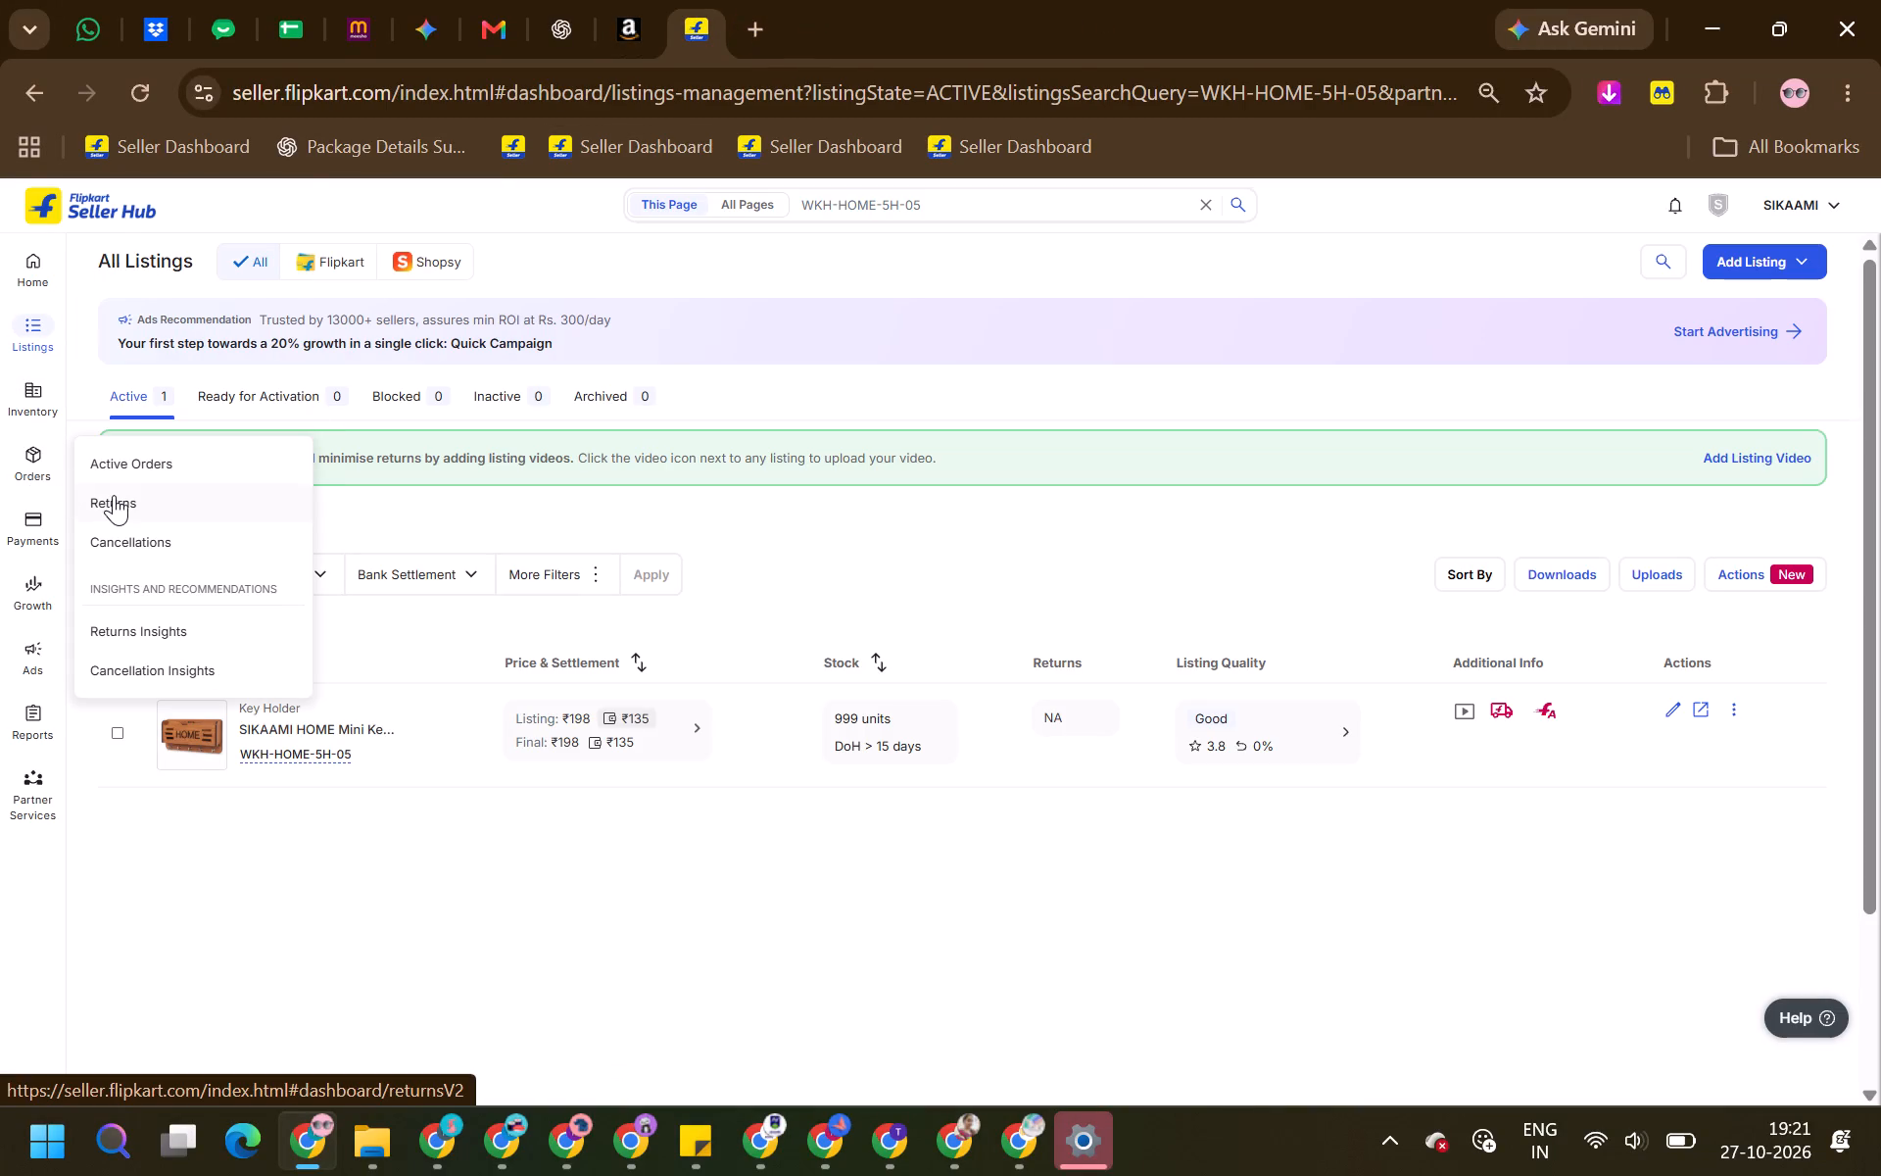
Visit the Flipkart Returns page, then open the full active listings without the WKH-HOME-5H-05 search.
click(119, 497)
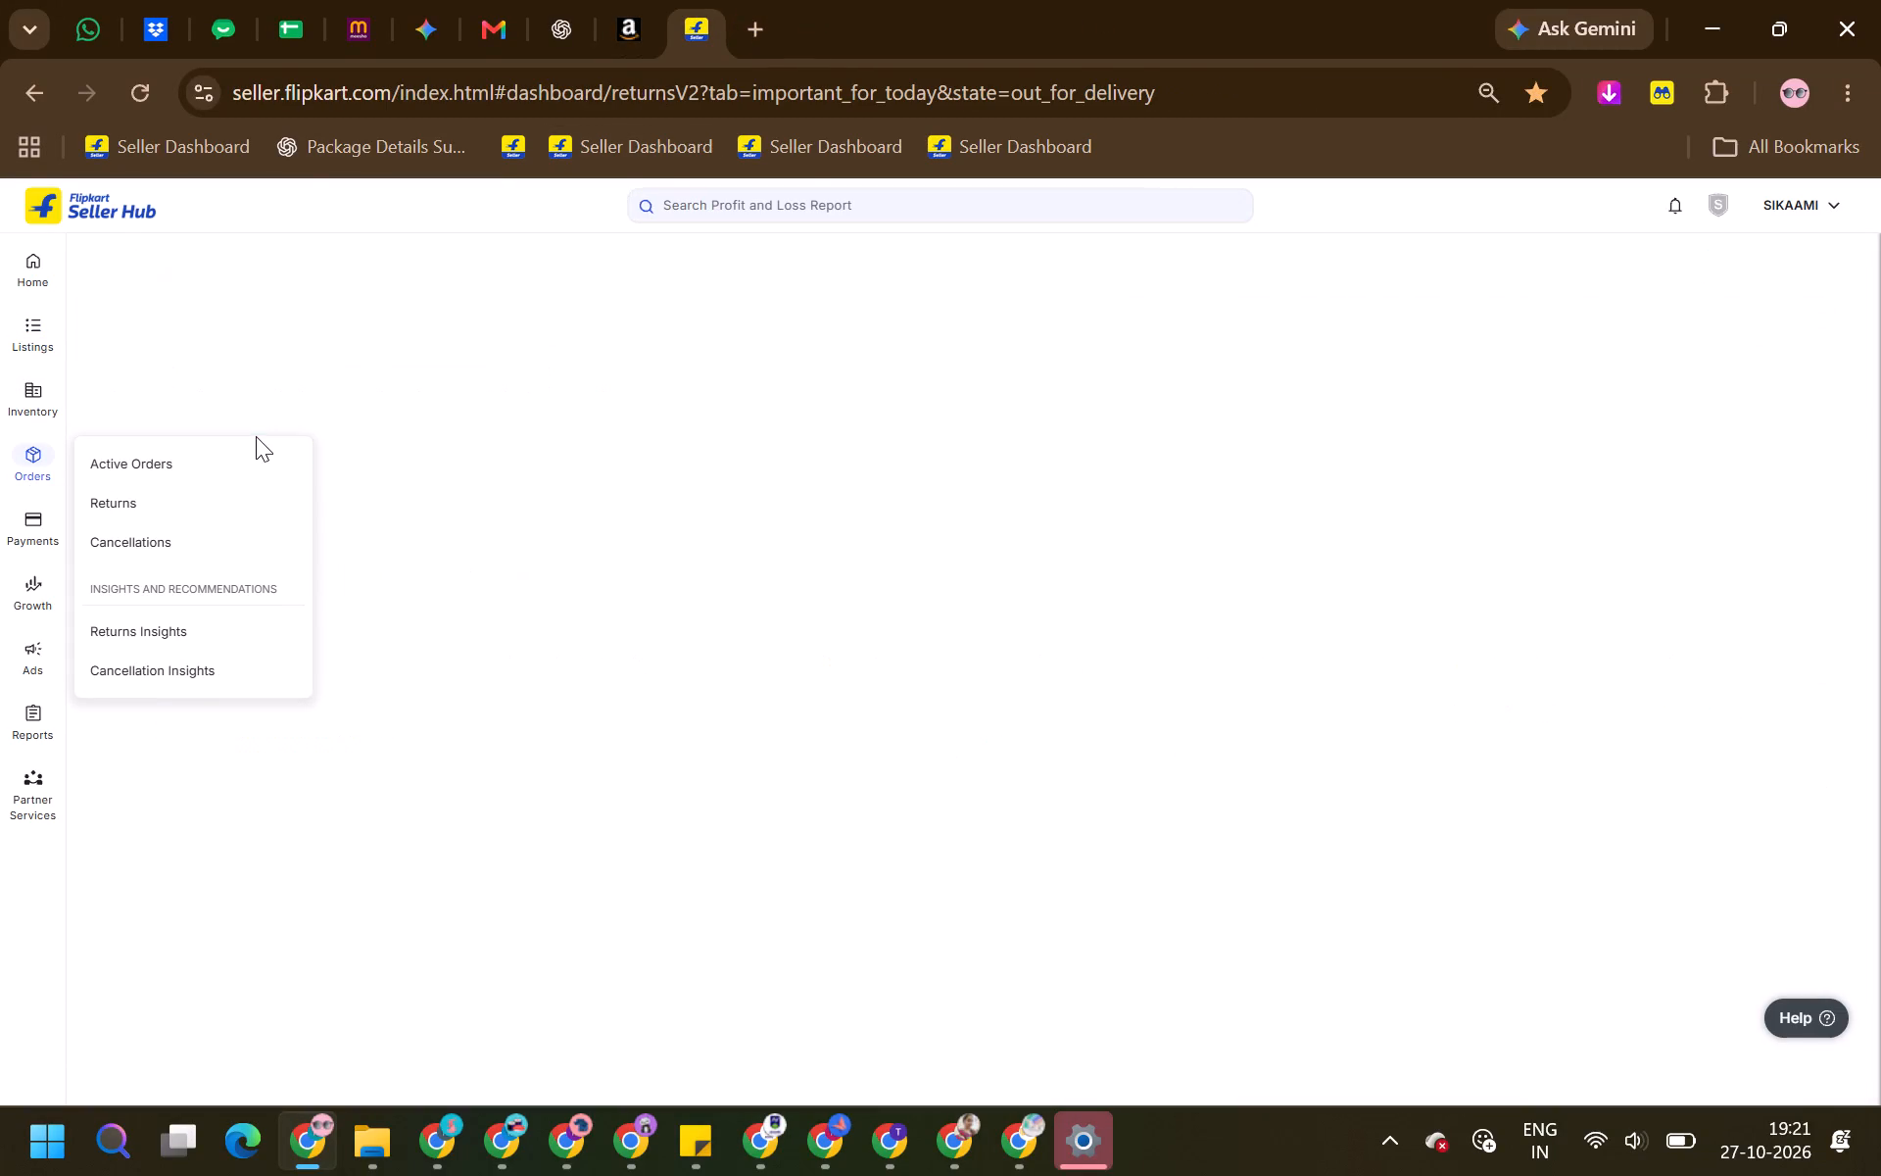
click(285, 349)
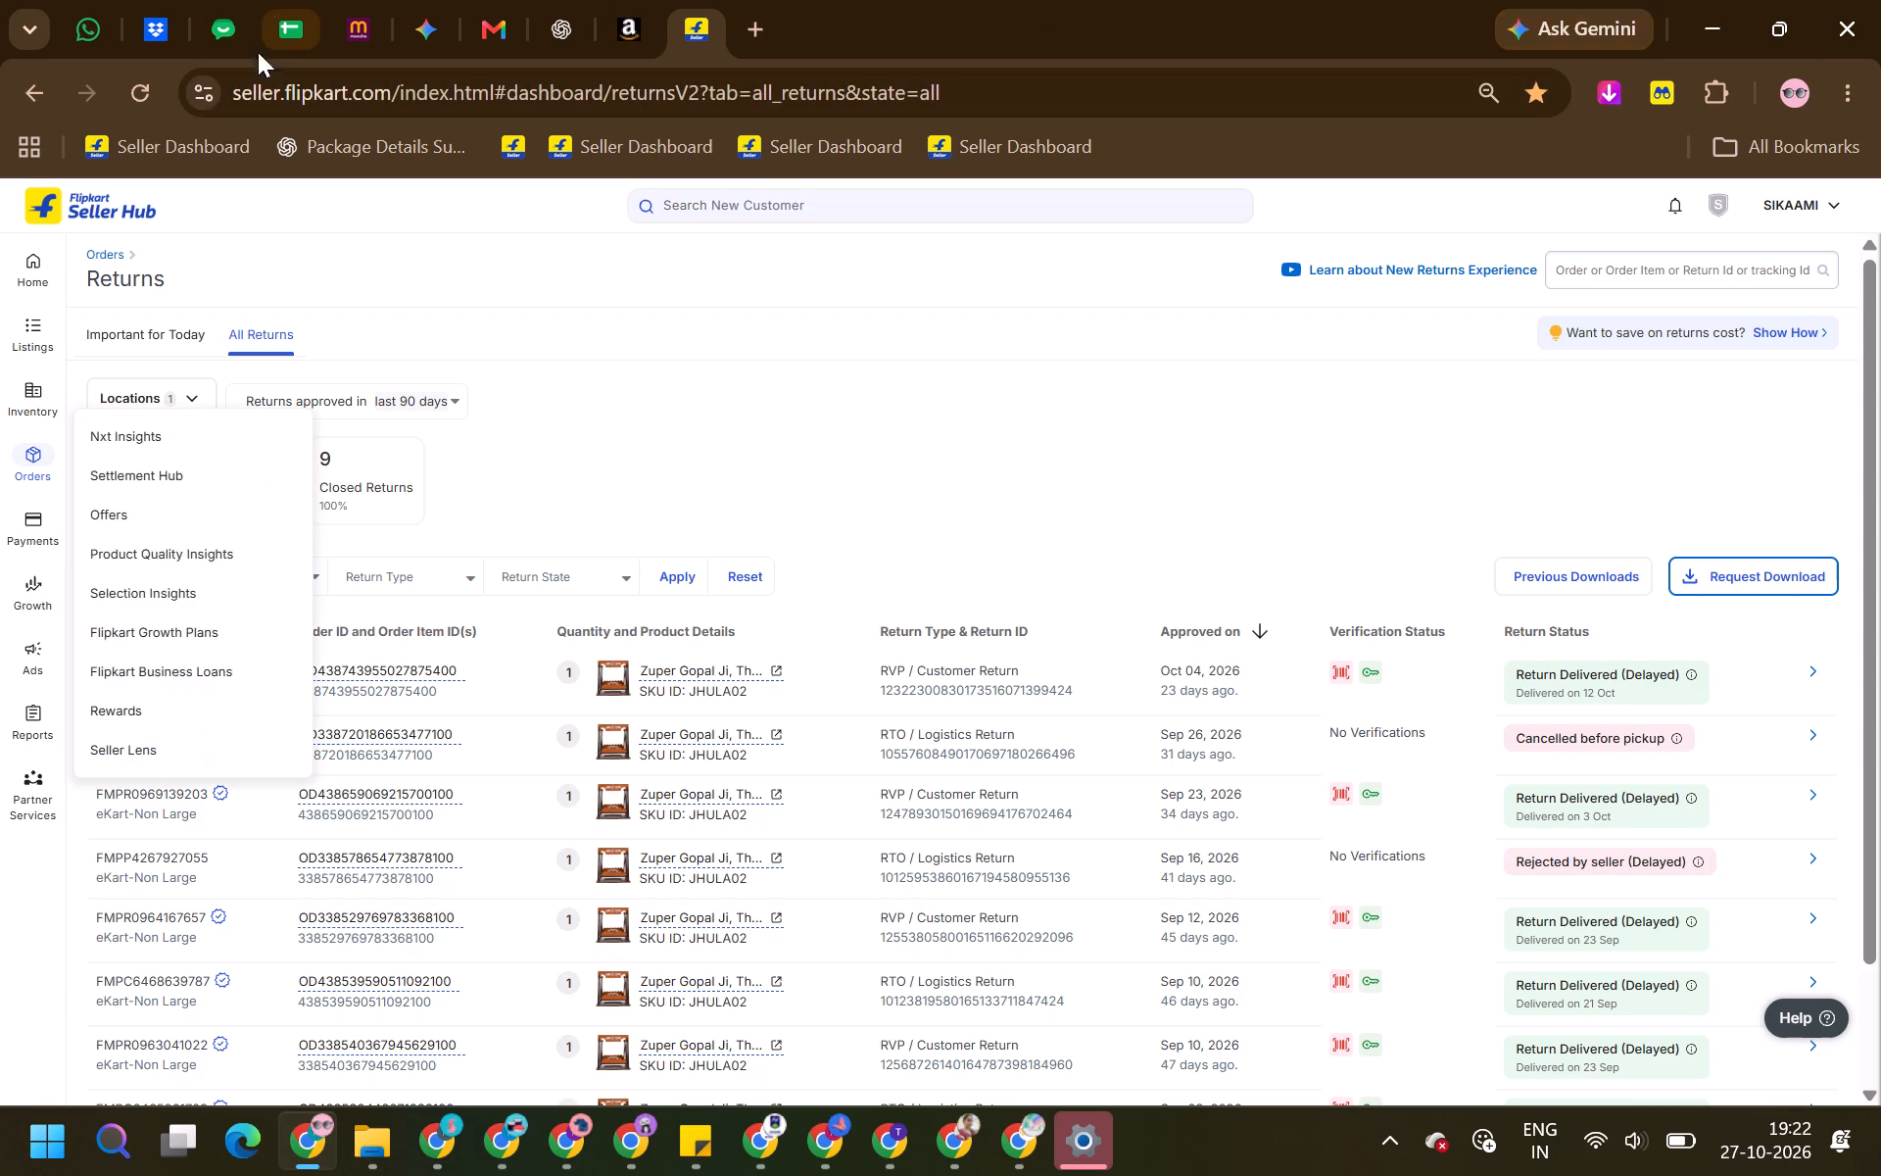
Open the active listings overview for the SIKAAMI account in Flipkart Seller Hub.
click(39, 307)
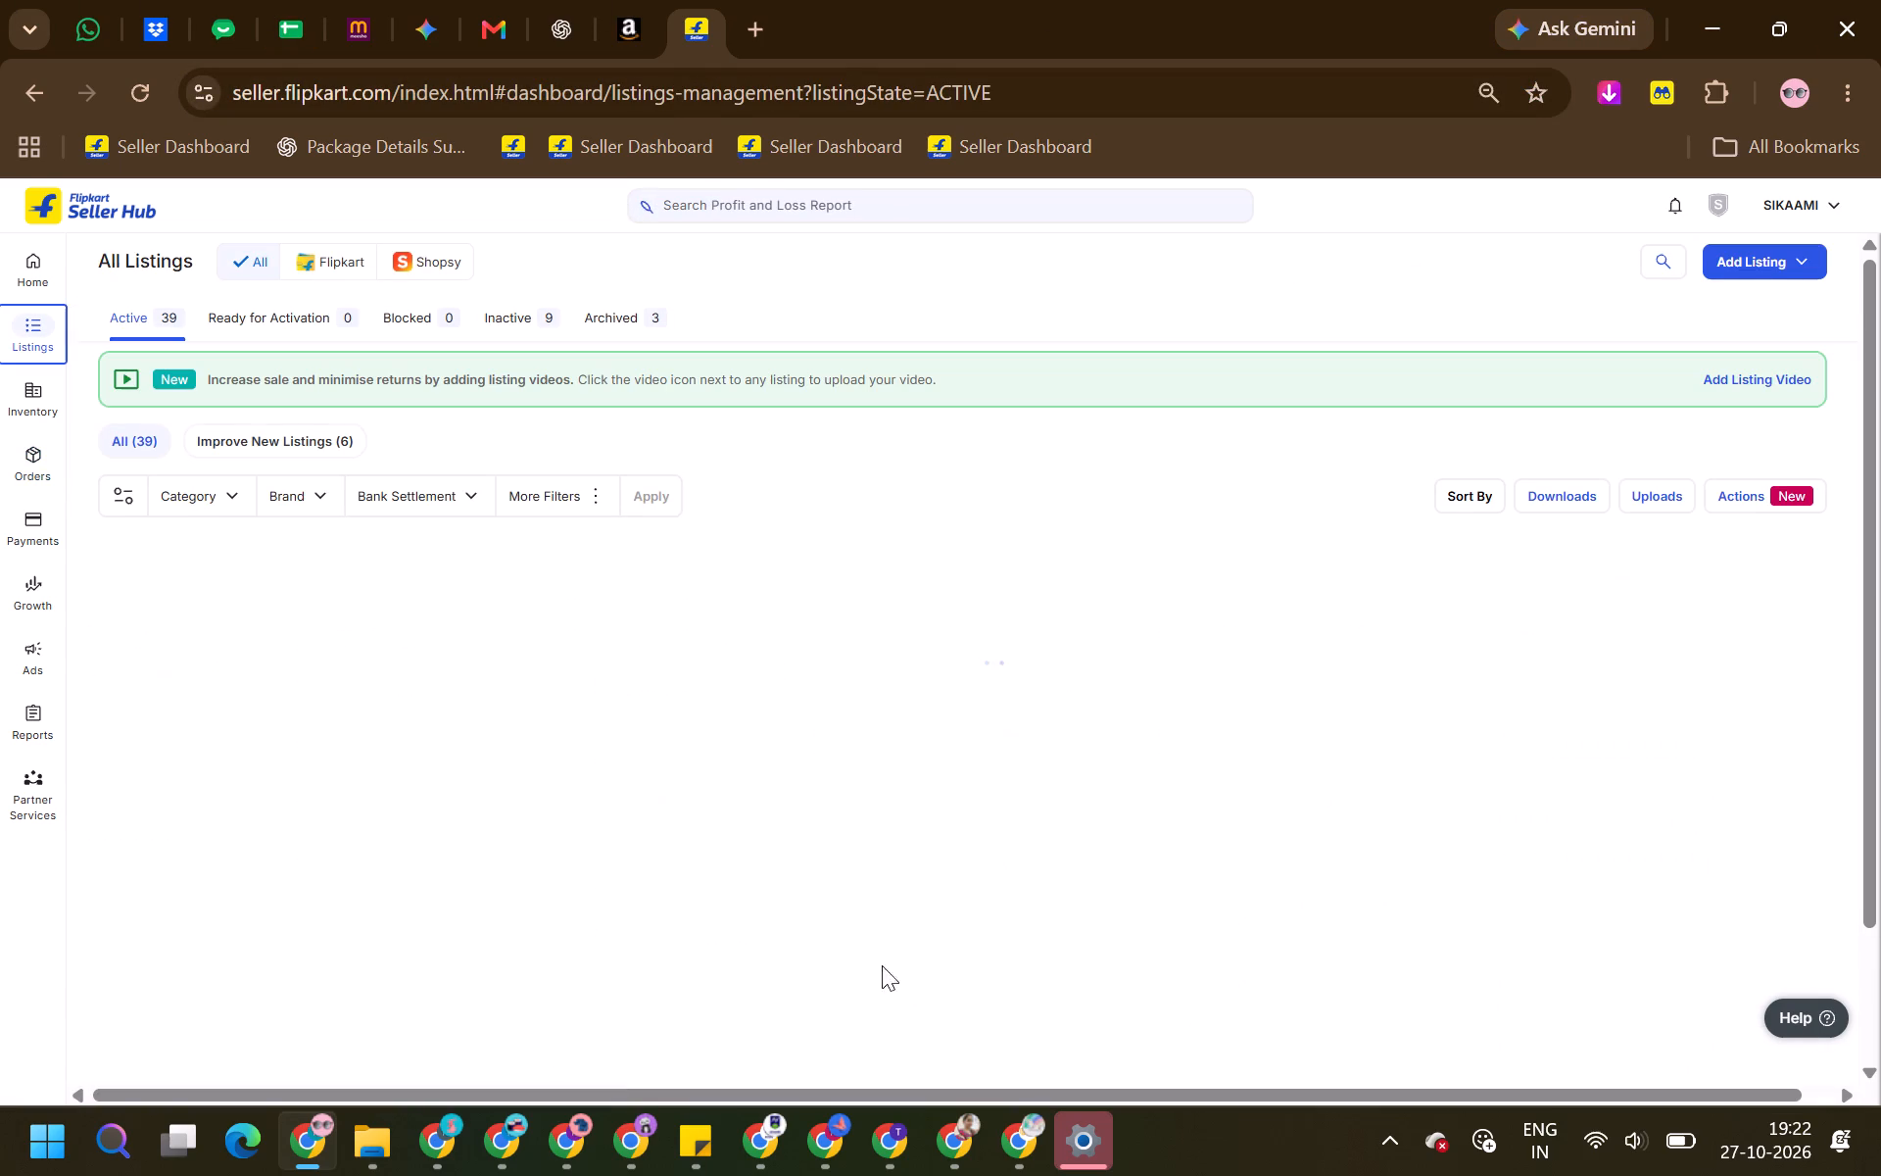
Switch to the Windows Settings window with the Bluetooth & devices Keyboard page.
click(1091, 1140)
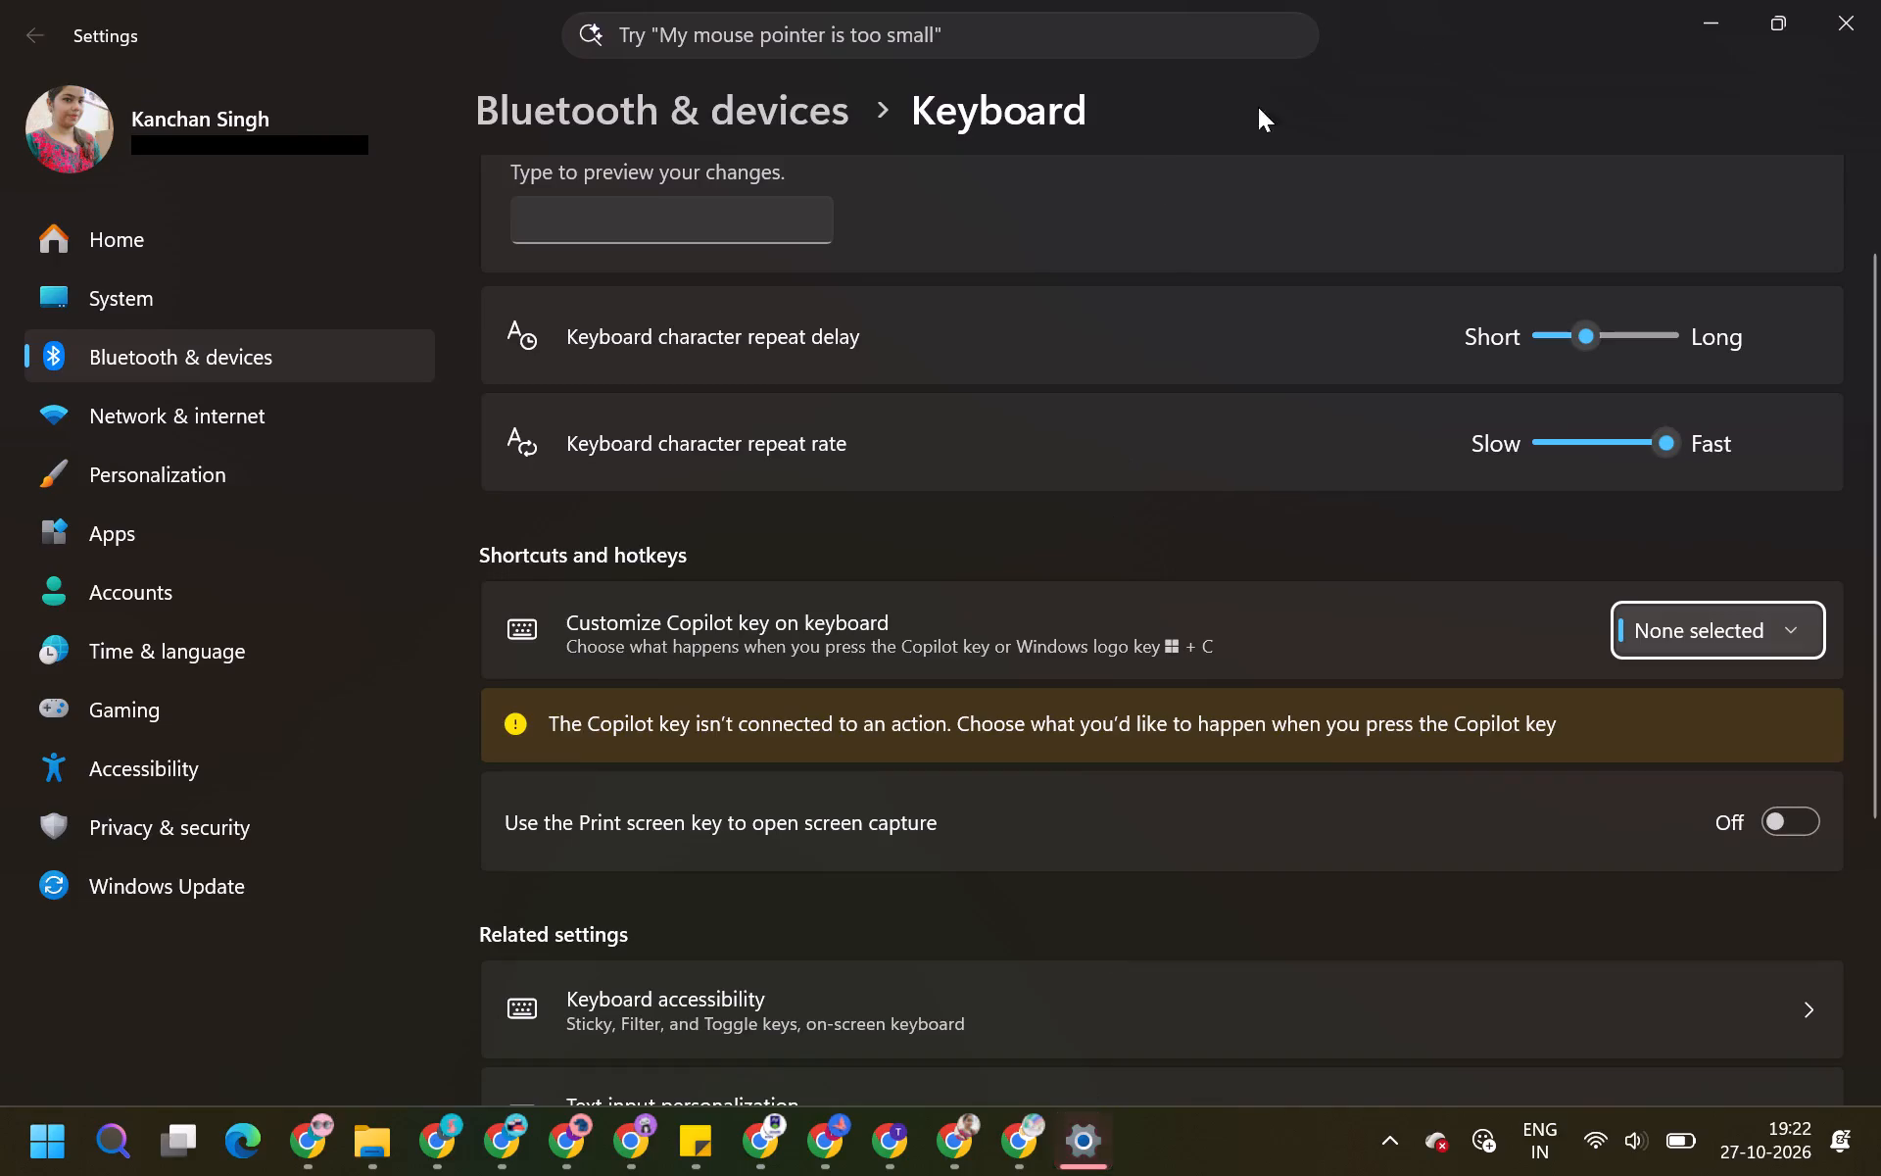
Close the Windows keyboard settings window.
click(1880, 0)
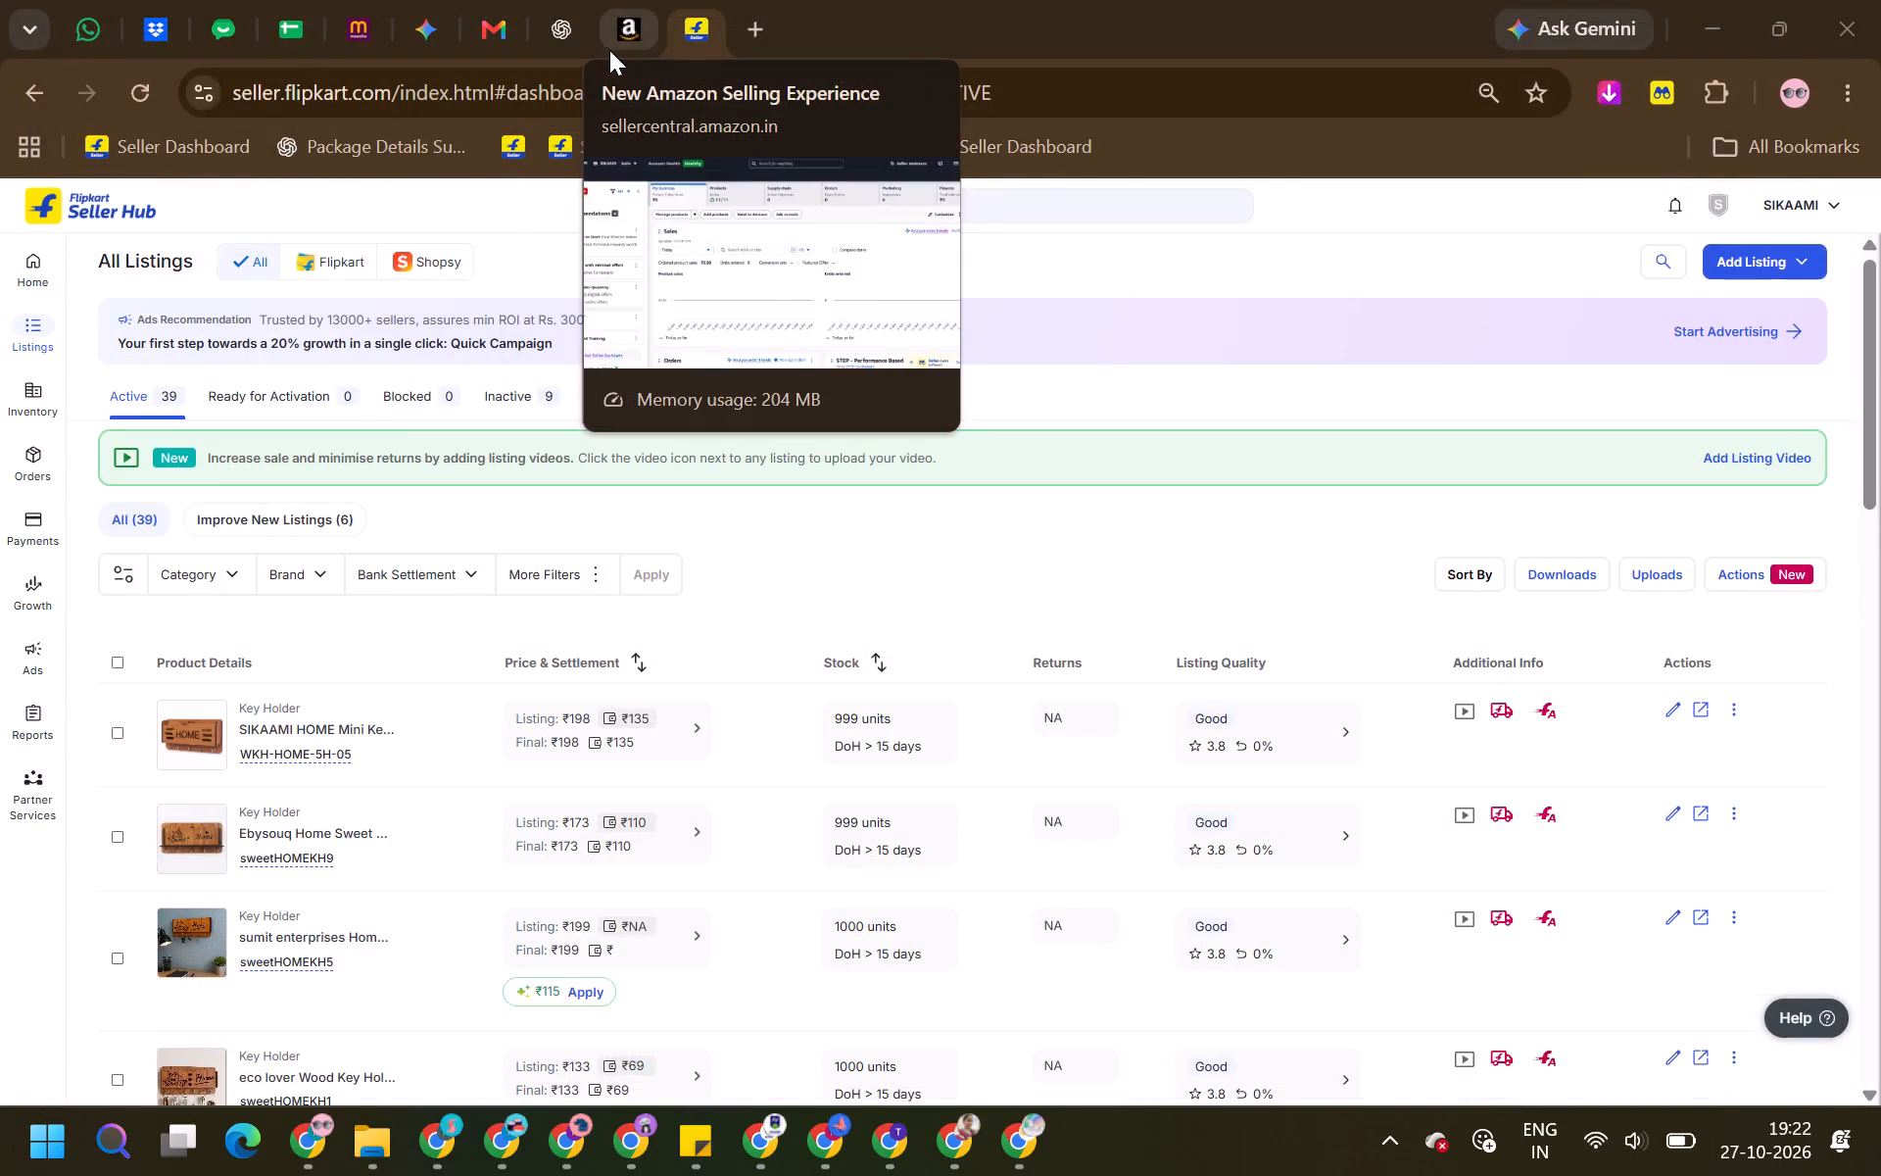
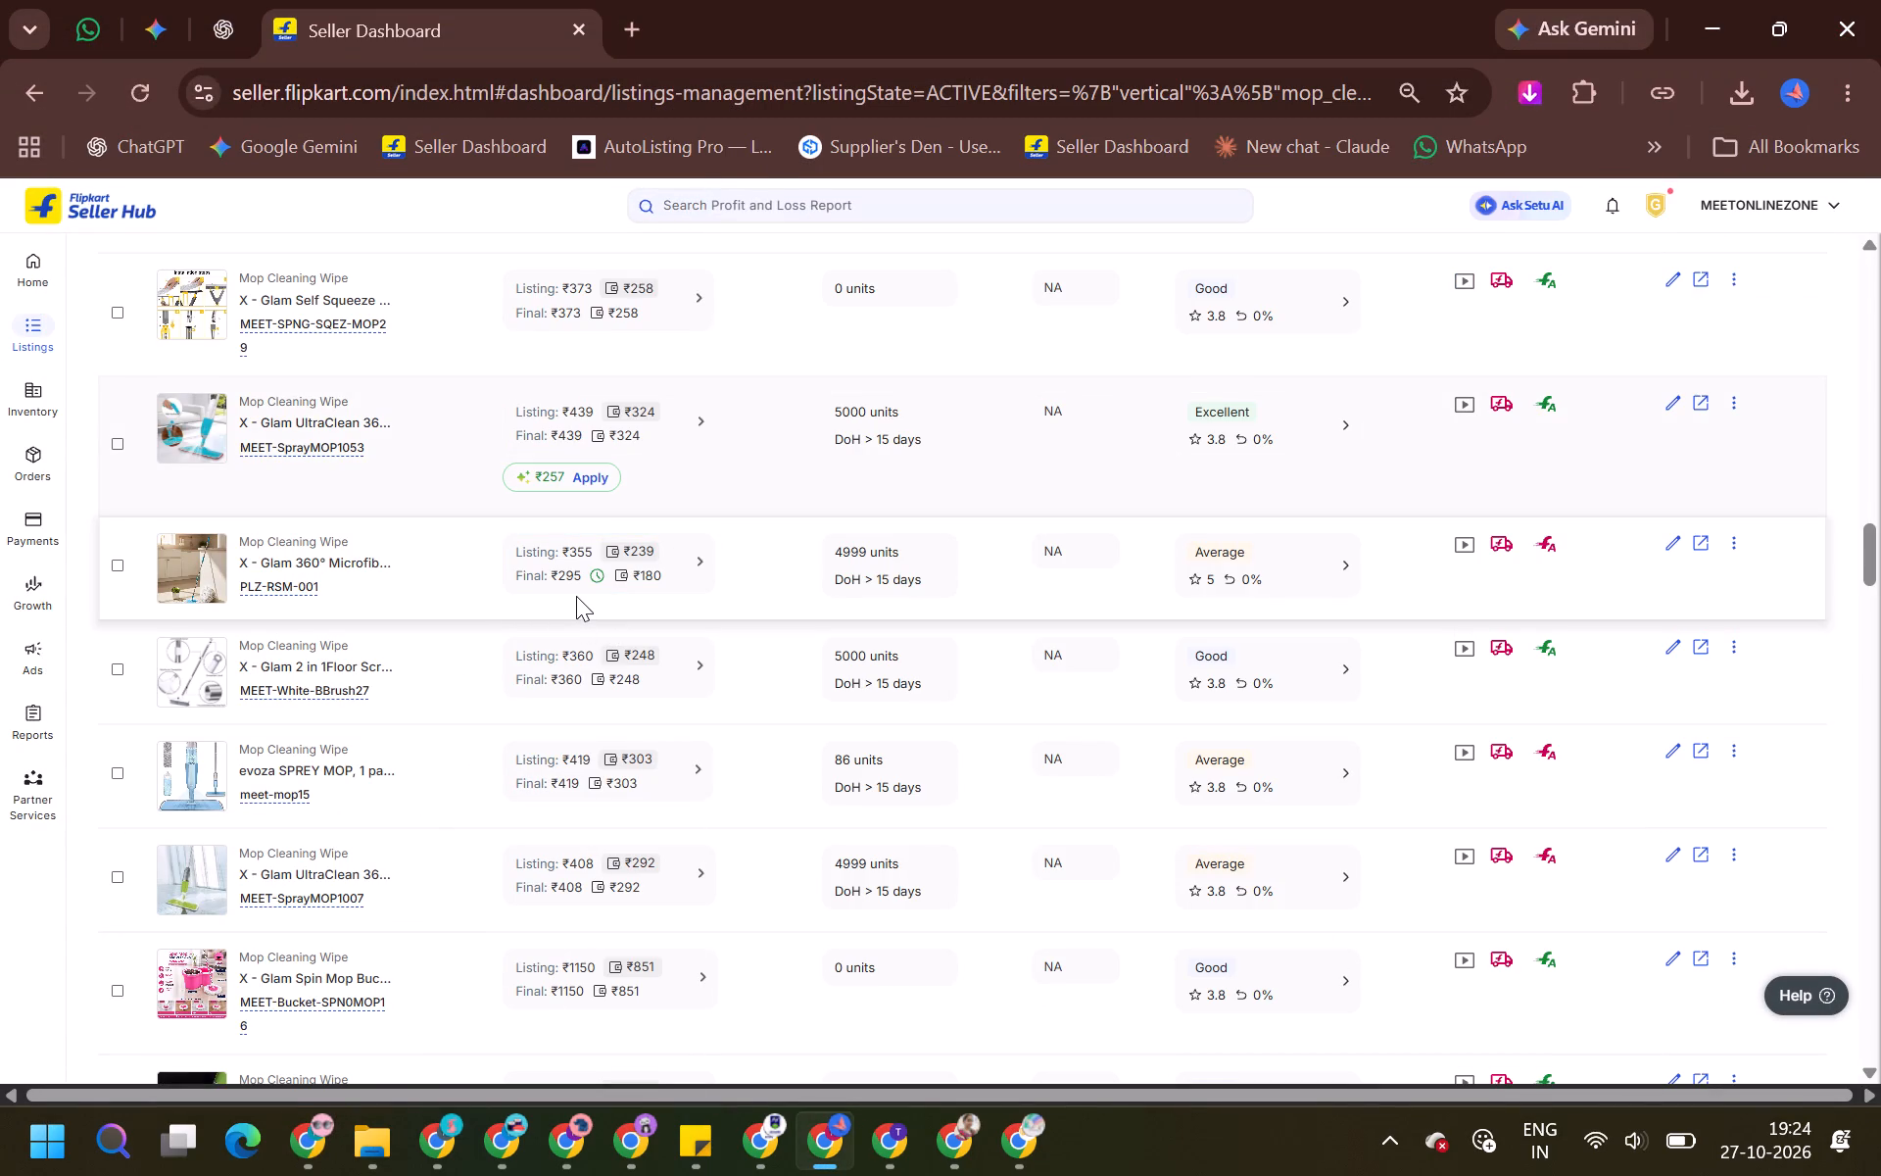
click(591, 571)
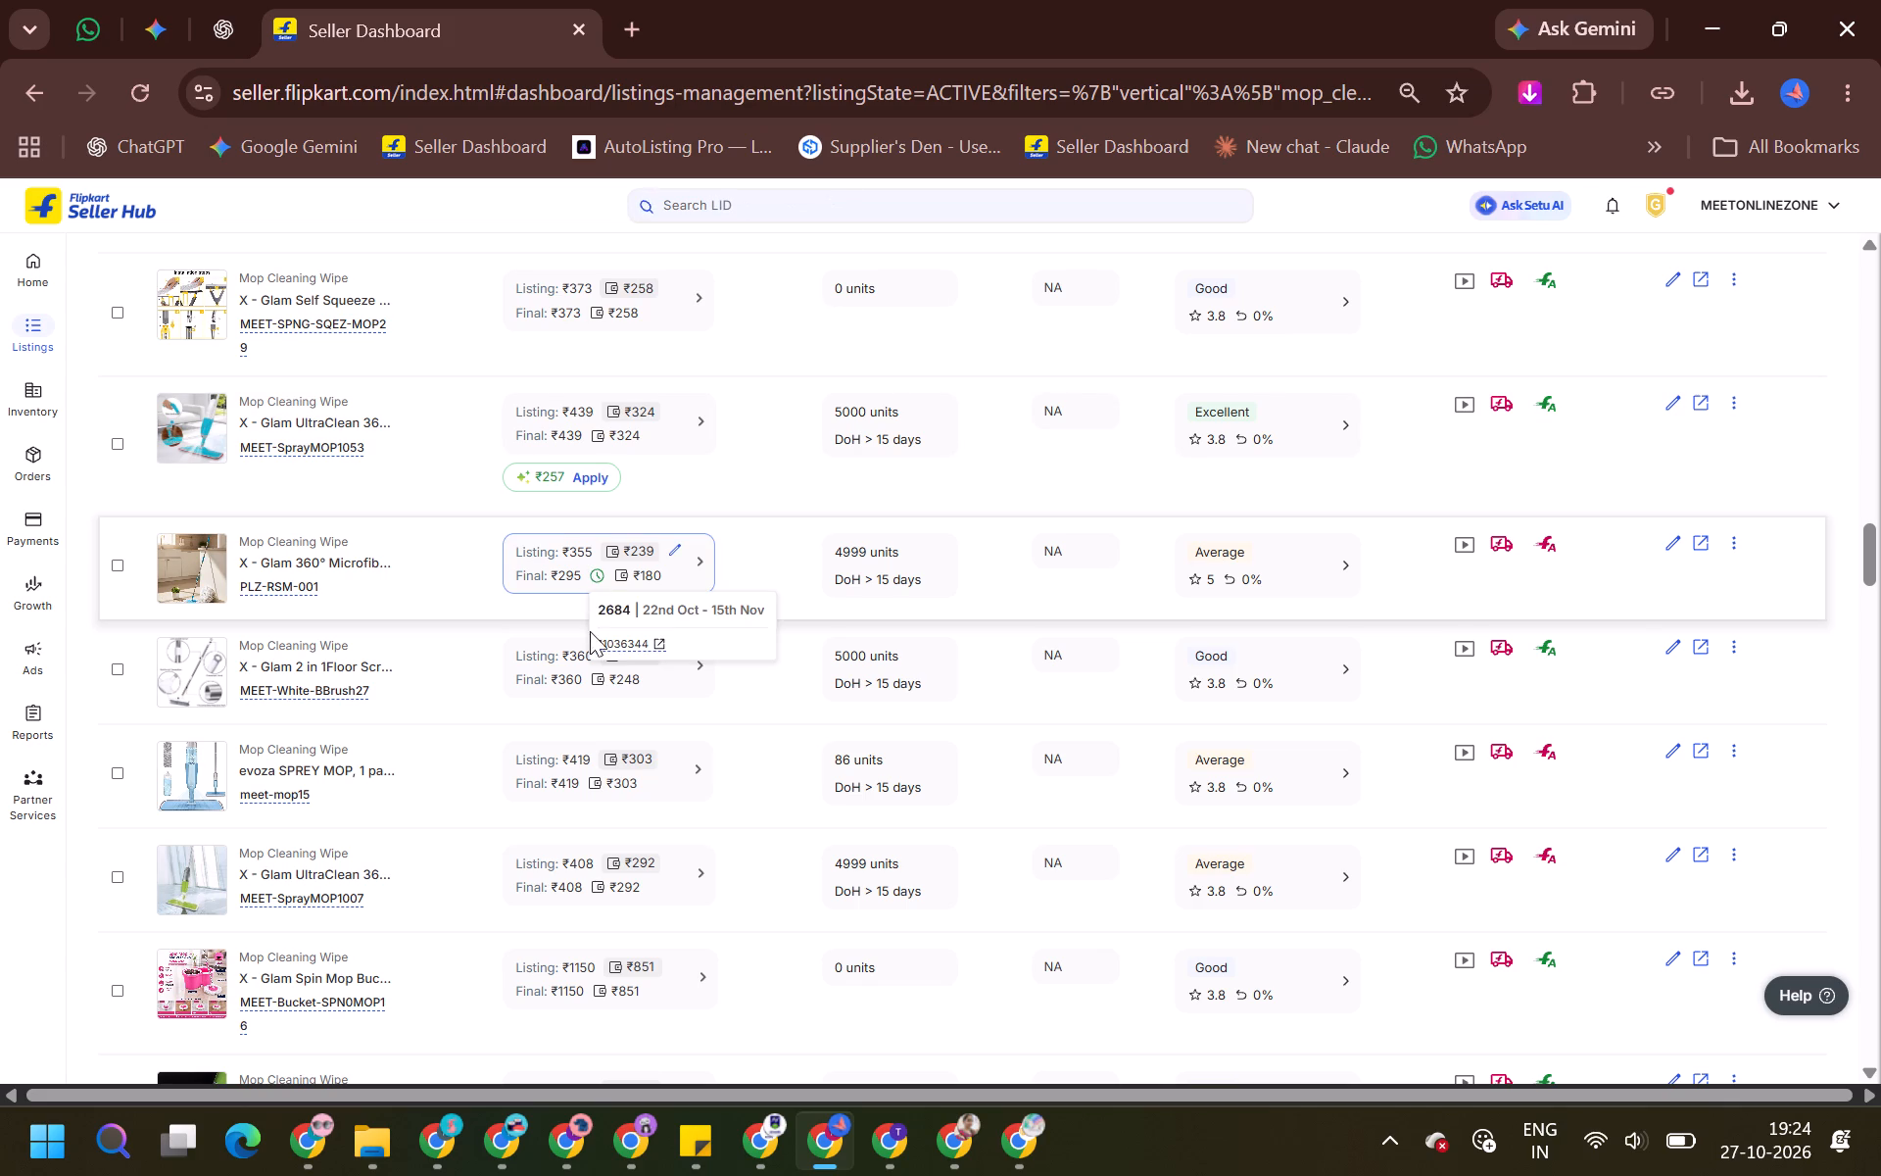
click(462, 586)
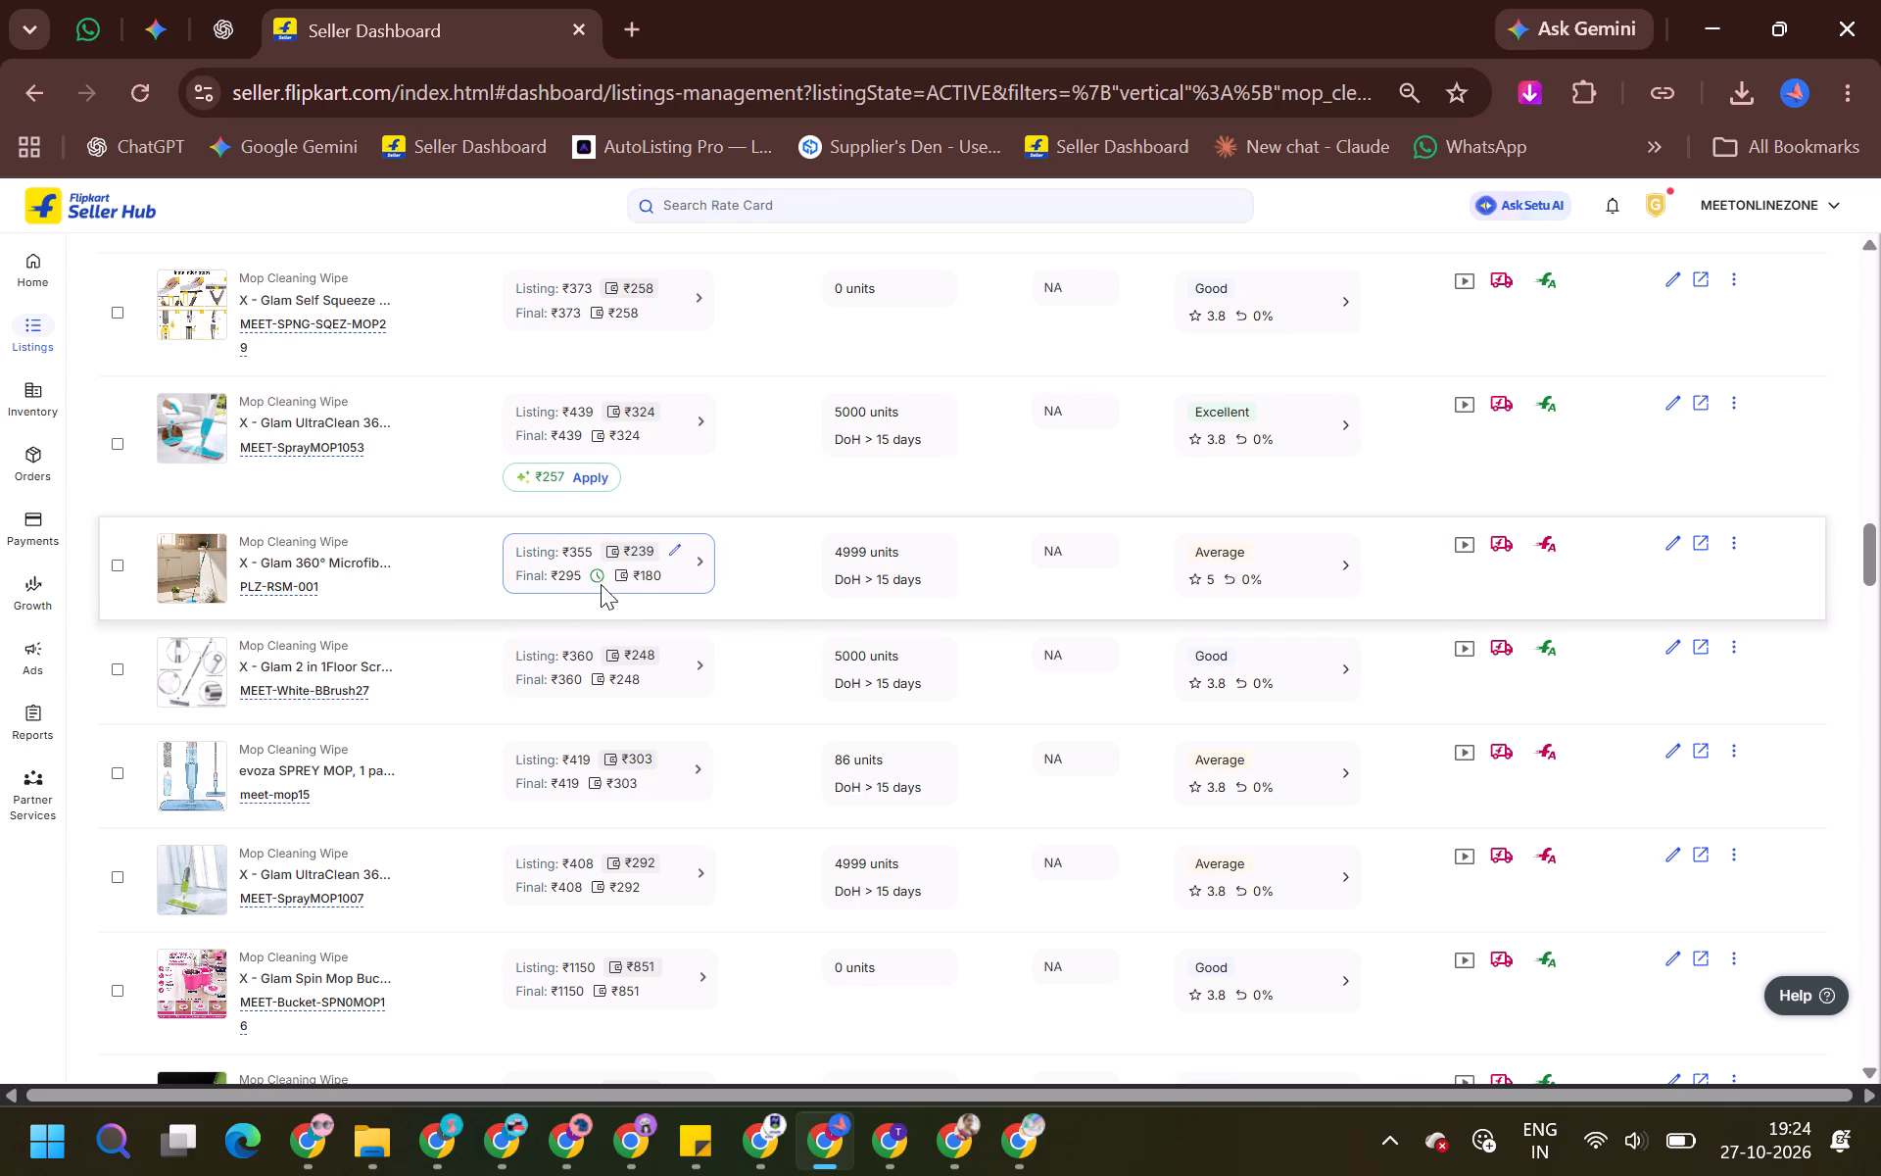
click(605, 579)
right_click(624, 644)
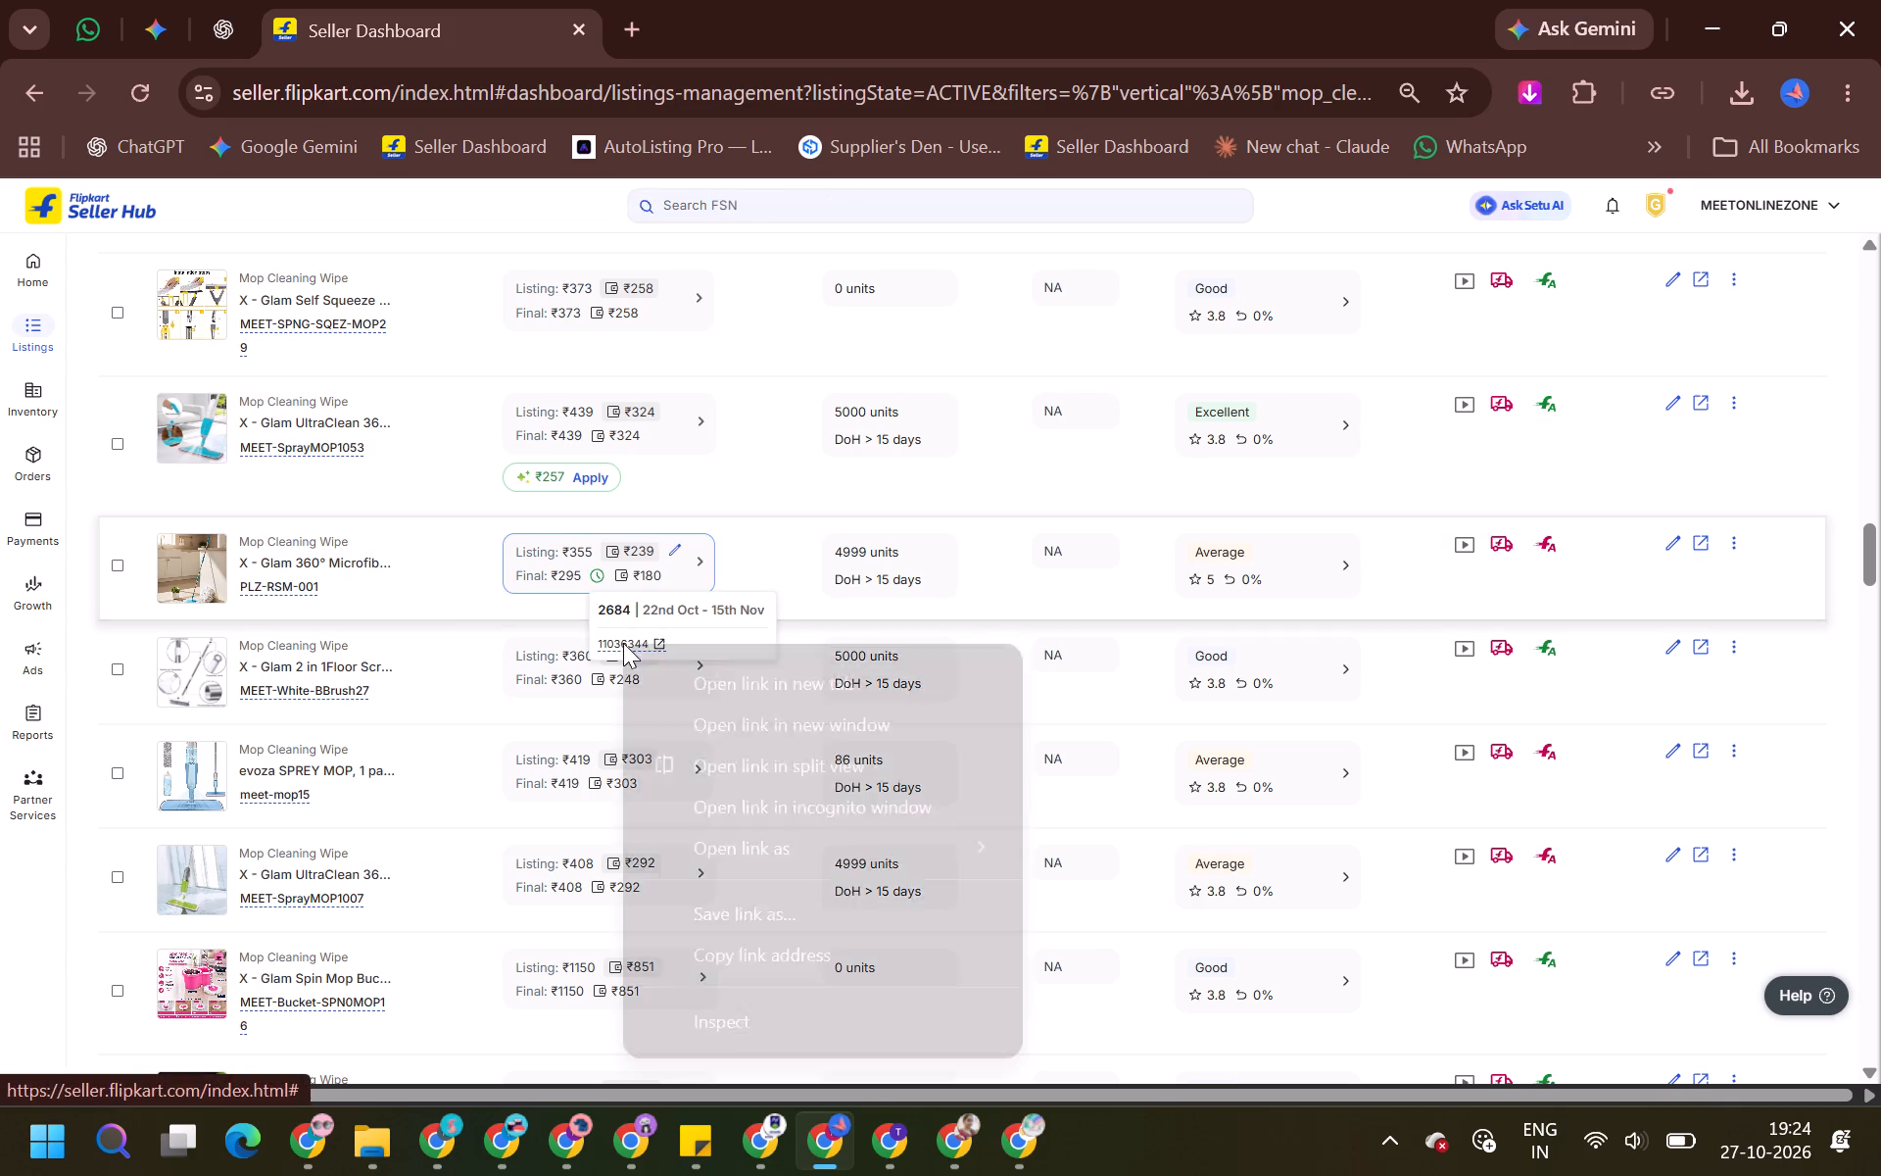
click(677, 684)
click(732, 0)
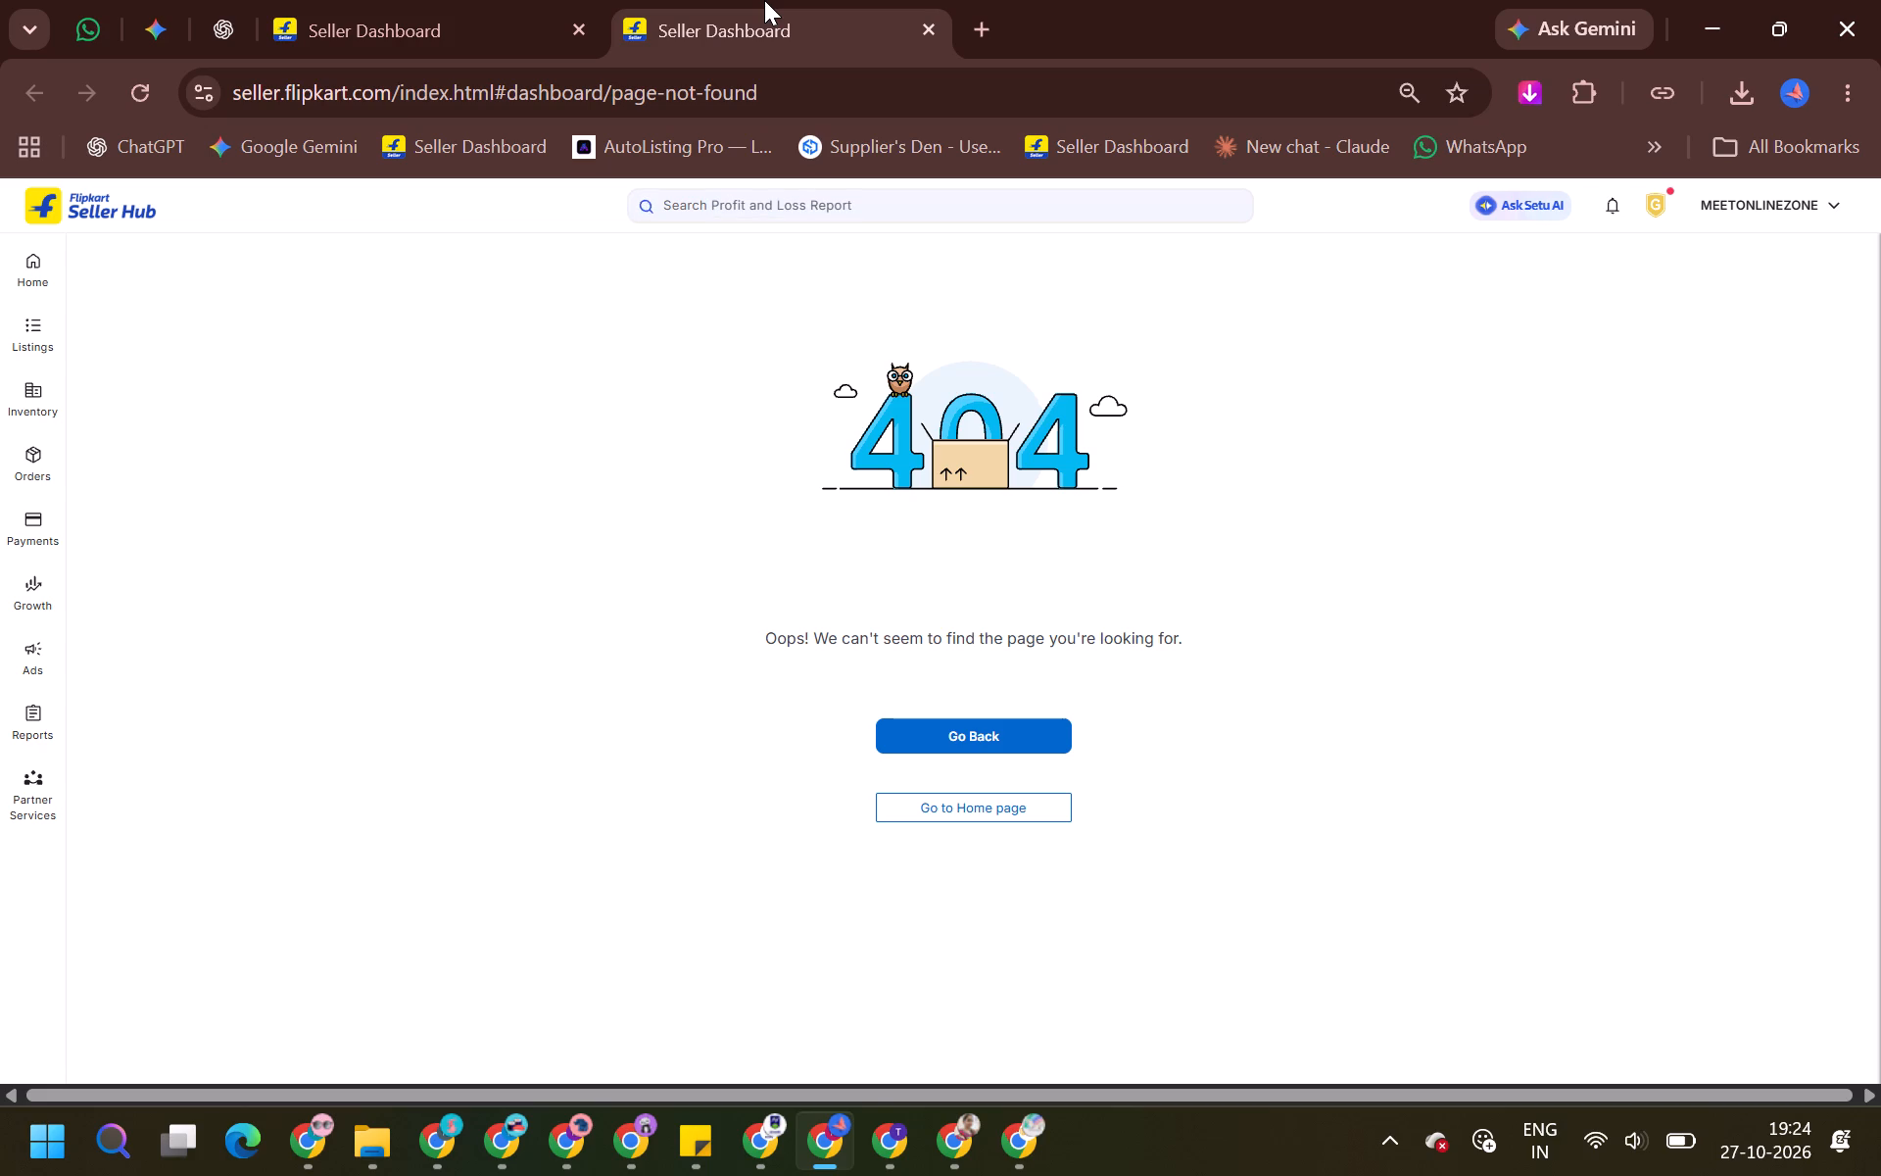
click(511, 0)
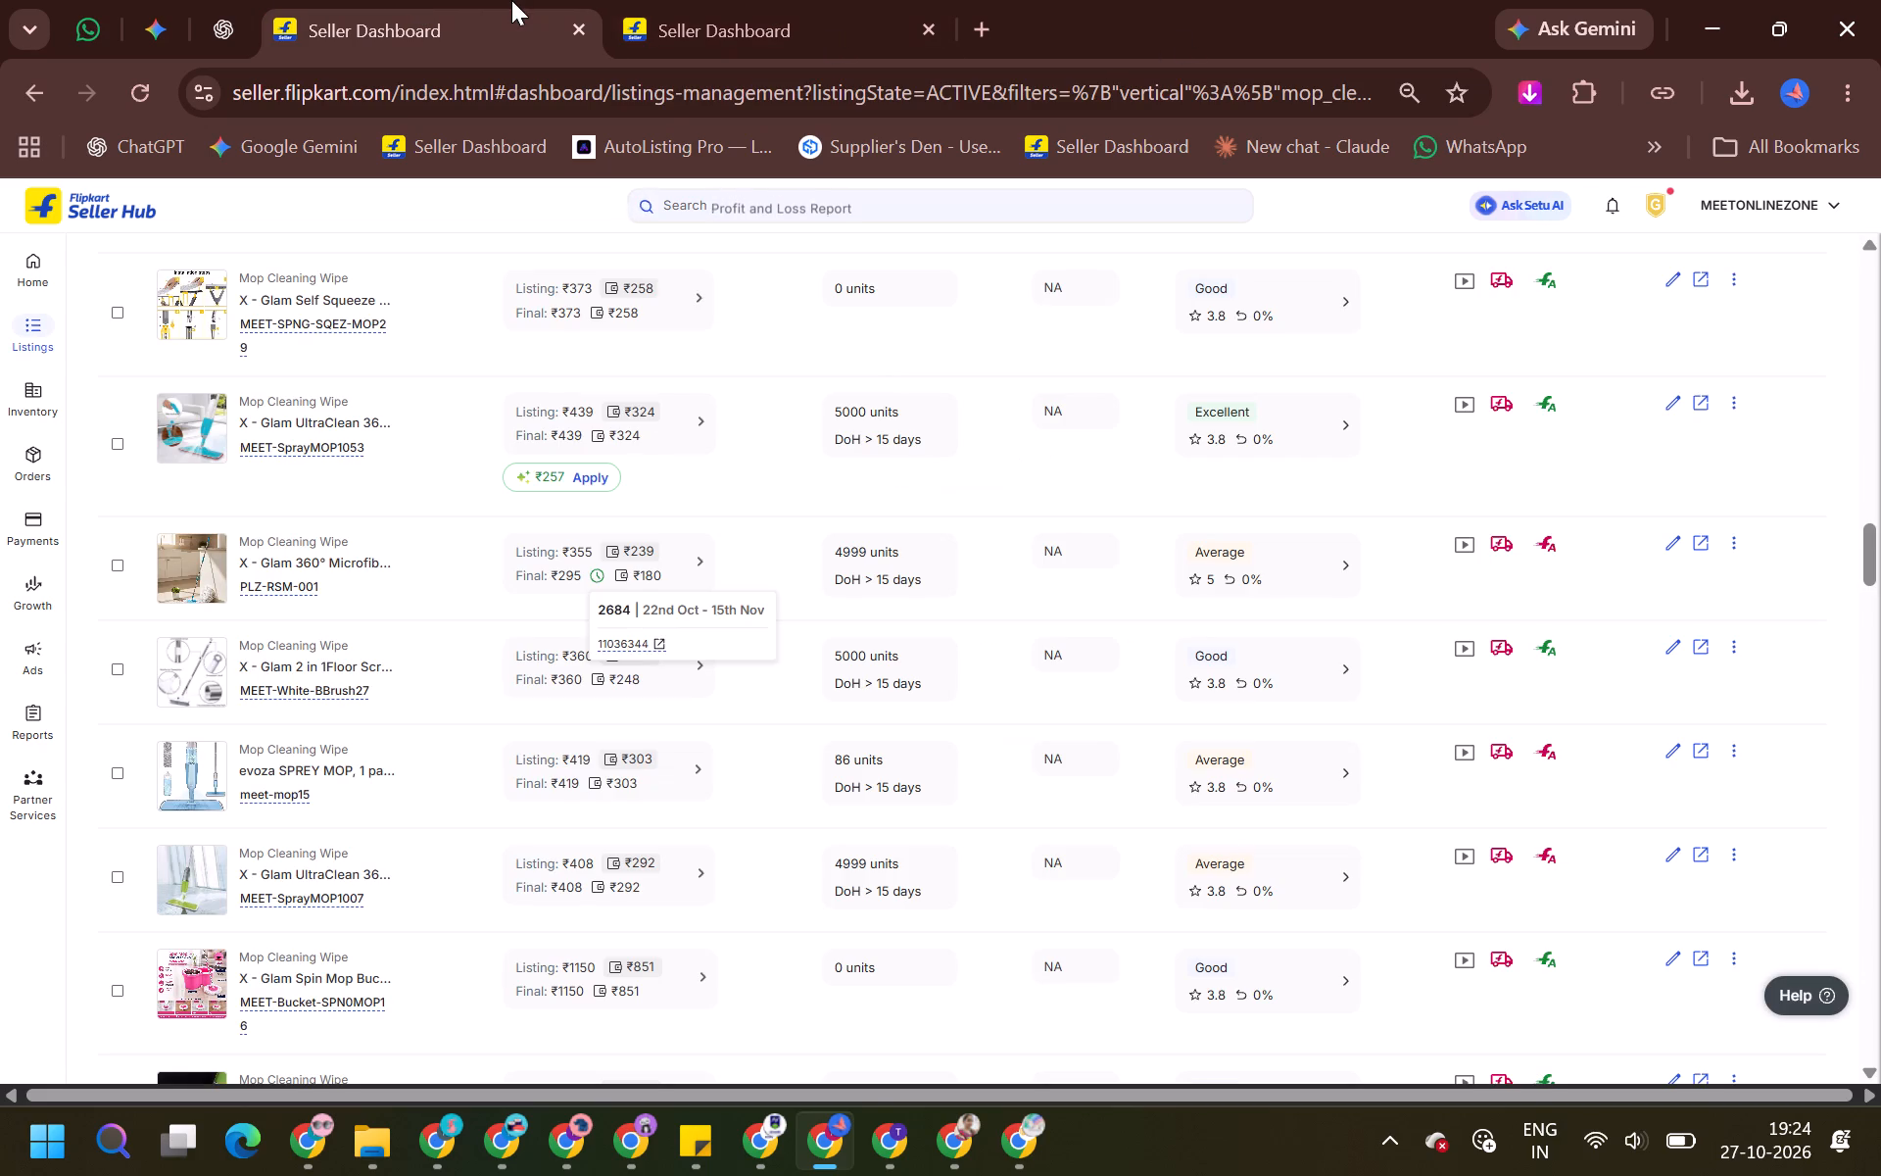
click(932, 28)
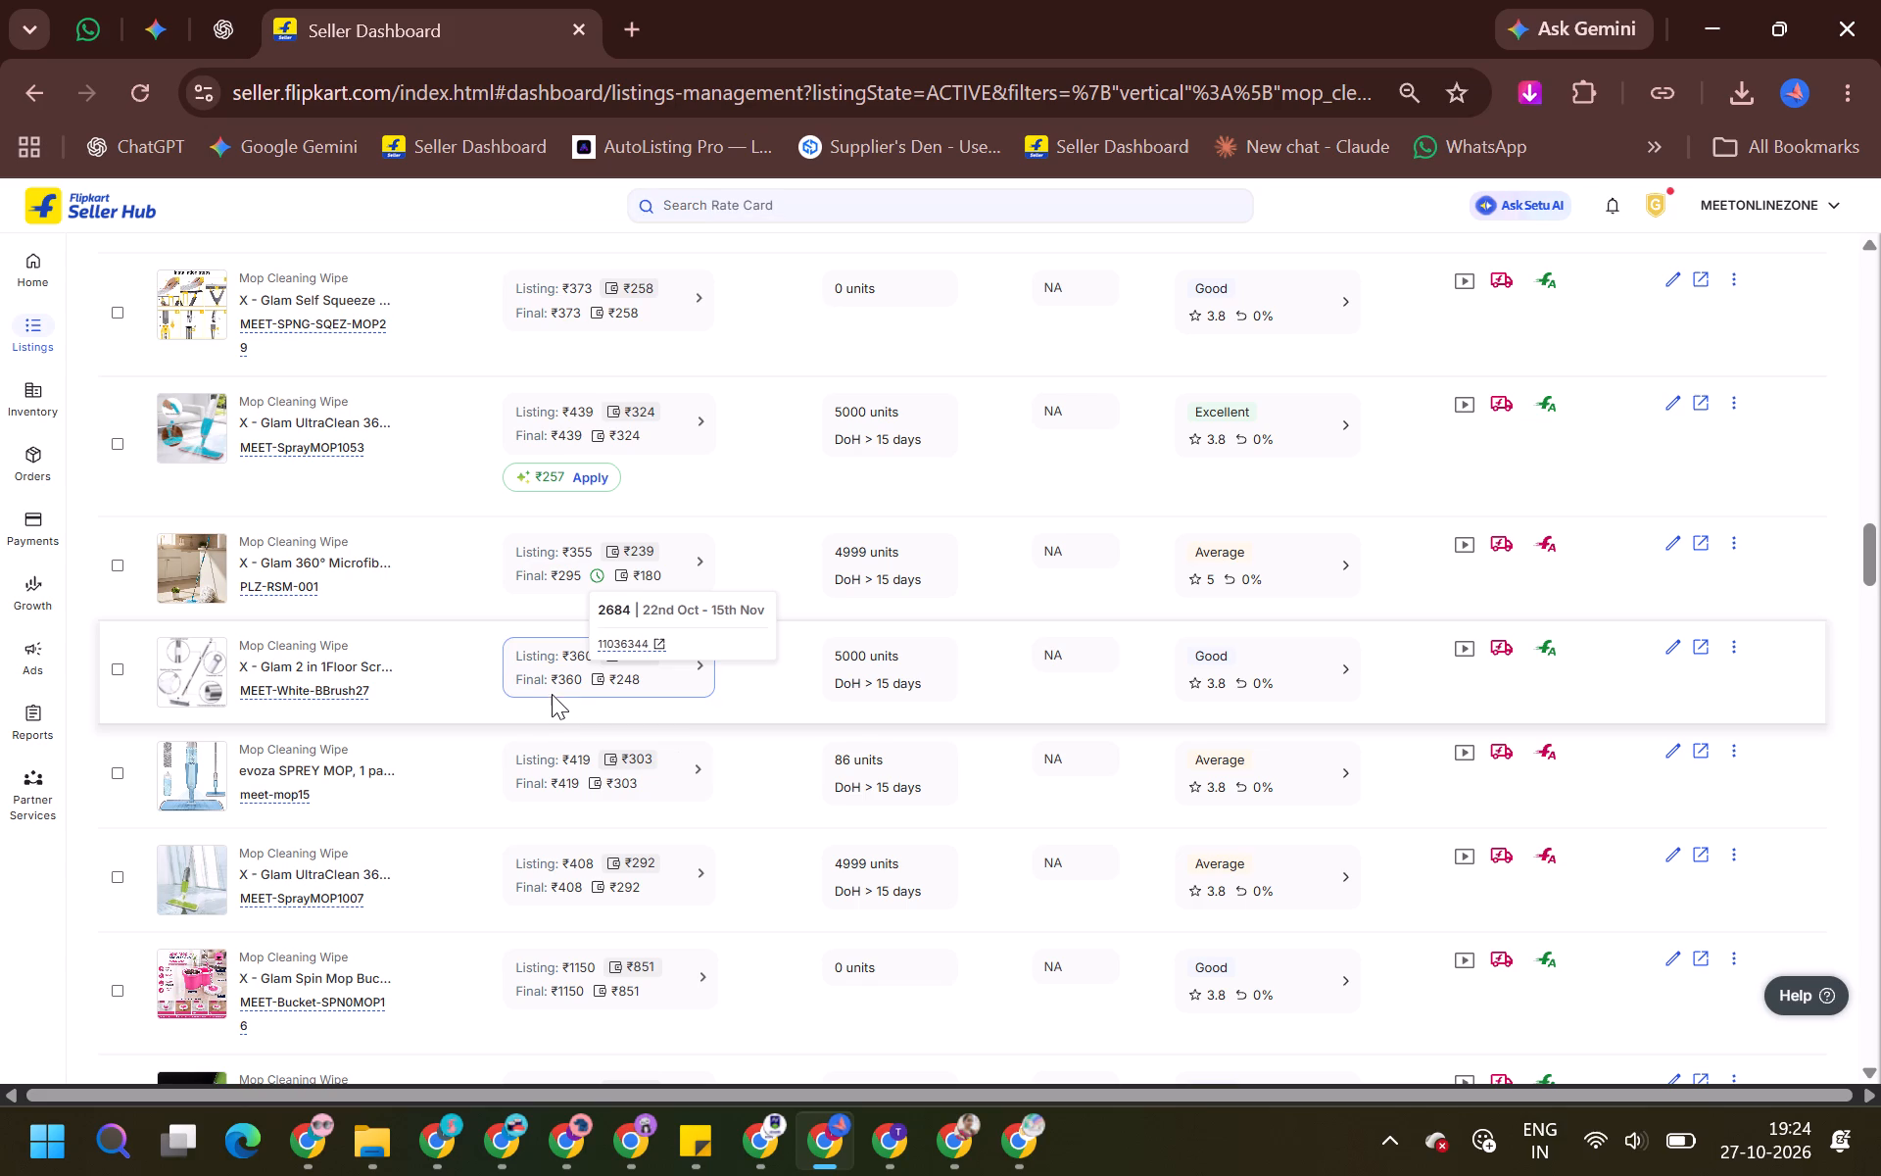
click(458, 684)
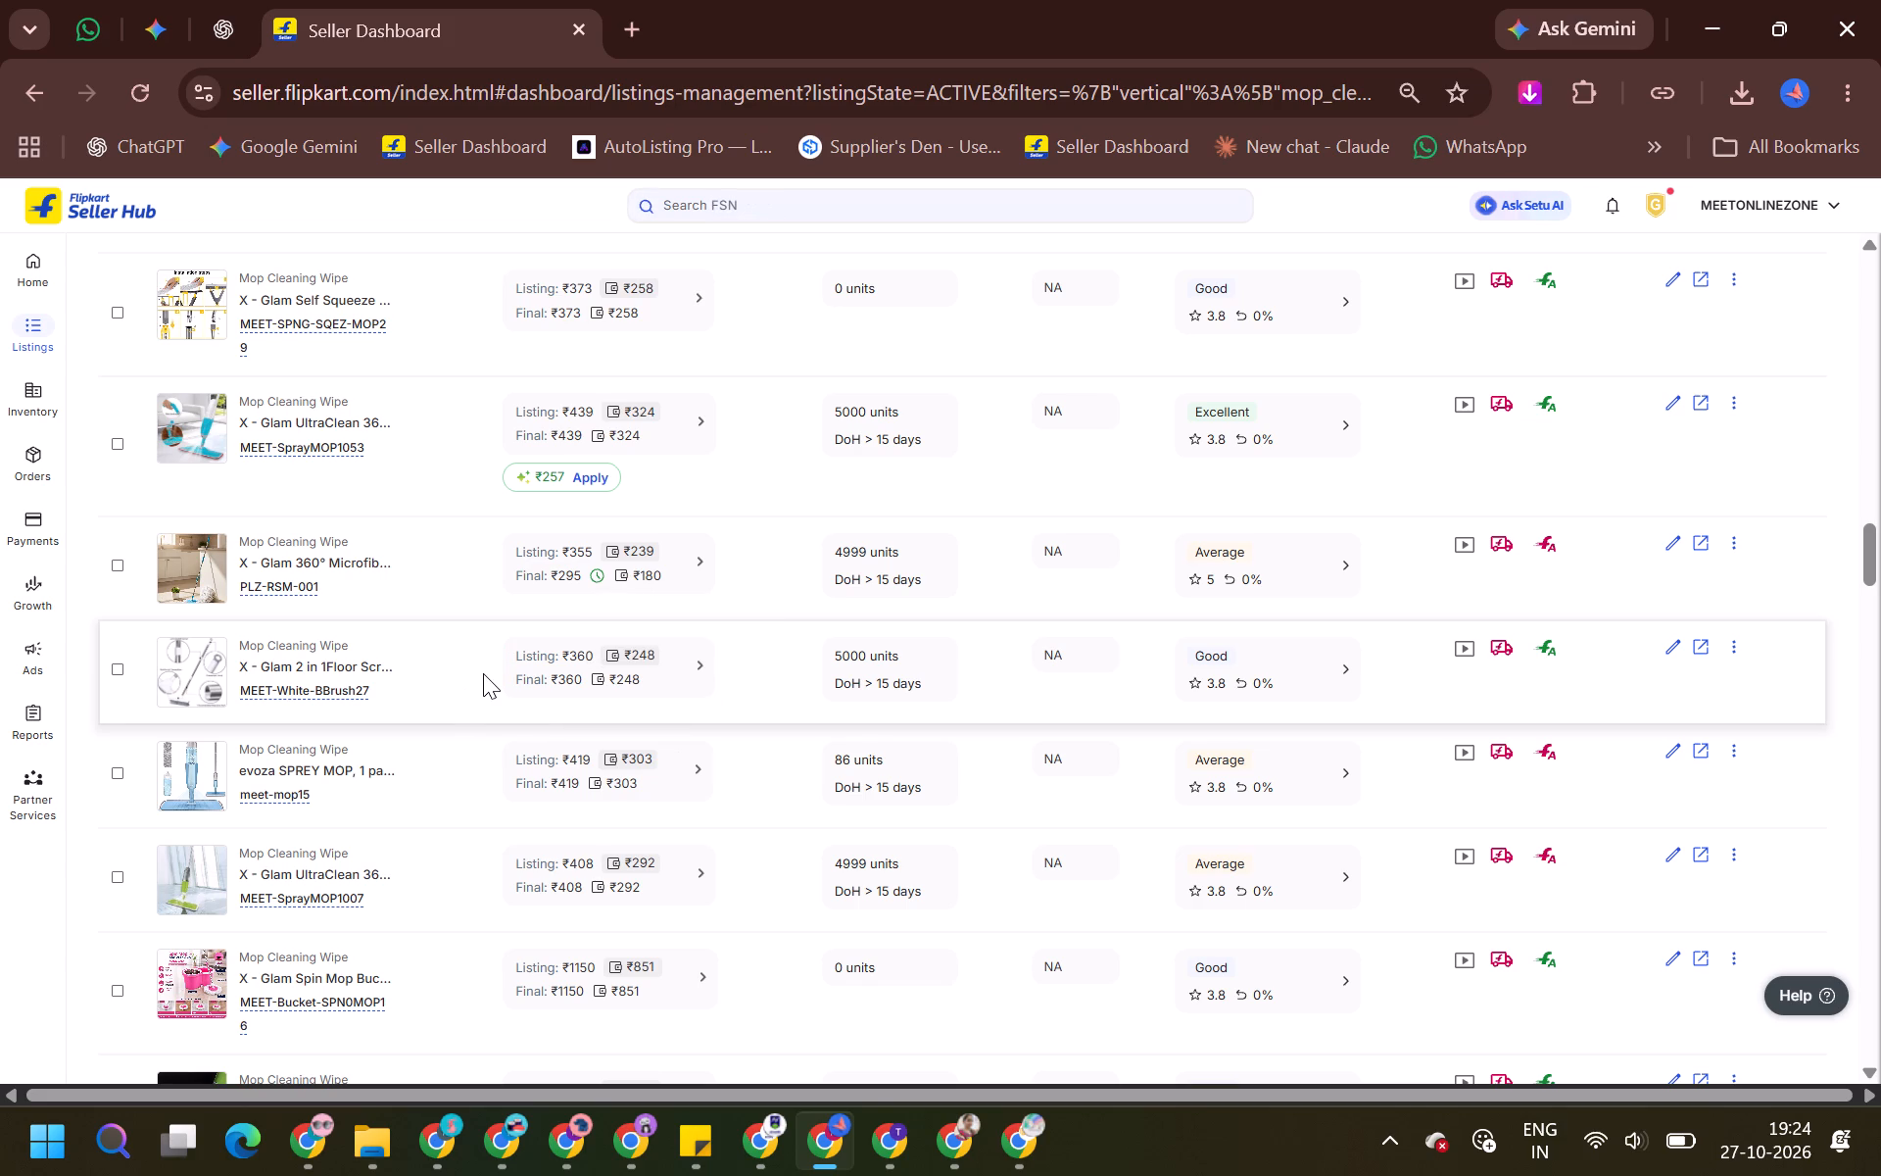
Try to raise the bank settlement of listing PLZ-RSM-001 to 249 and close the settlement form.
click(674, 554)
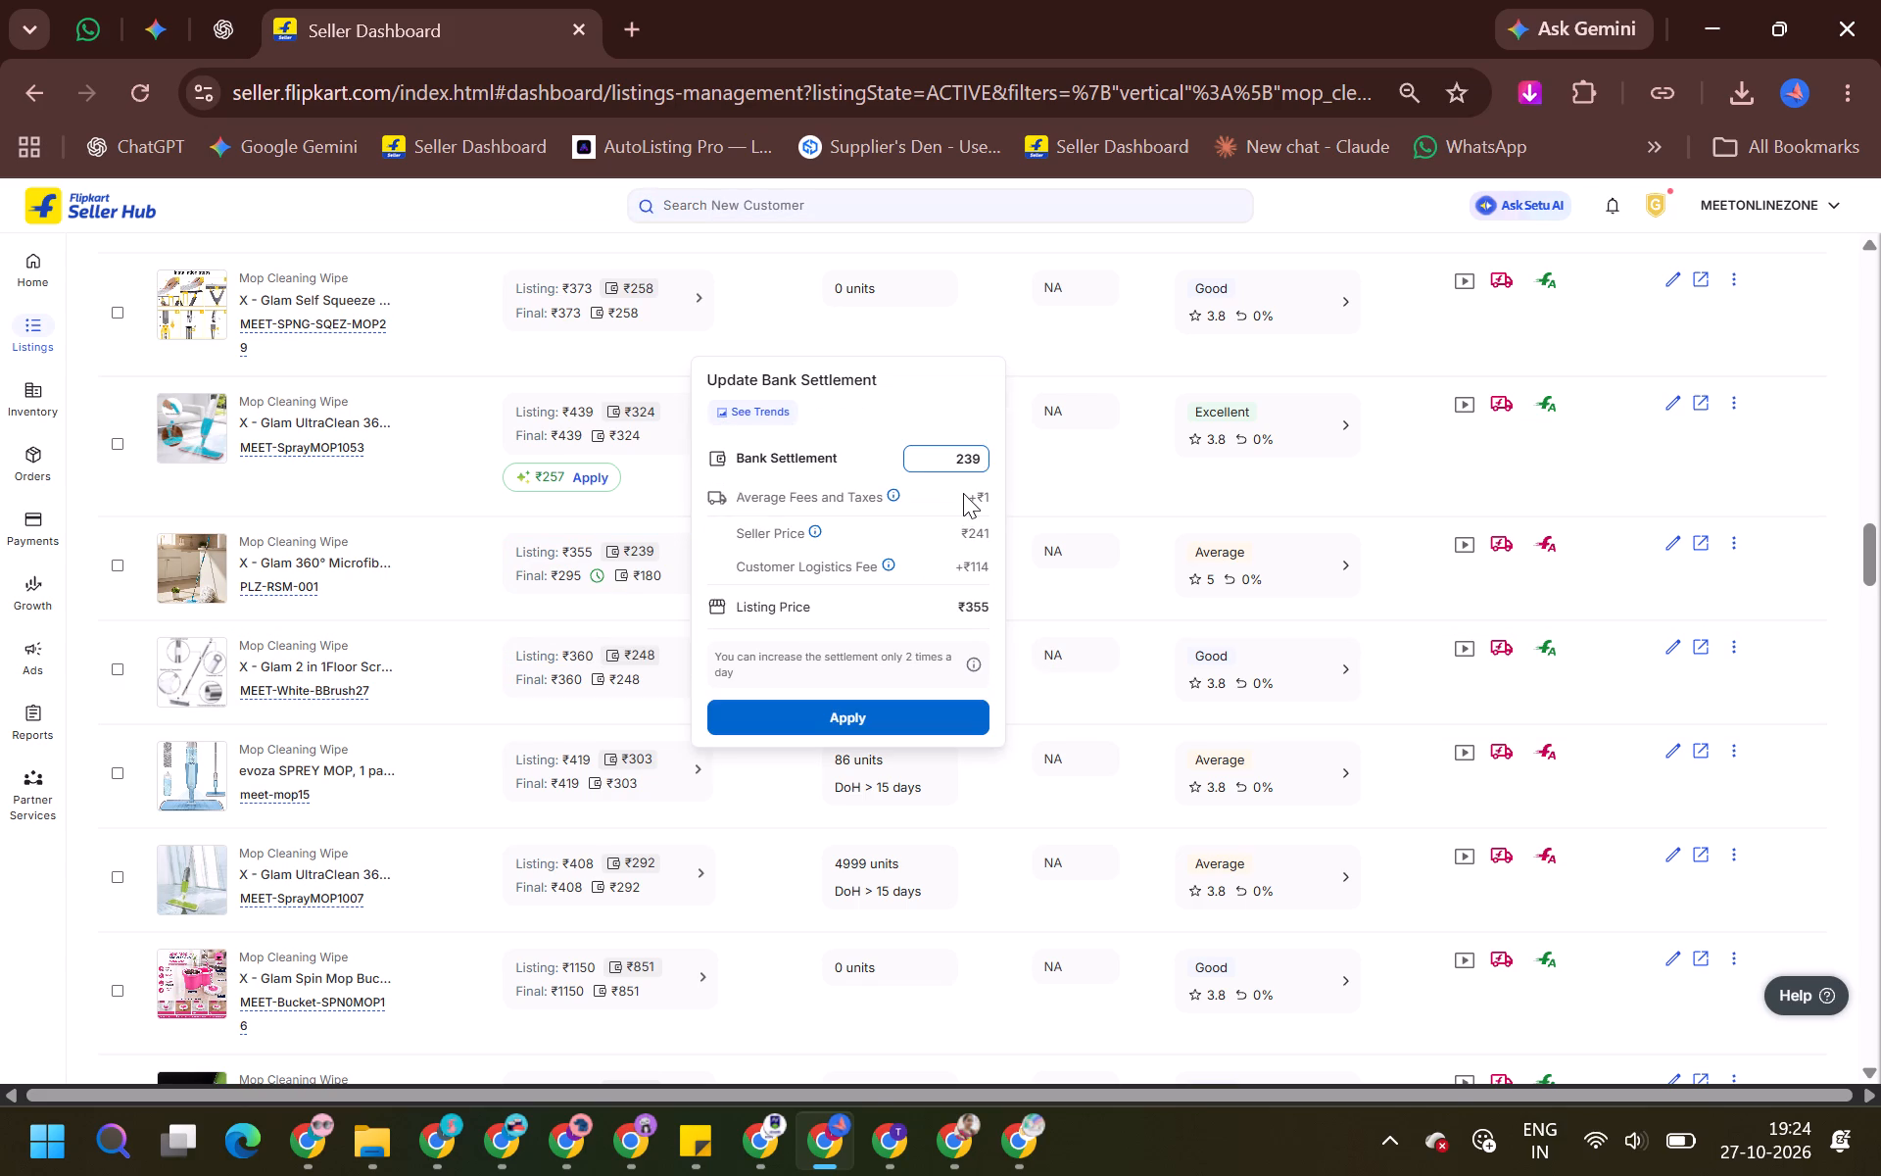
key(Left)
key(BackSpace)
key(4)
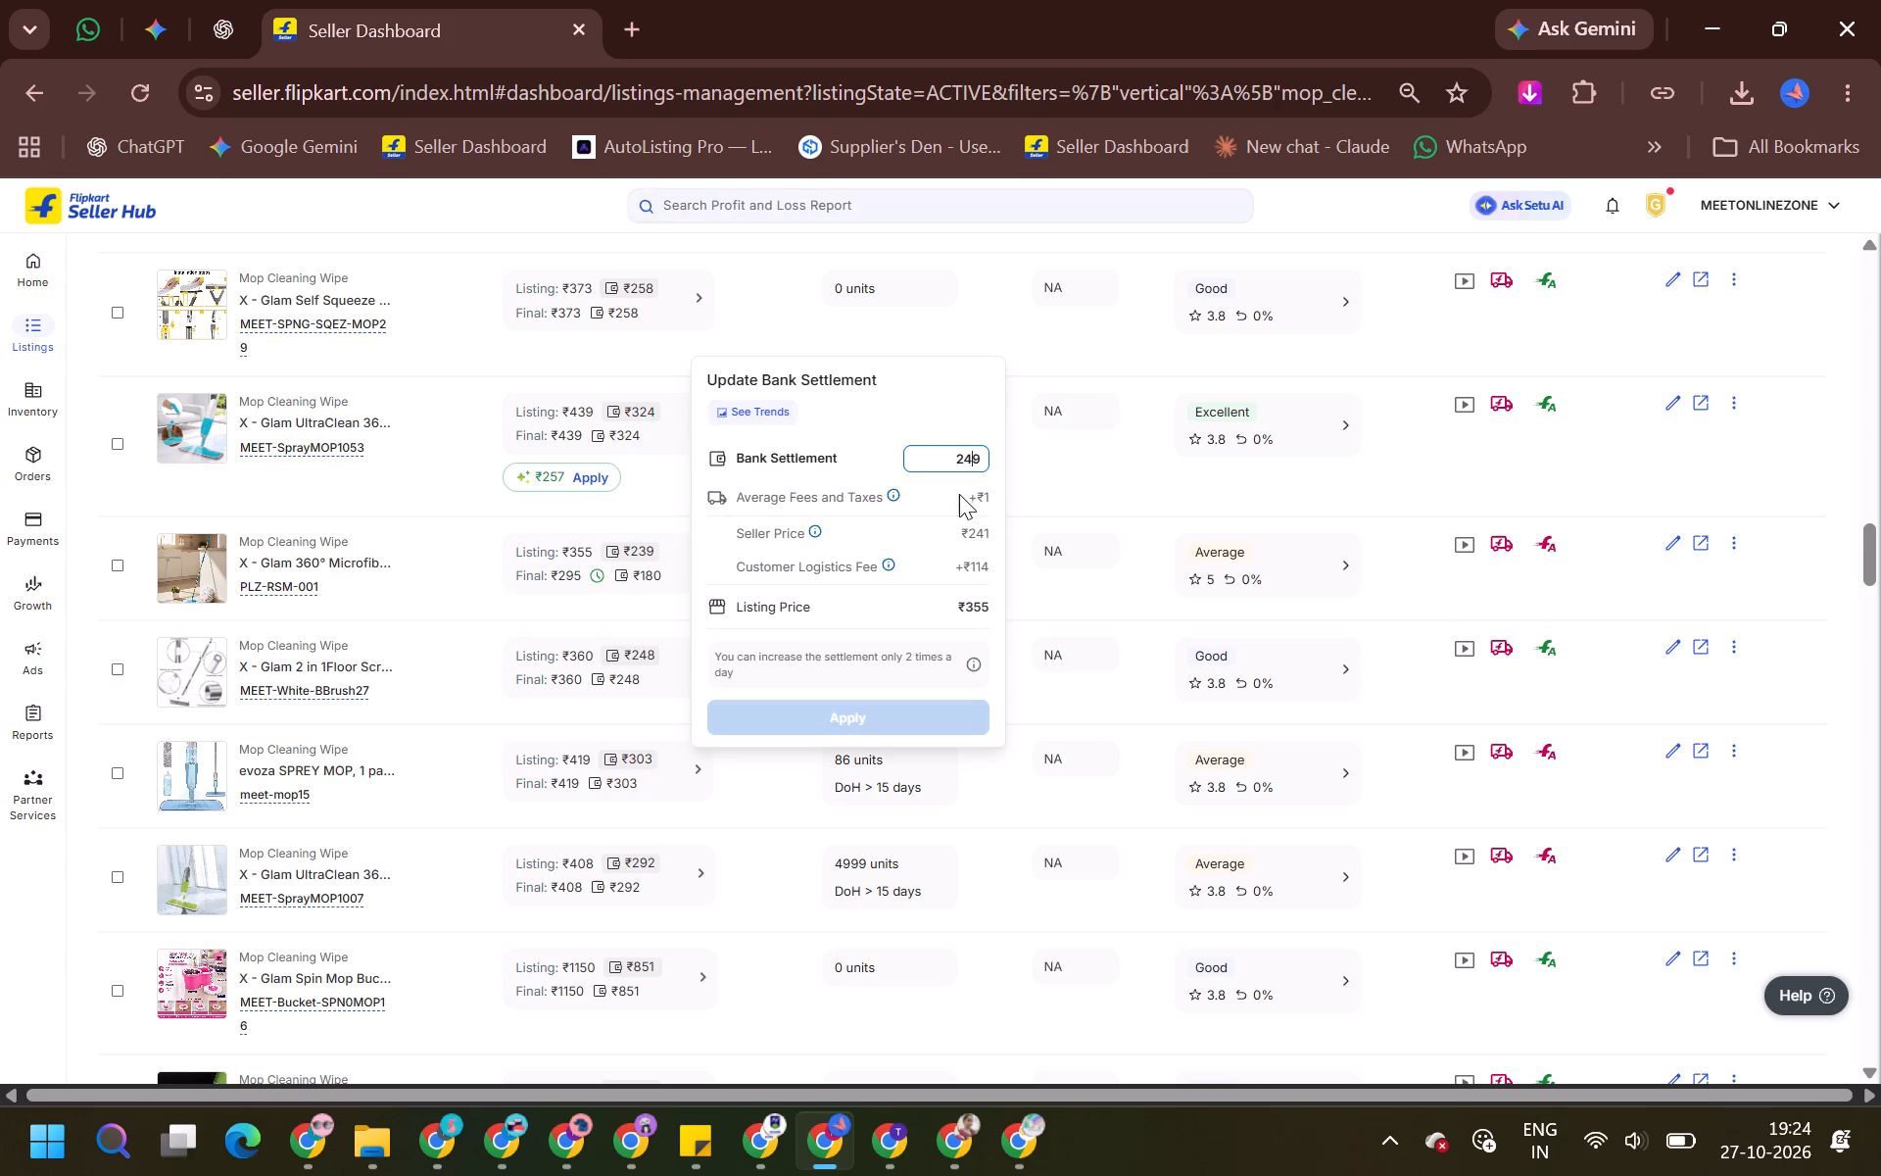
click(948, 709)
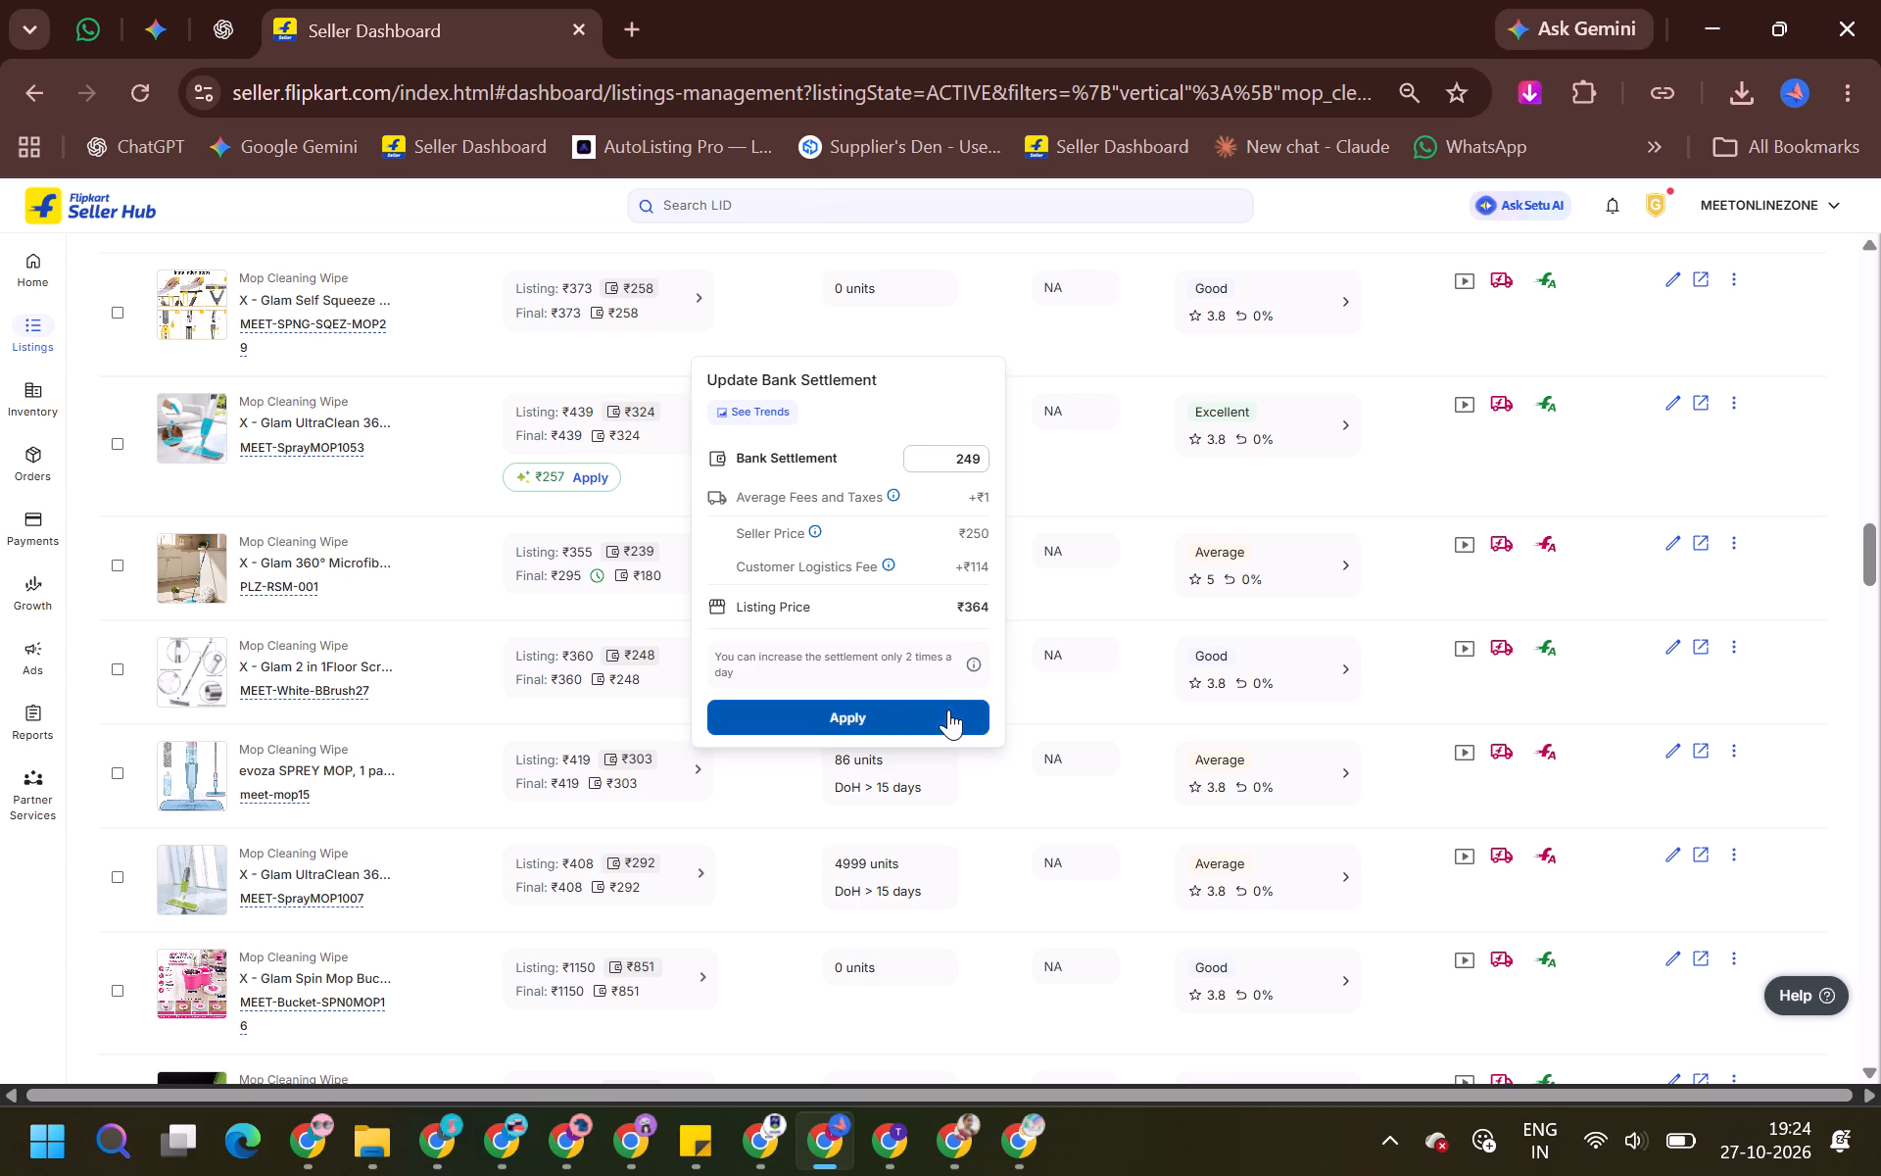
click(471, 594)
Examine the price and settlement details of the remaining Mop Cleaning Wipe listings on the first page.
scroll(472, 595, down, 1)
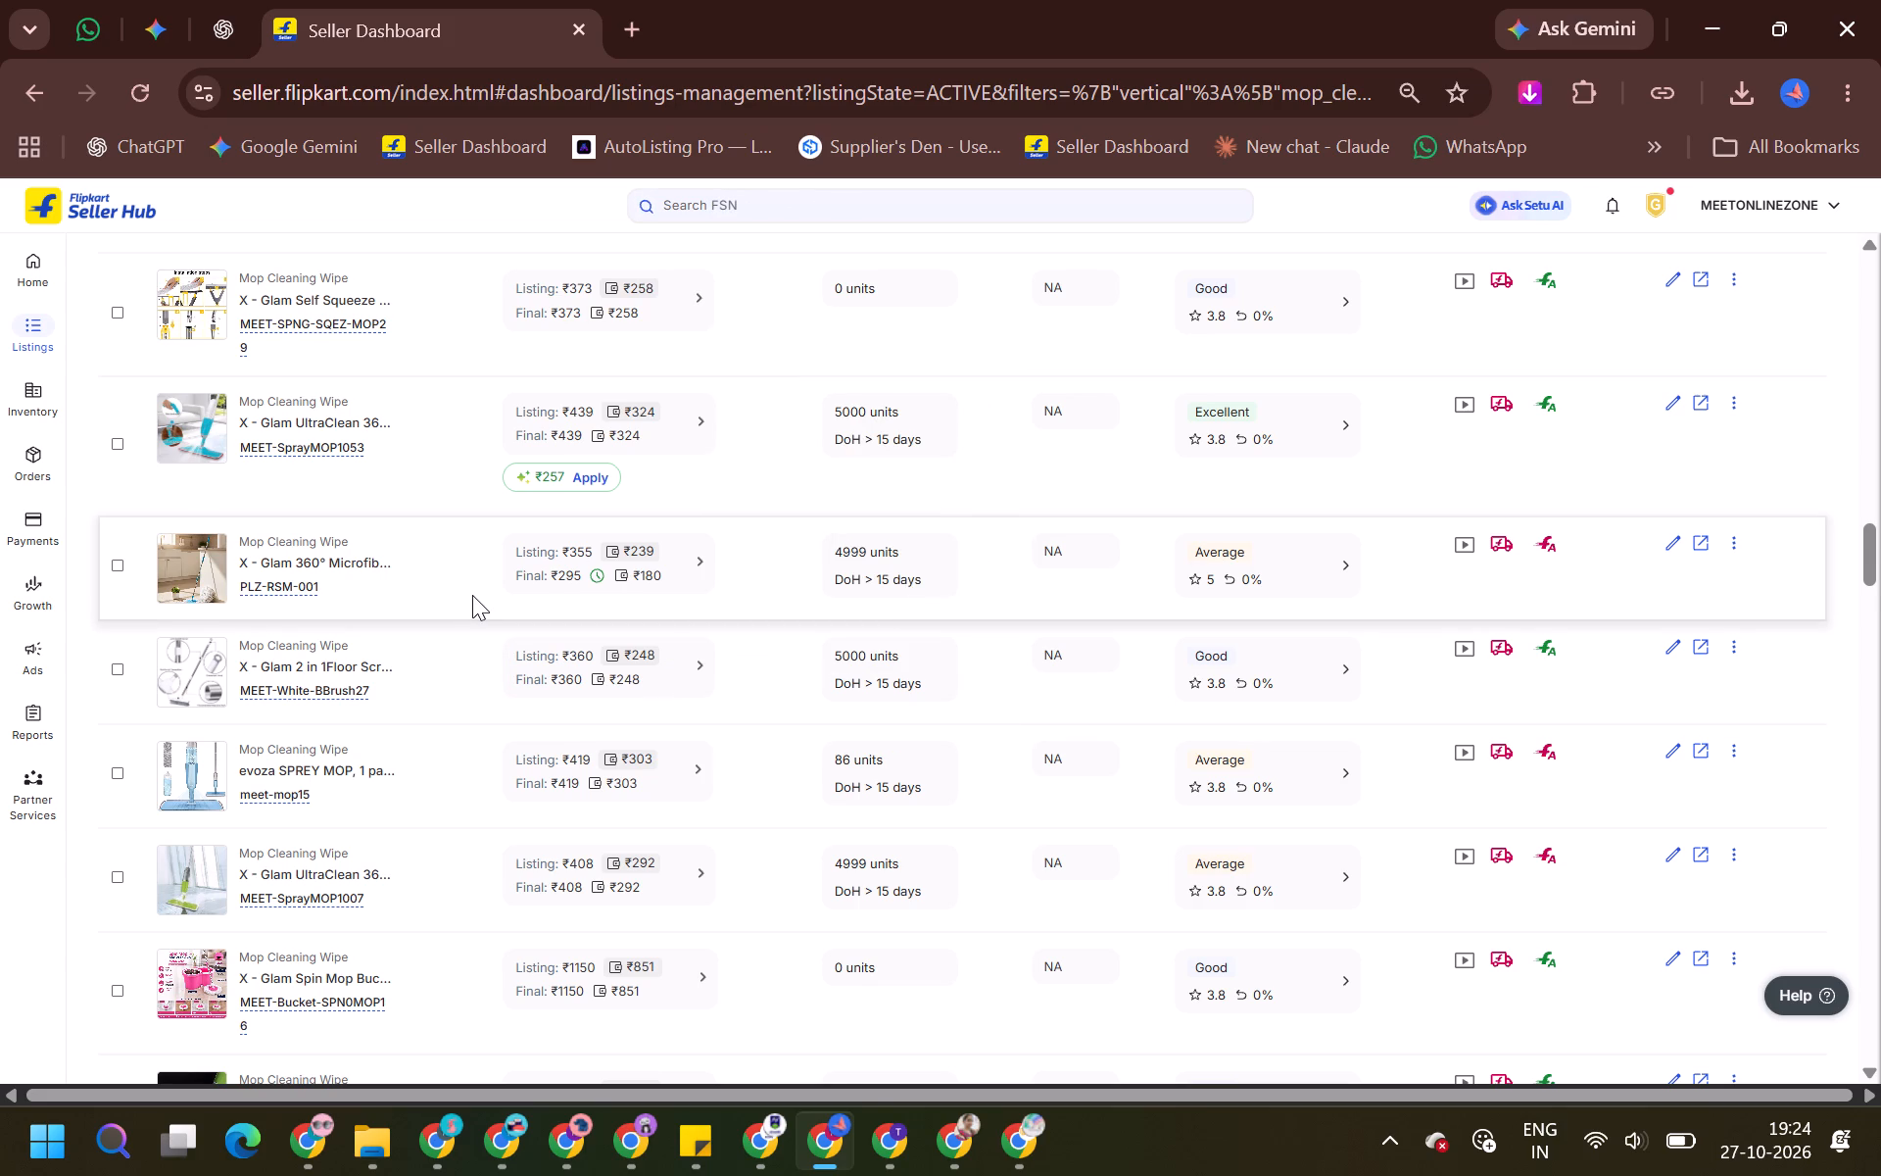
scroll(472, 595, down, 3)
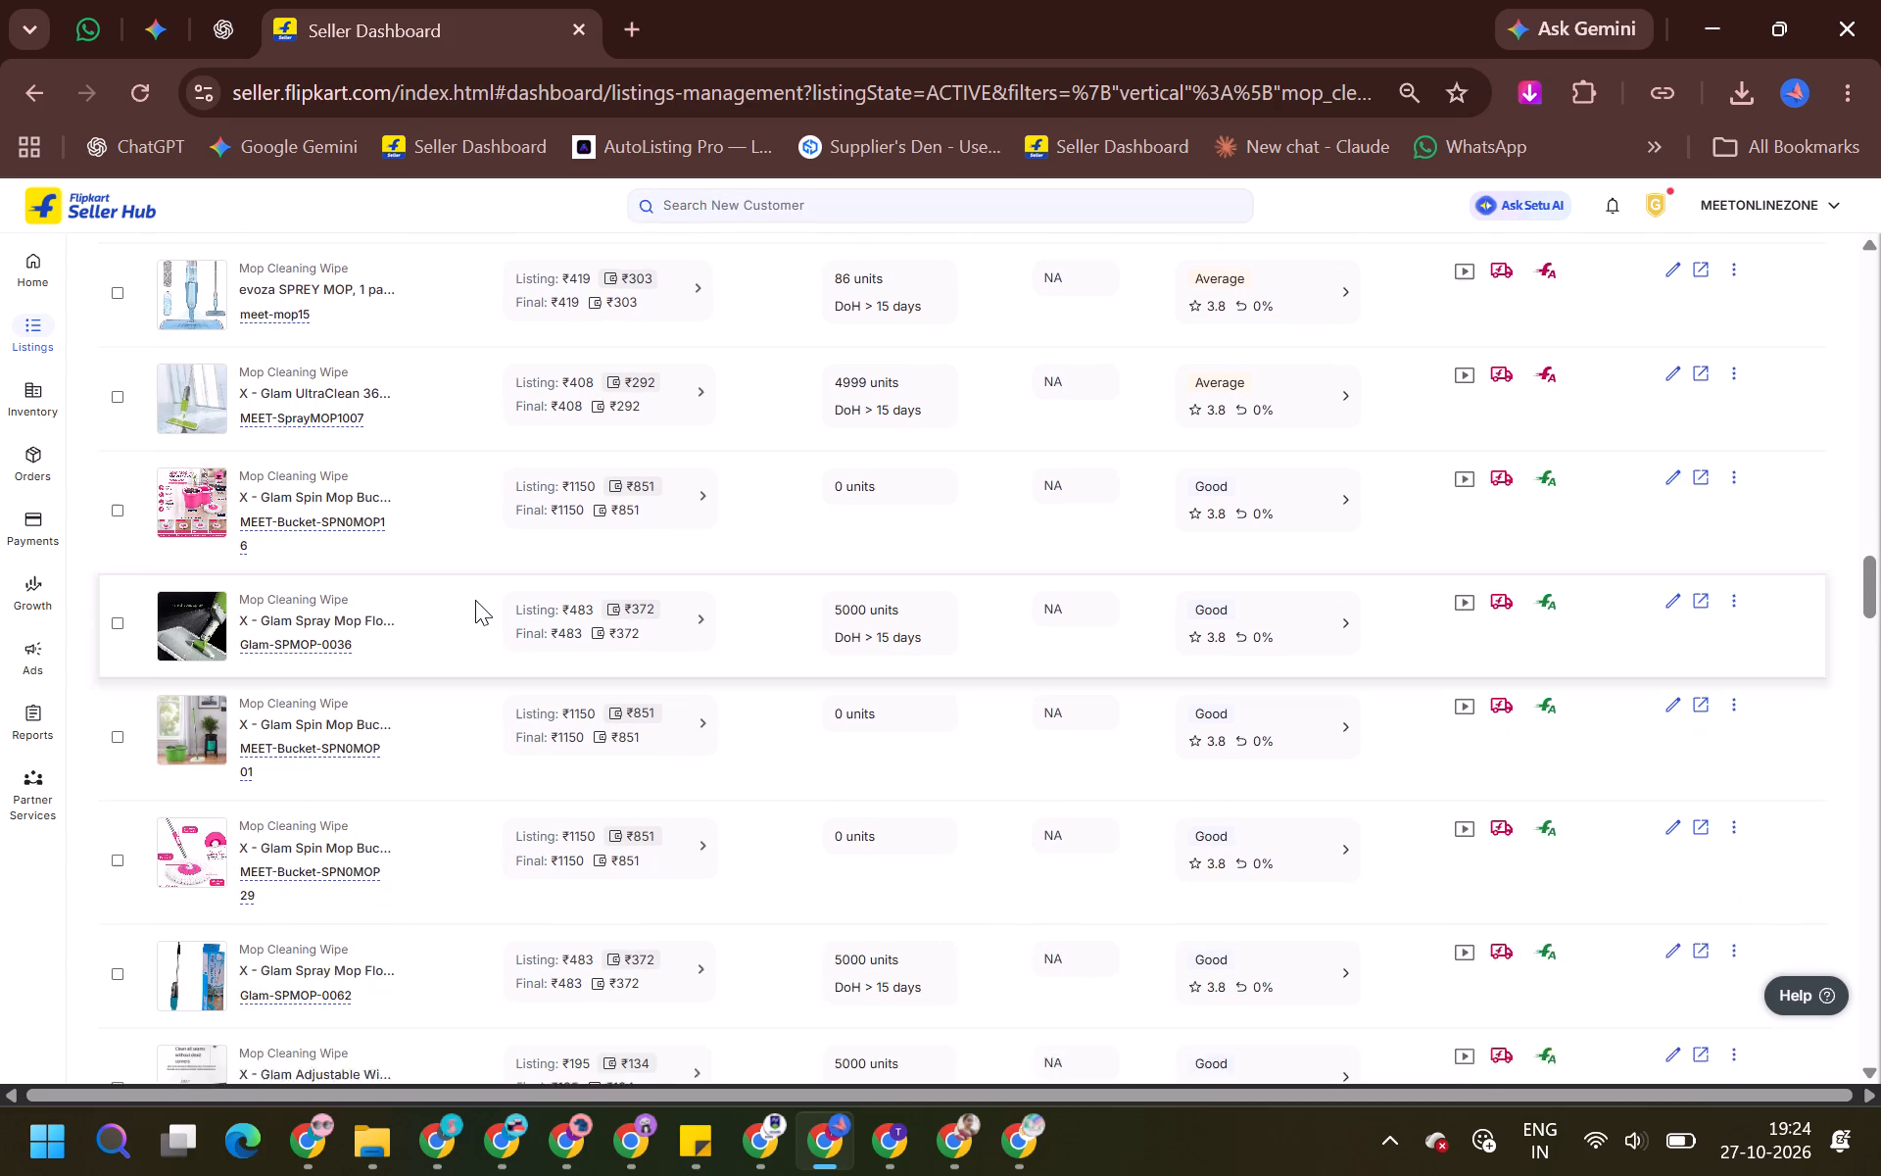
scroll(482, 588, down, 2)
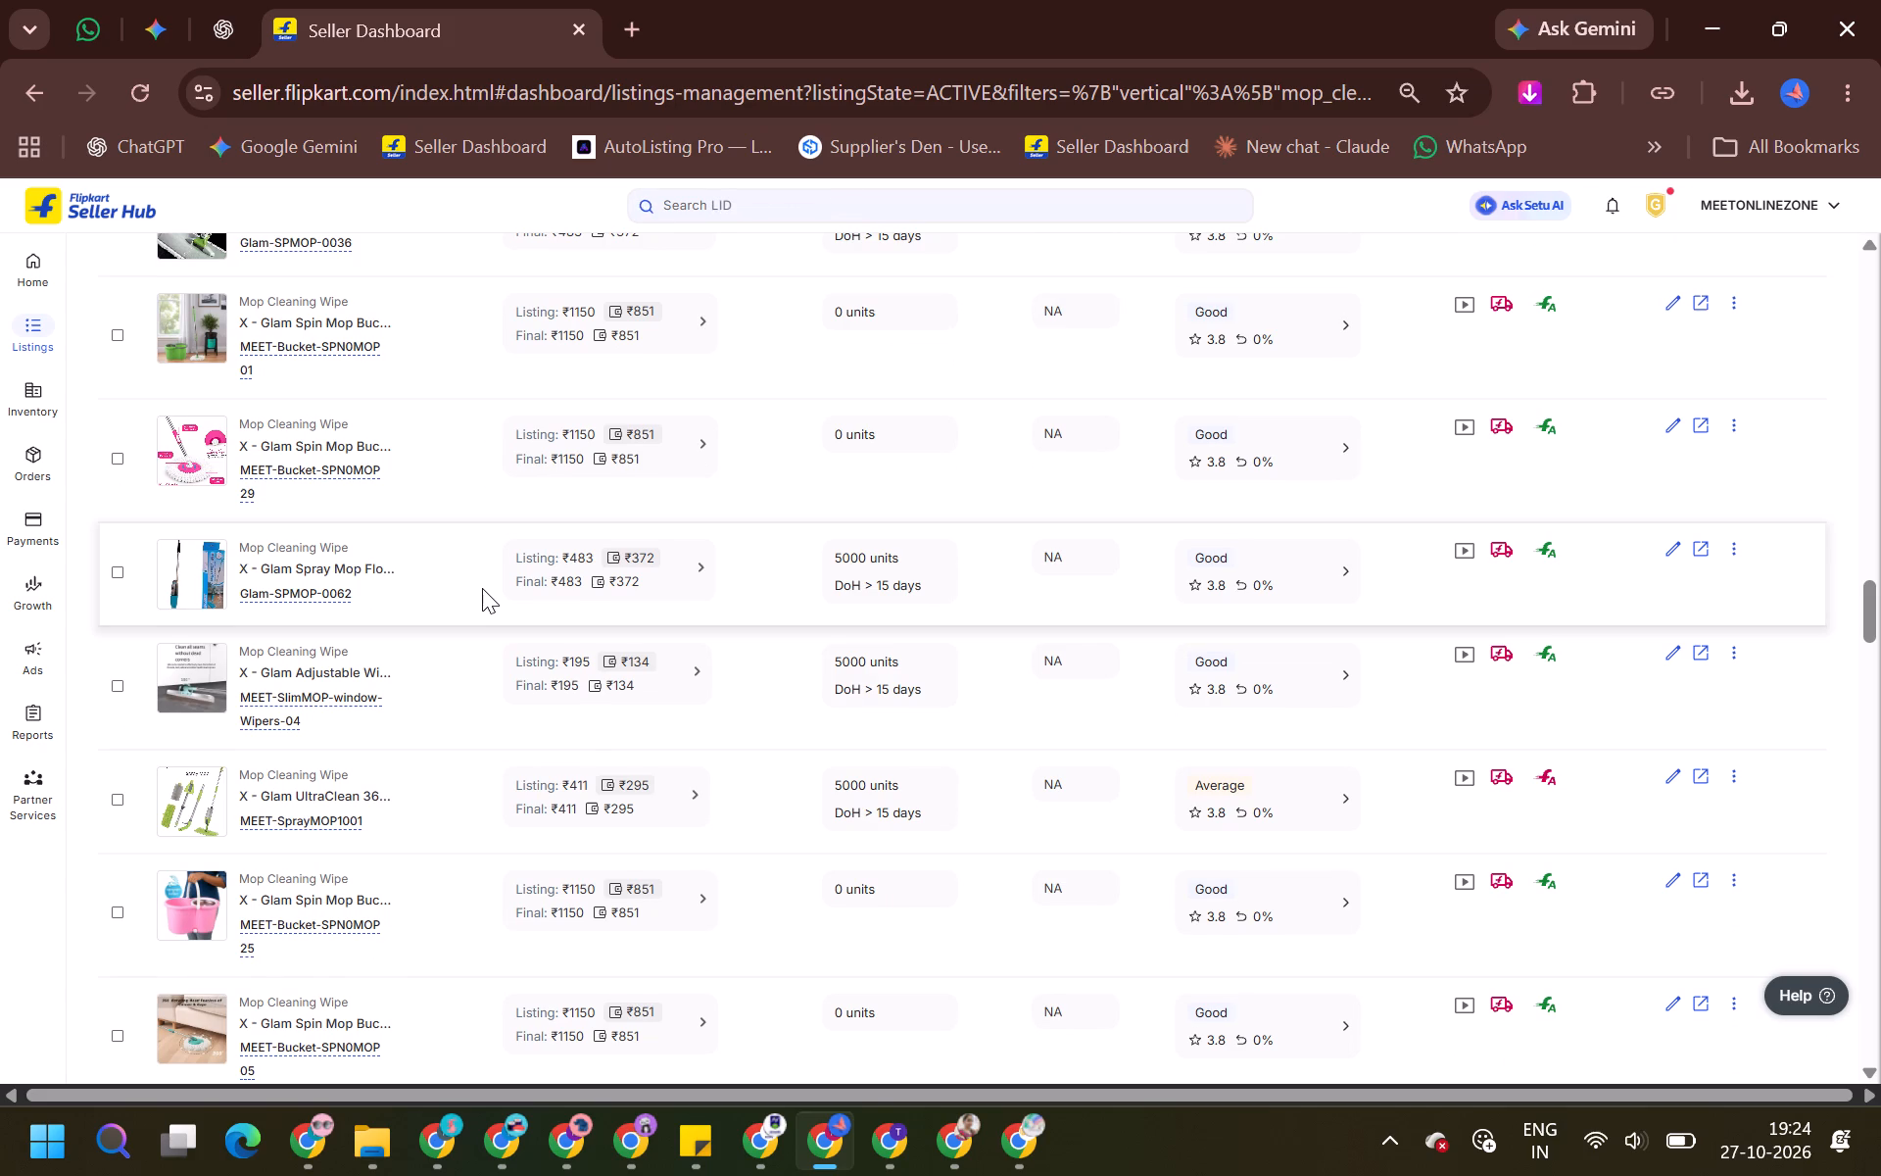
scroll(482, 588, down, 2)
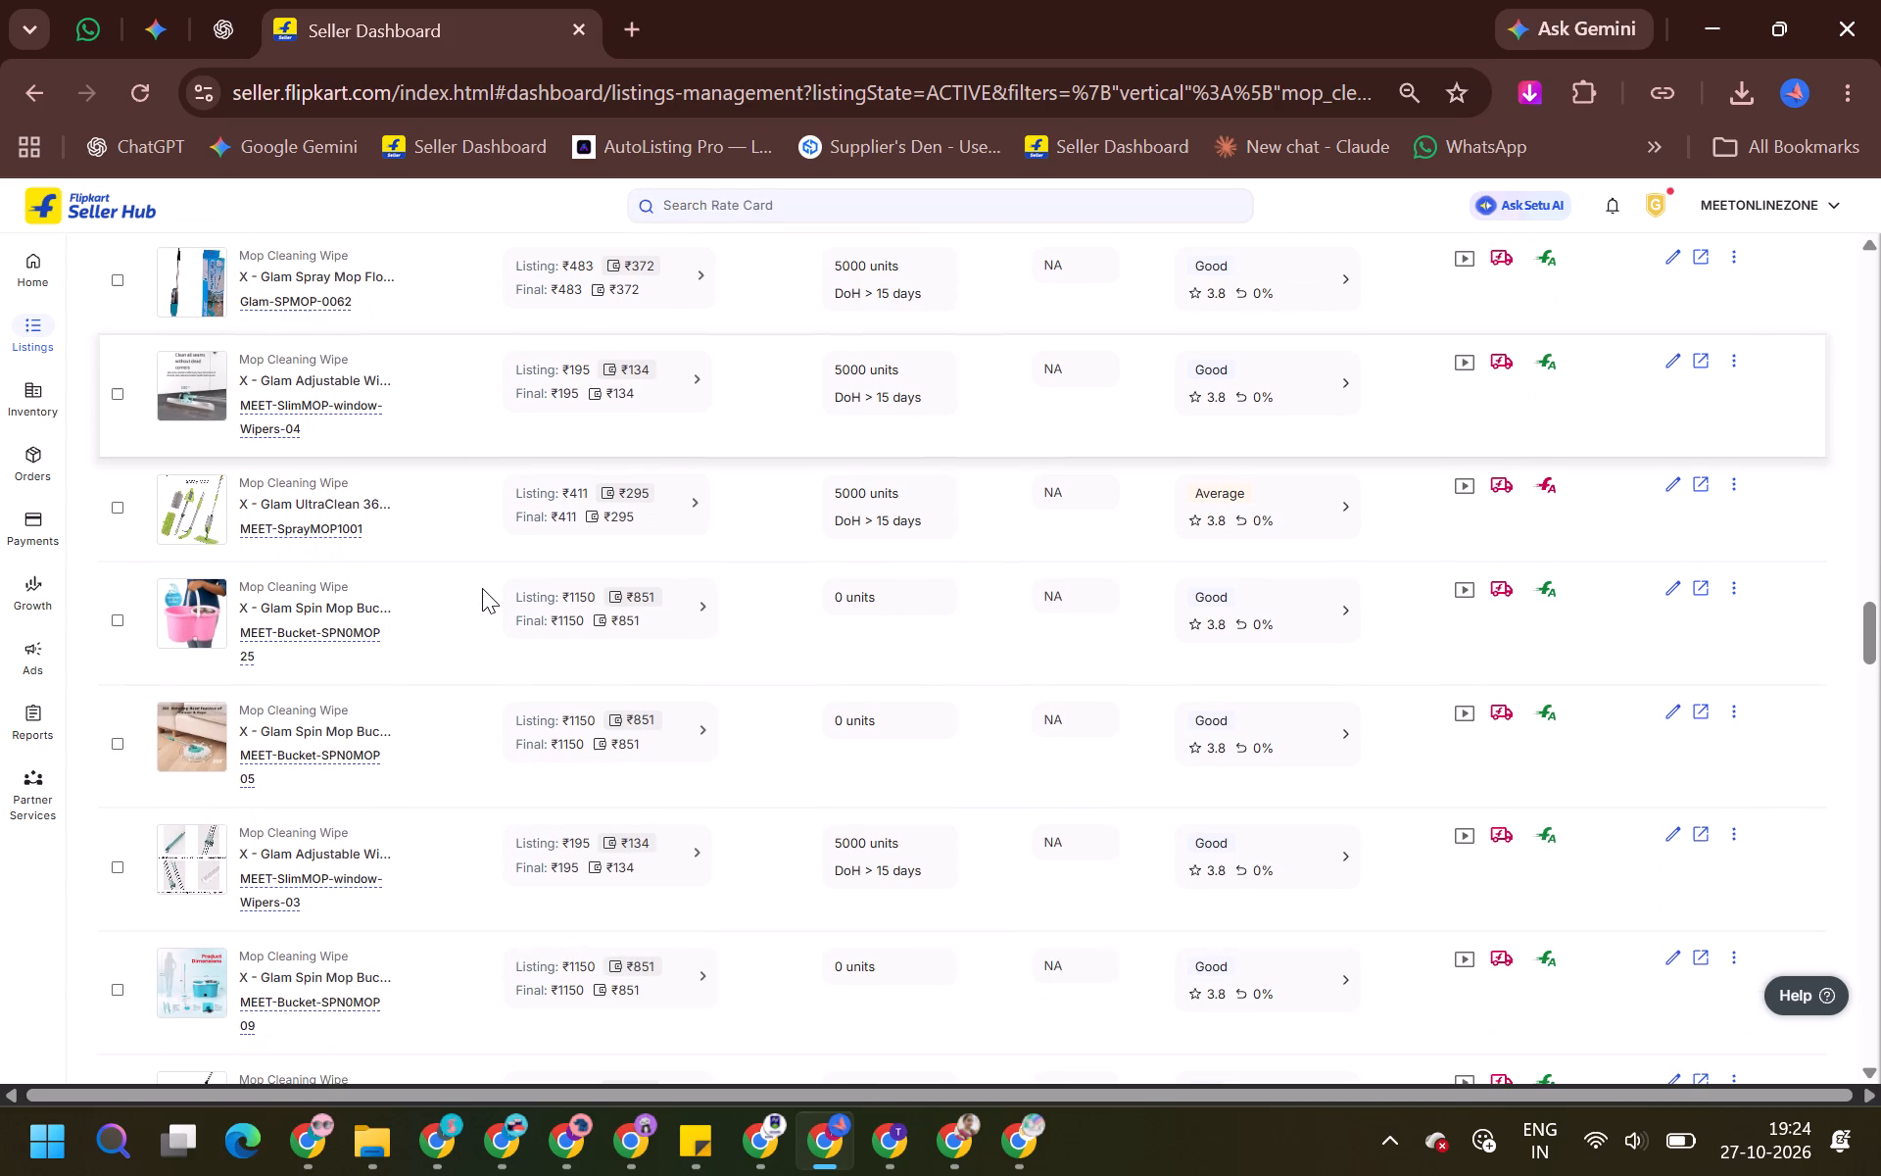
scroll(482, 588, down, 2)
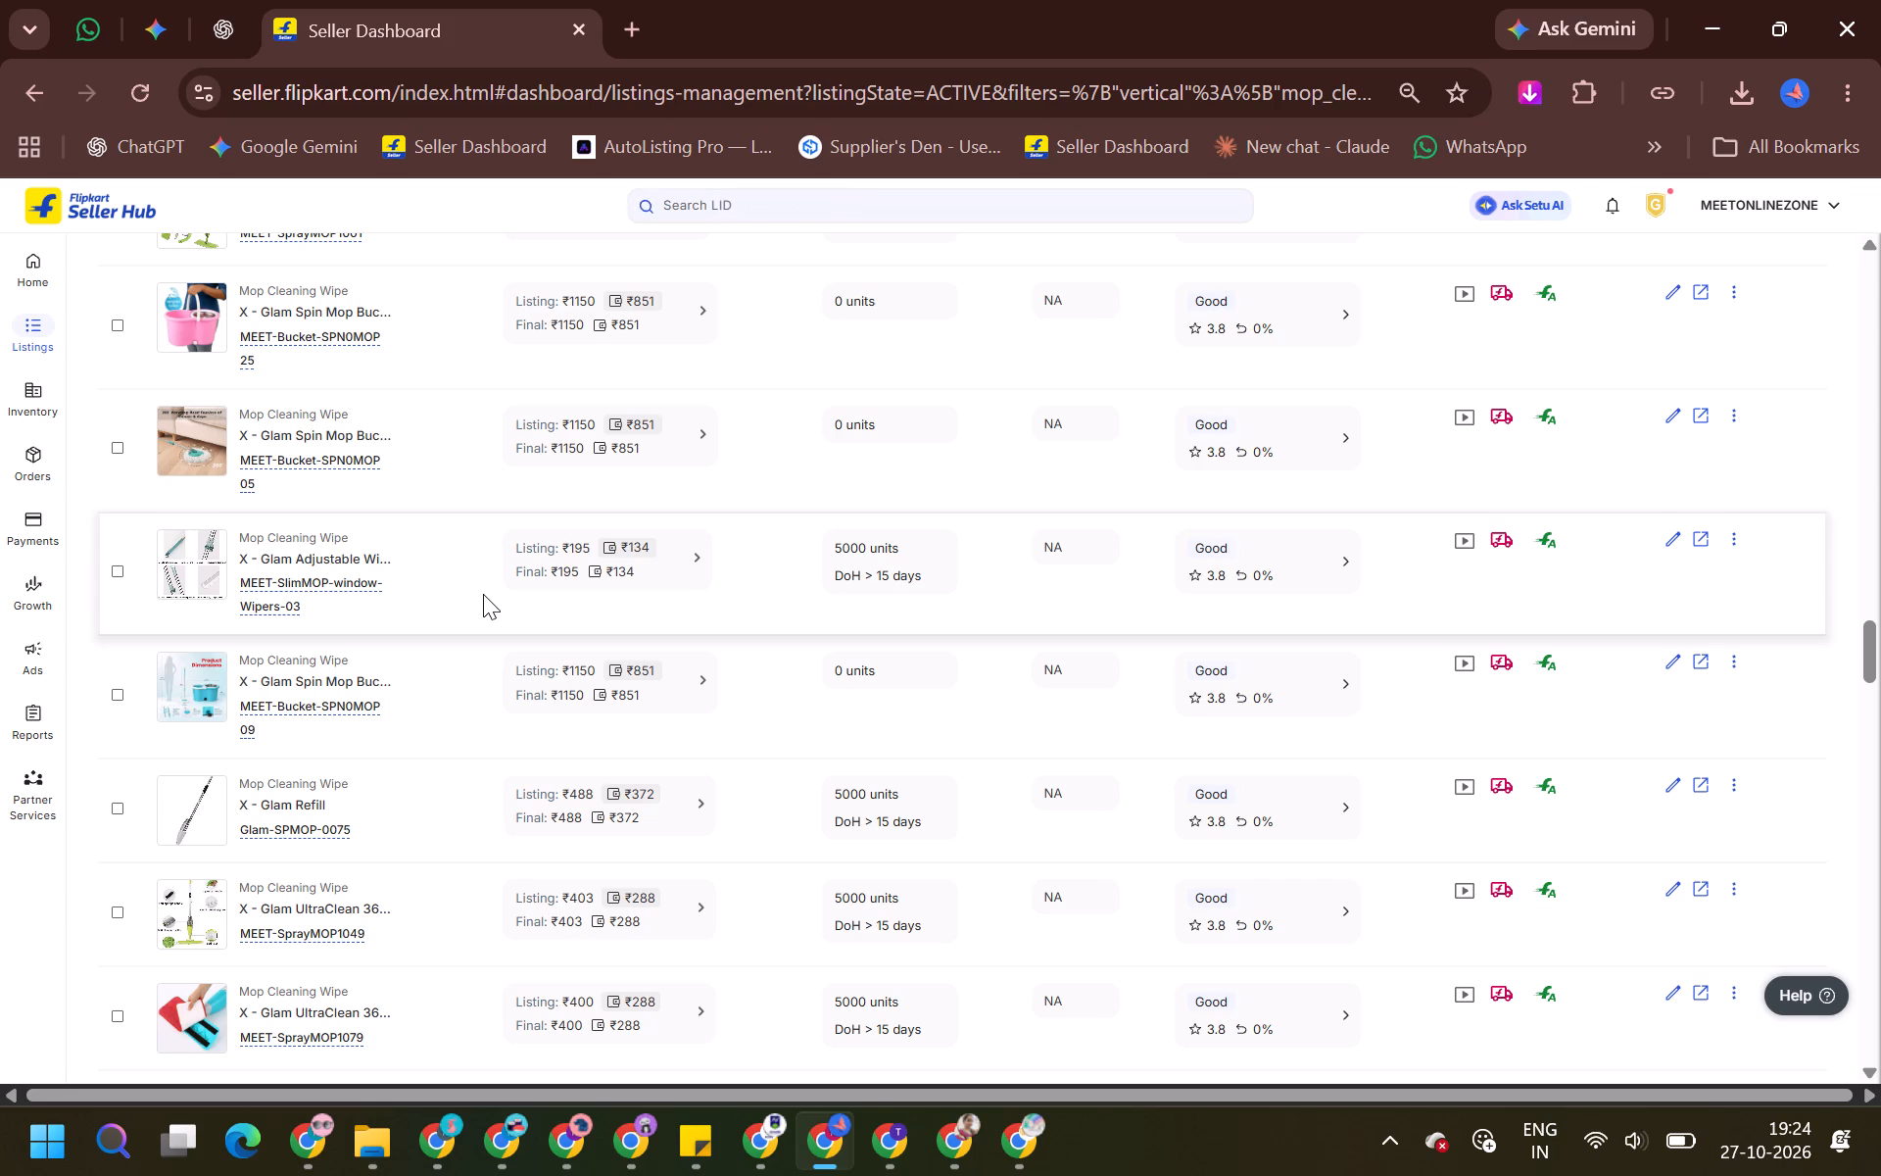
scroll(464, 760, down, 2)
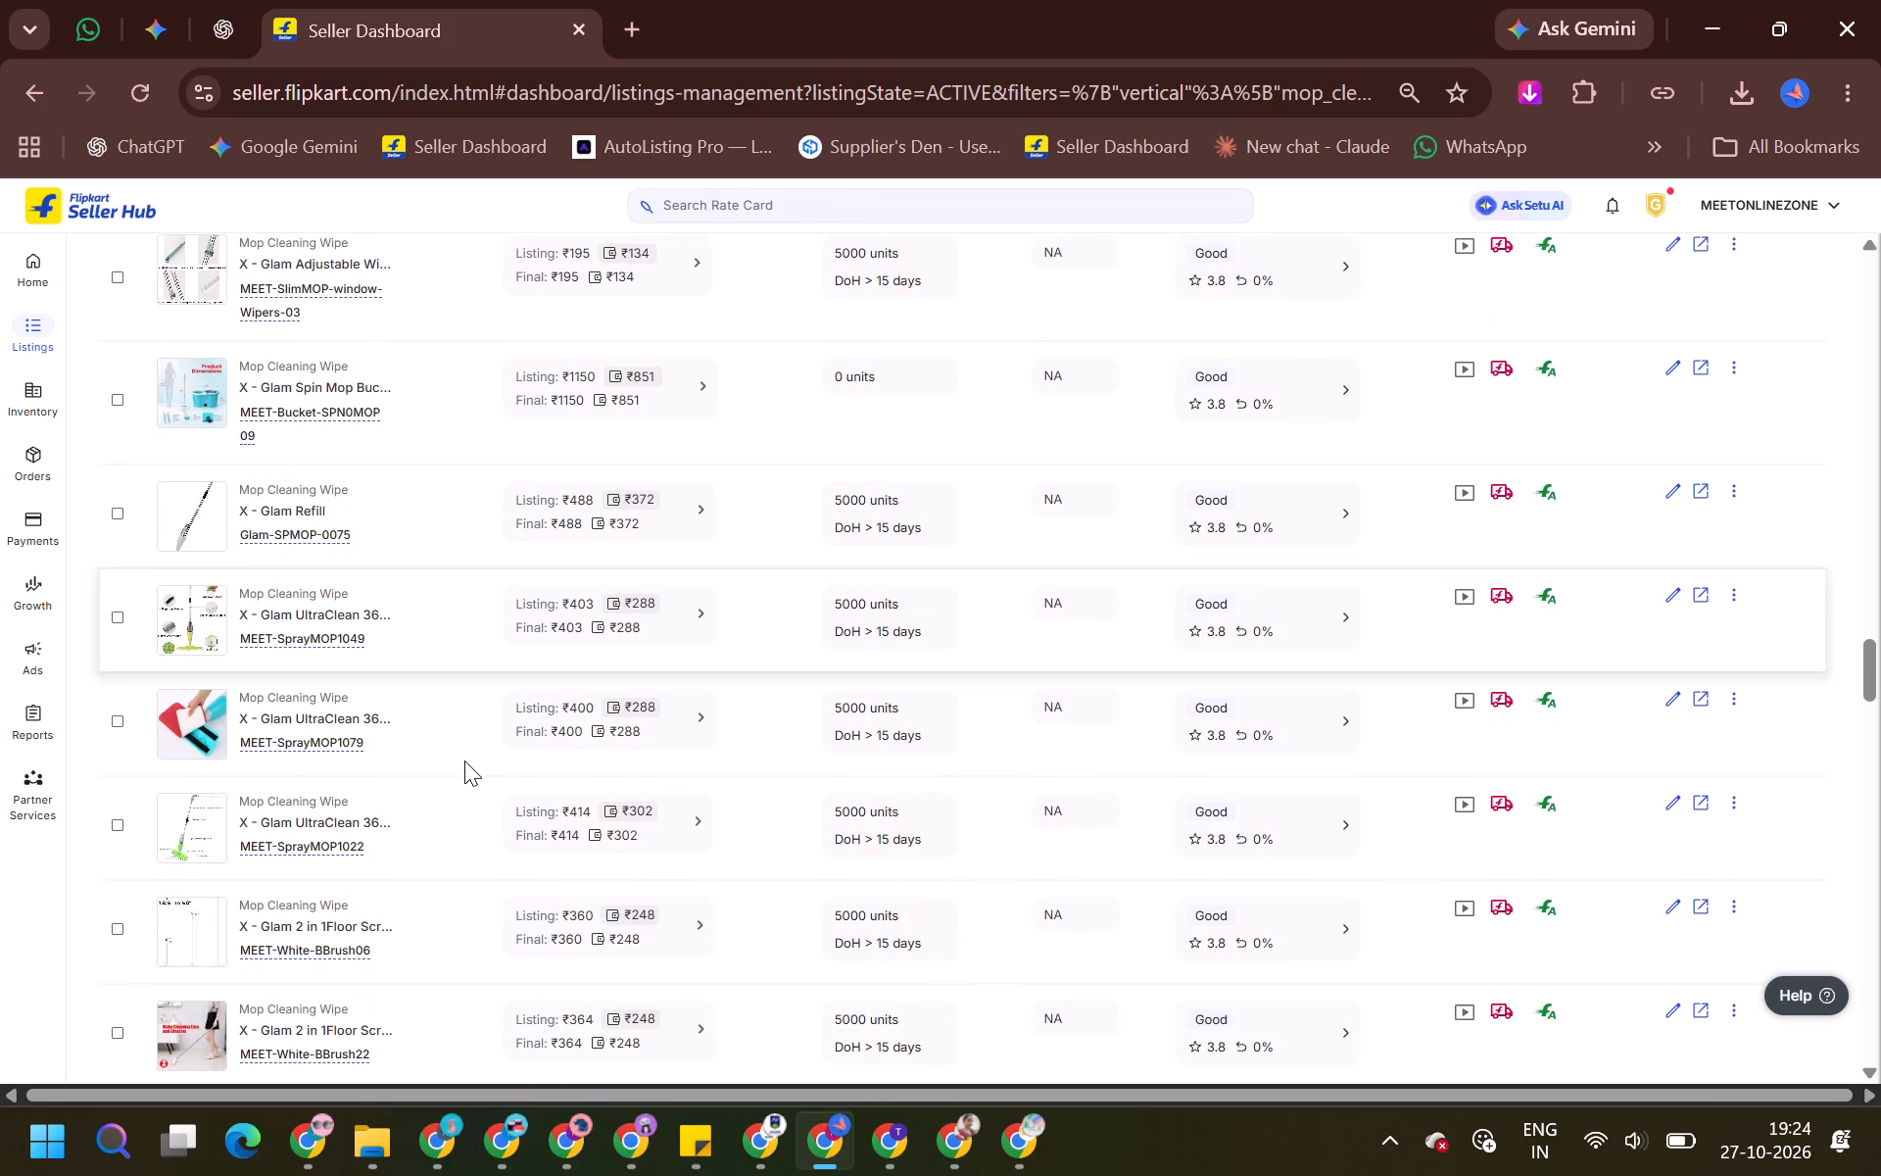
scroll(464, 760, down, 4)
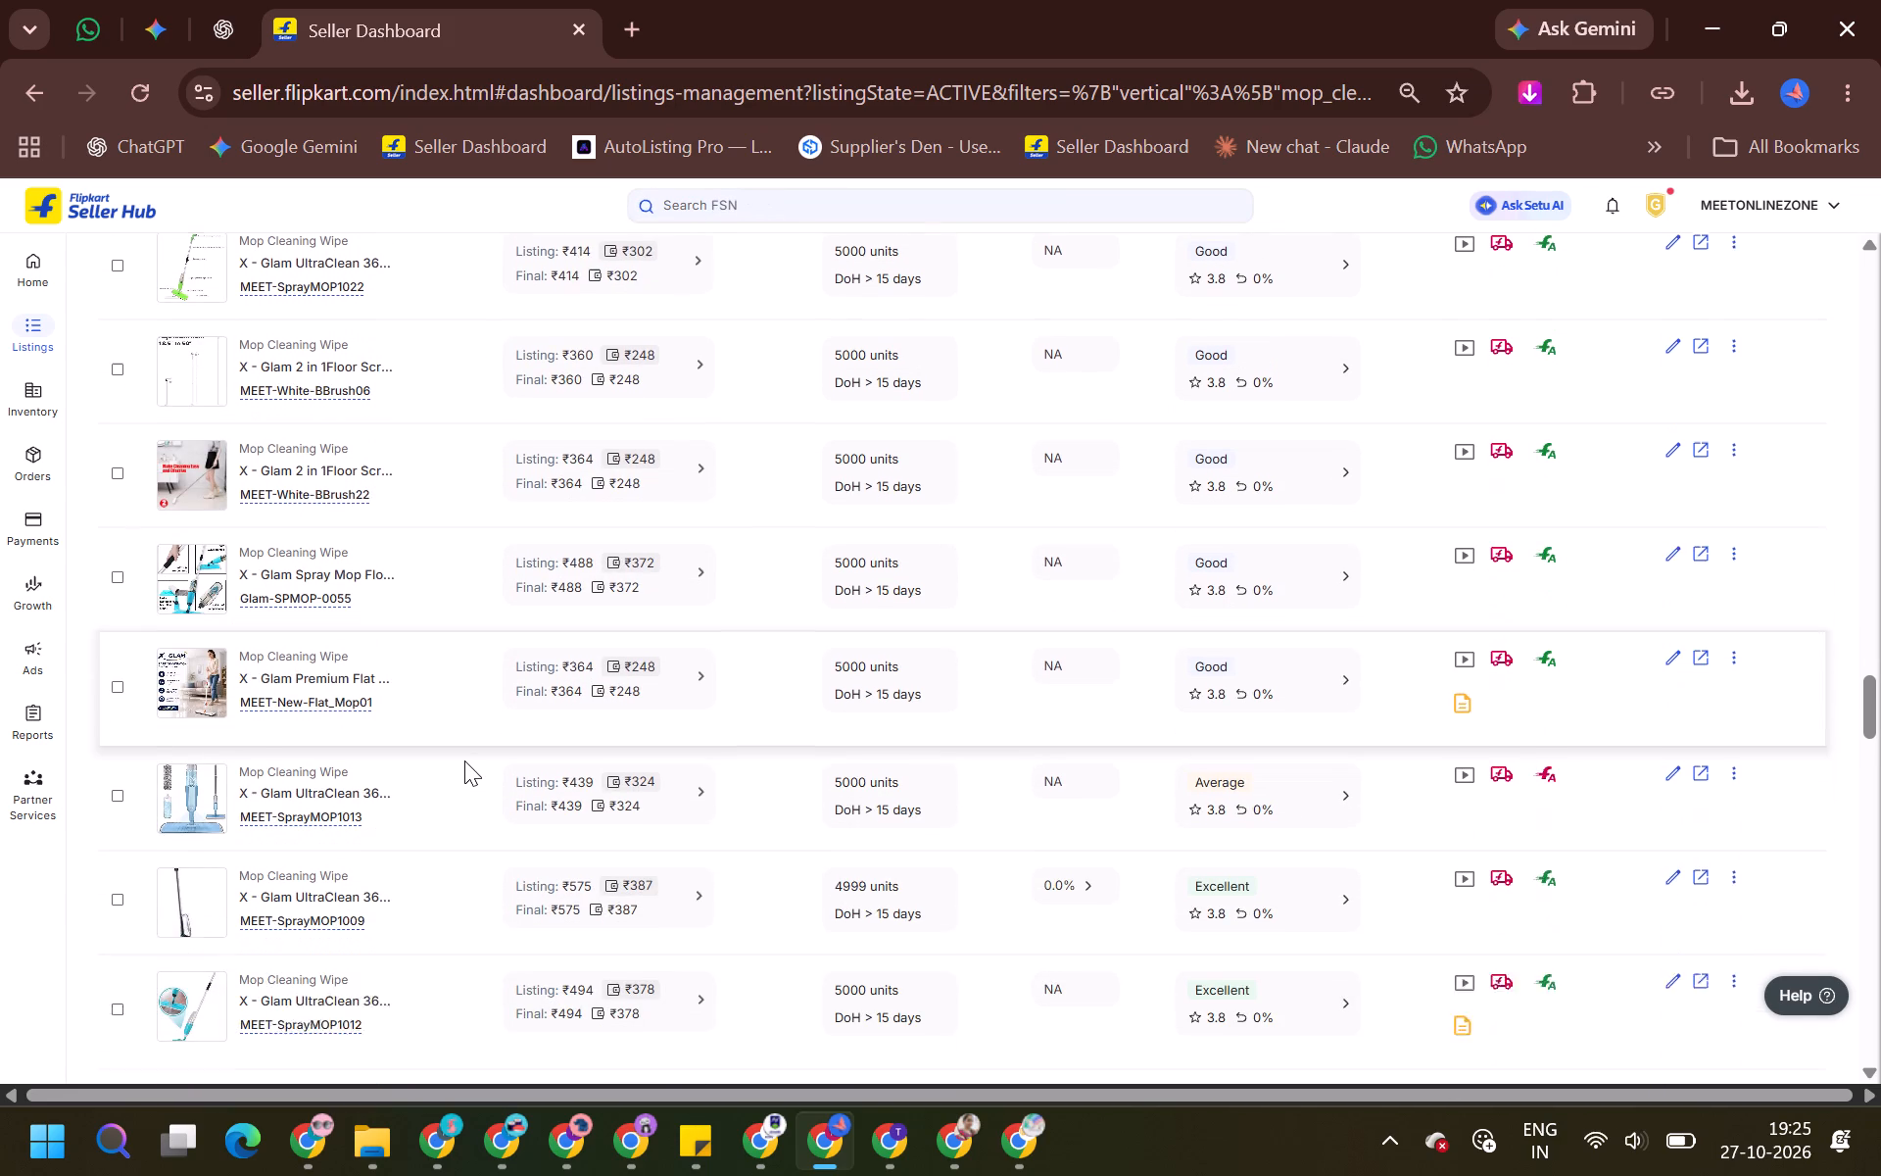
scroll(464, 760, down, 2)
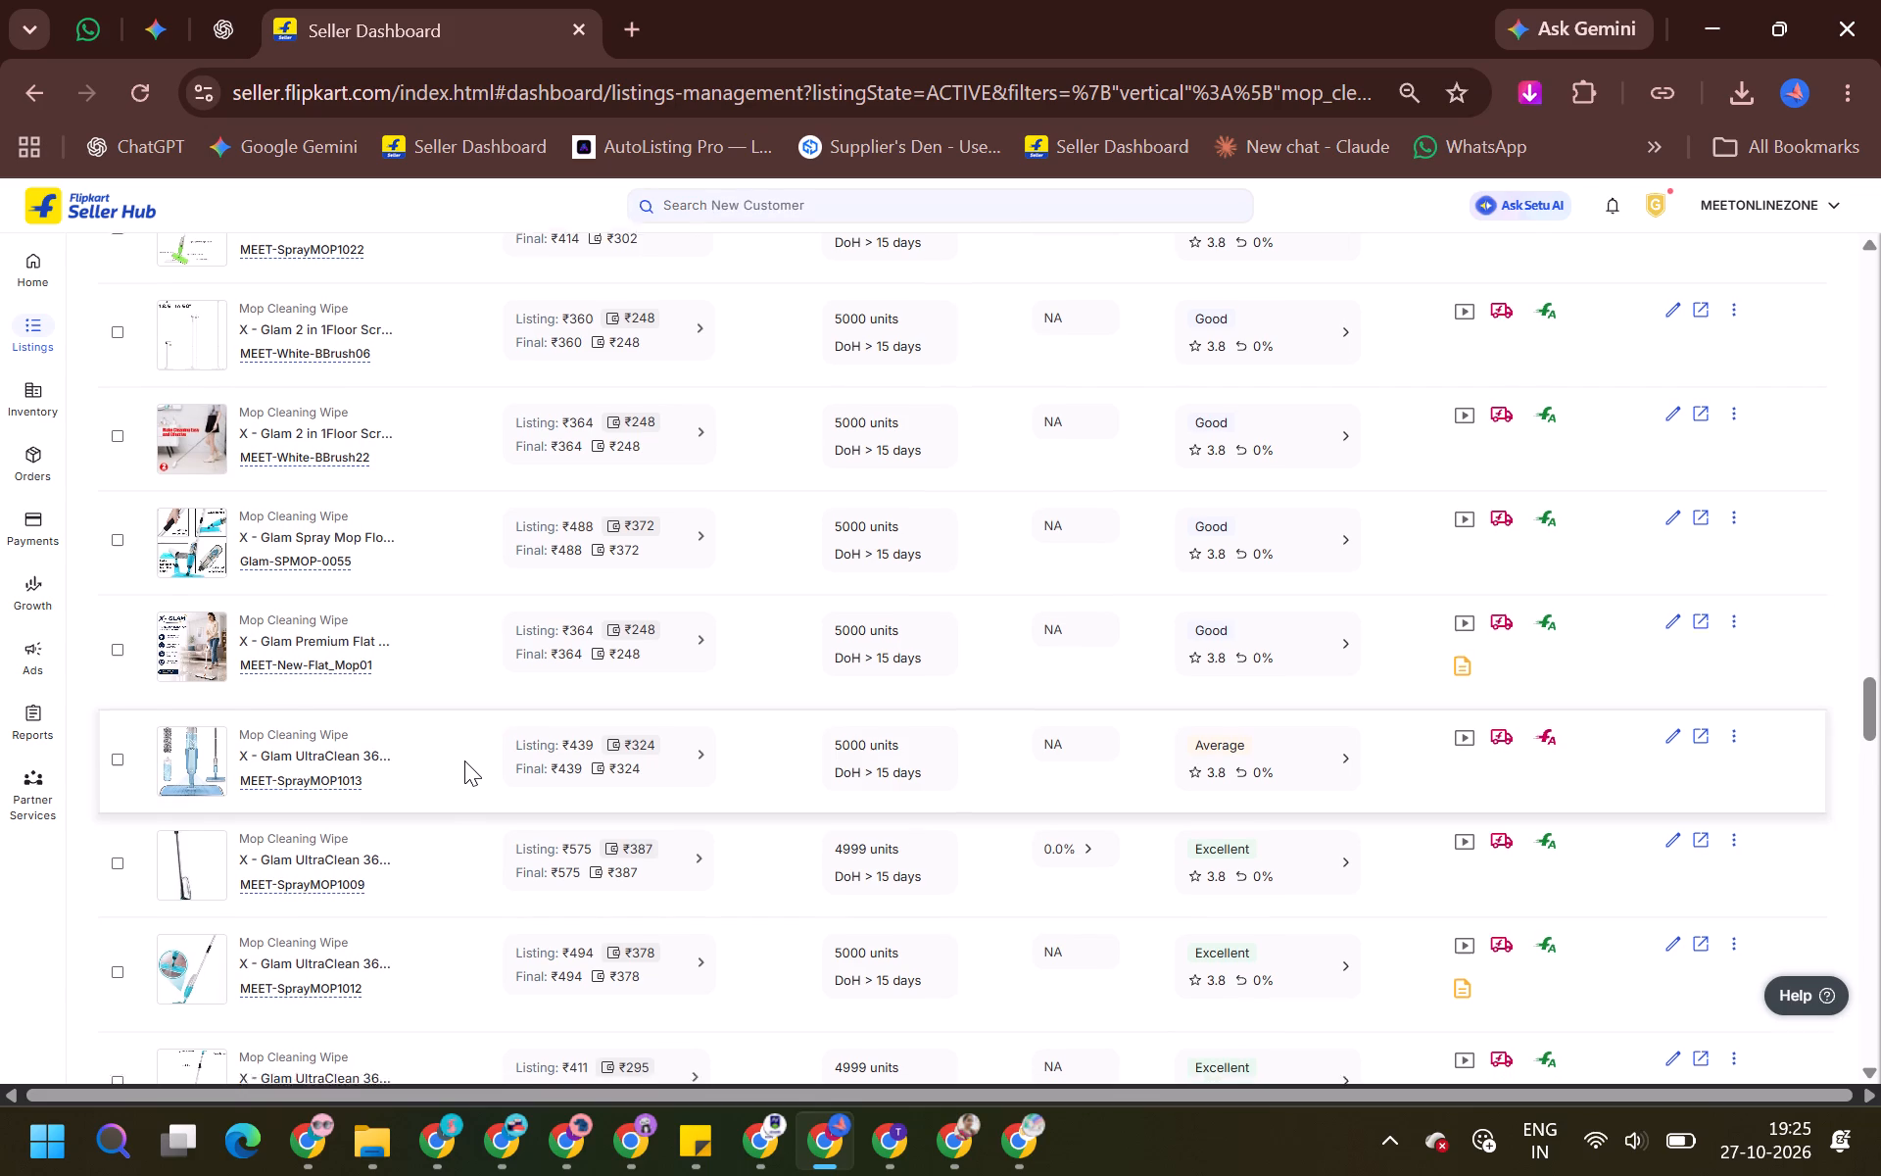
scroll(464, 760, down, 4)
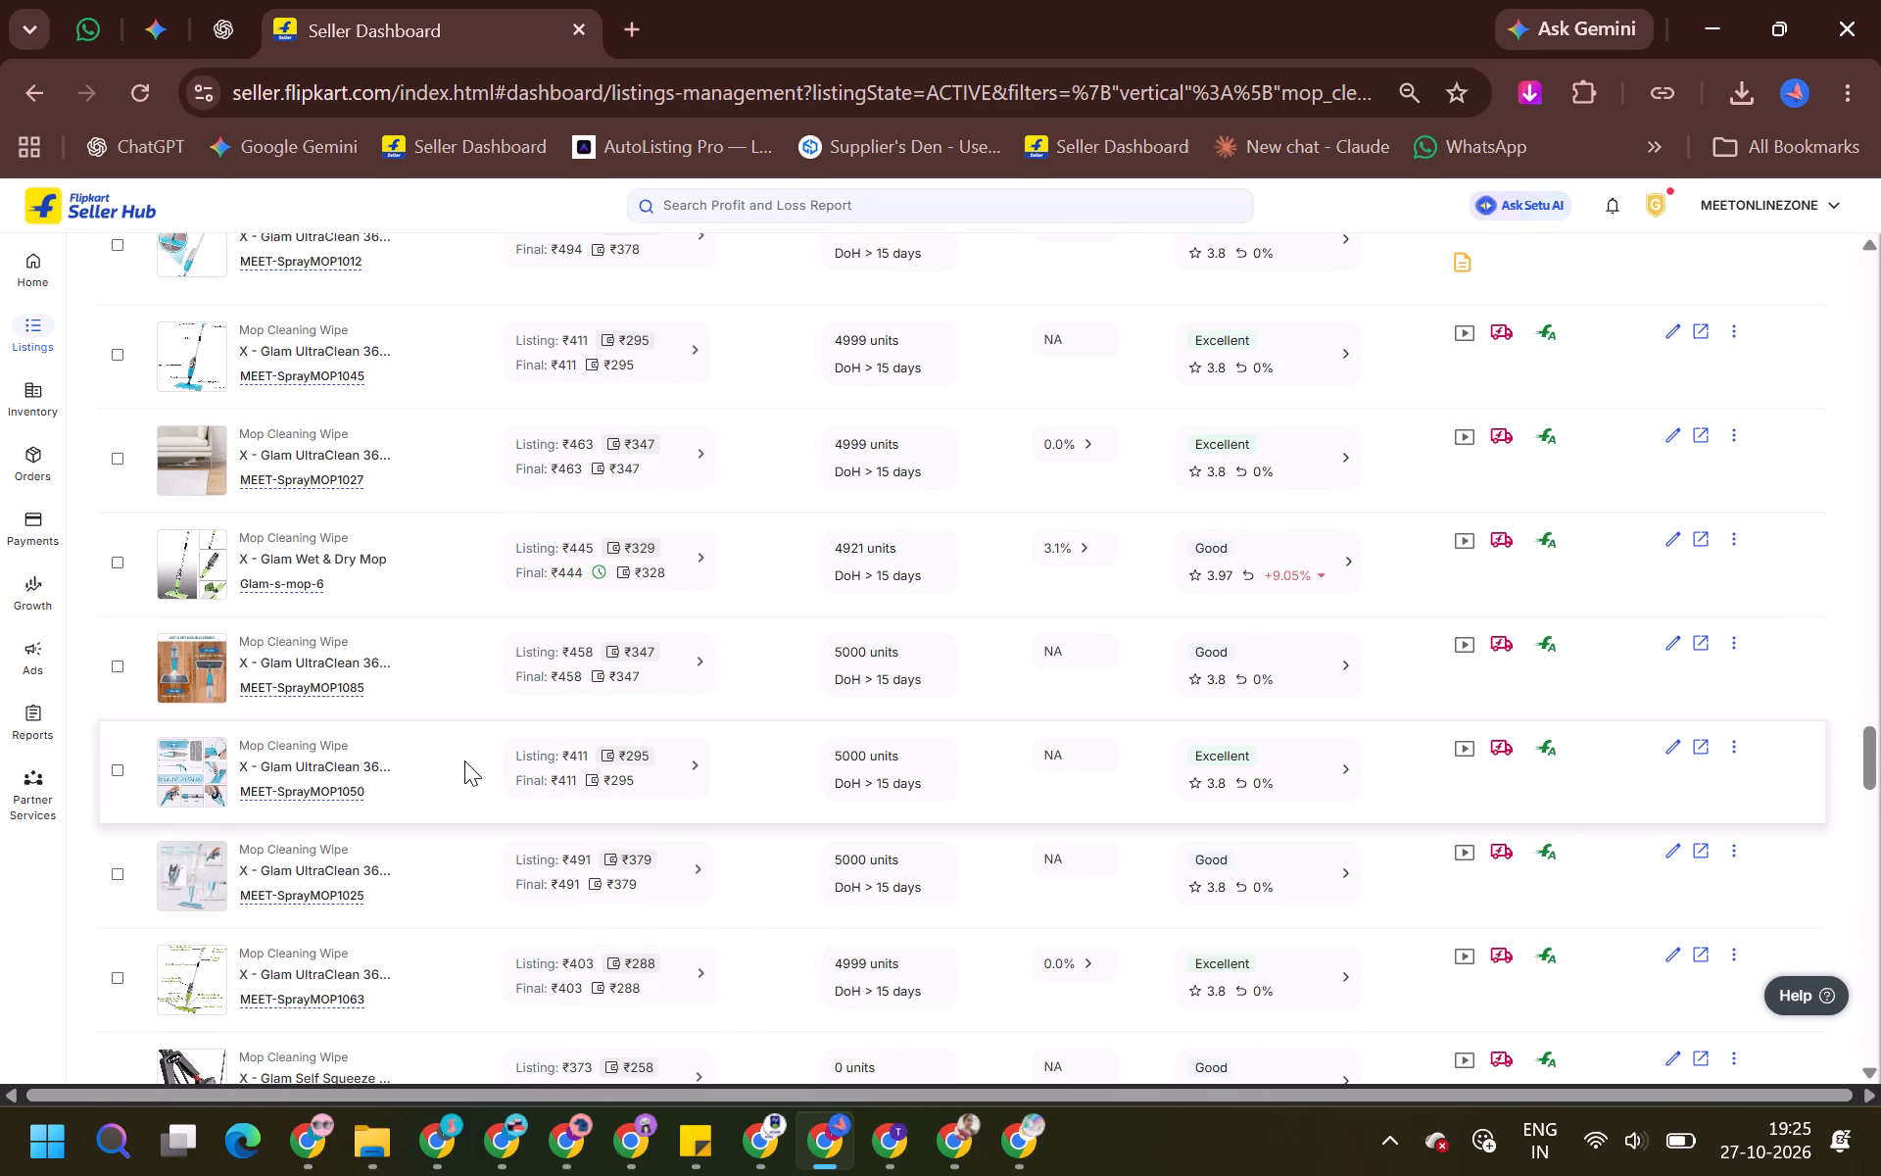
scroll(489, 777, down, 4)
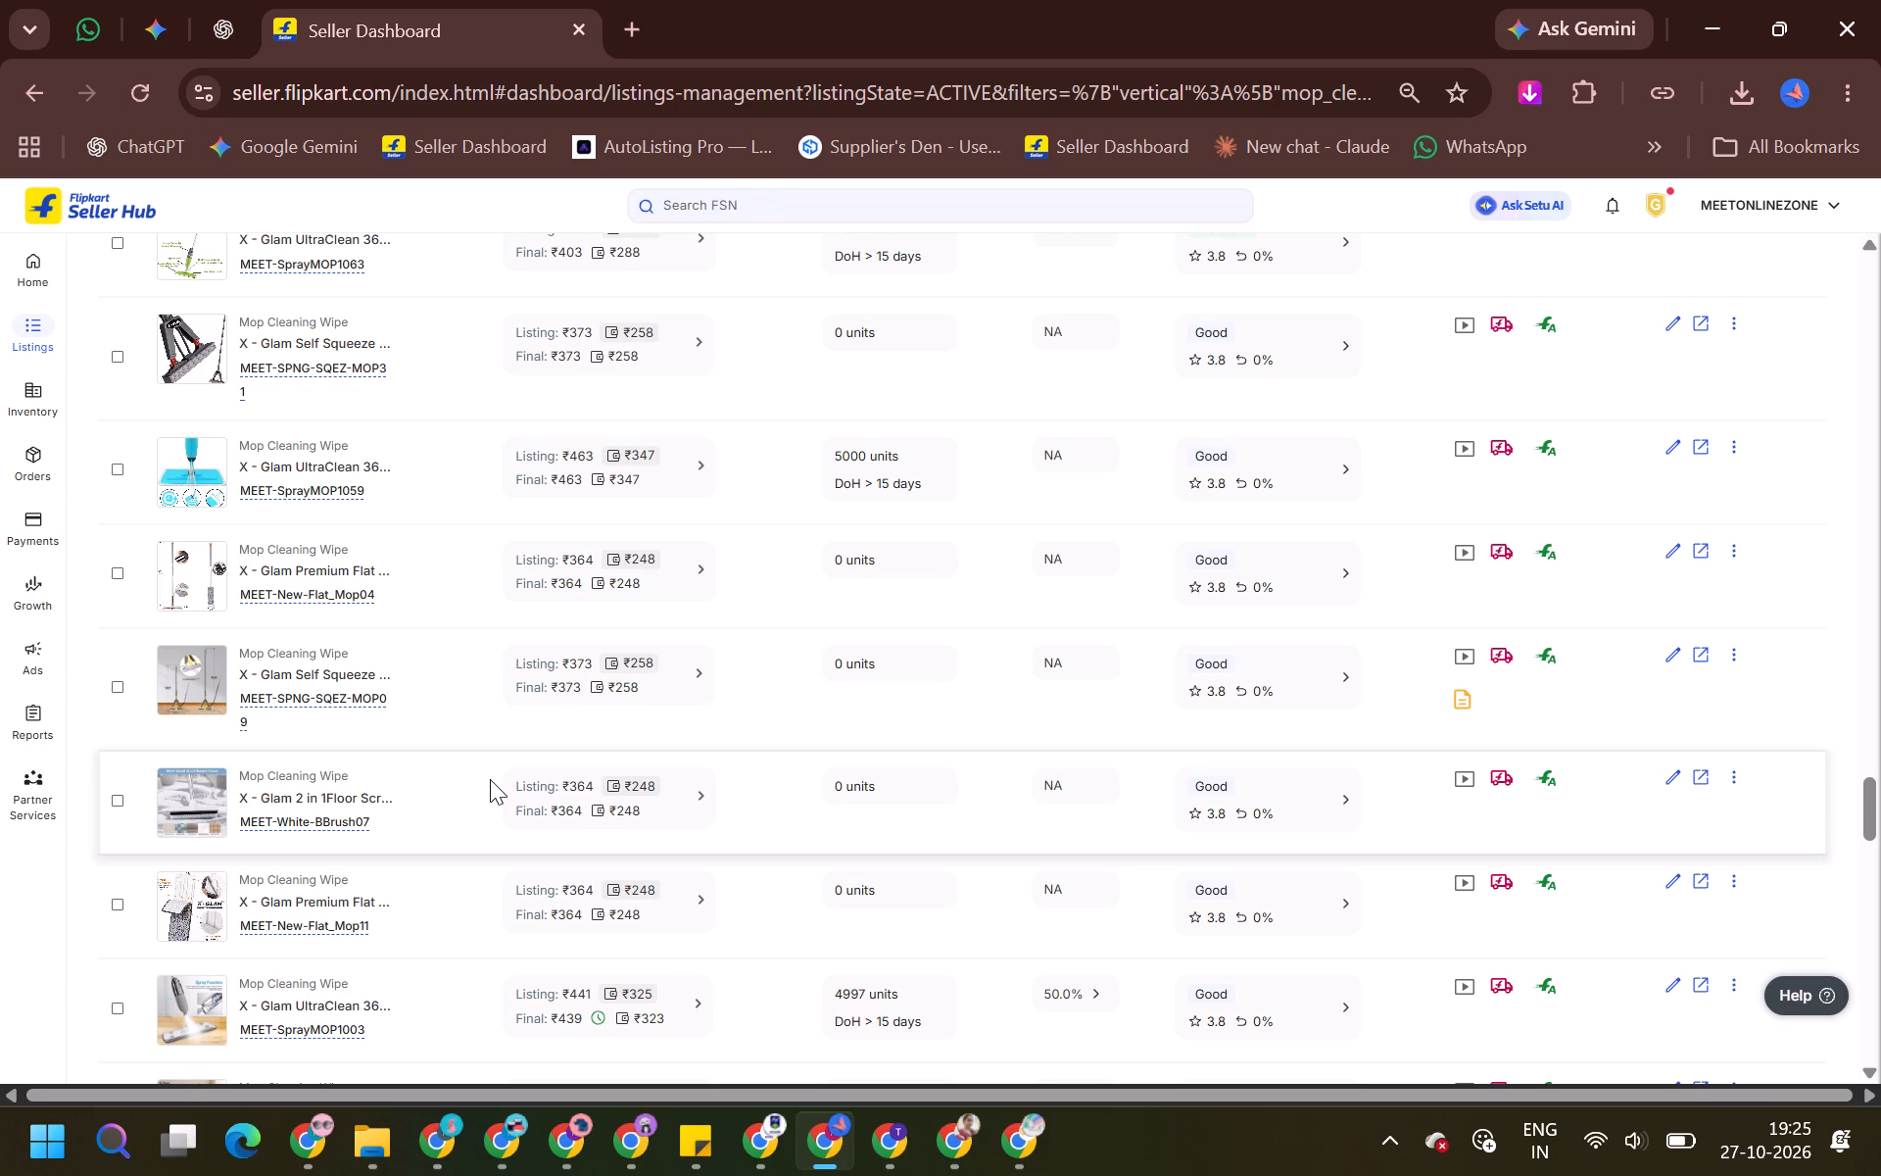
scroll(433, 941, down, 2)
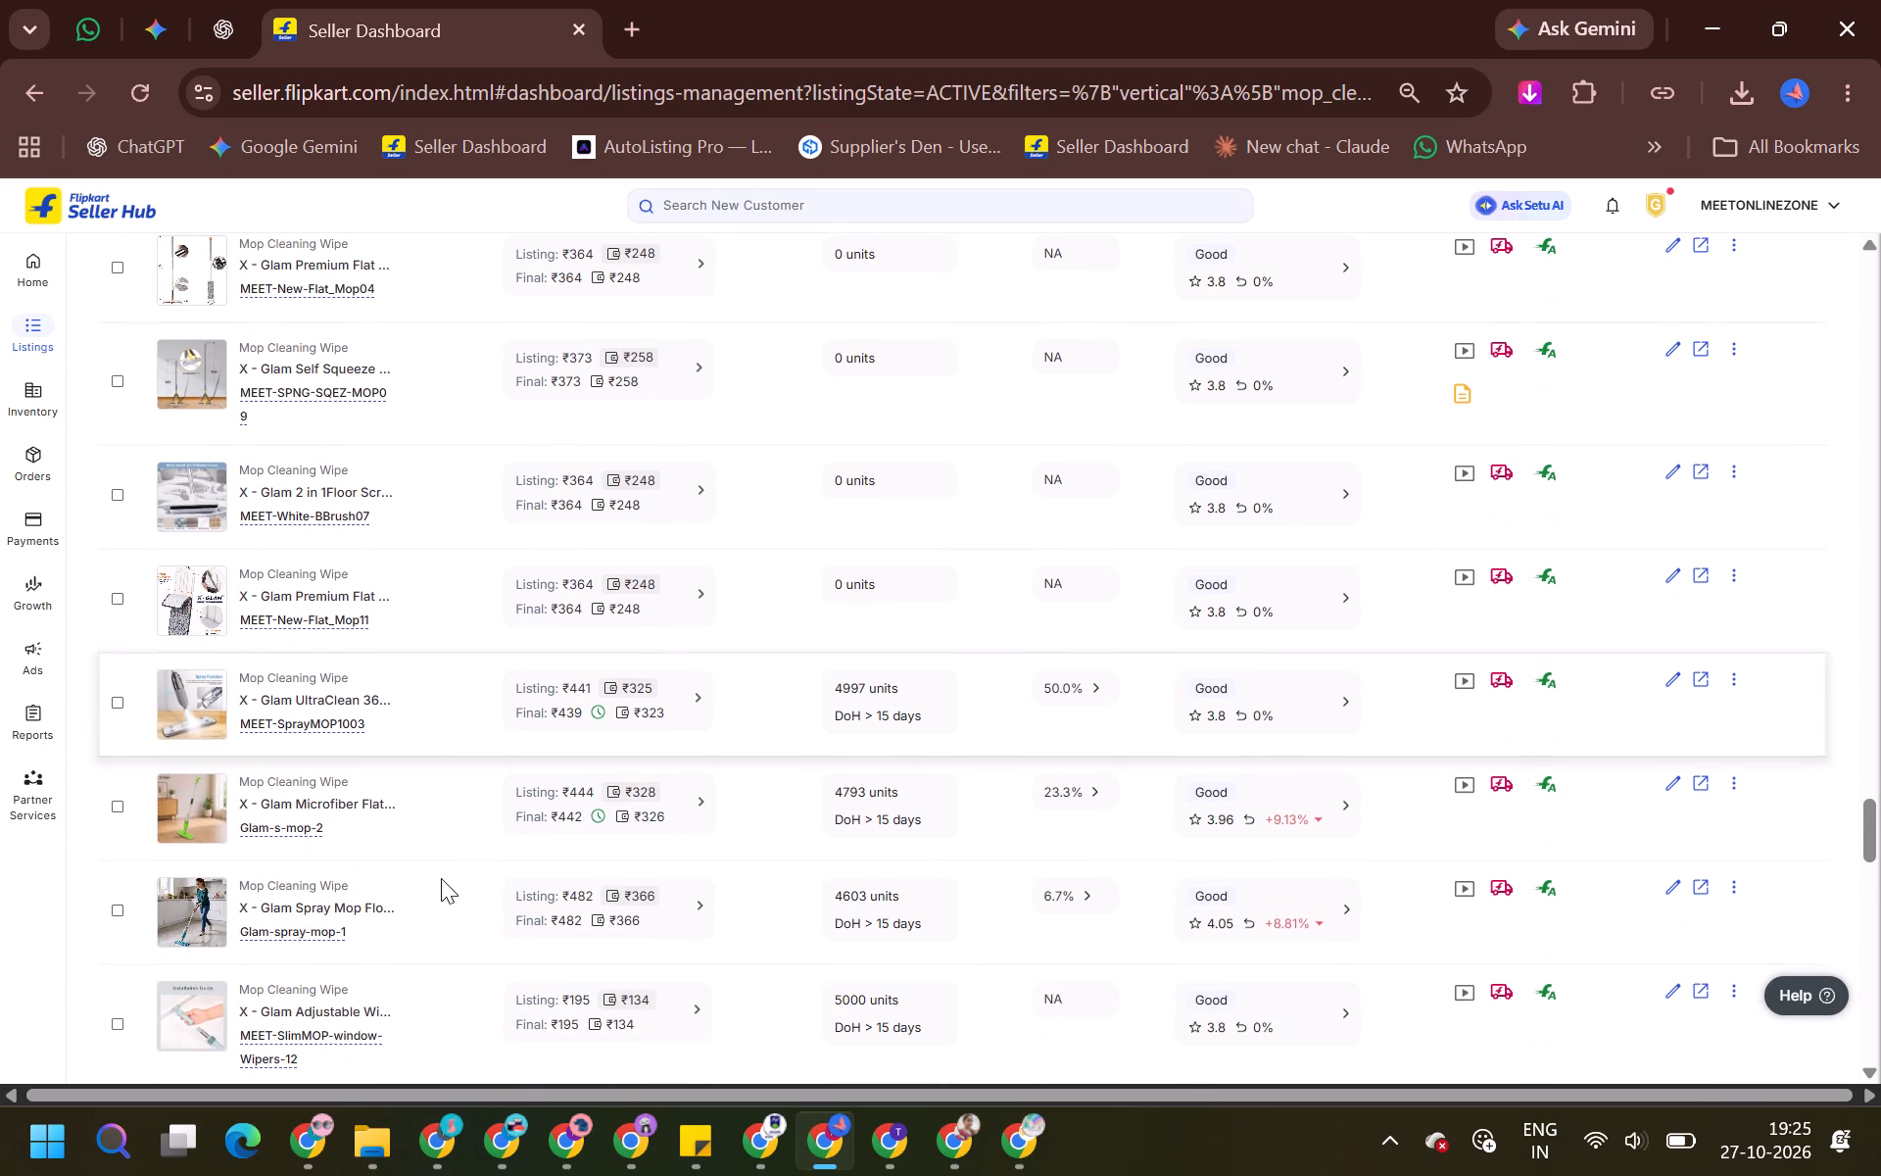
scroll(467, 814, down, 2)
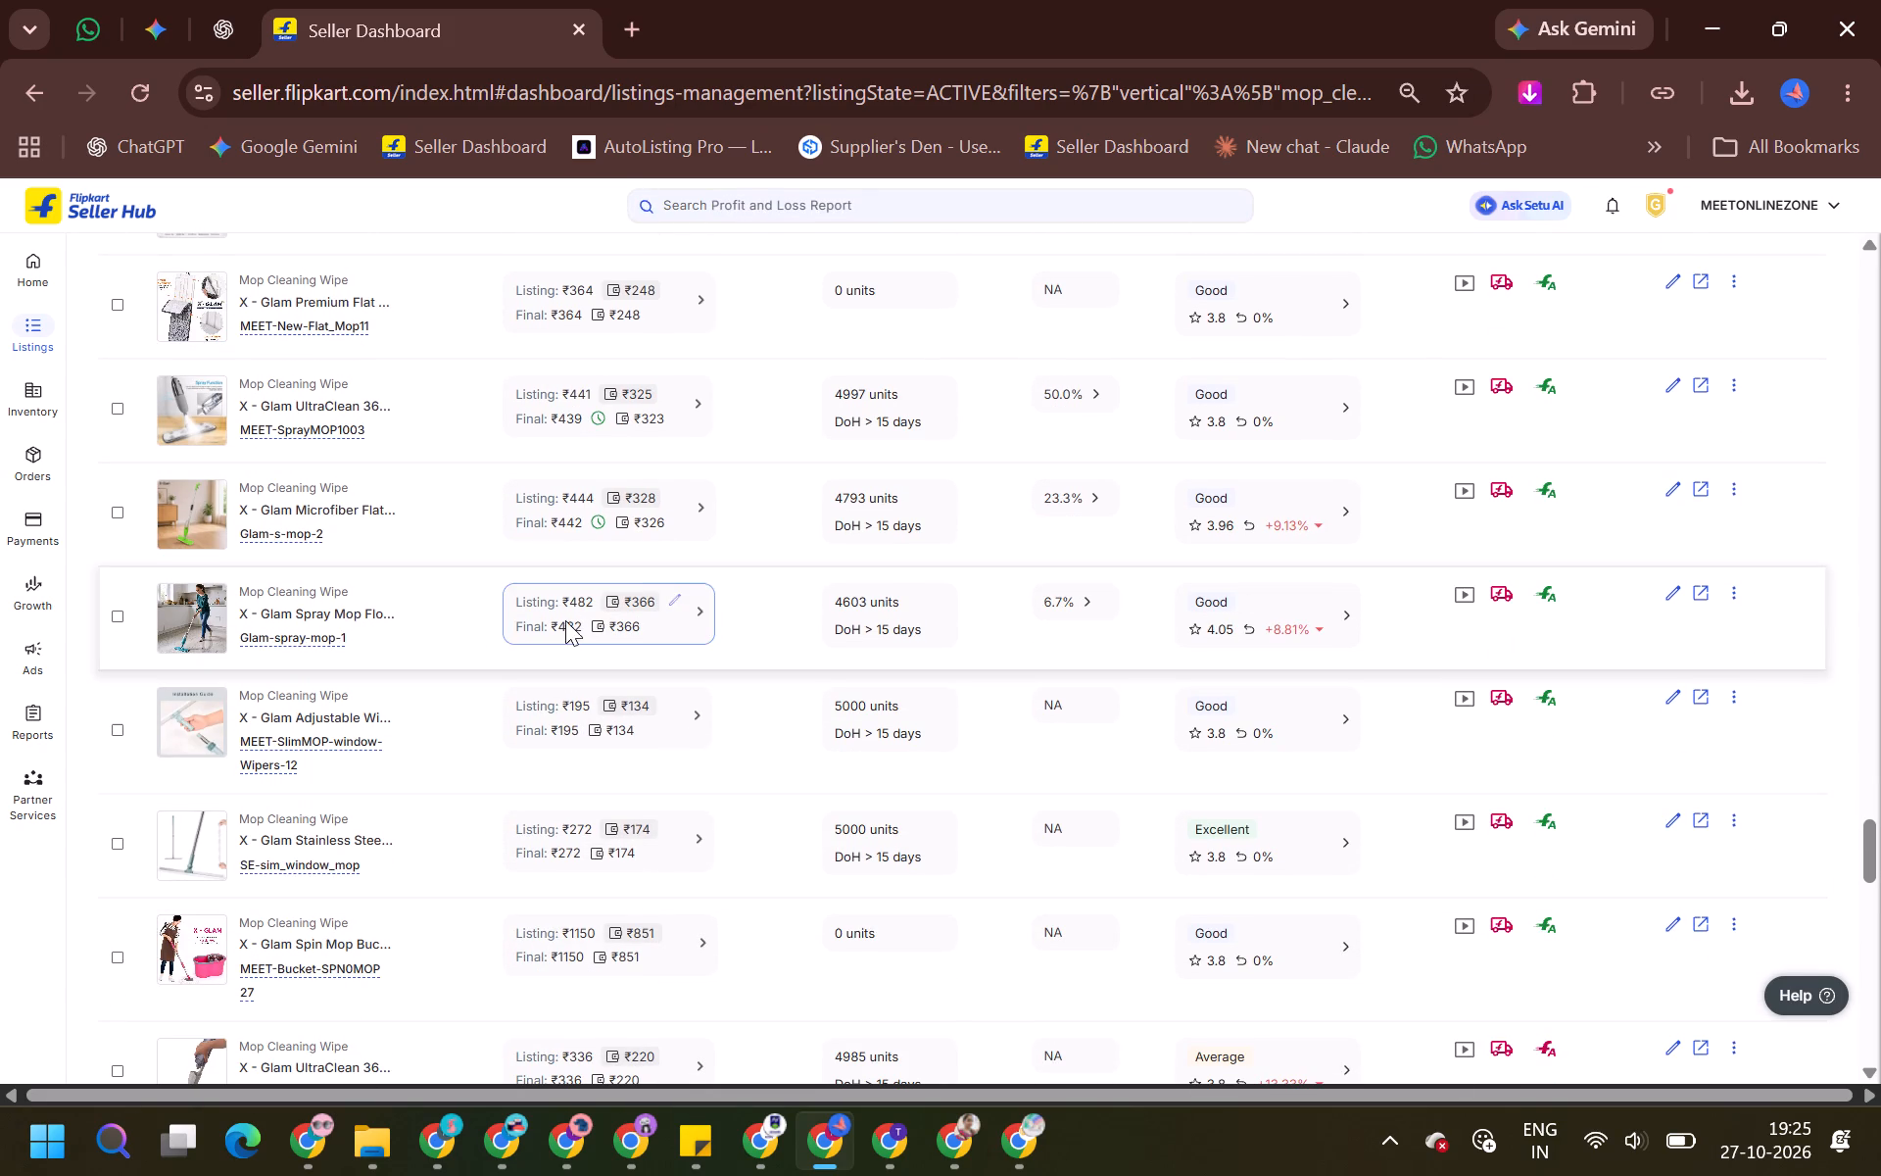
scroll(409, 784, down, 1)
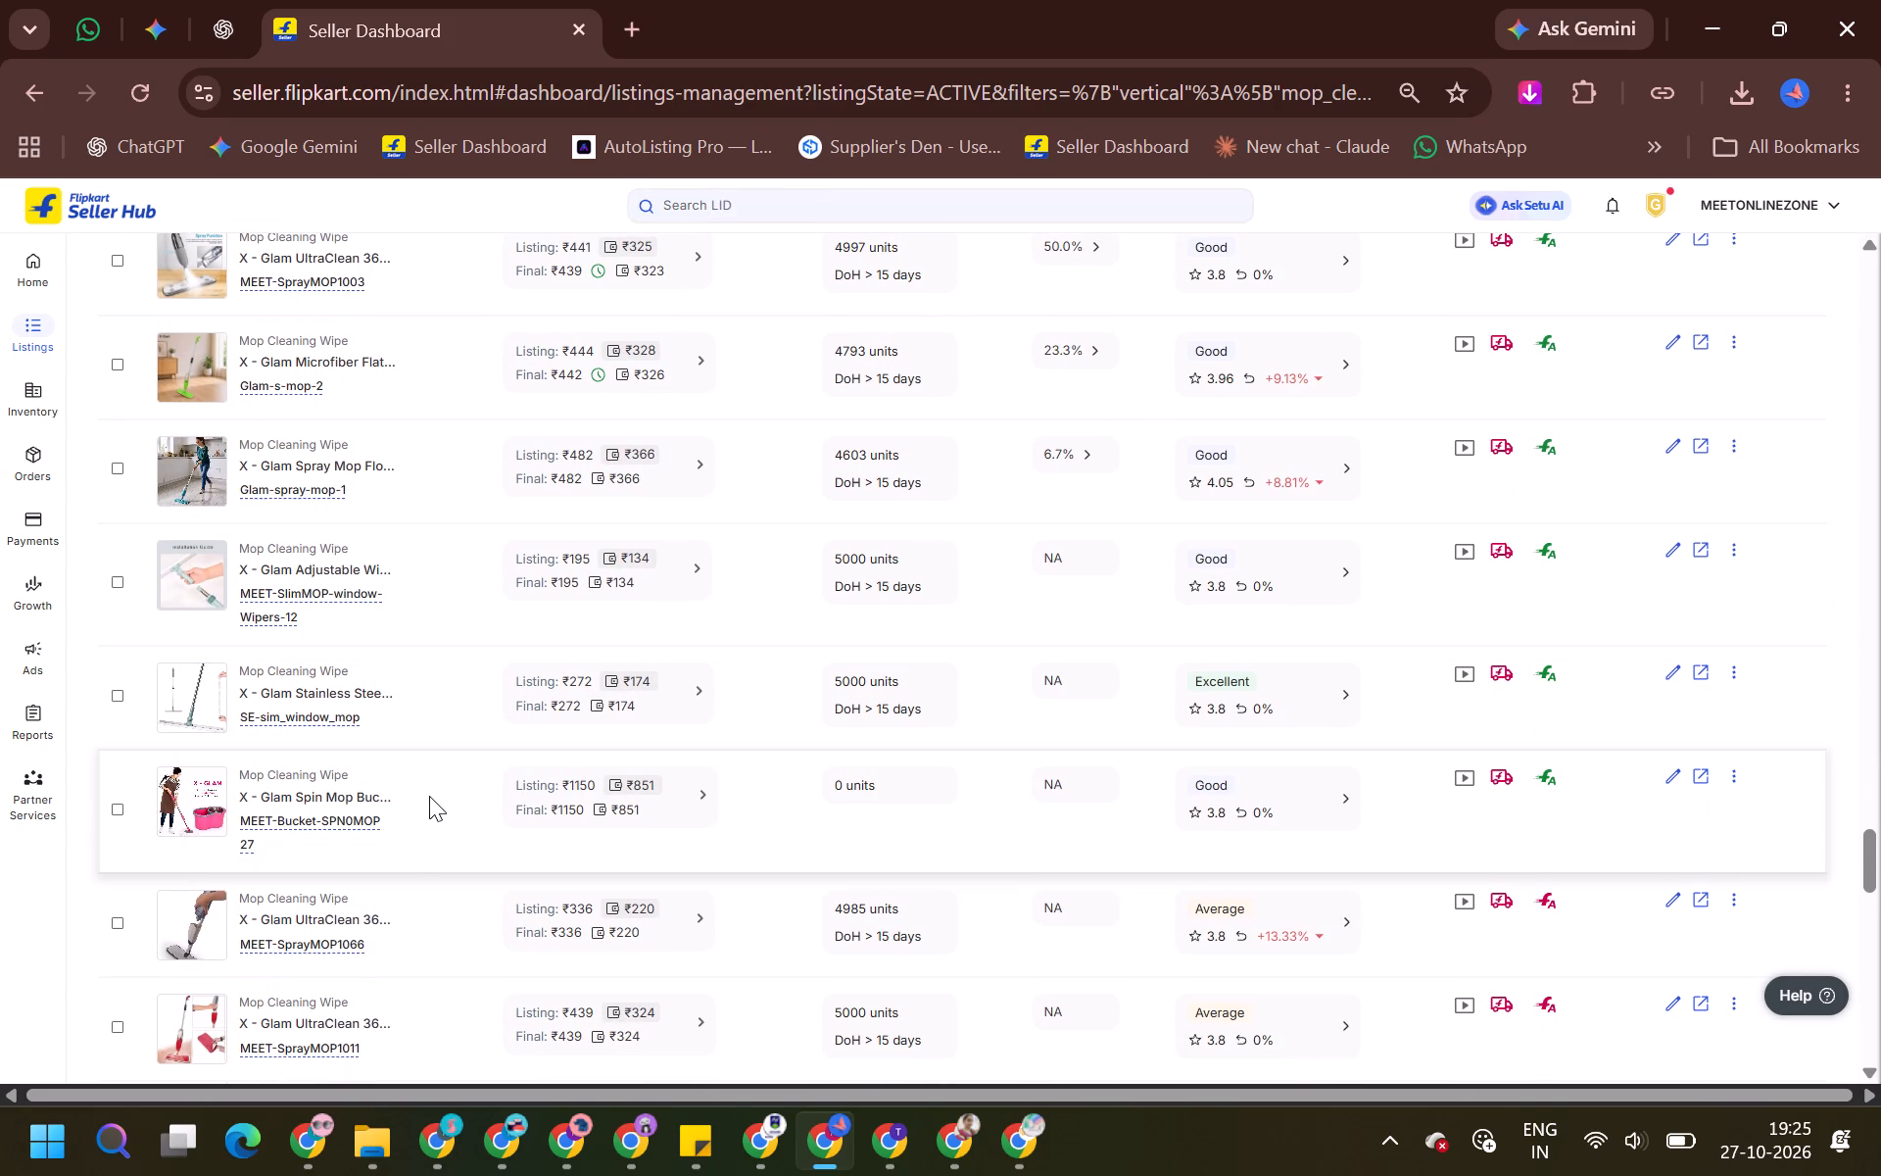
scroll(429, 795, down, 1)
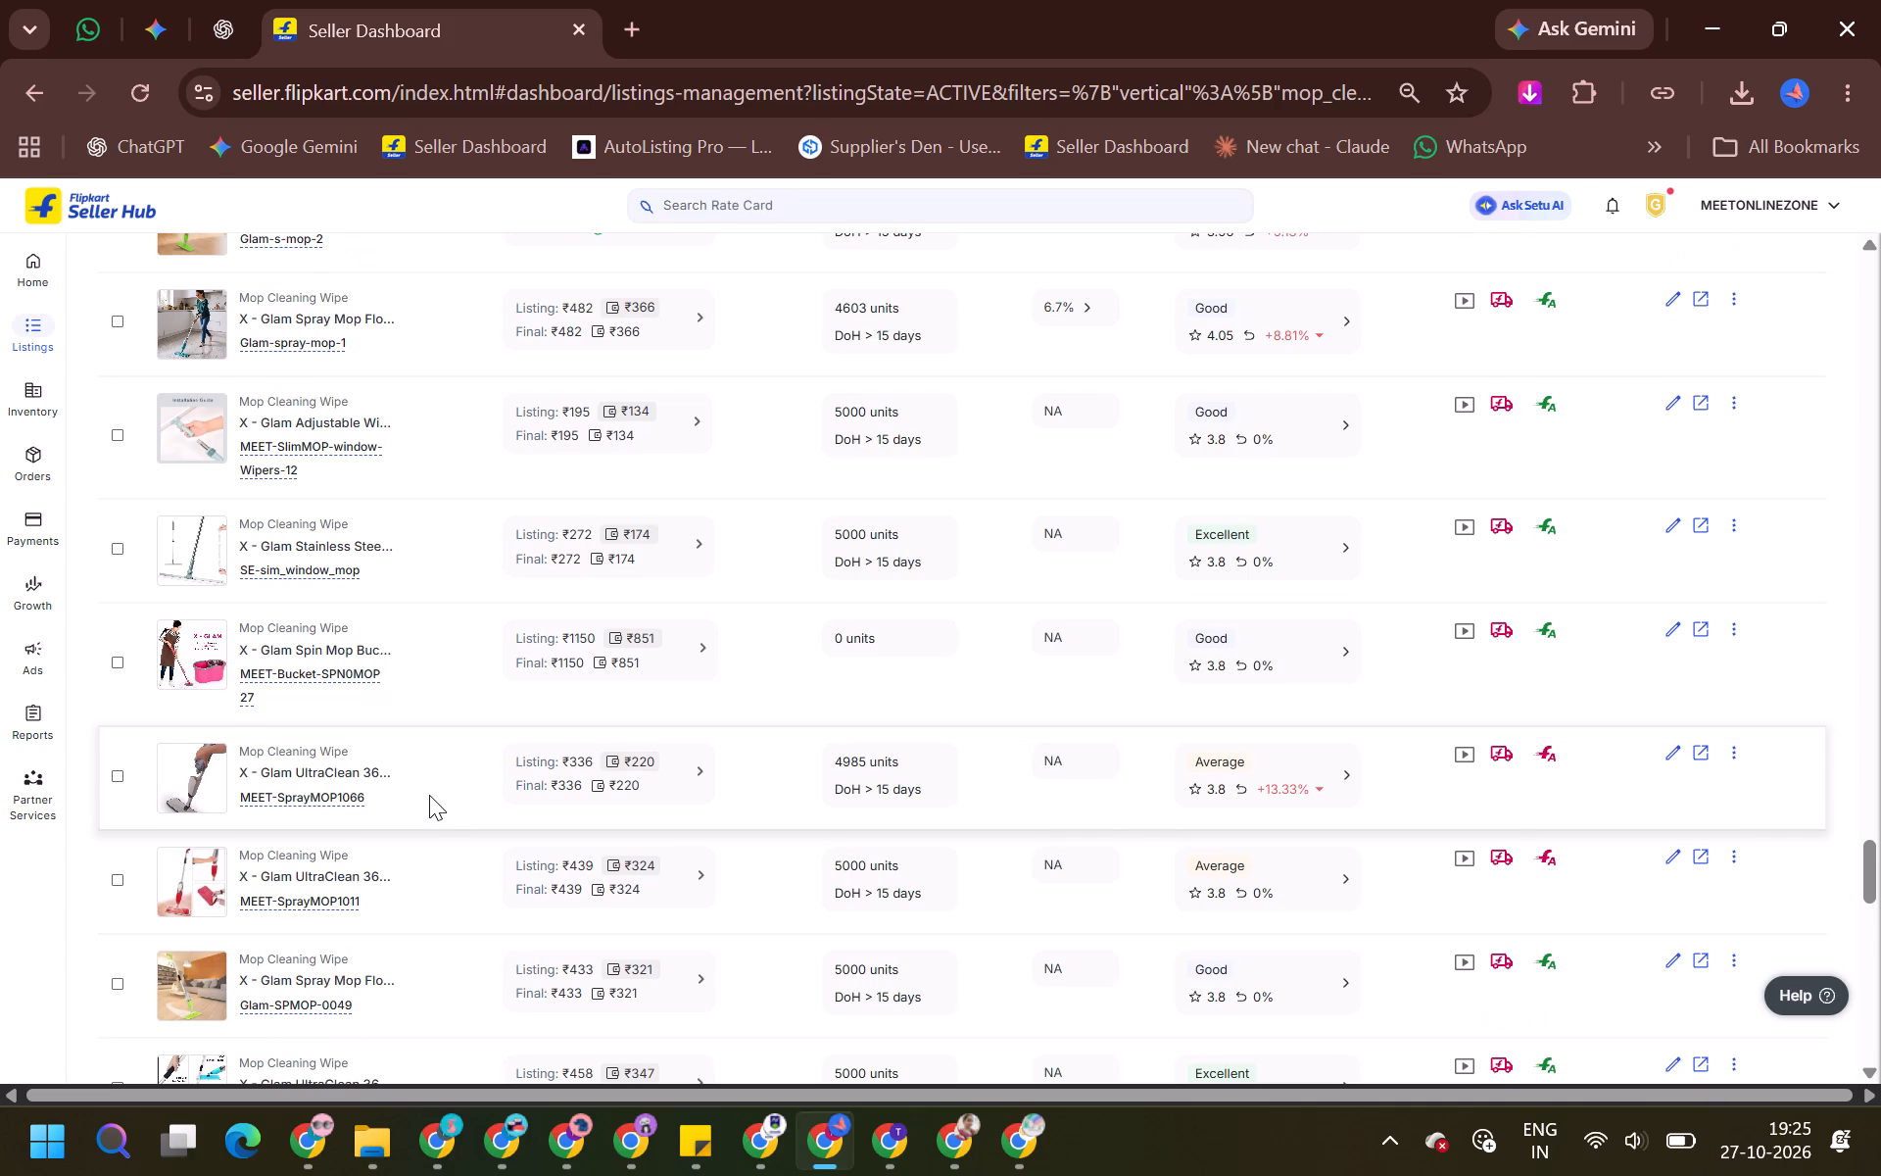
scroll(429, 795, down, 7)
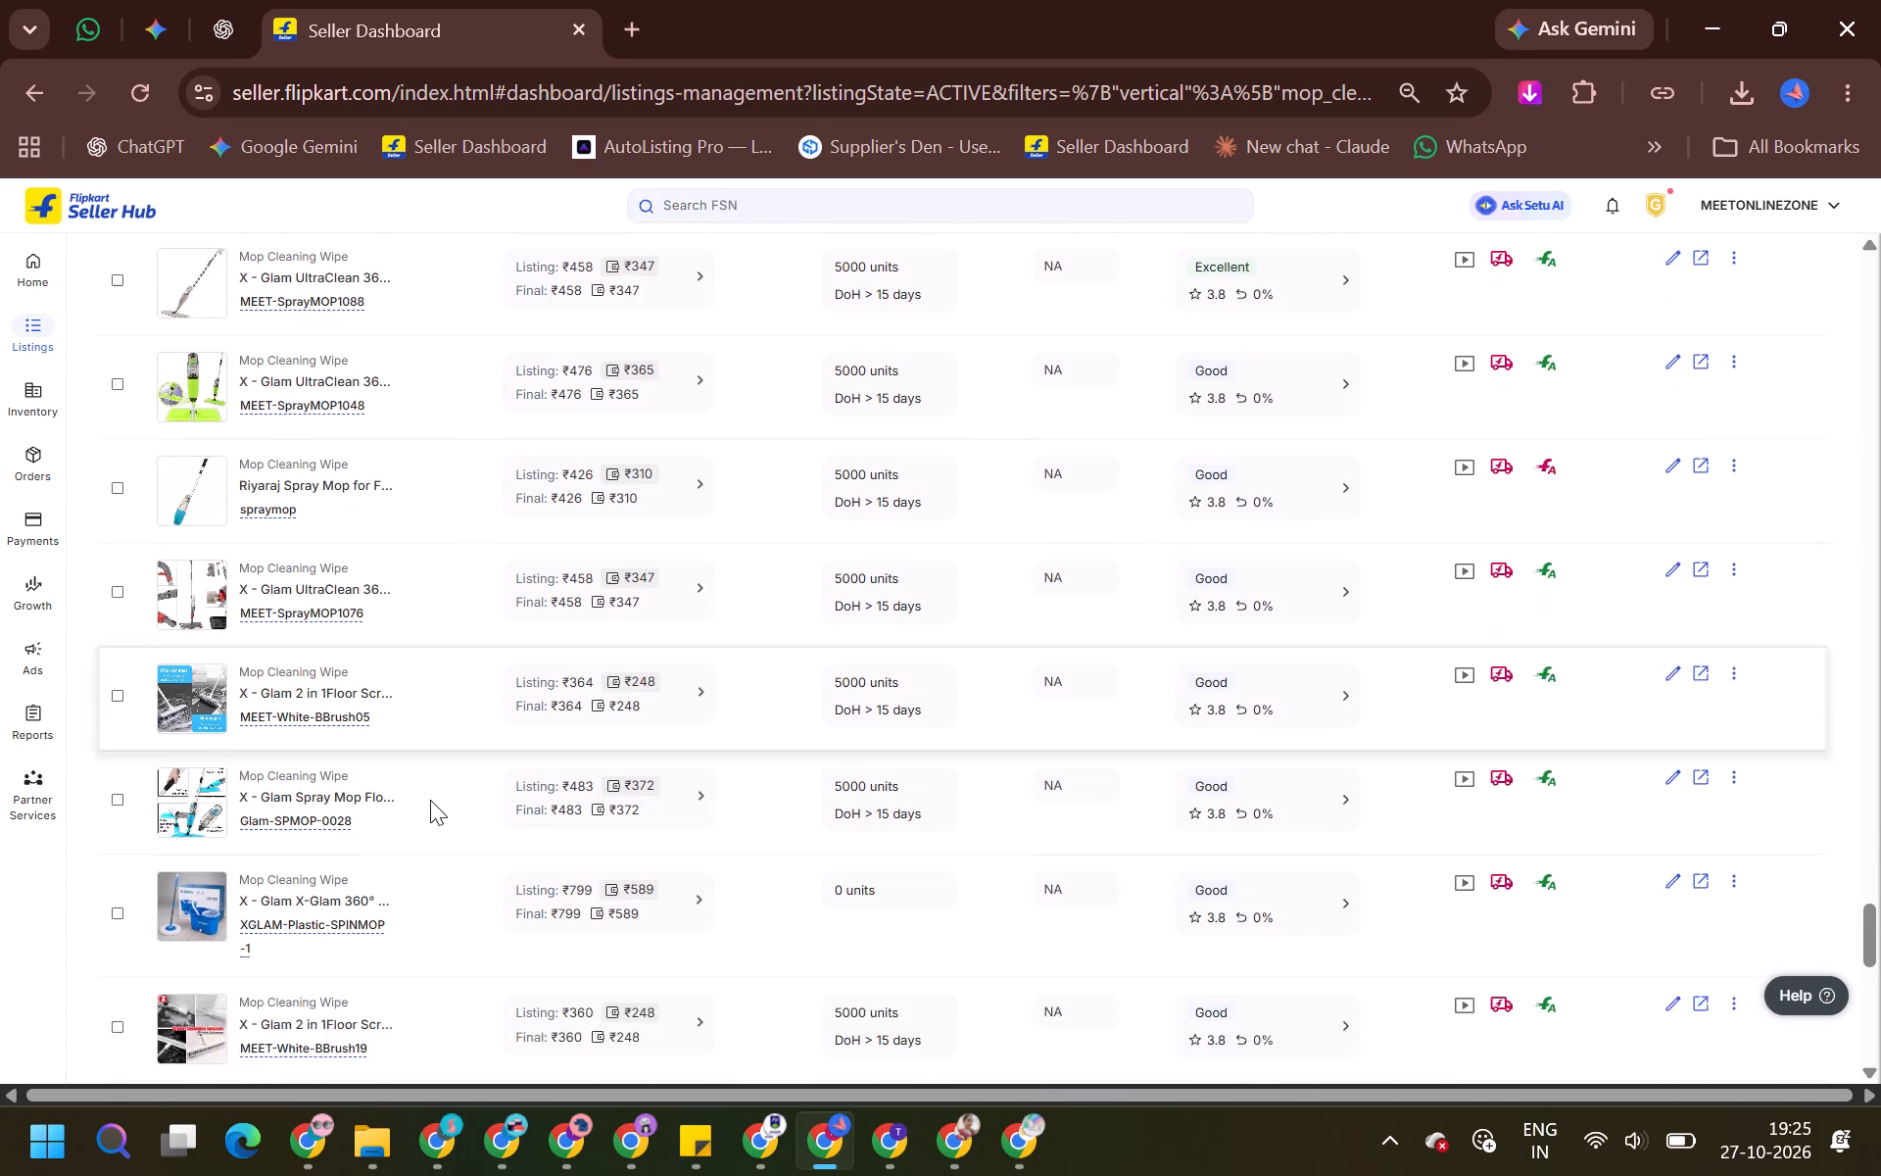
scroll(430, 800, down, 3)
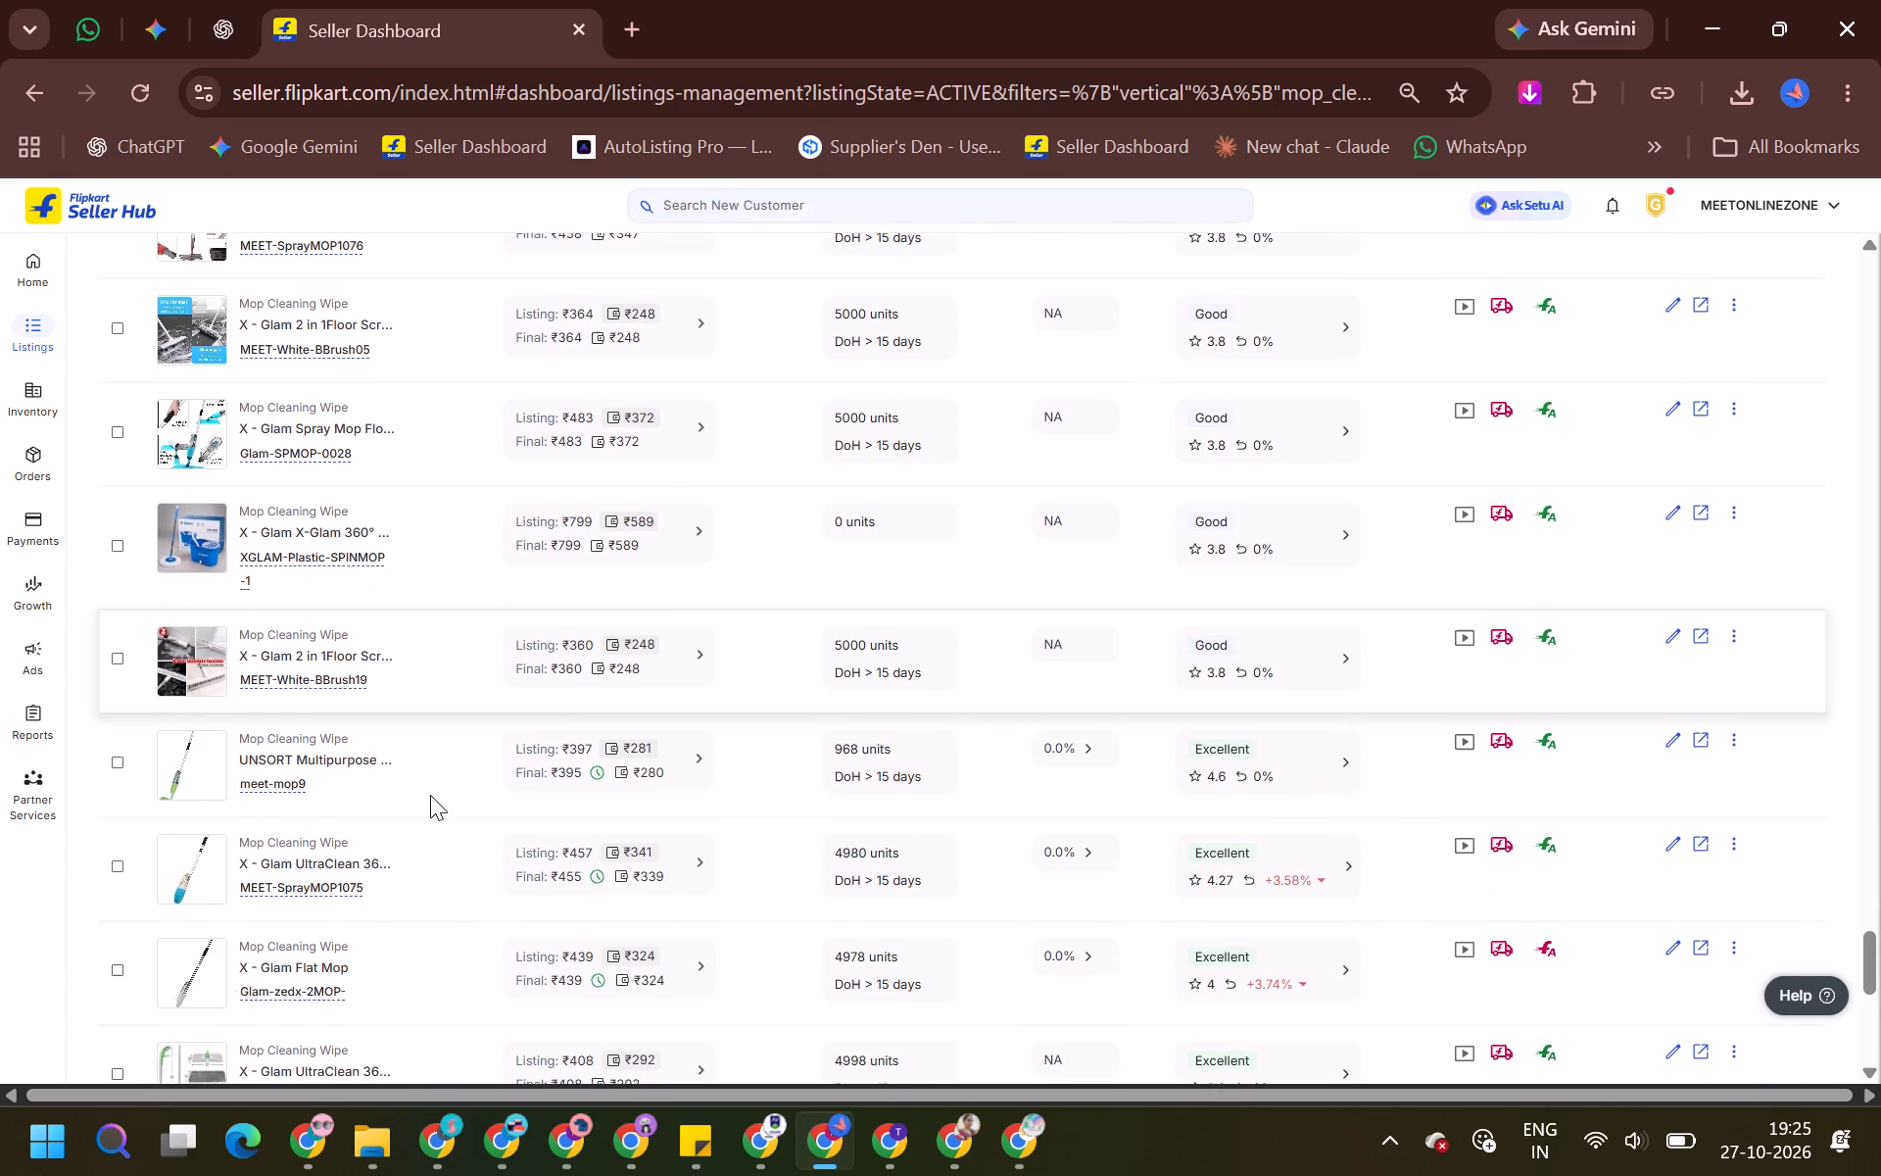
scroll(430, 795, down, 7)
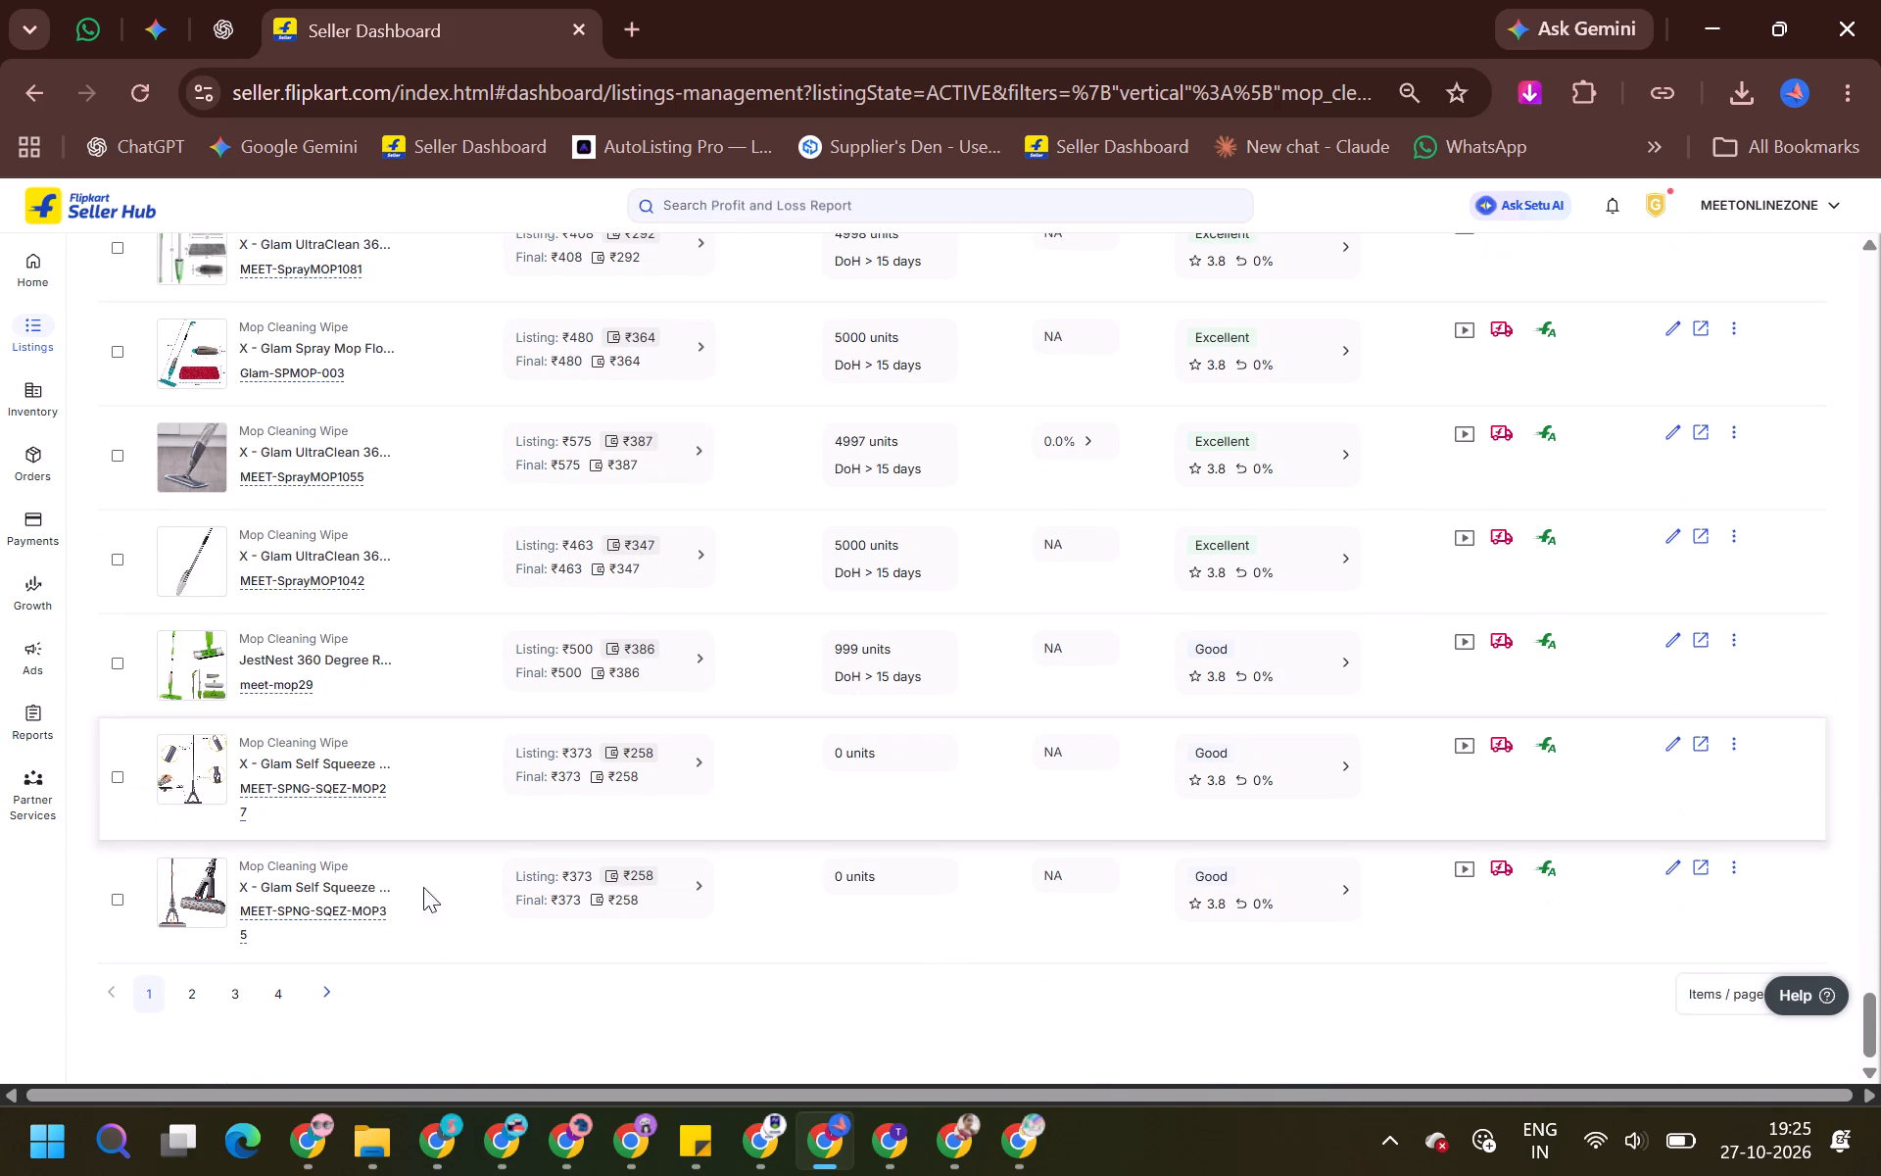
Open the second page of the Mop Cleaning Wipe listings and examine the price and settlement details of its listings.
click(189, 987)
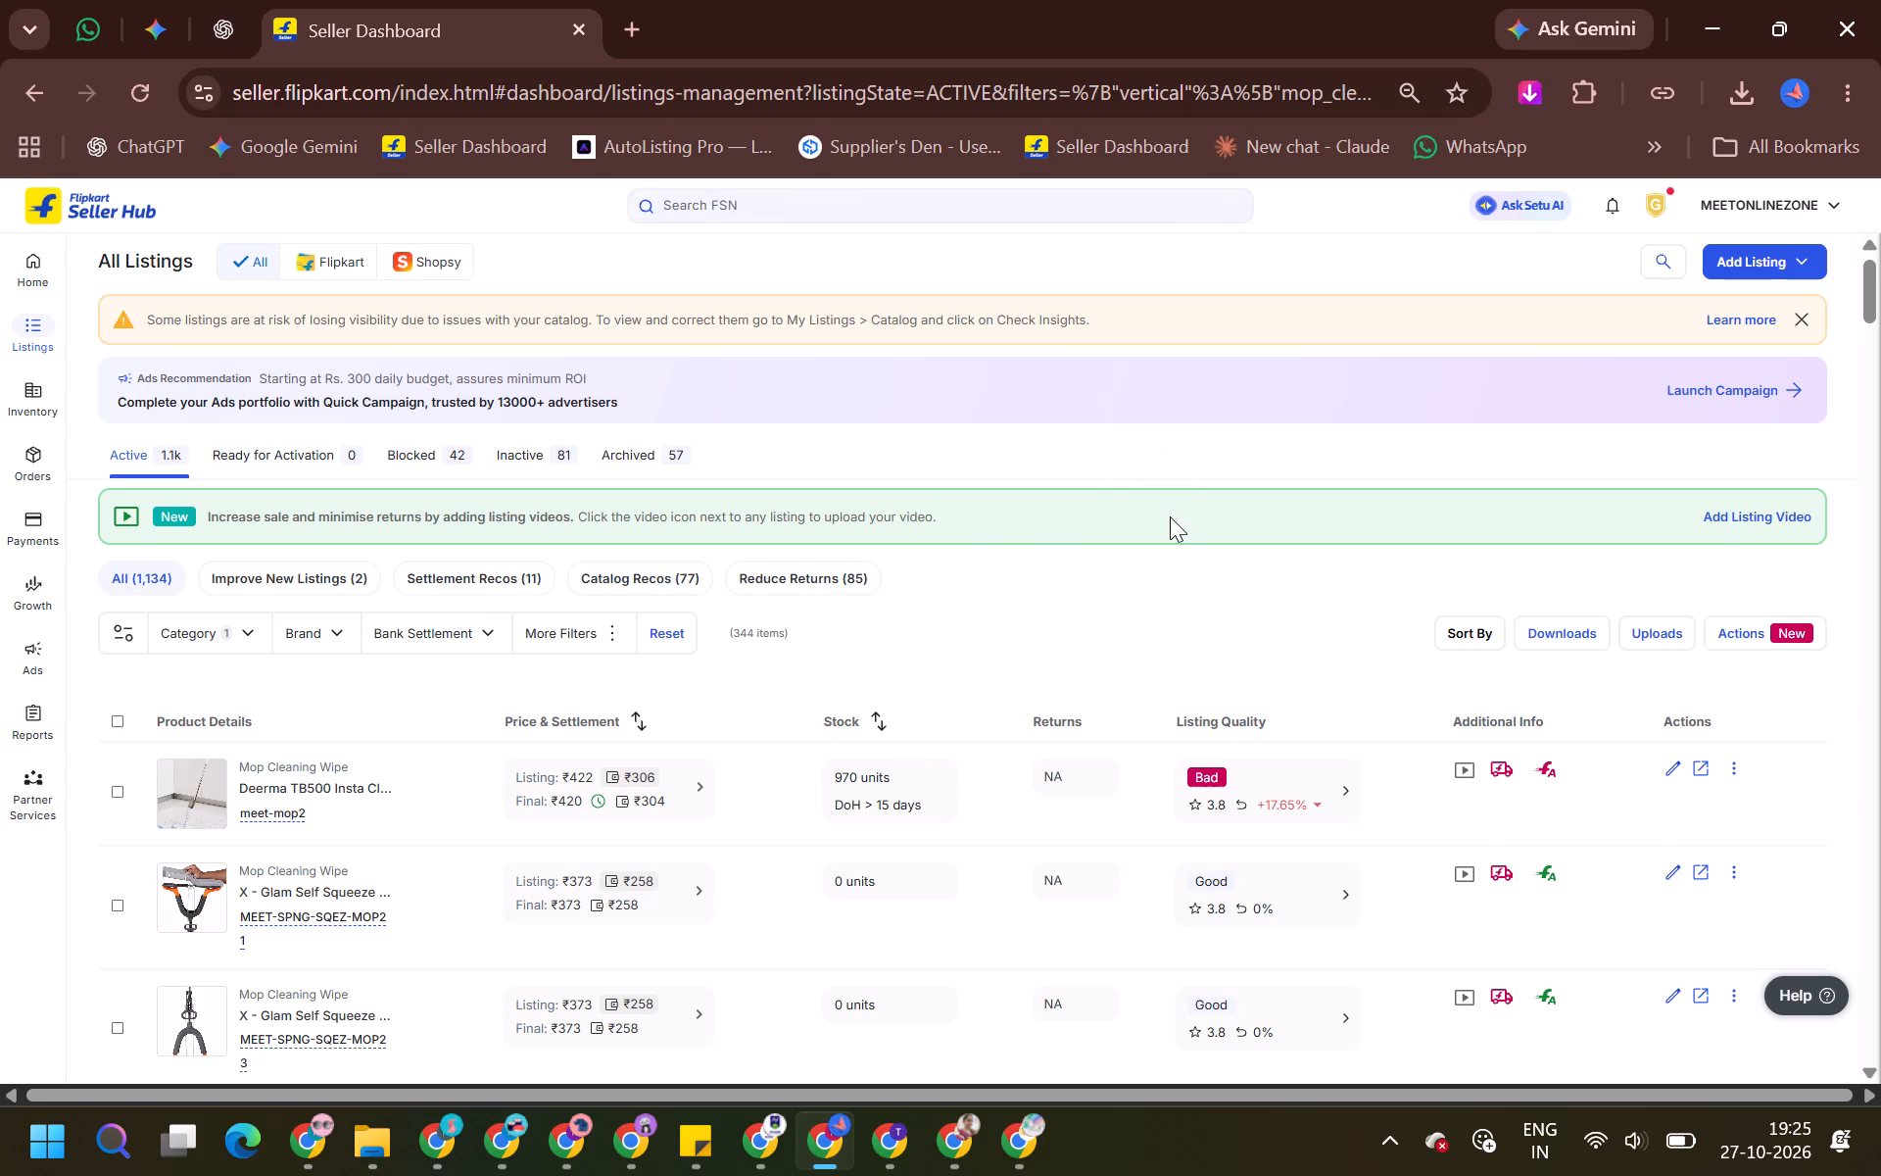
scroll(743, 616, down, 4)
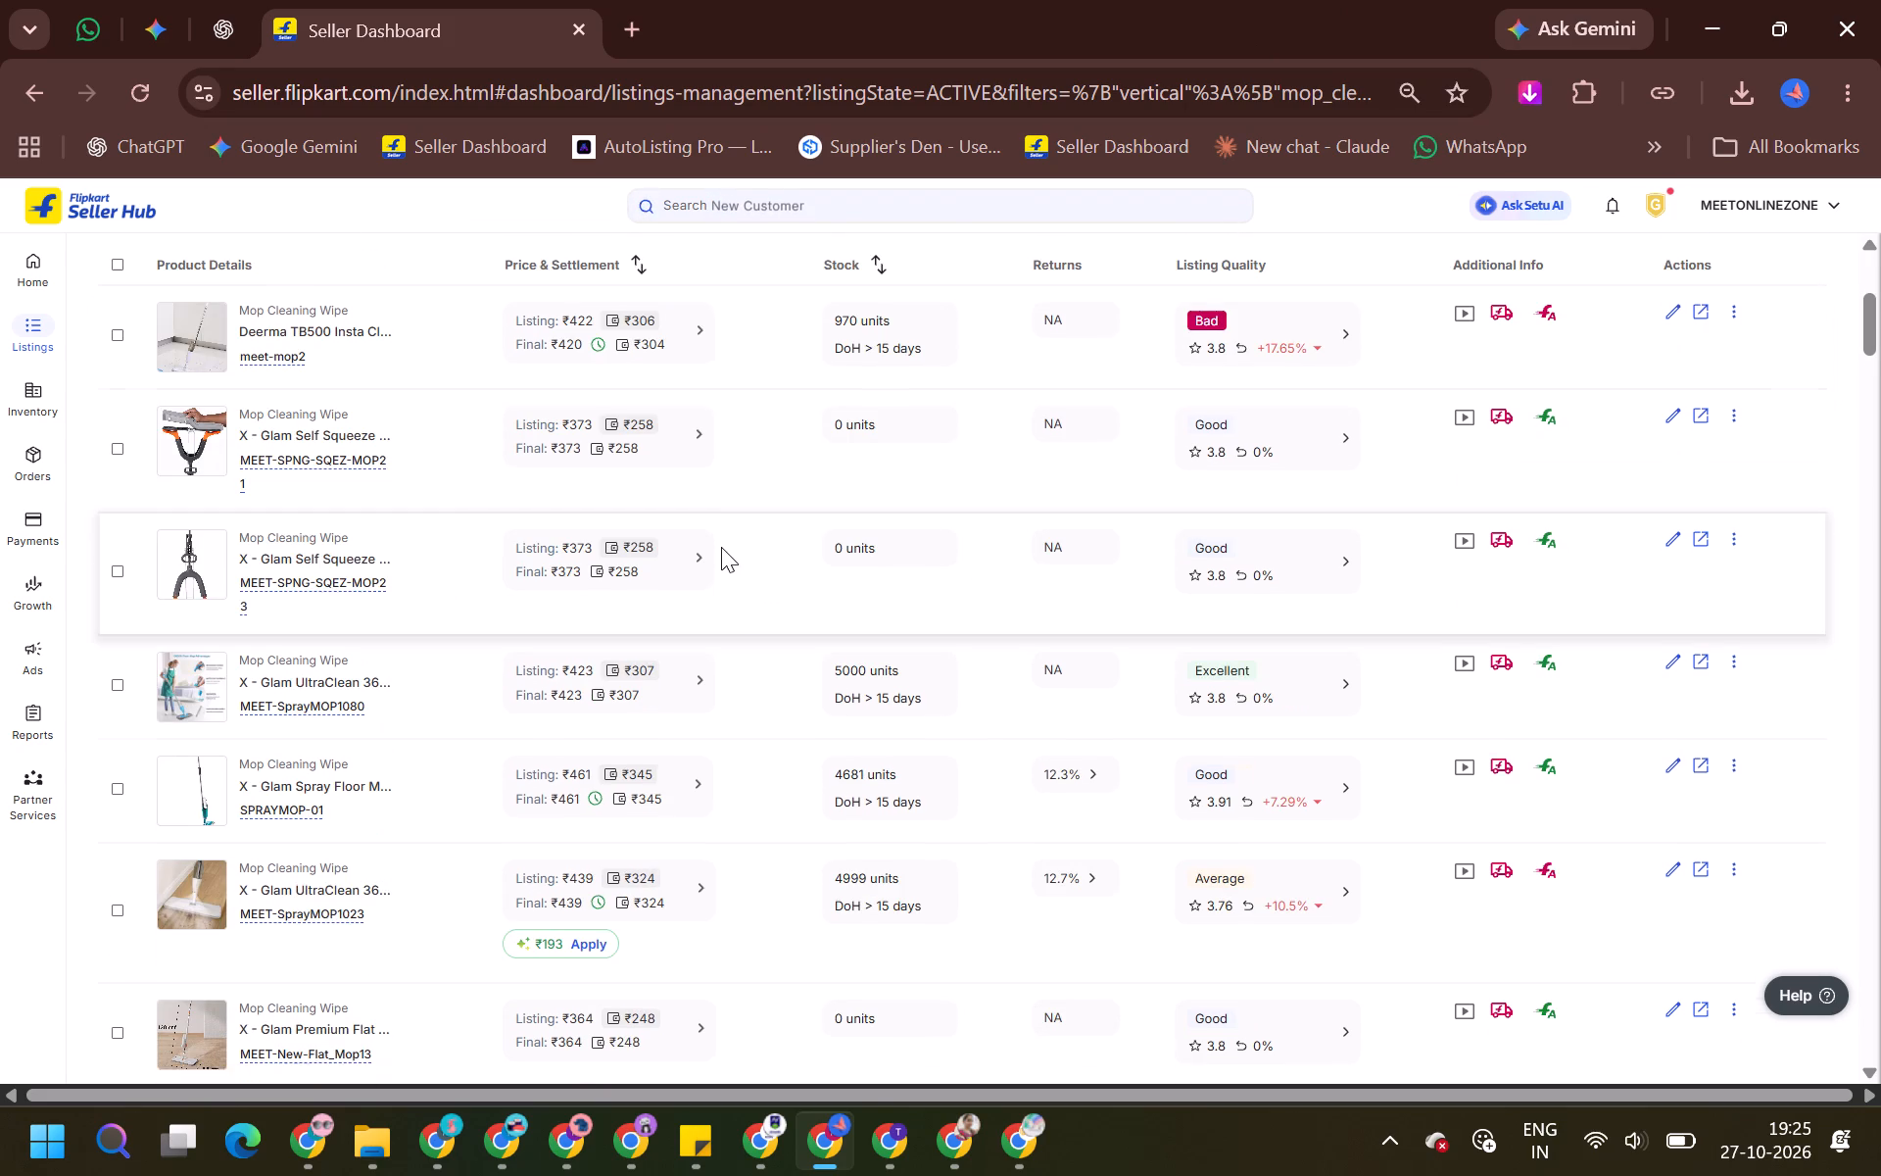
scroll(721, 547, down, 2)
scroll(309, 688, down, 2)
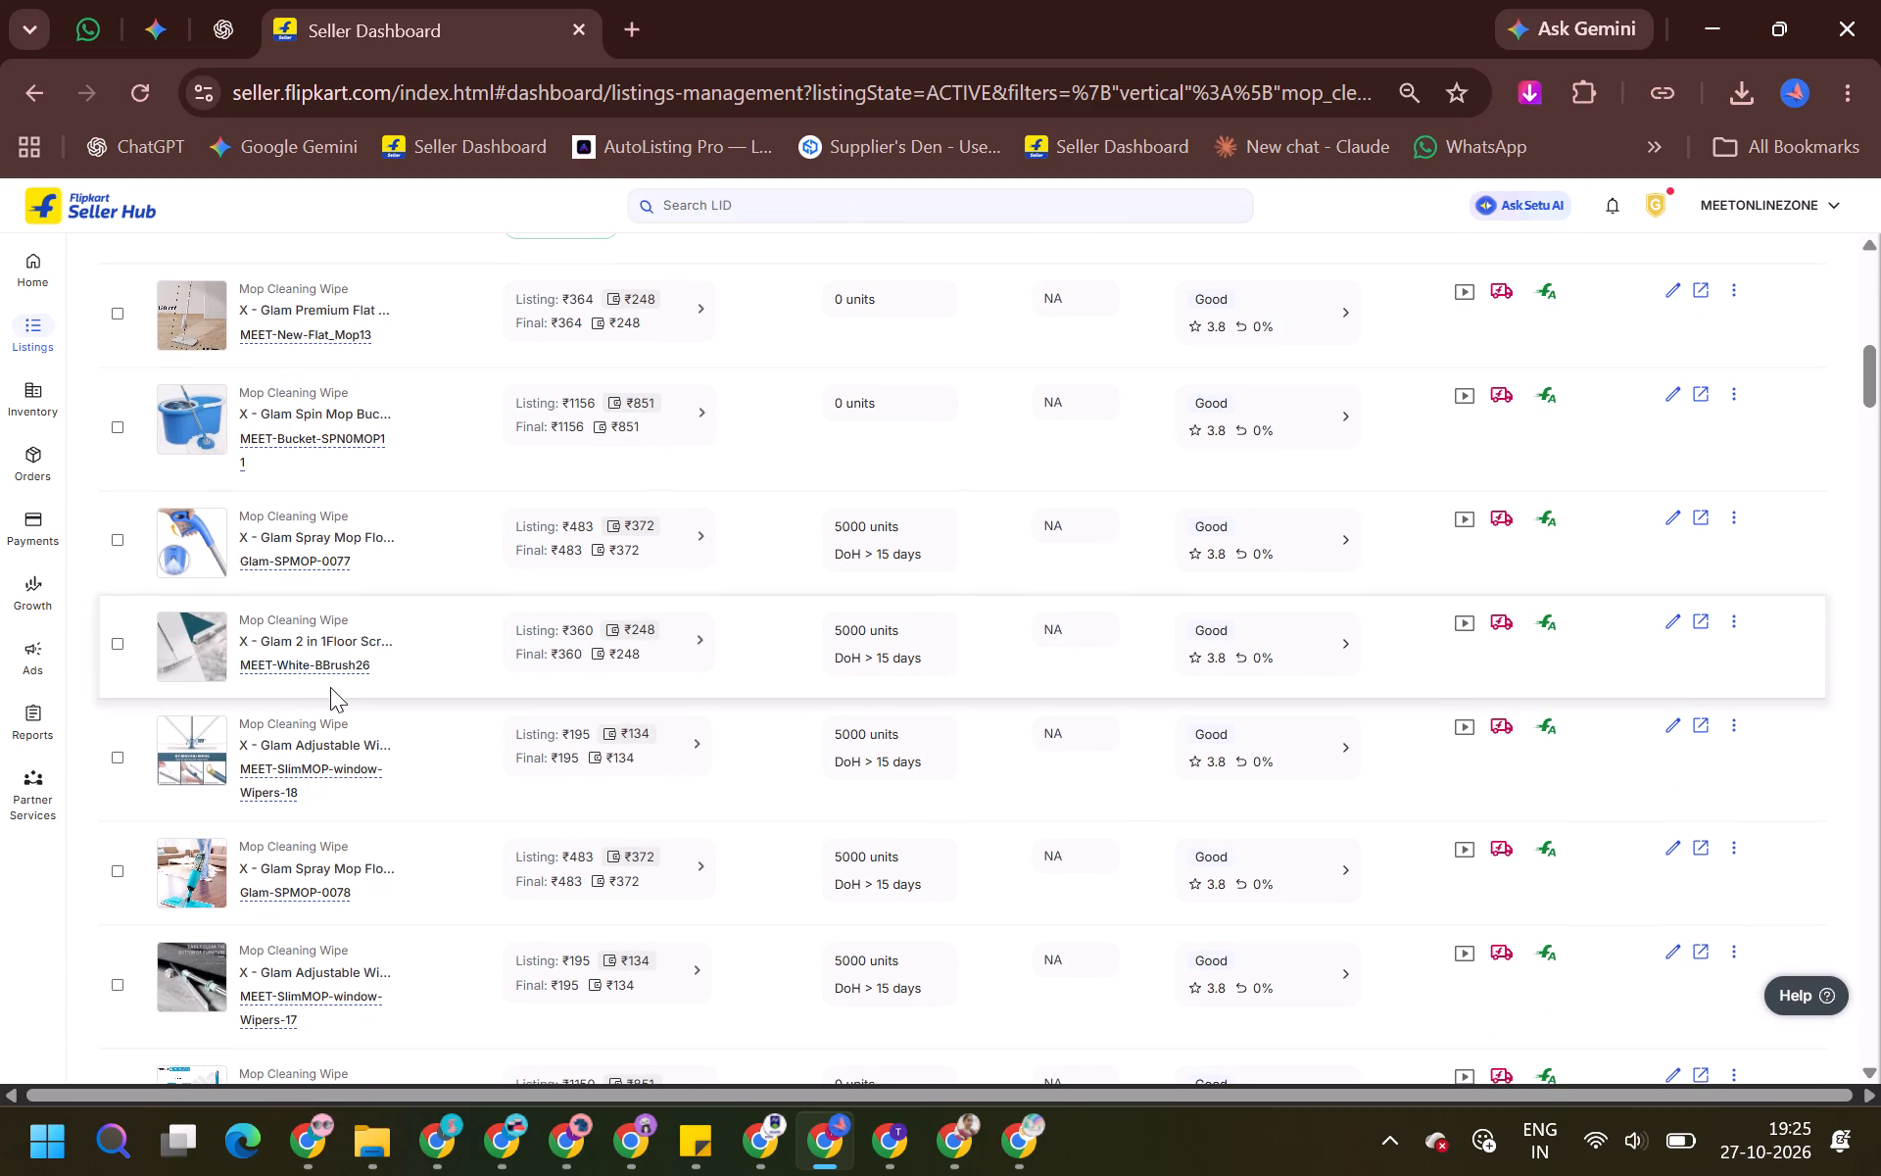
scroll(334, 685, down, 3)
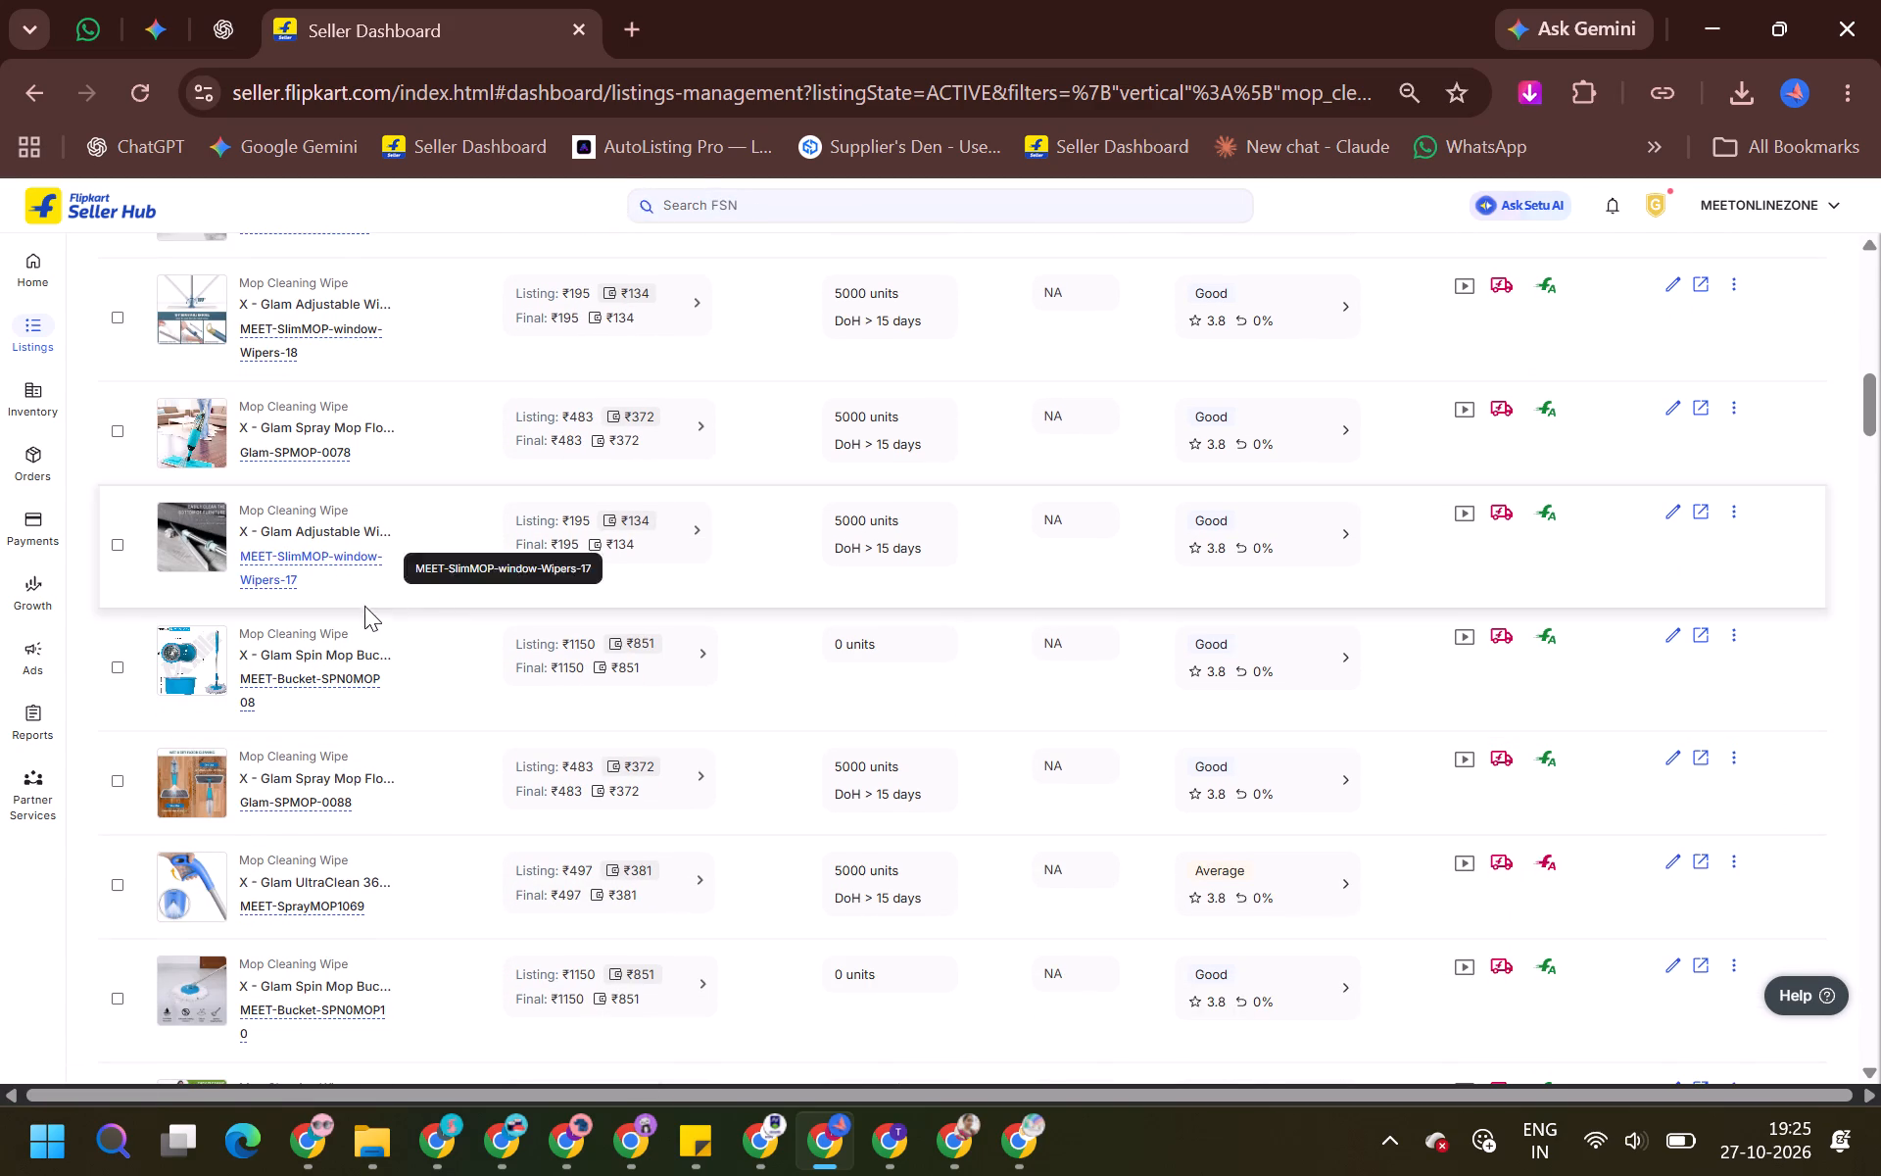
scroll(363, 617, down, 1)
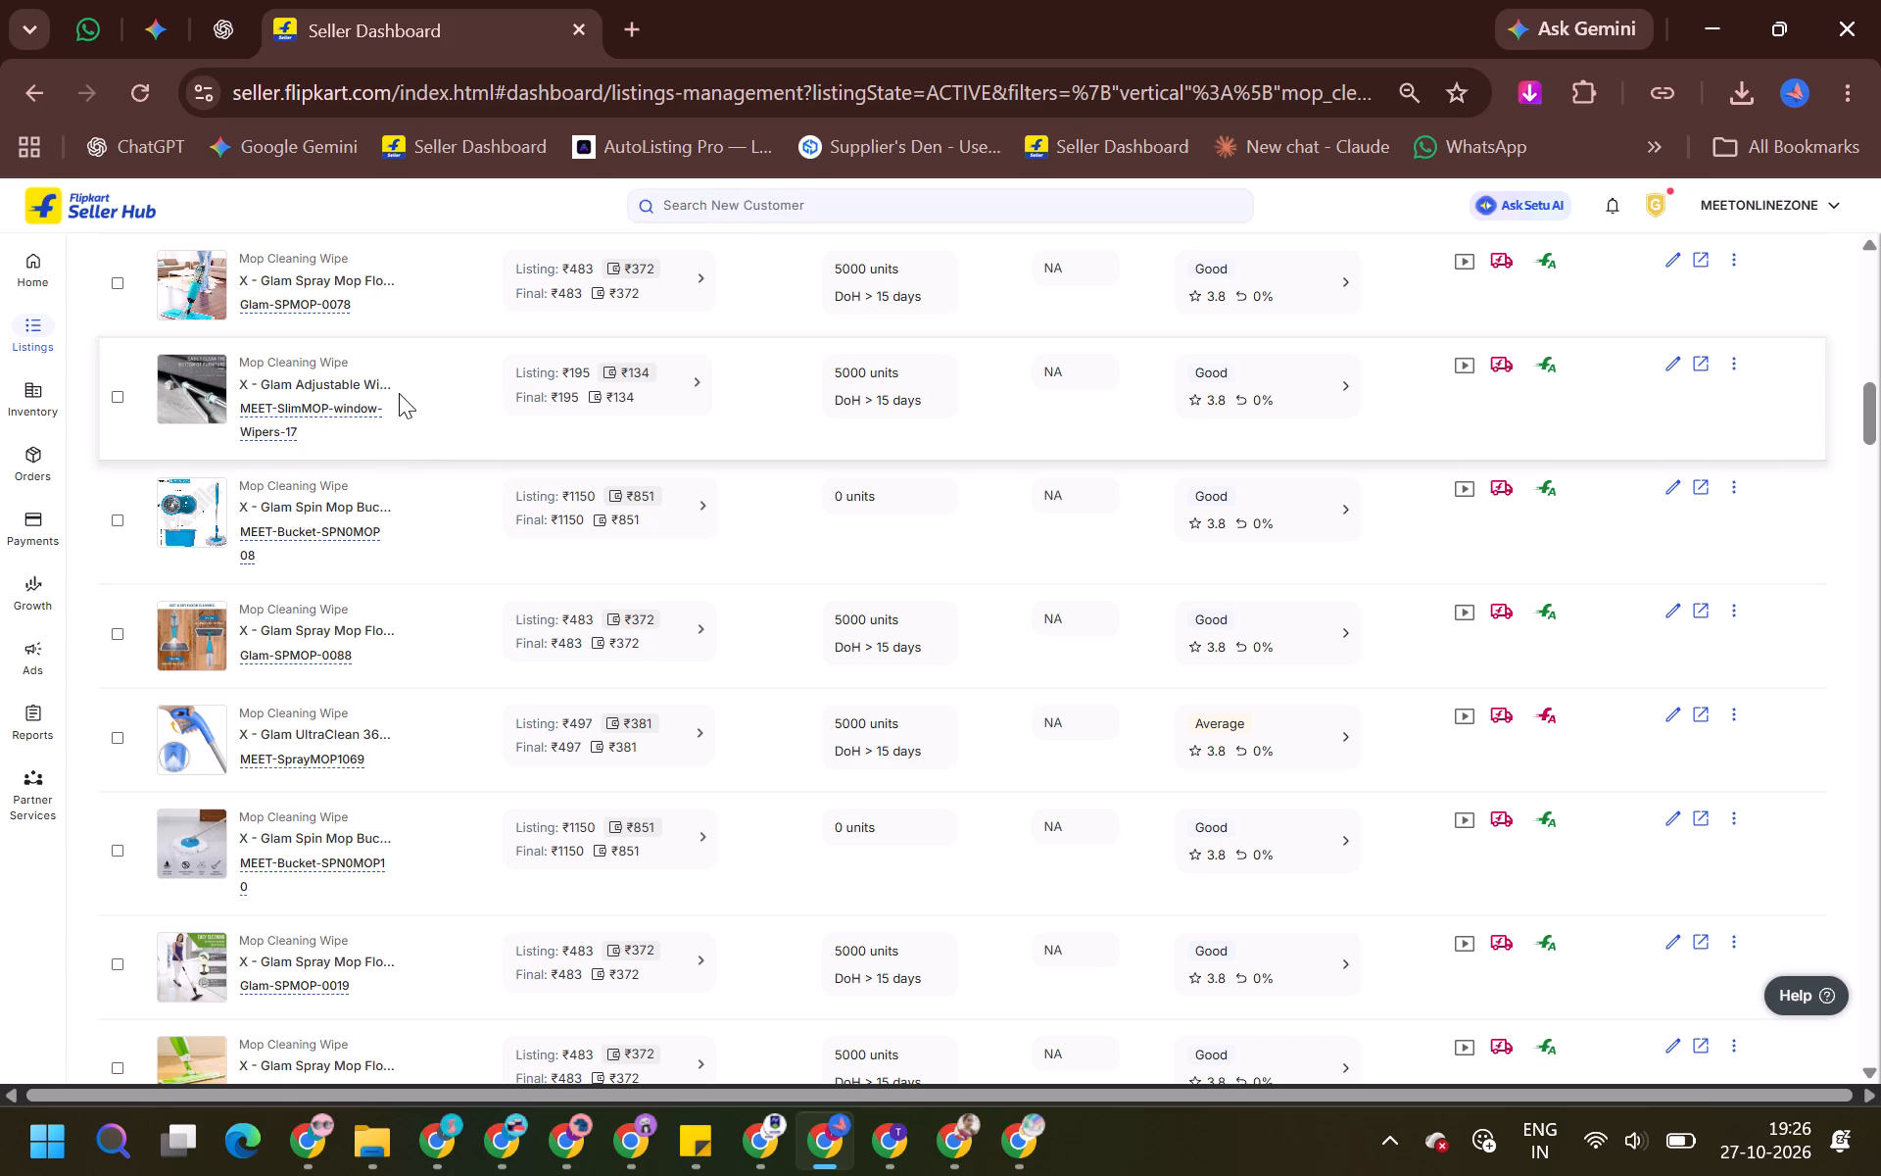
scroll(410, 804, down, 1)
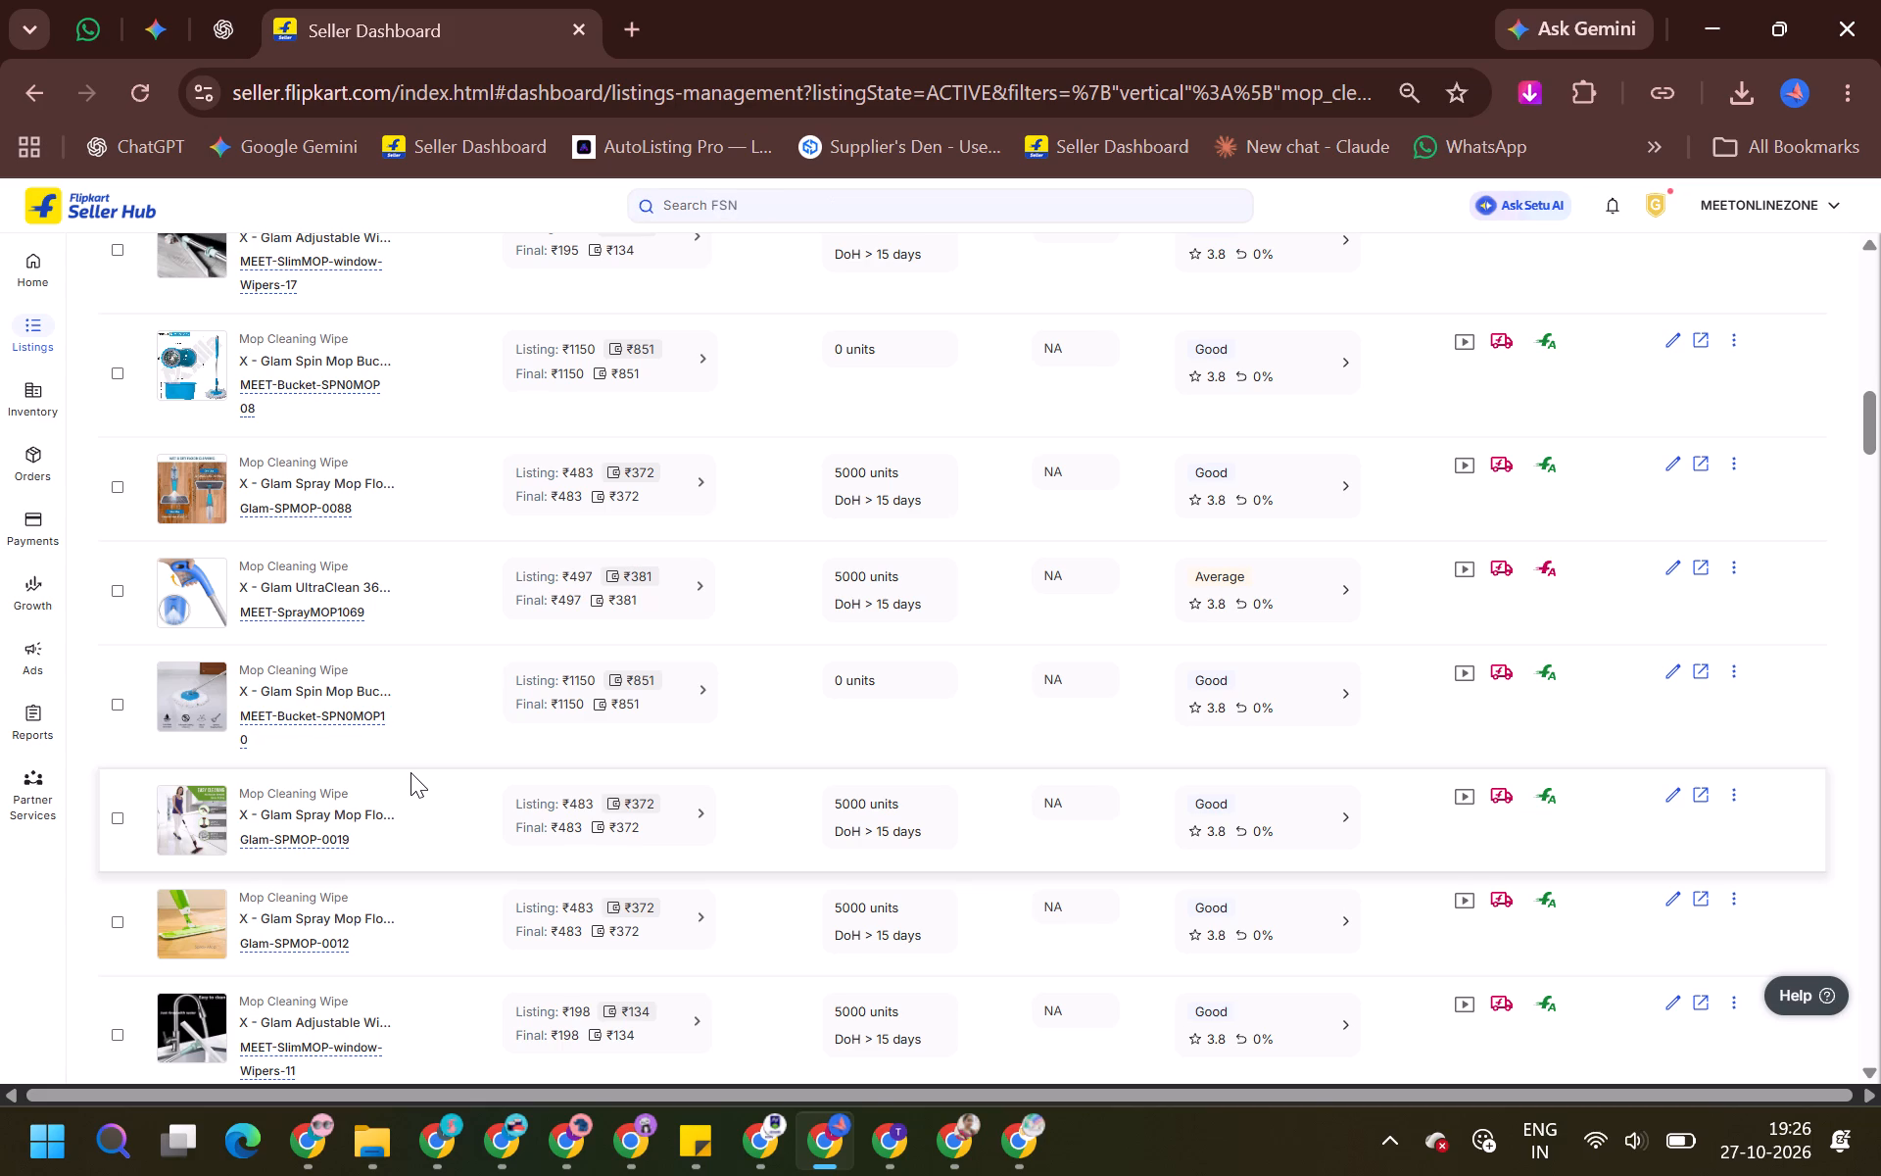
scroll(410, 772, down, 3)
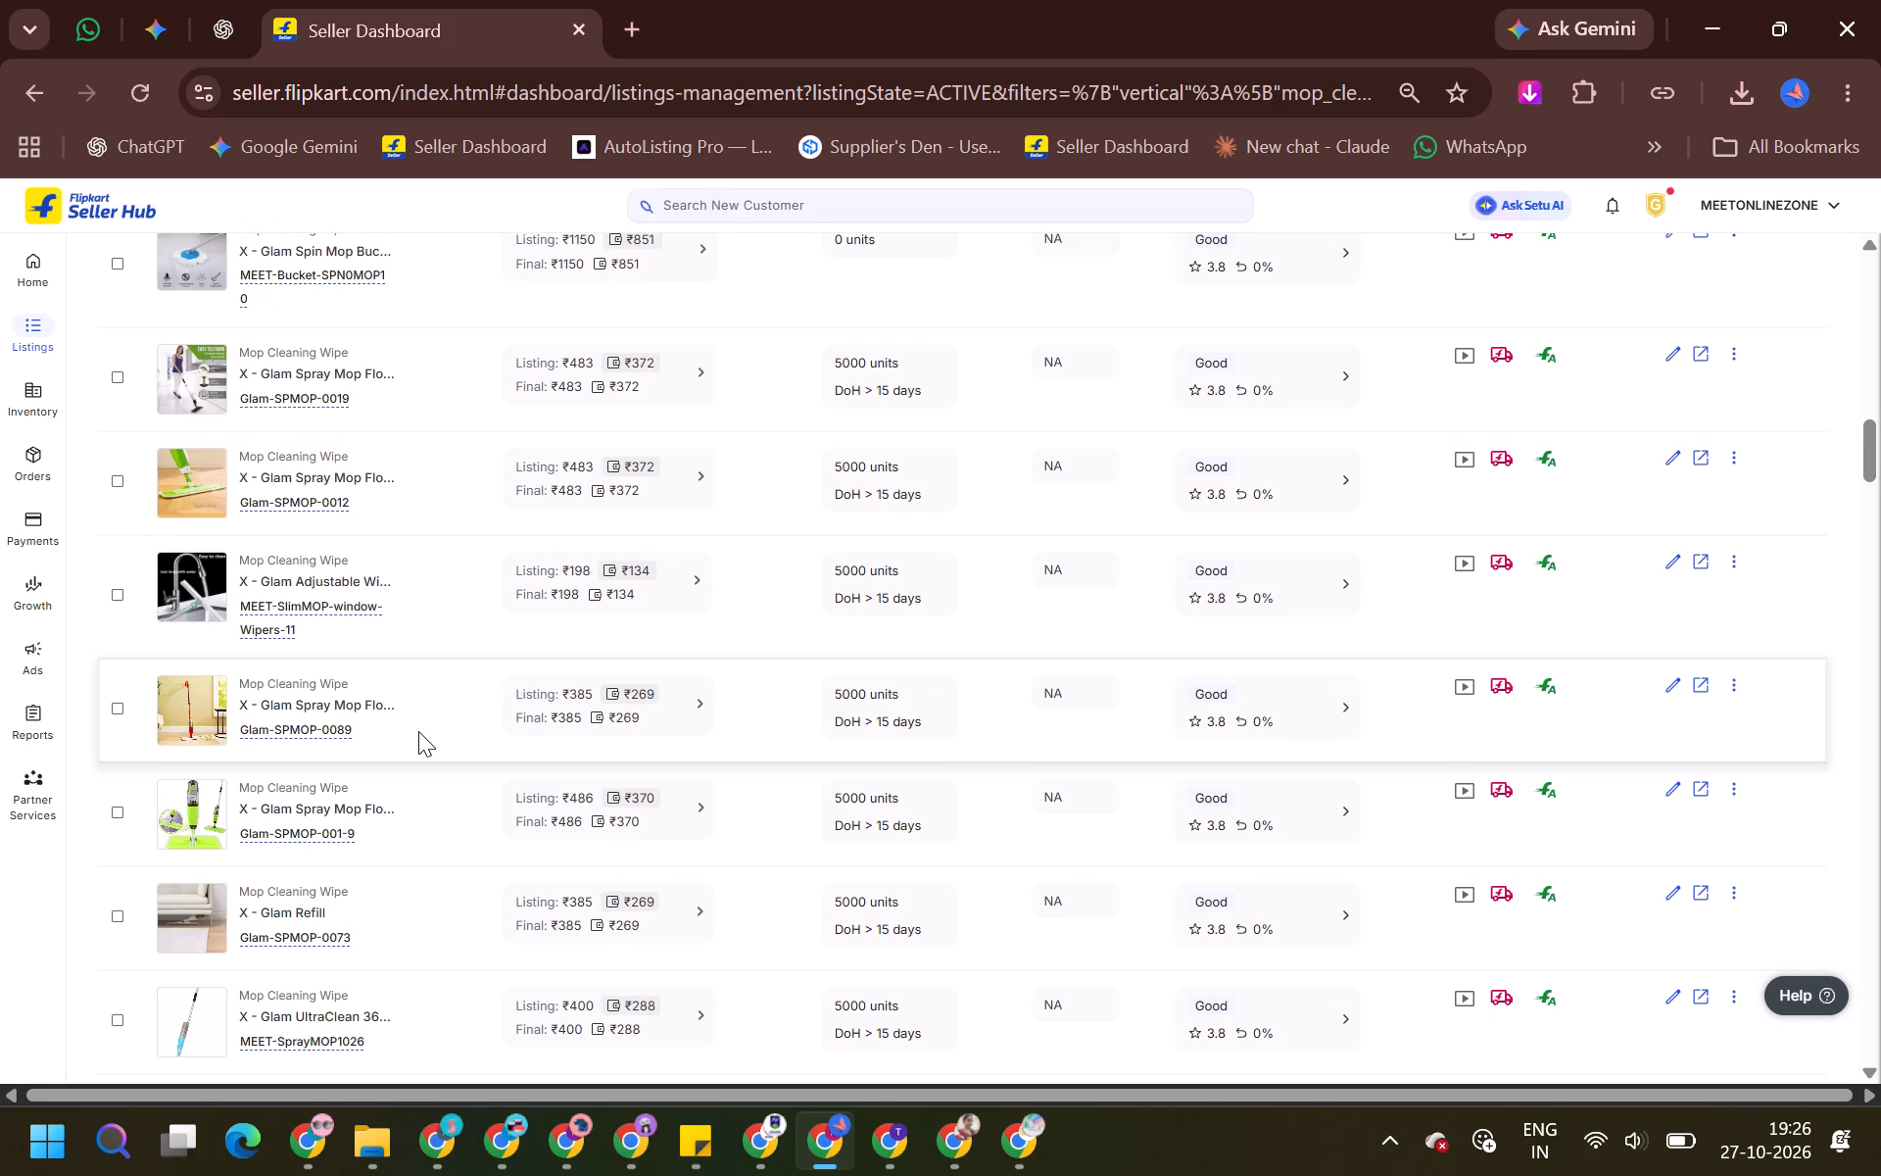
scroll(418, 731, down, 2)
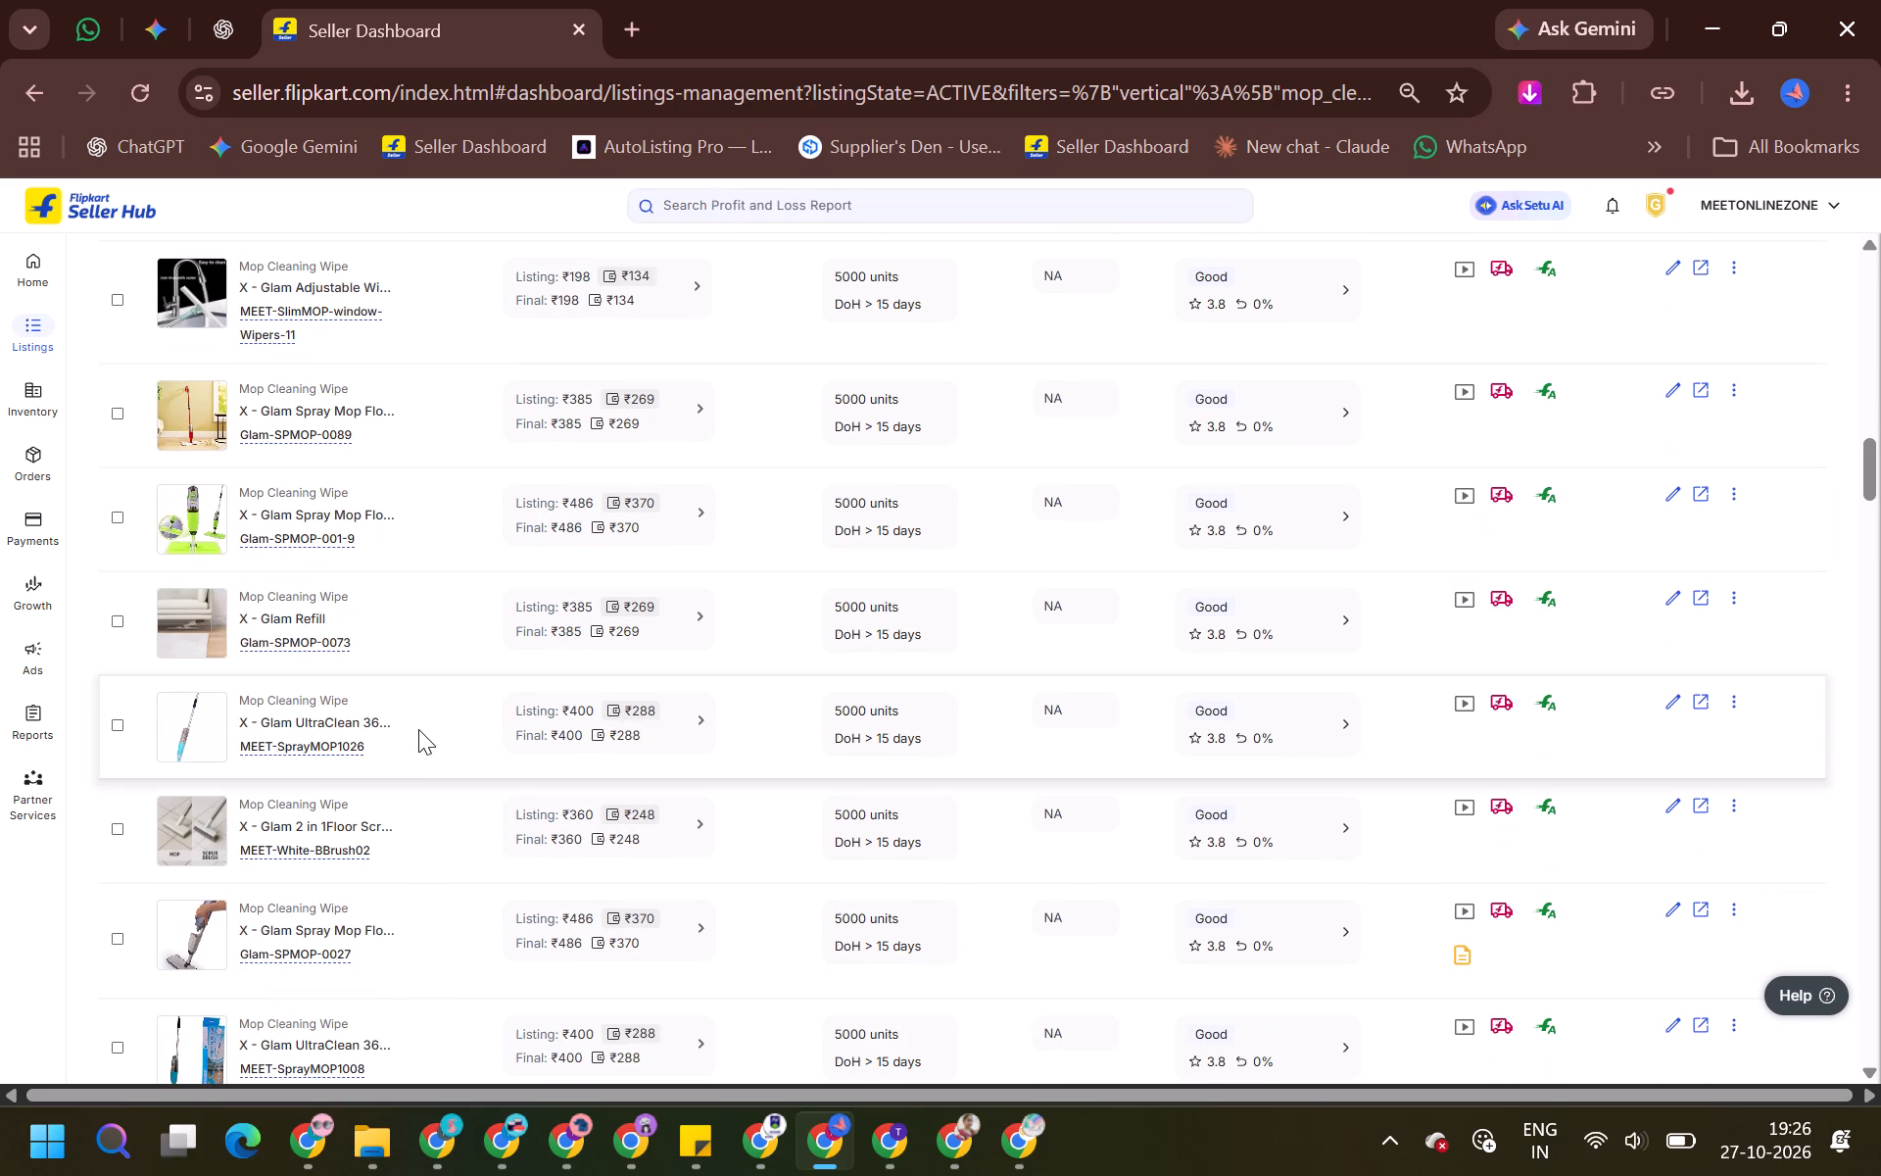
scroll(418, 729, down, 3)
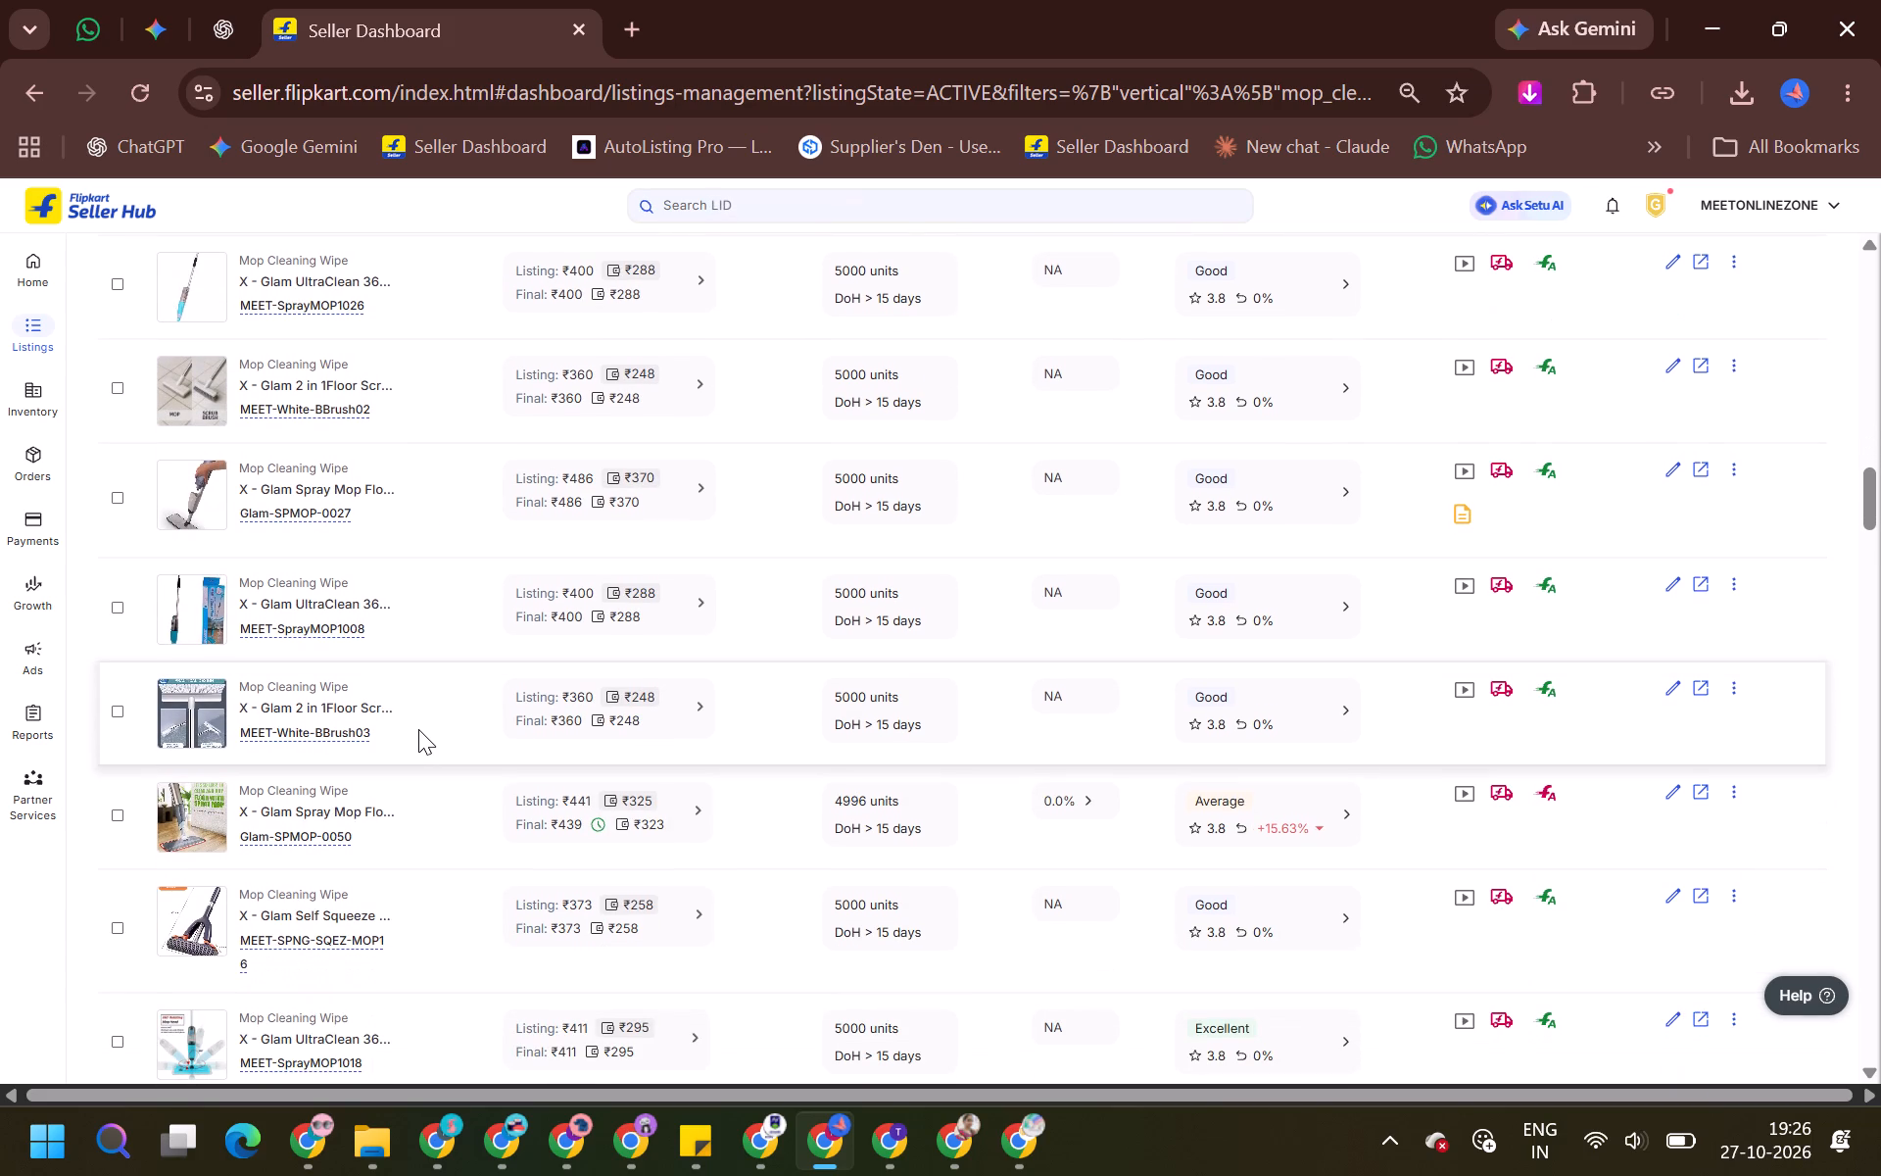
scroll(418, 729, down, 4)
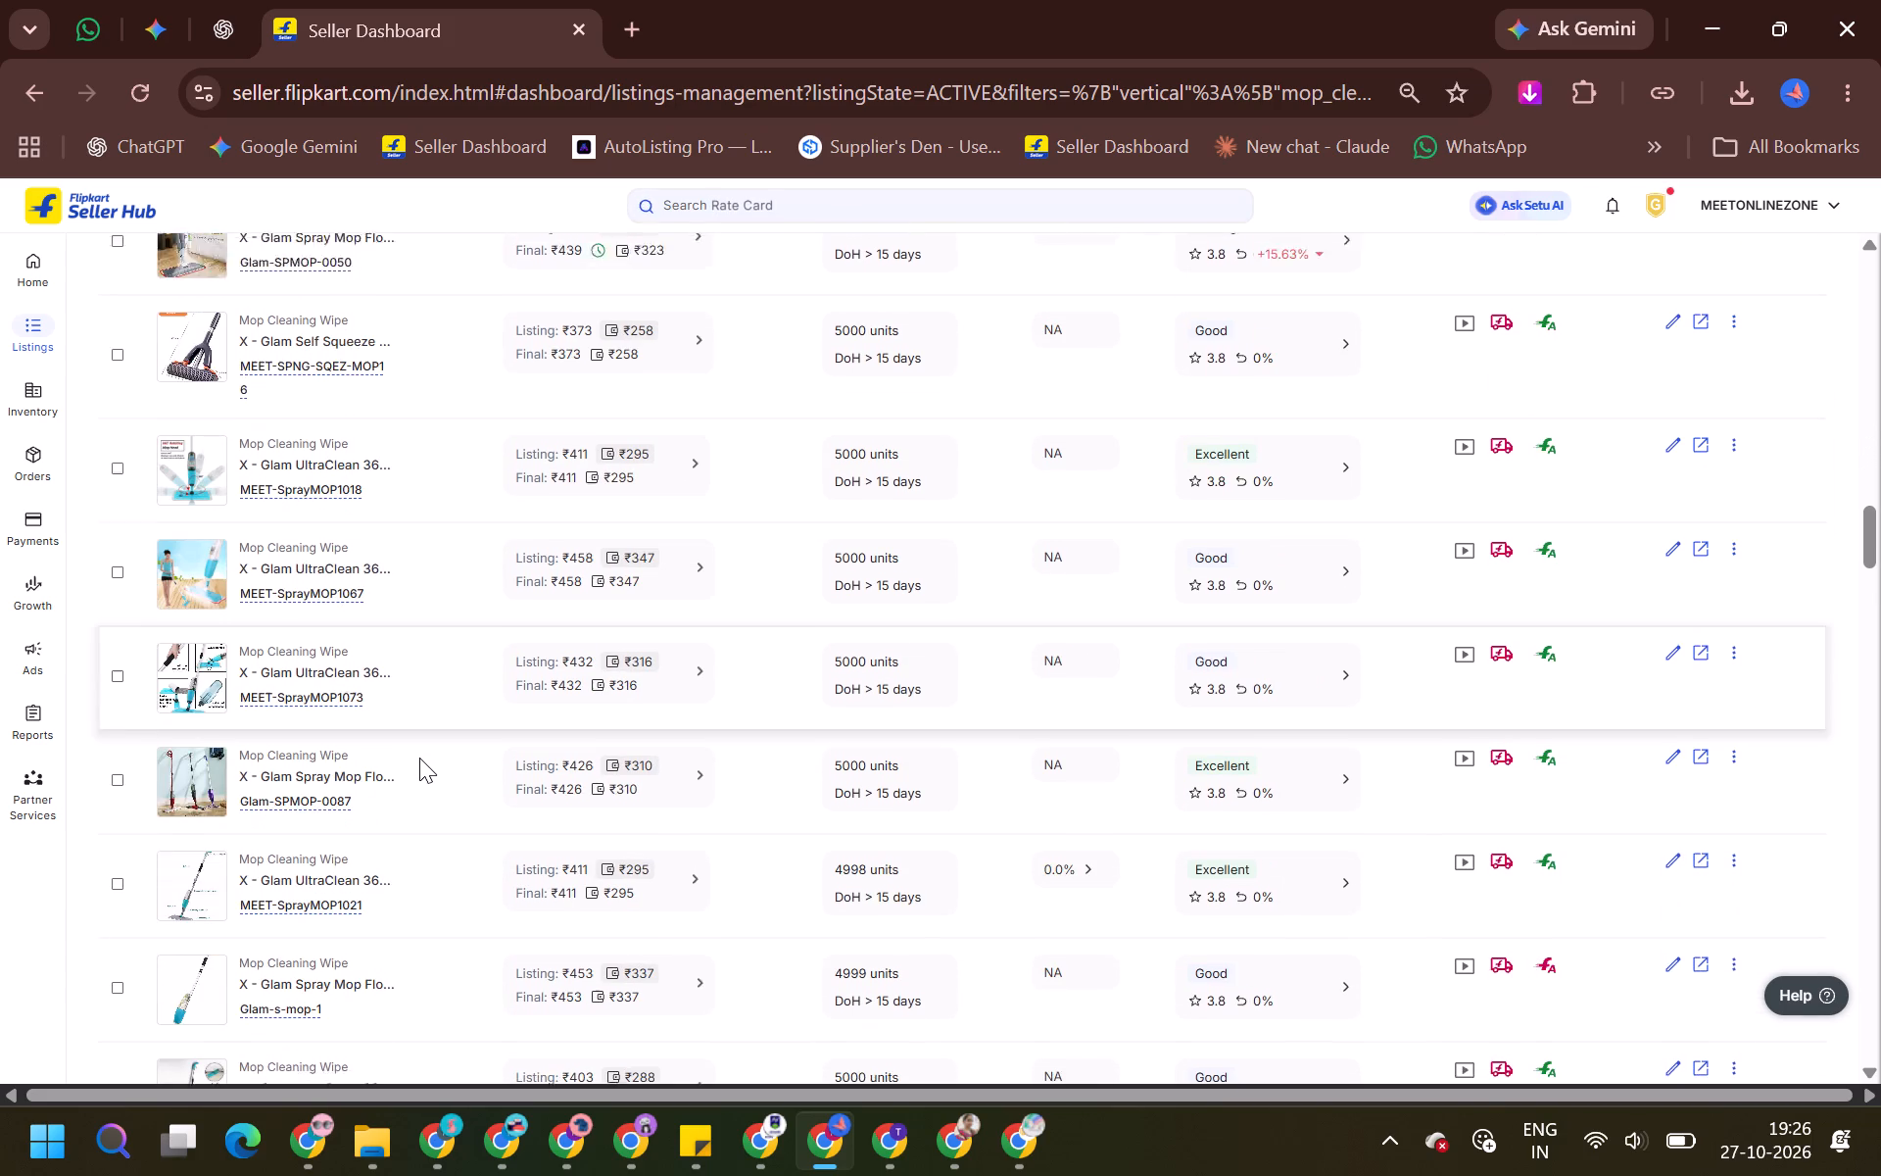
scroll(419, 758, down, 3)
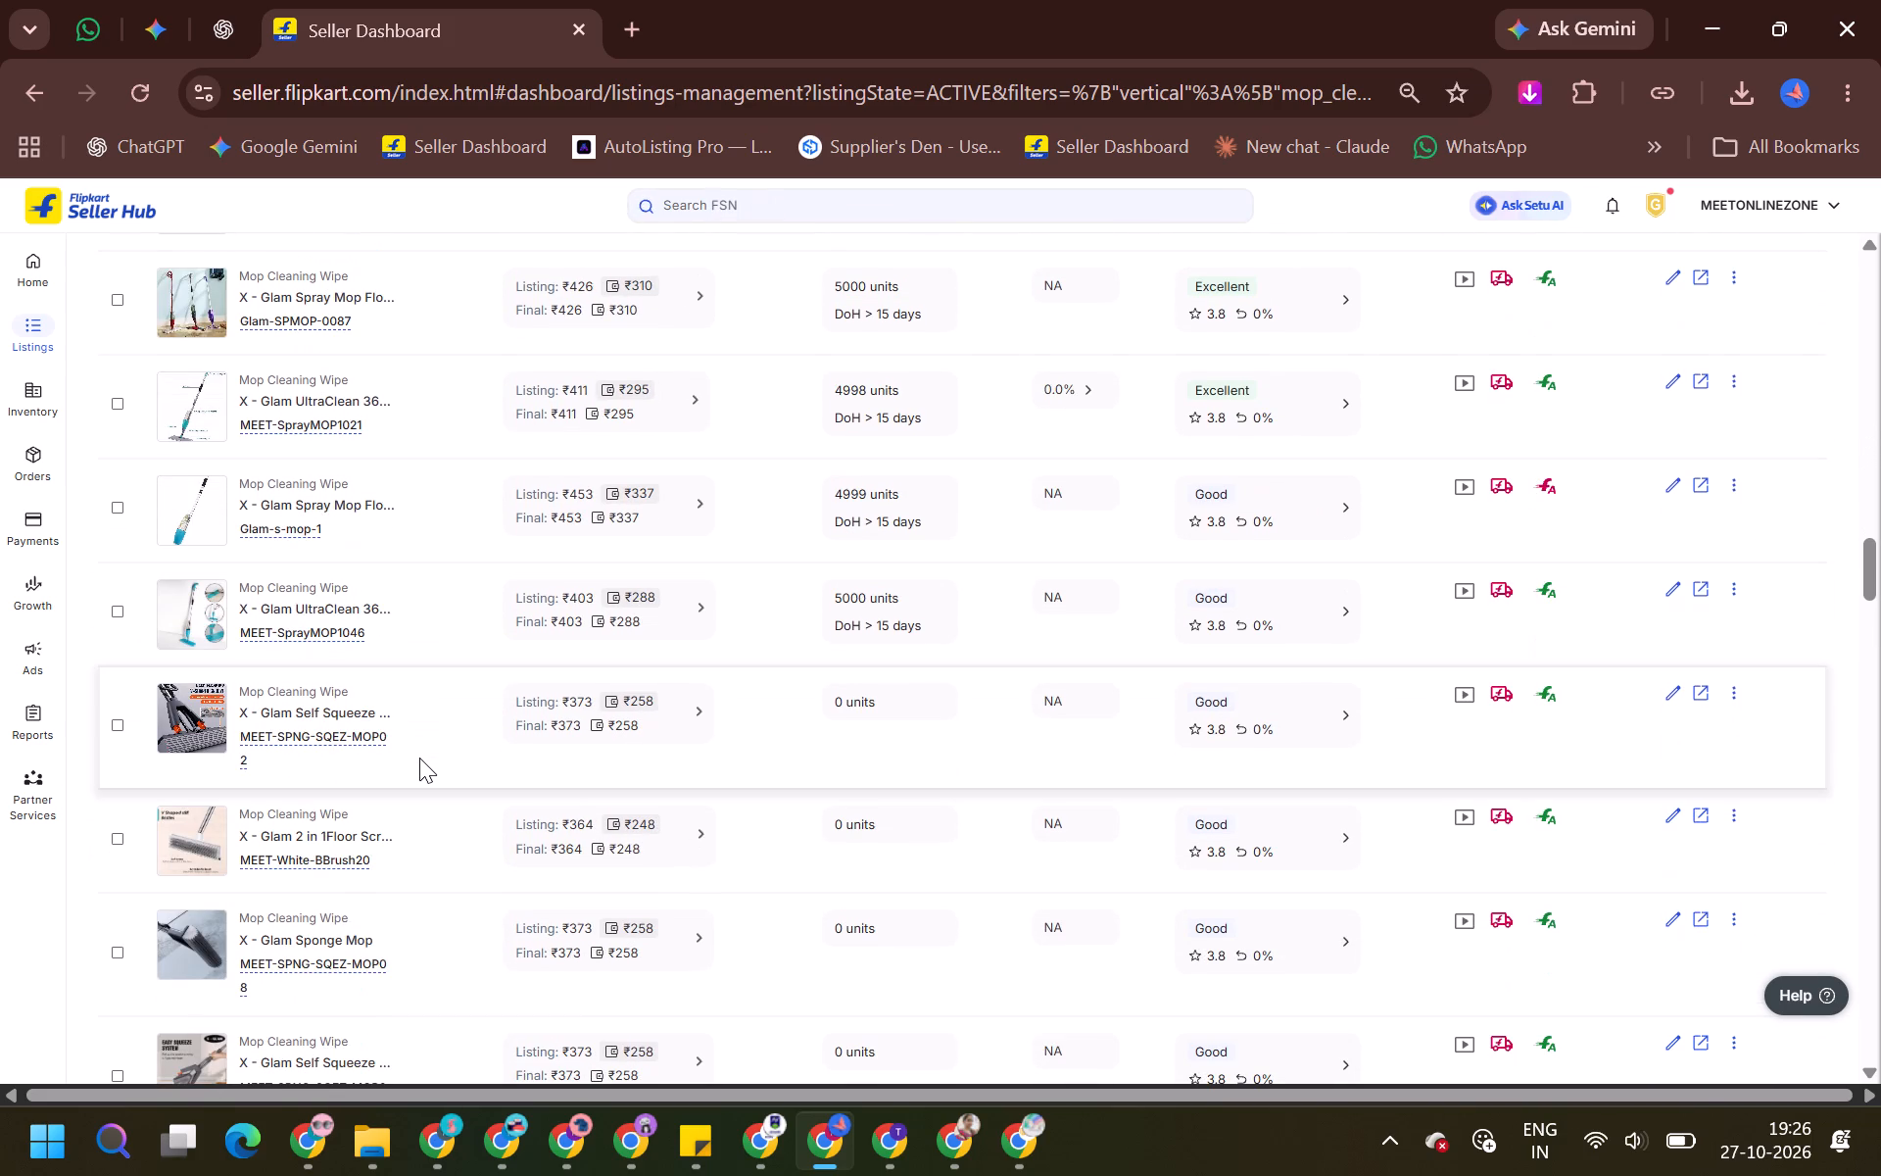
scroll(419, 758, down, 1)
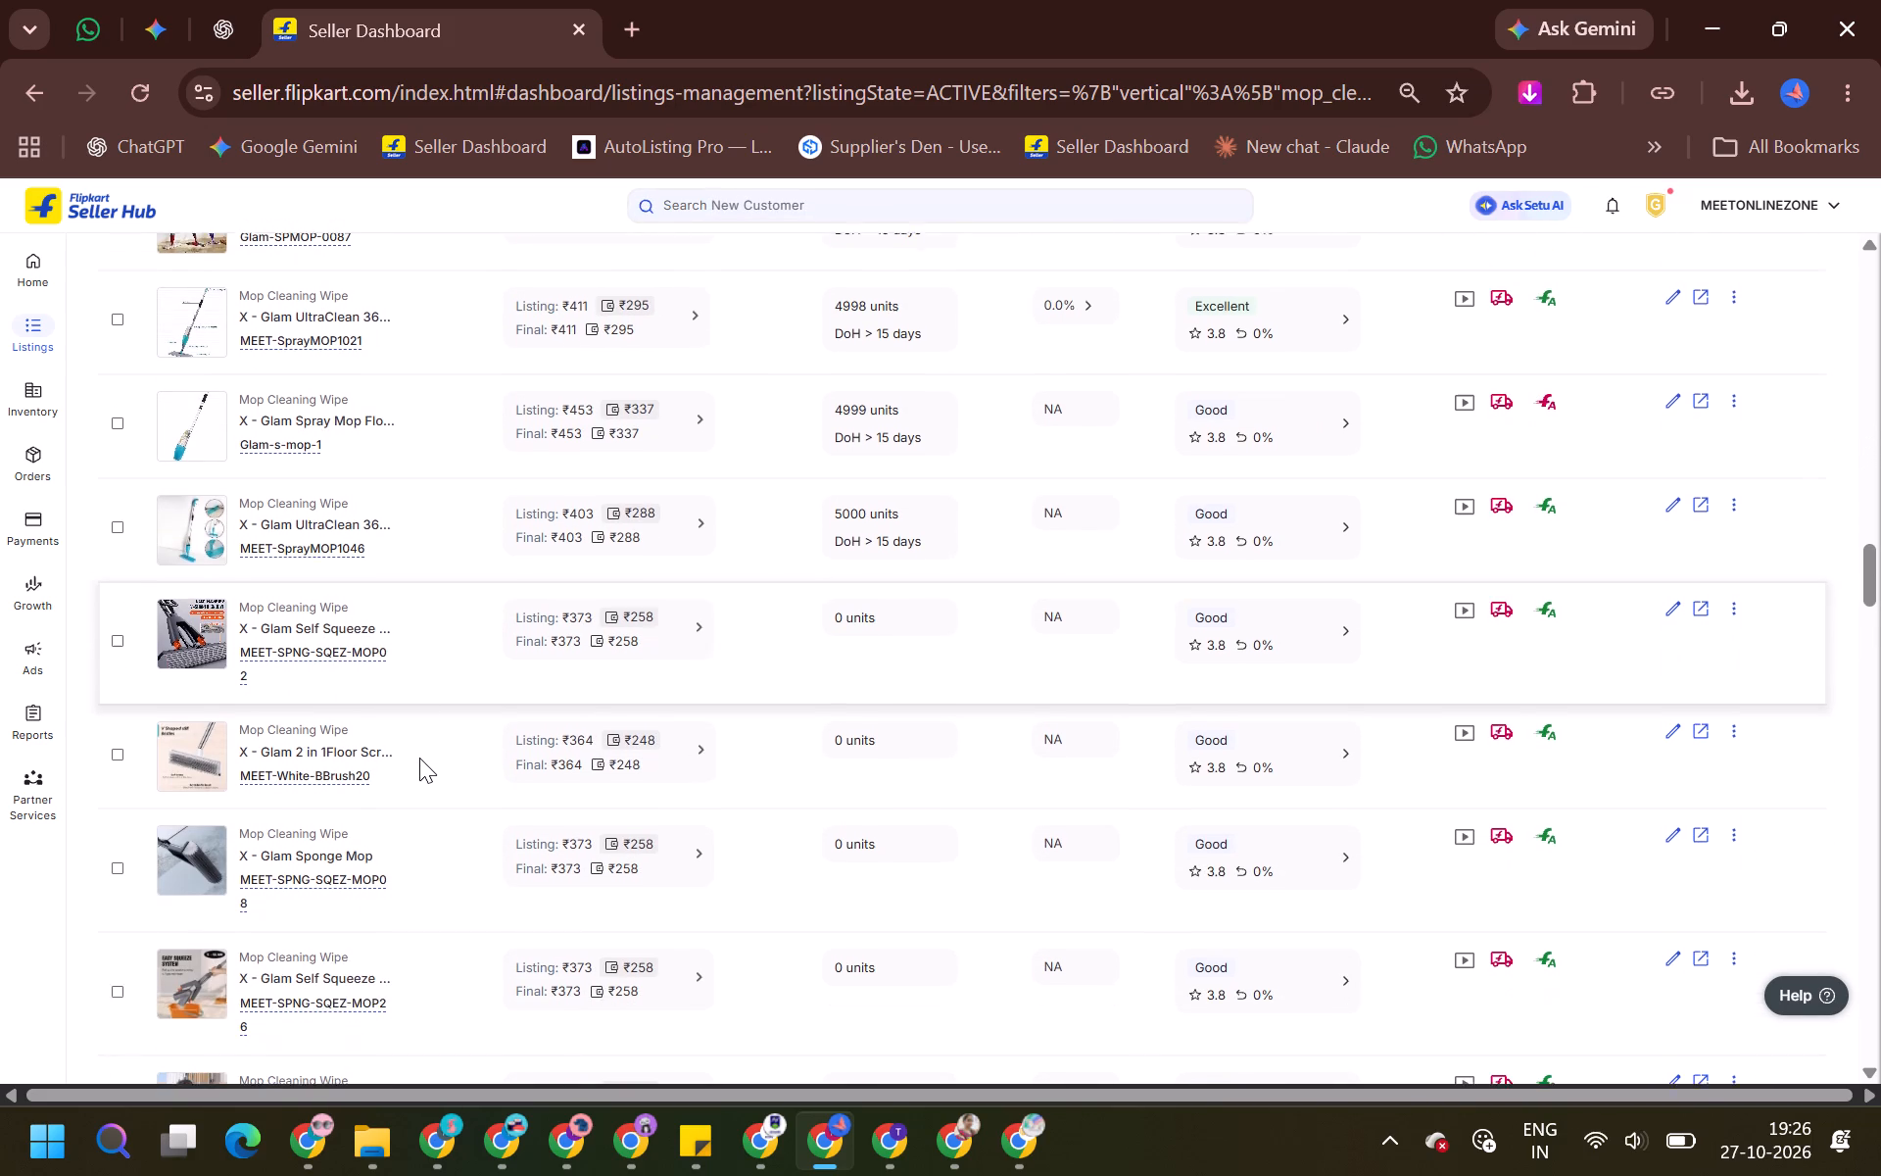
scroll(419, 758, down, 1)
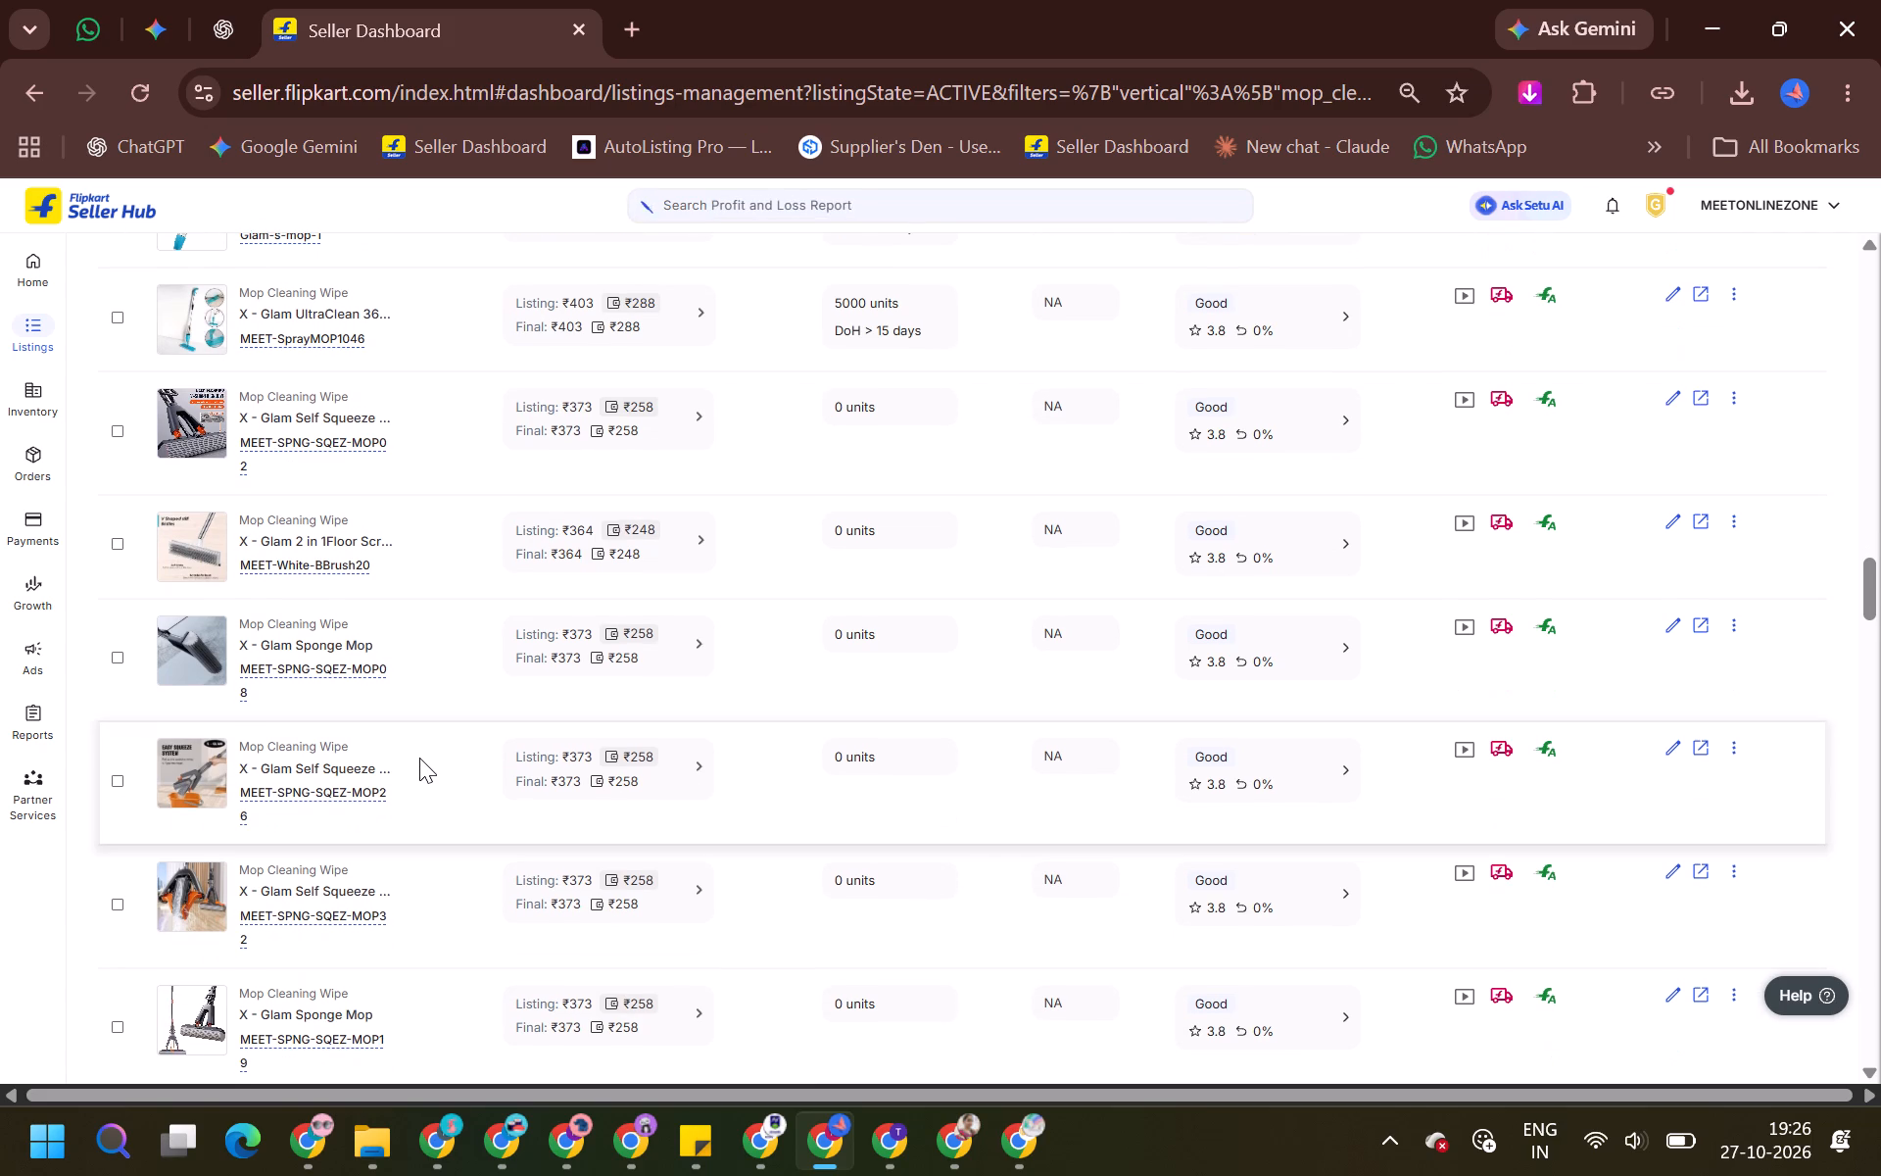
scroll(419, 758, down, 2)
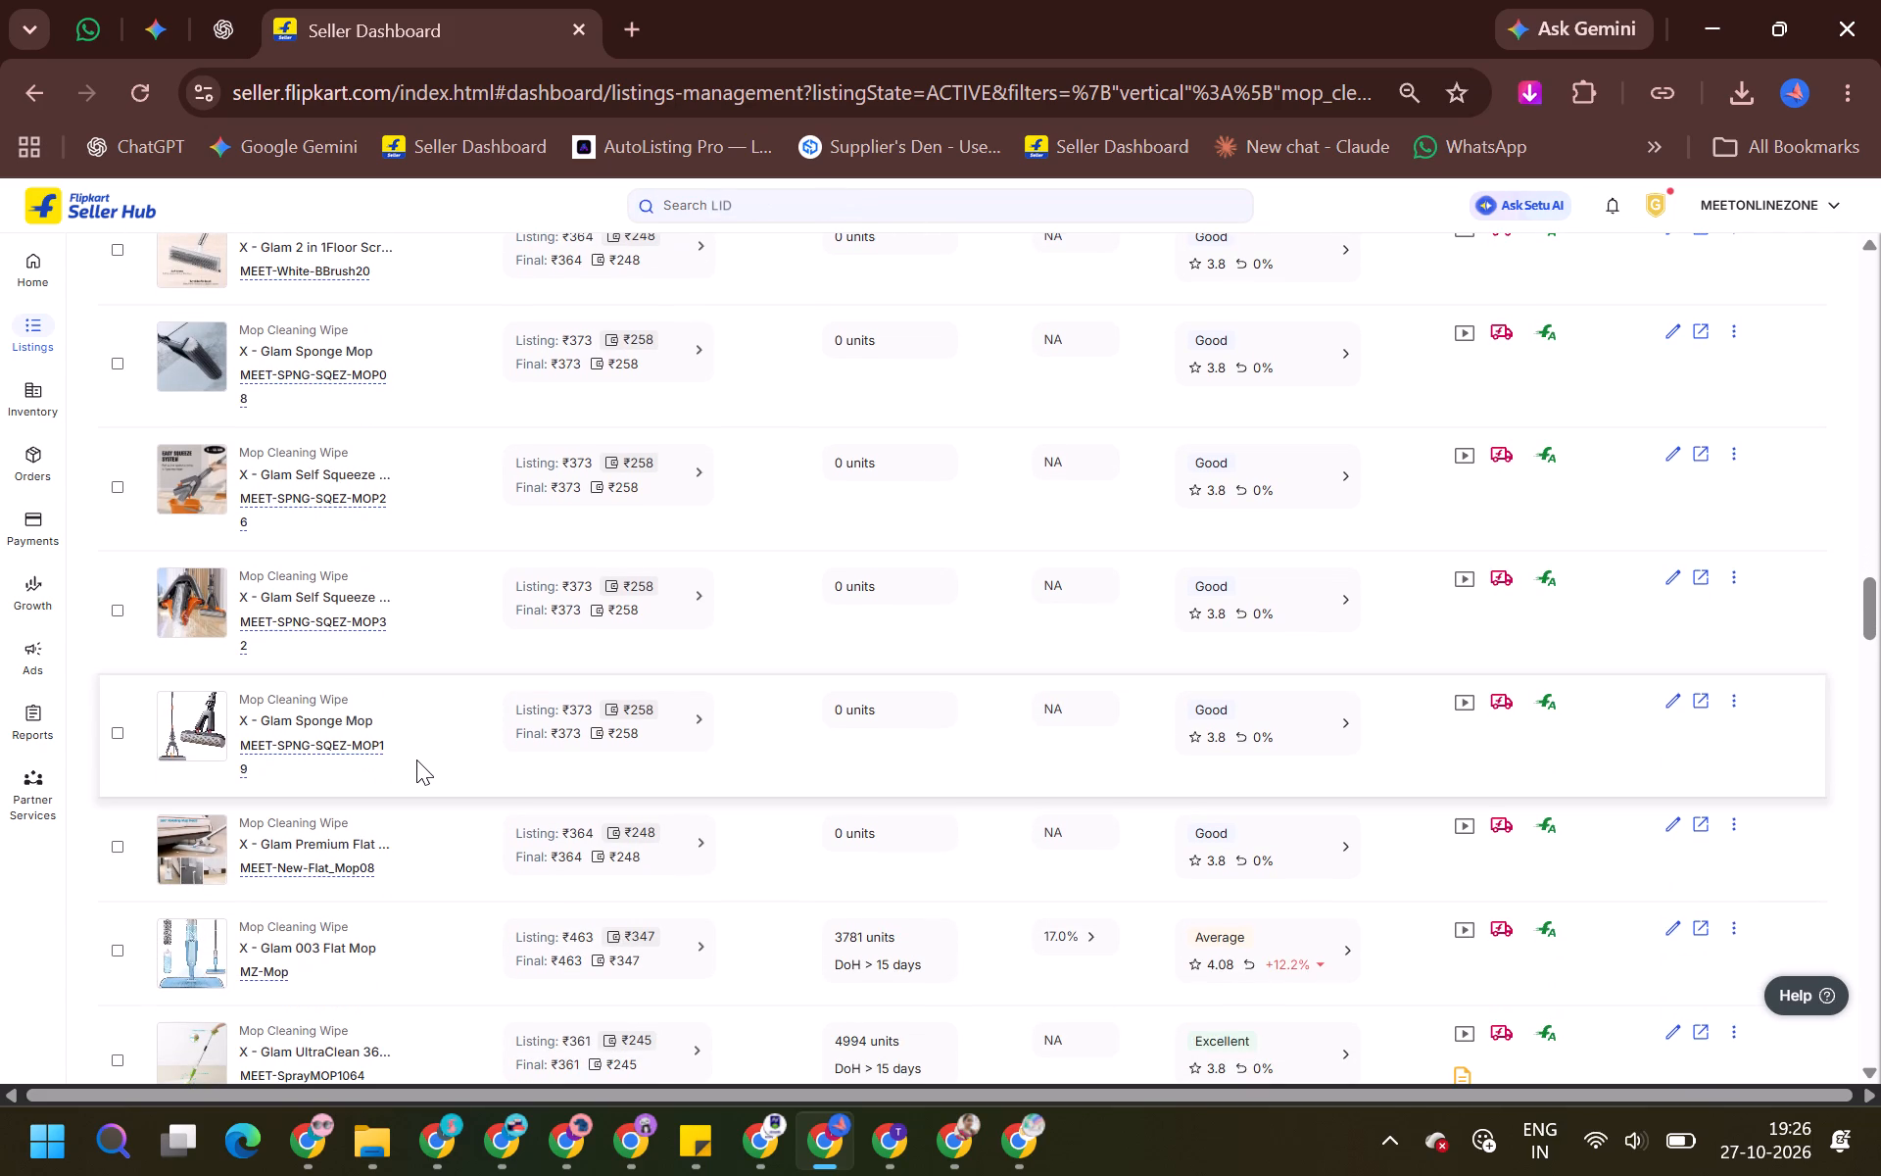
scroll(416, 759, down, 1)
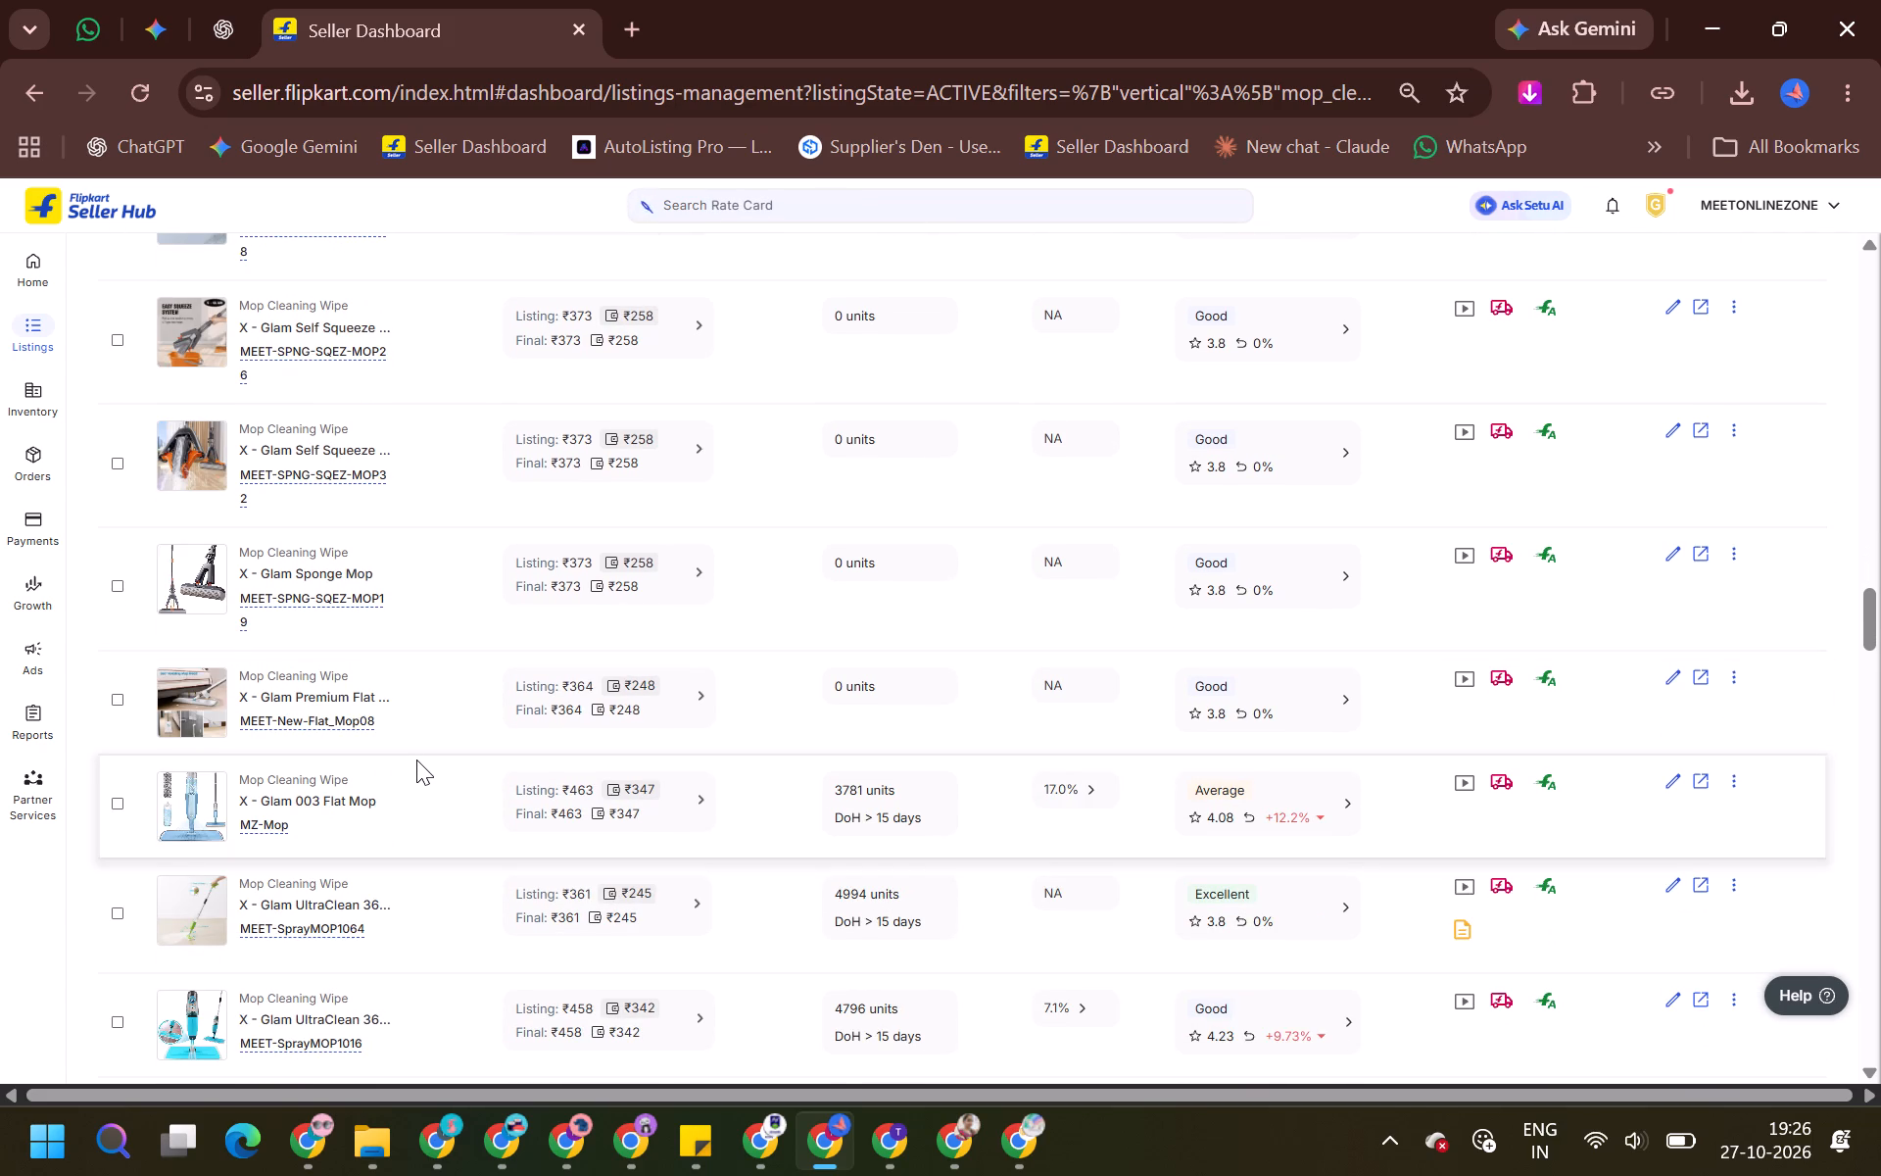
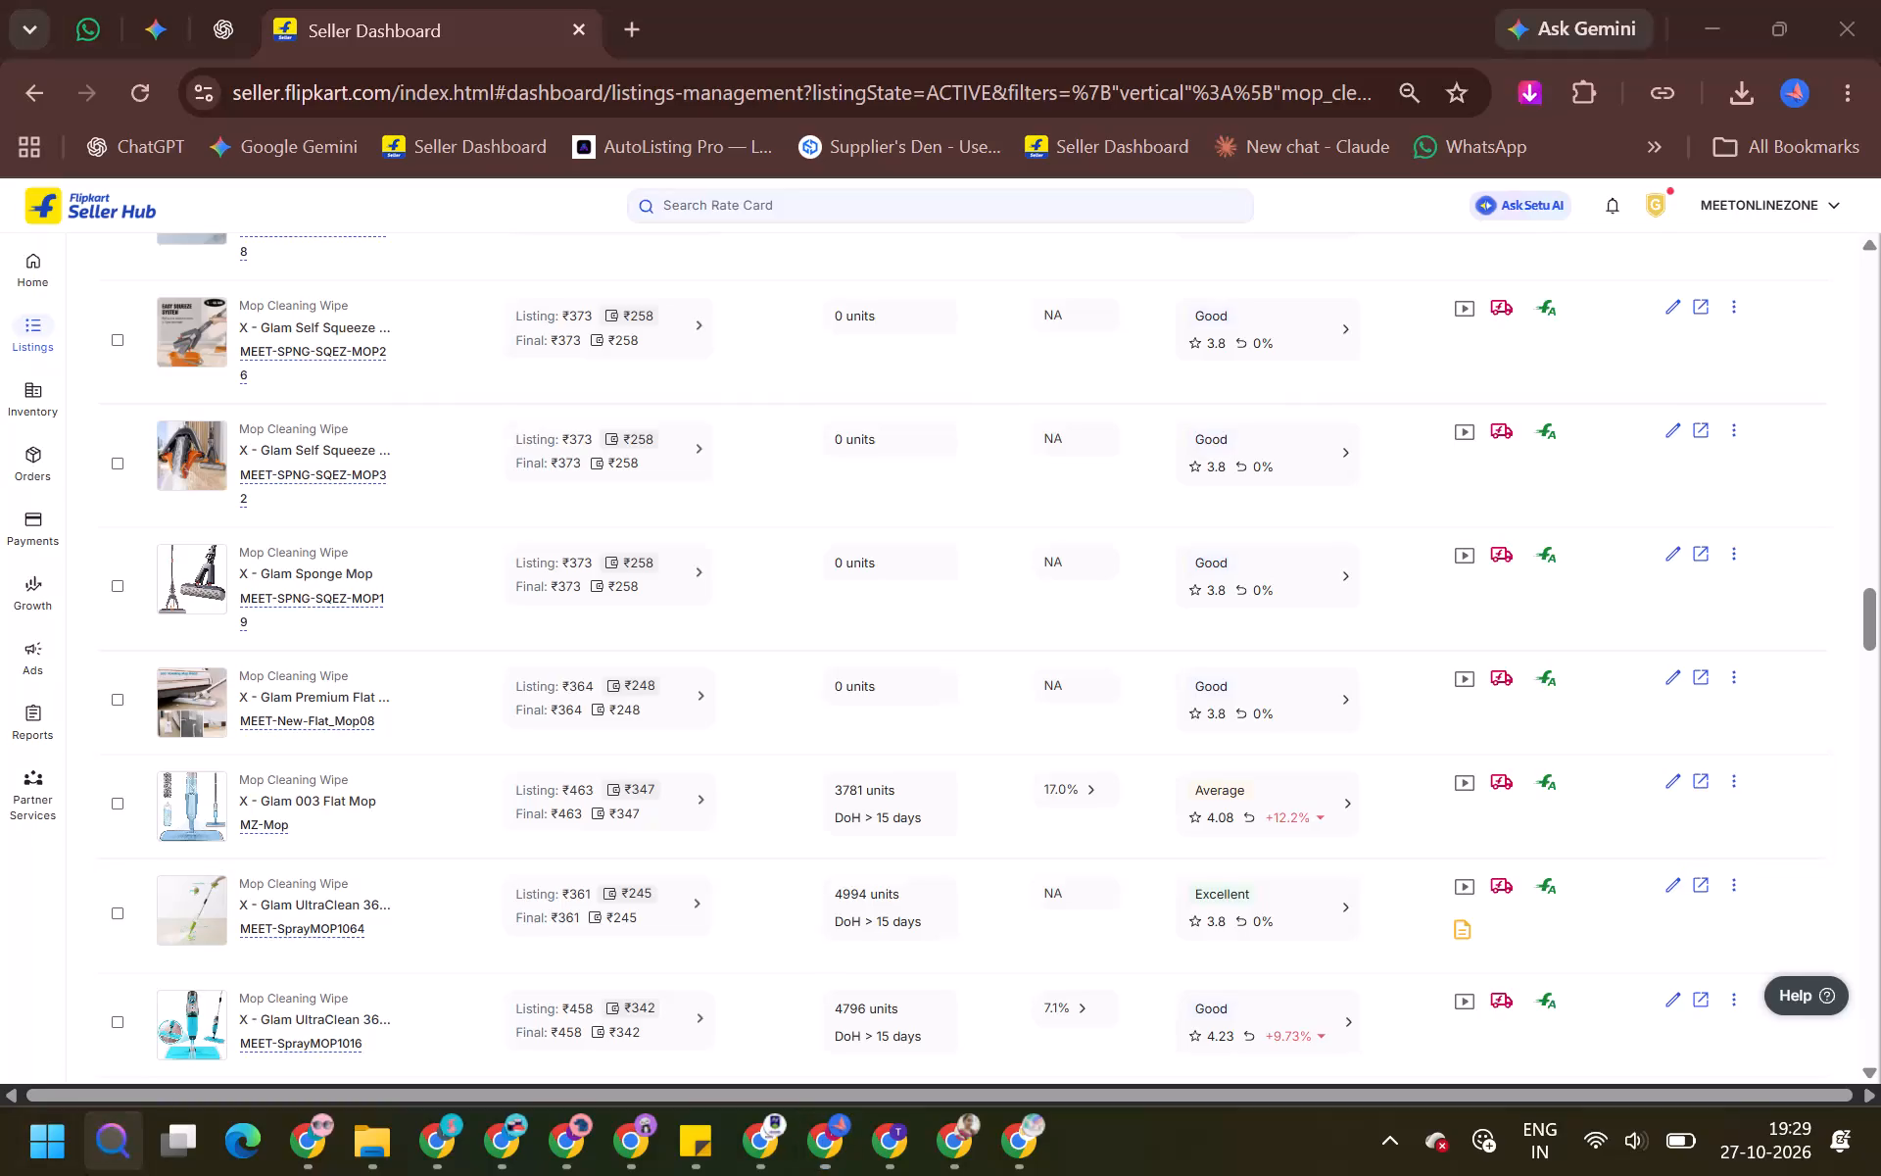
Examine the price and settlement details of the remaining Mop Cleaning Wipe listings on the second page.
click(1275, 447)
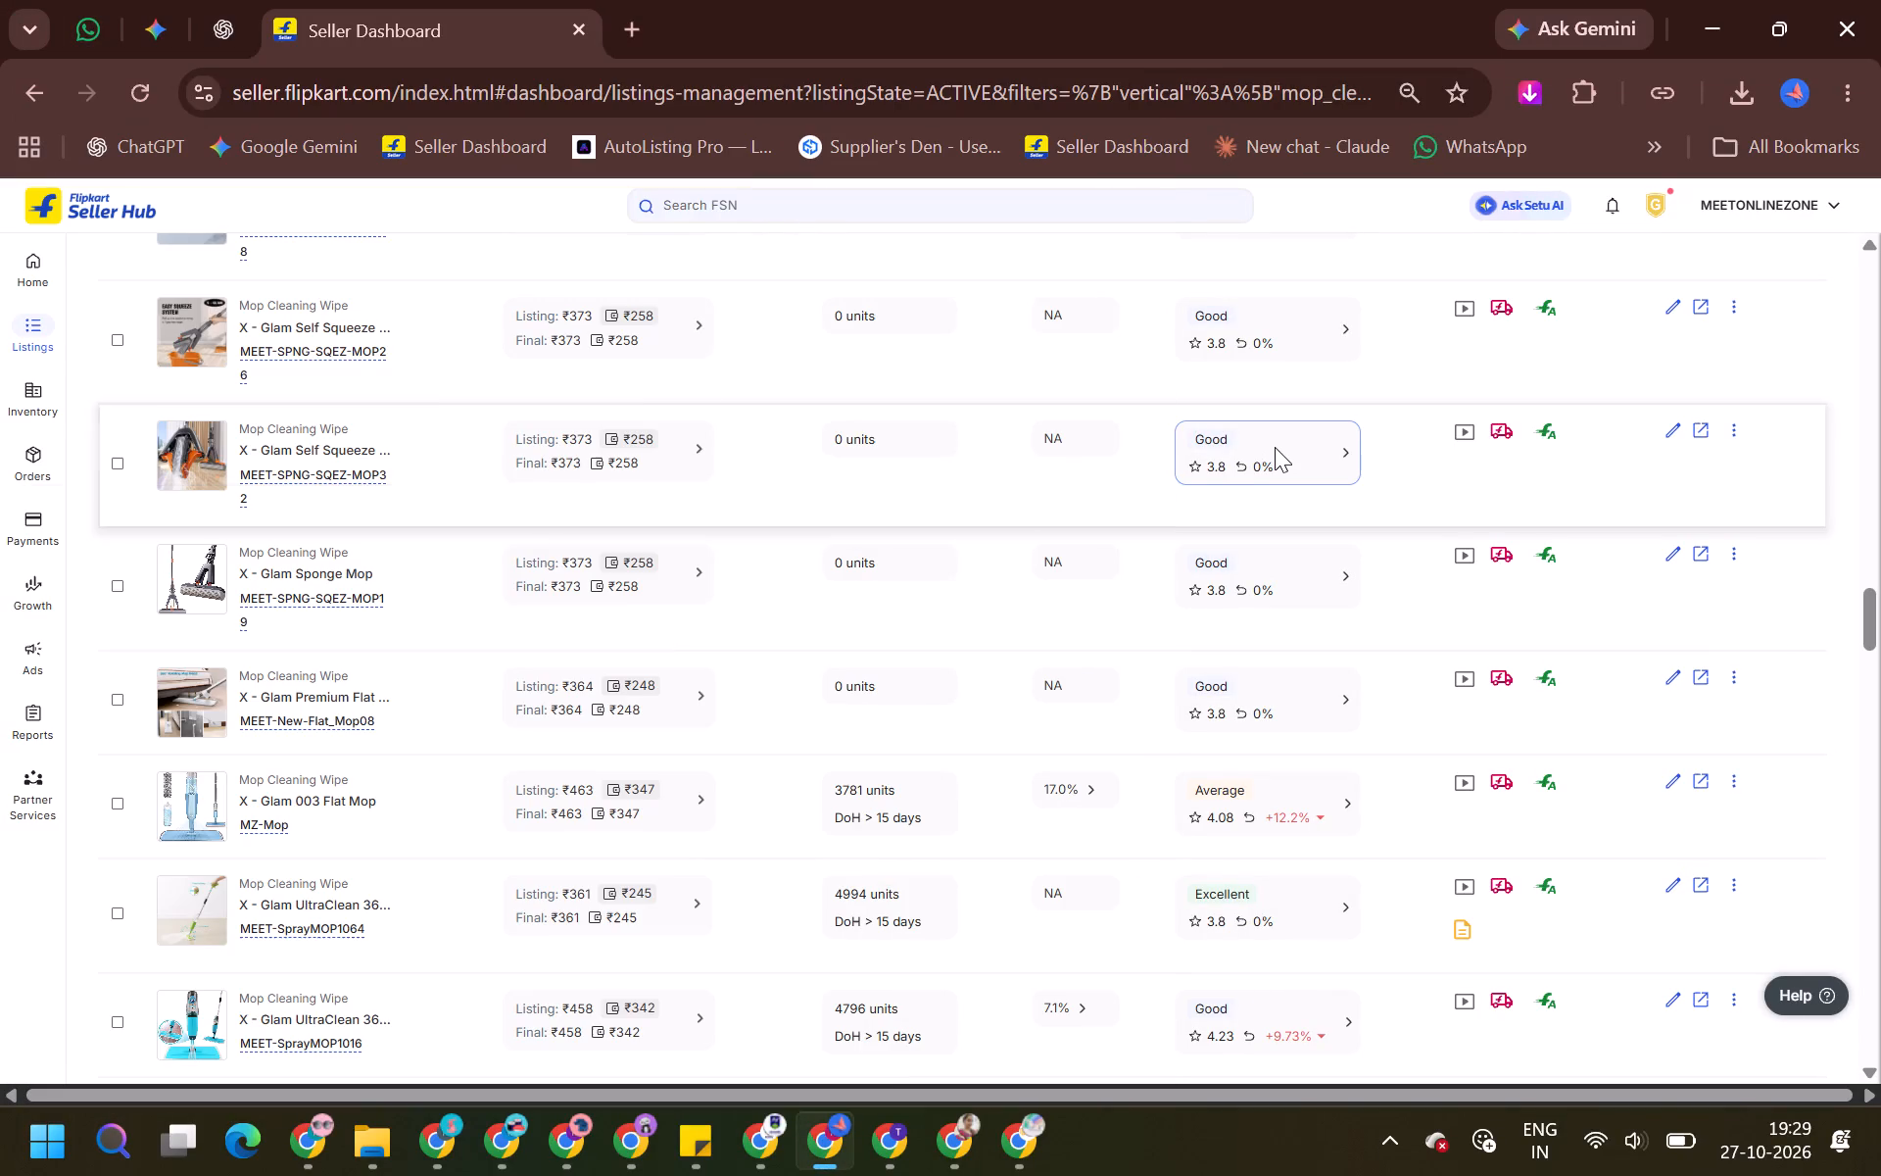
scroll(575, 611, down, 3)
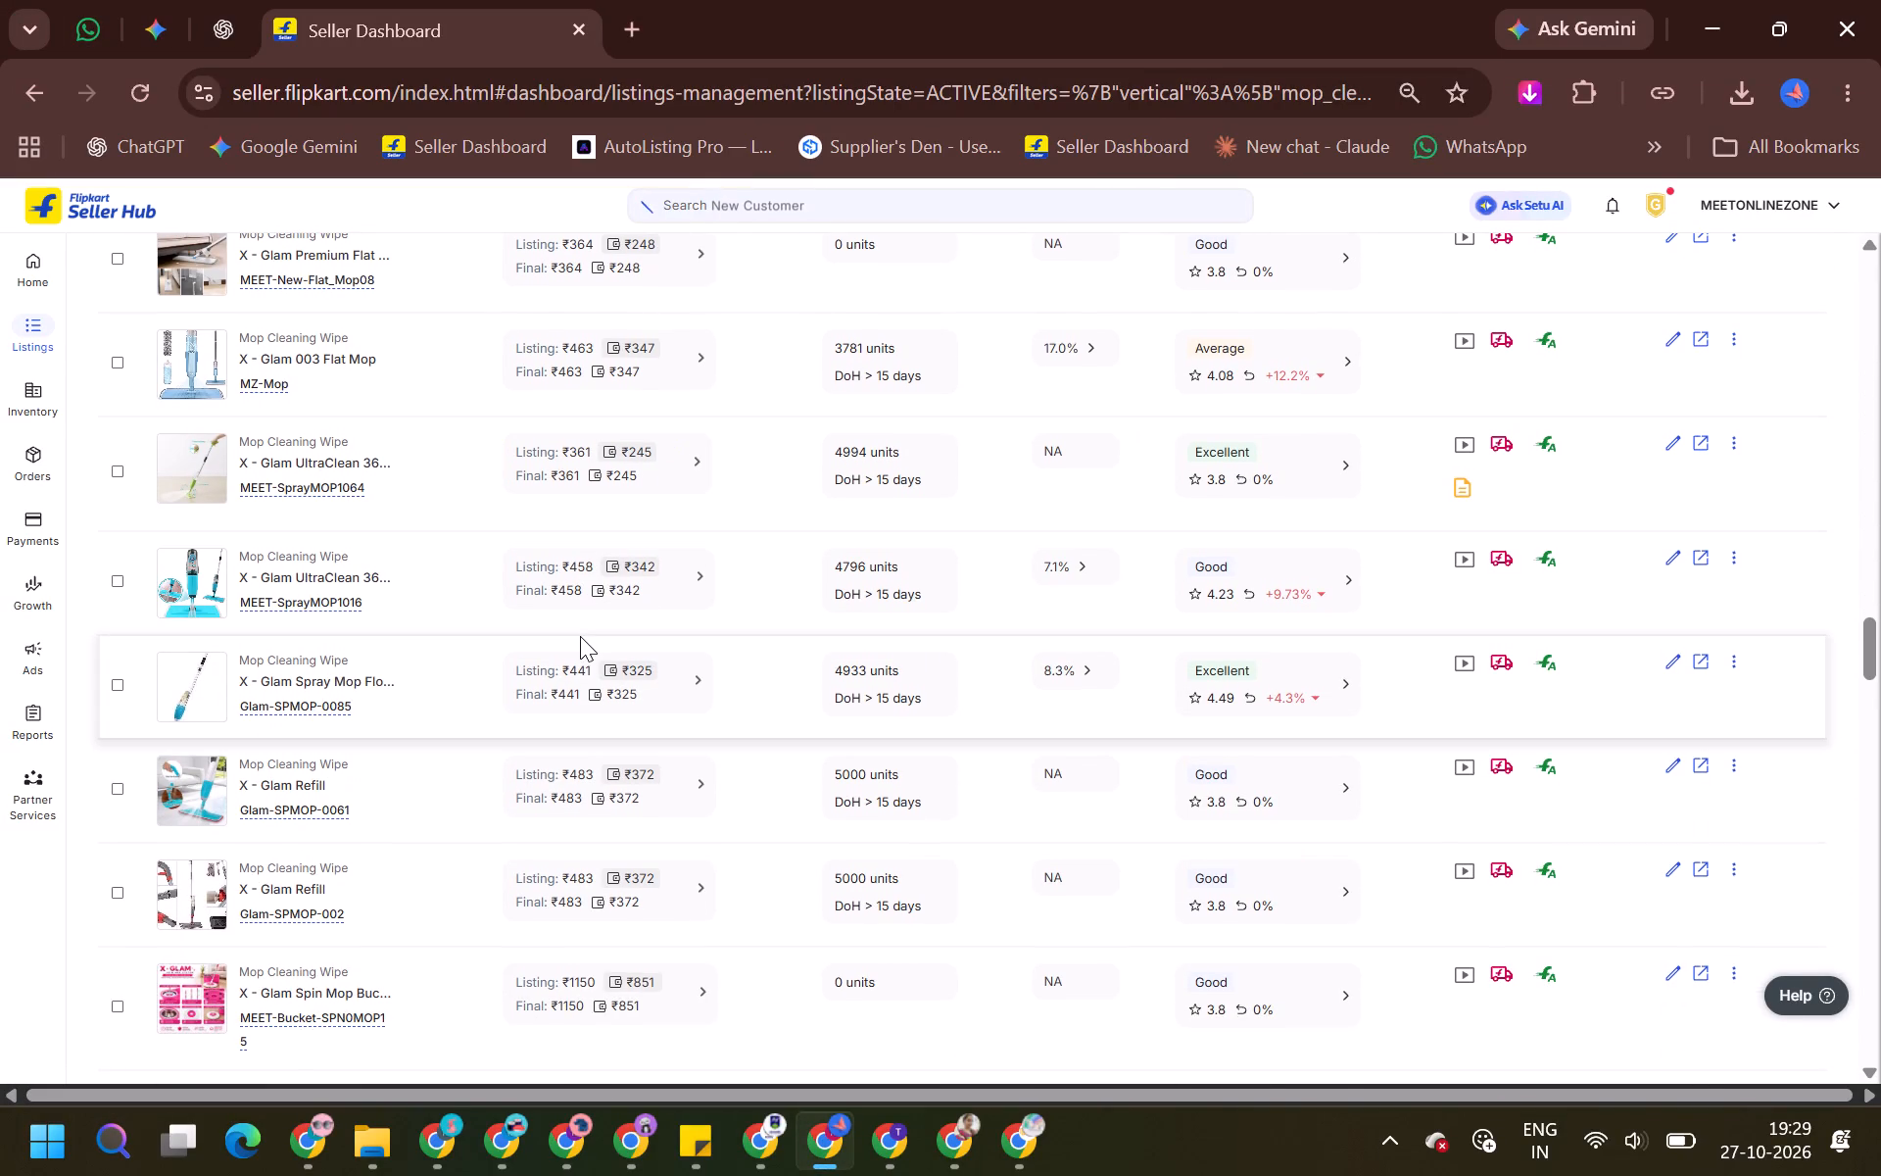
scroll(454, 713, down, 2)
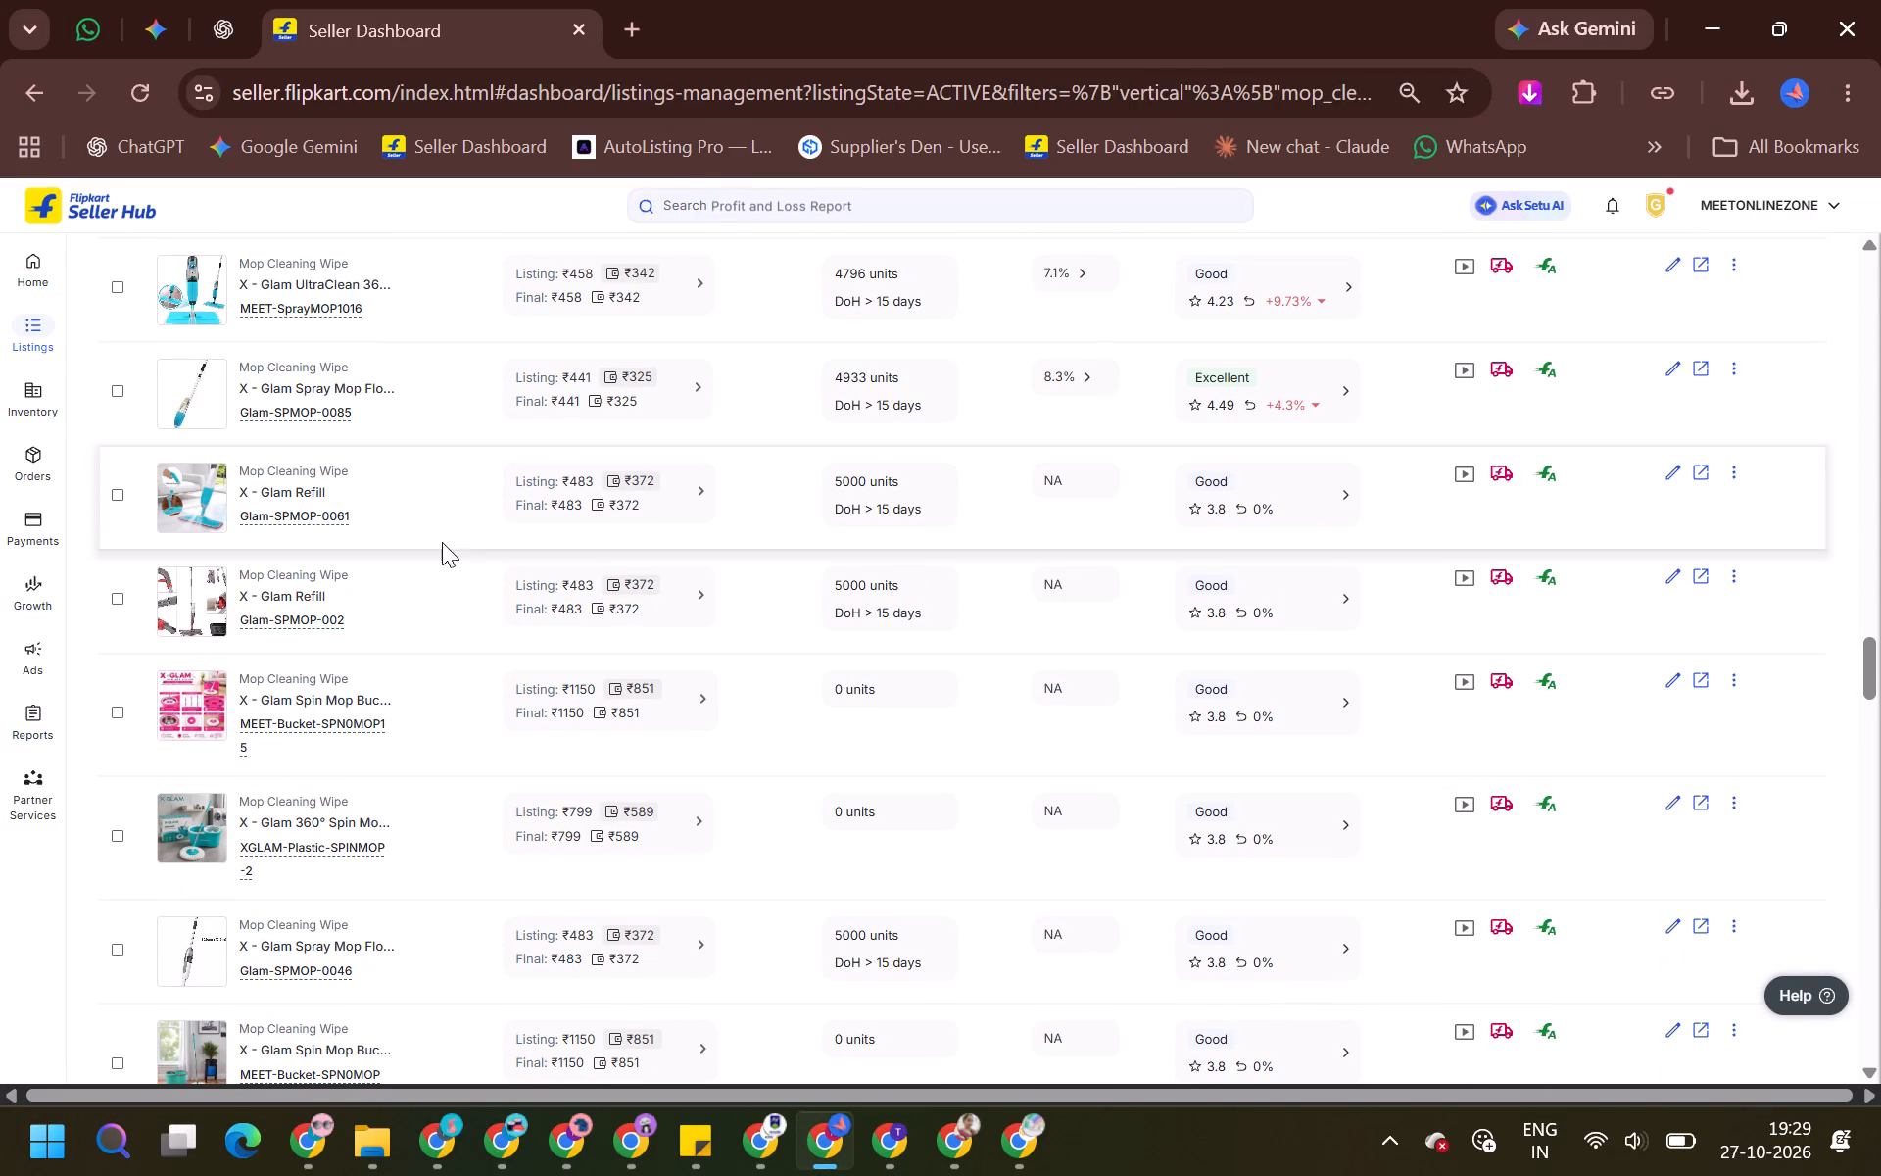
scroll(442, 652, down, 1)
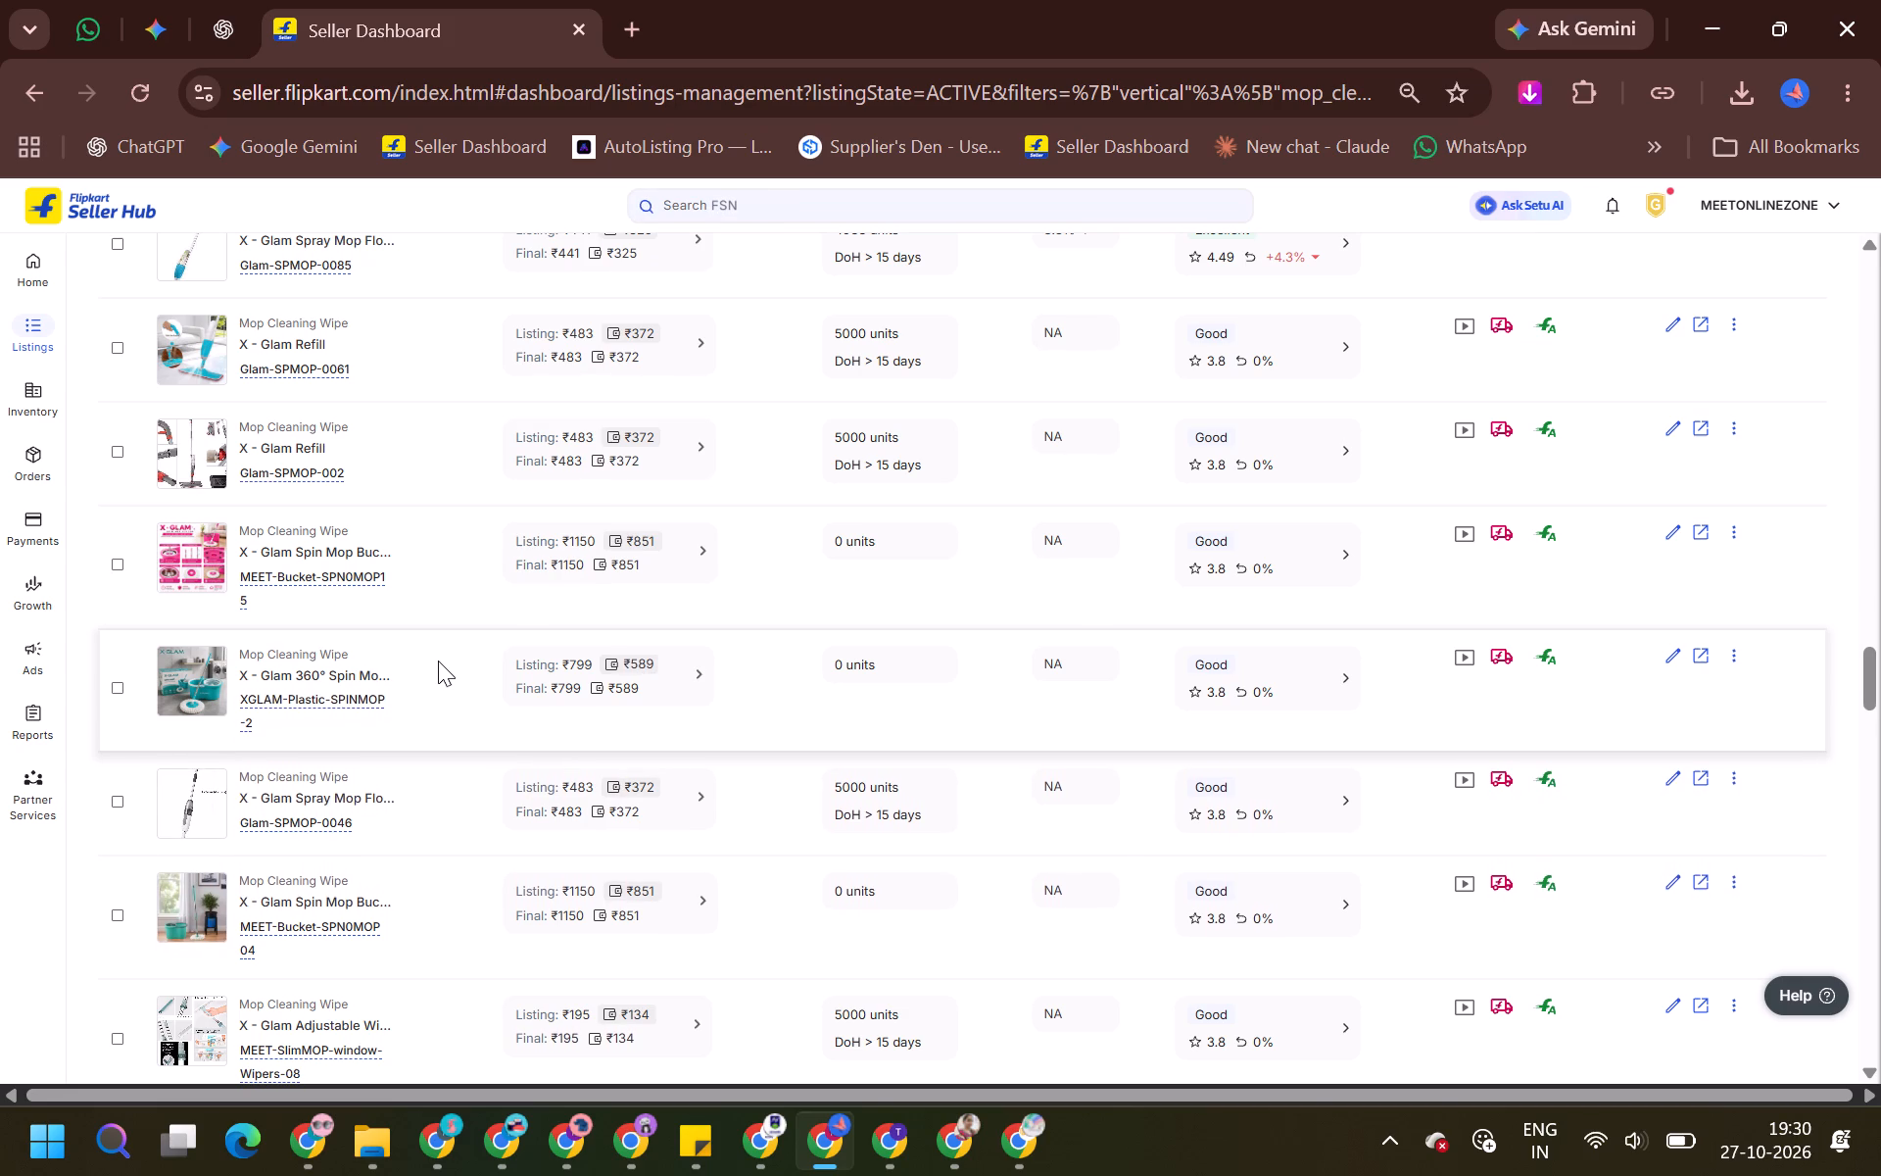
scroll(441, 658, down, 2)
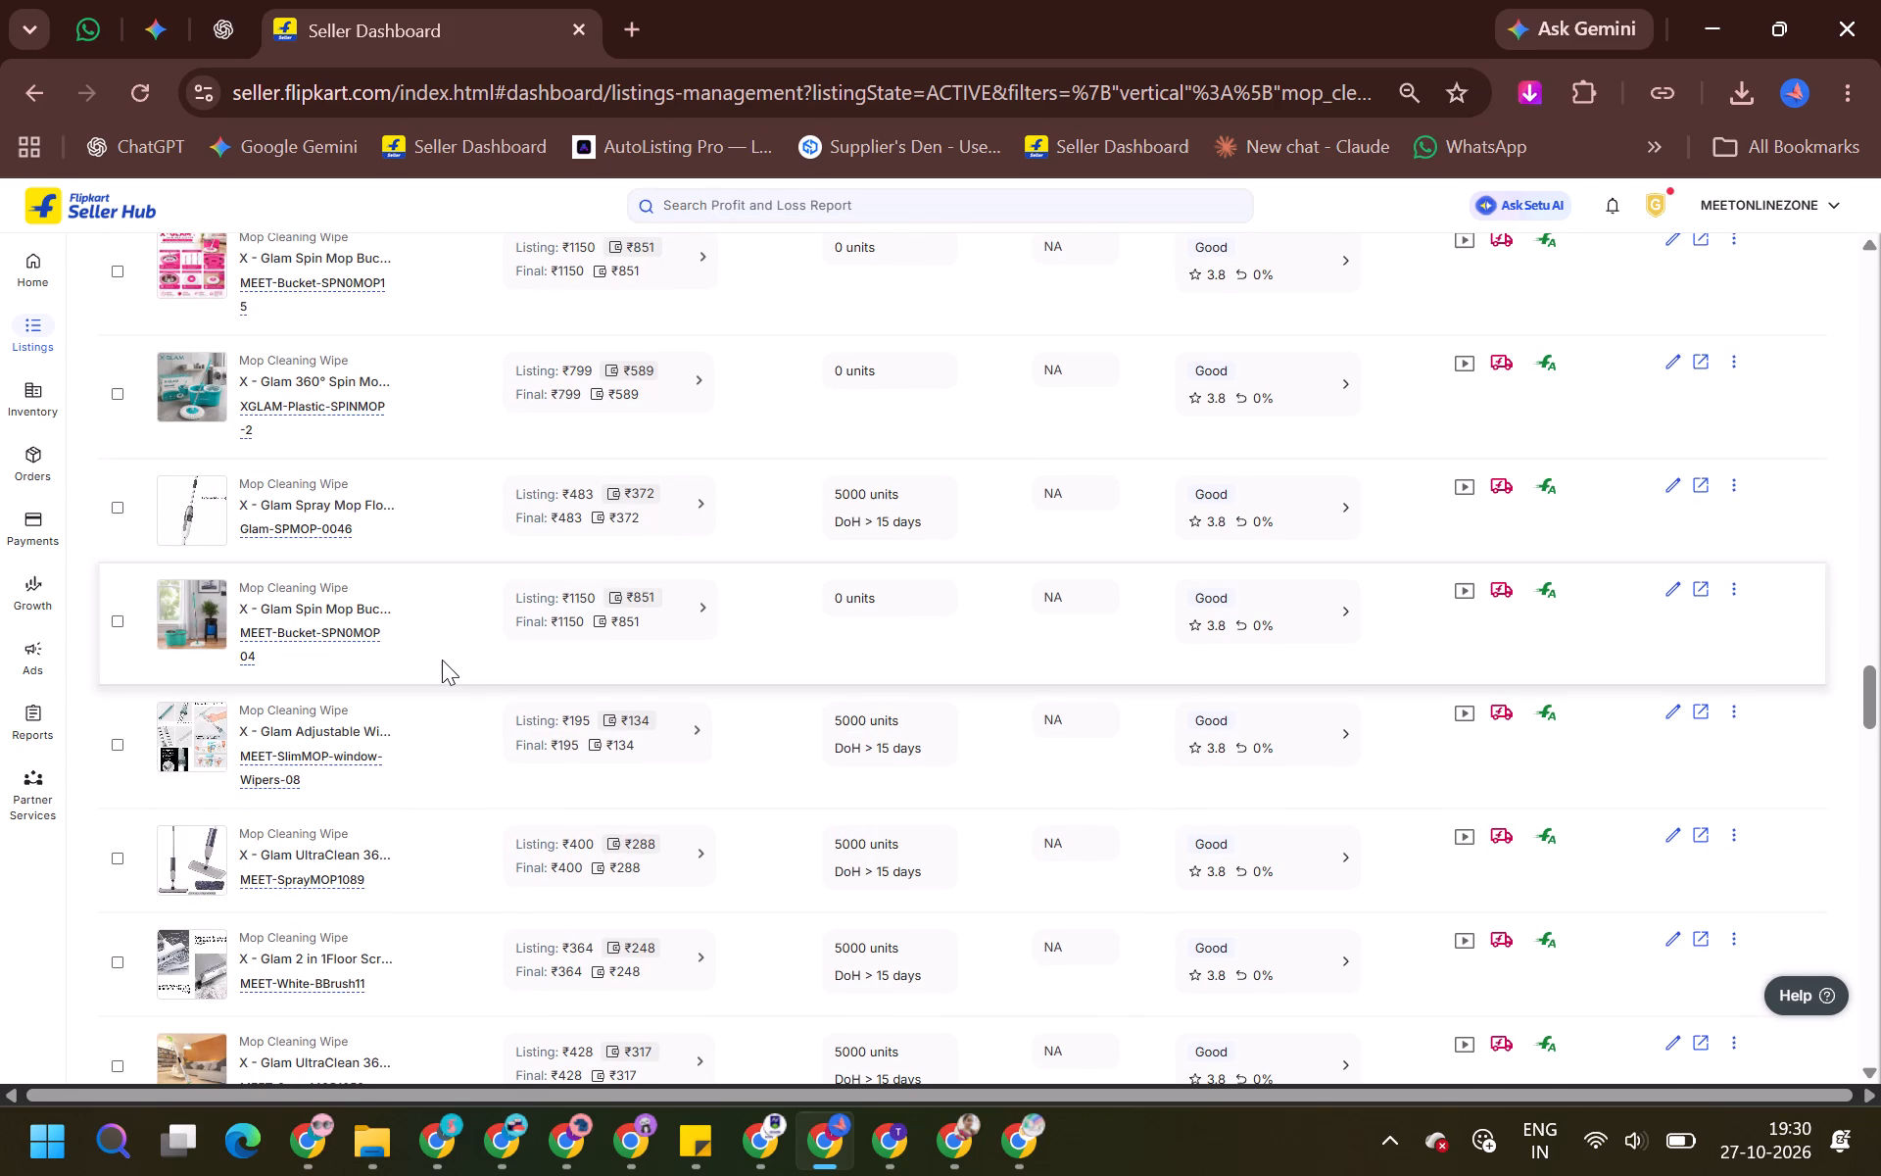
scroll(442, 660, down, 2)
scroll(424, 537, down, 1)
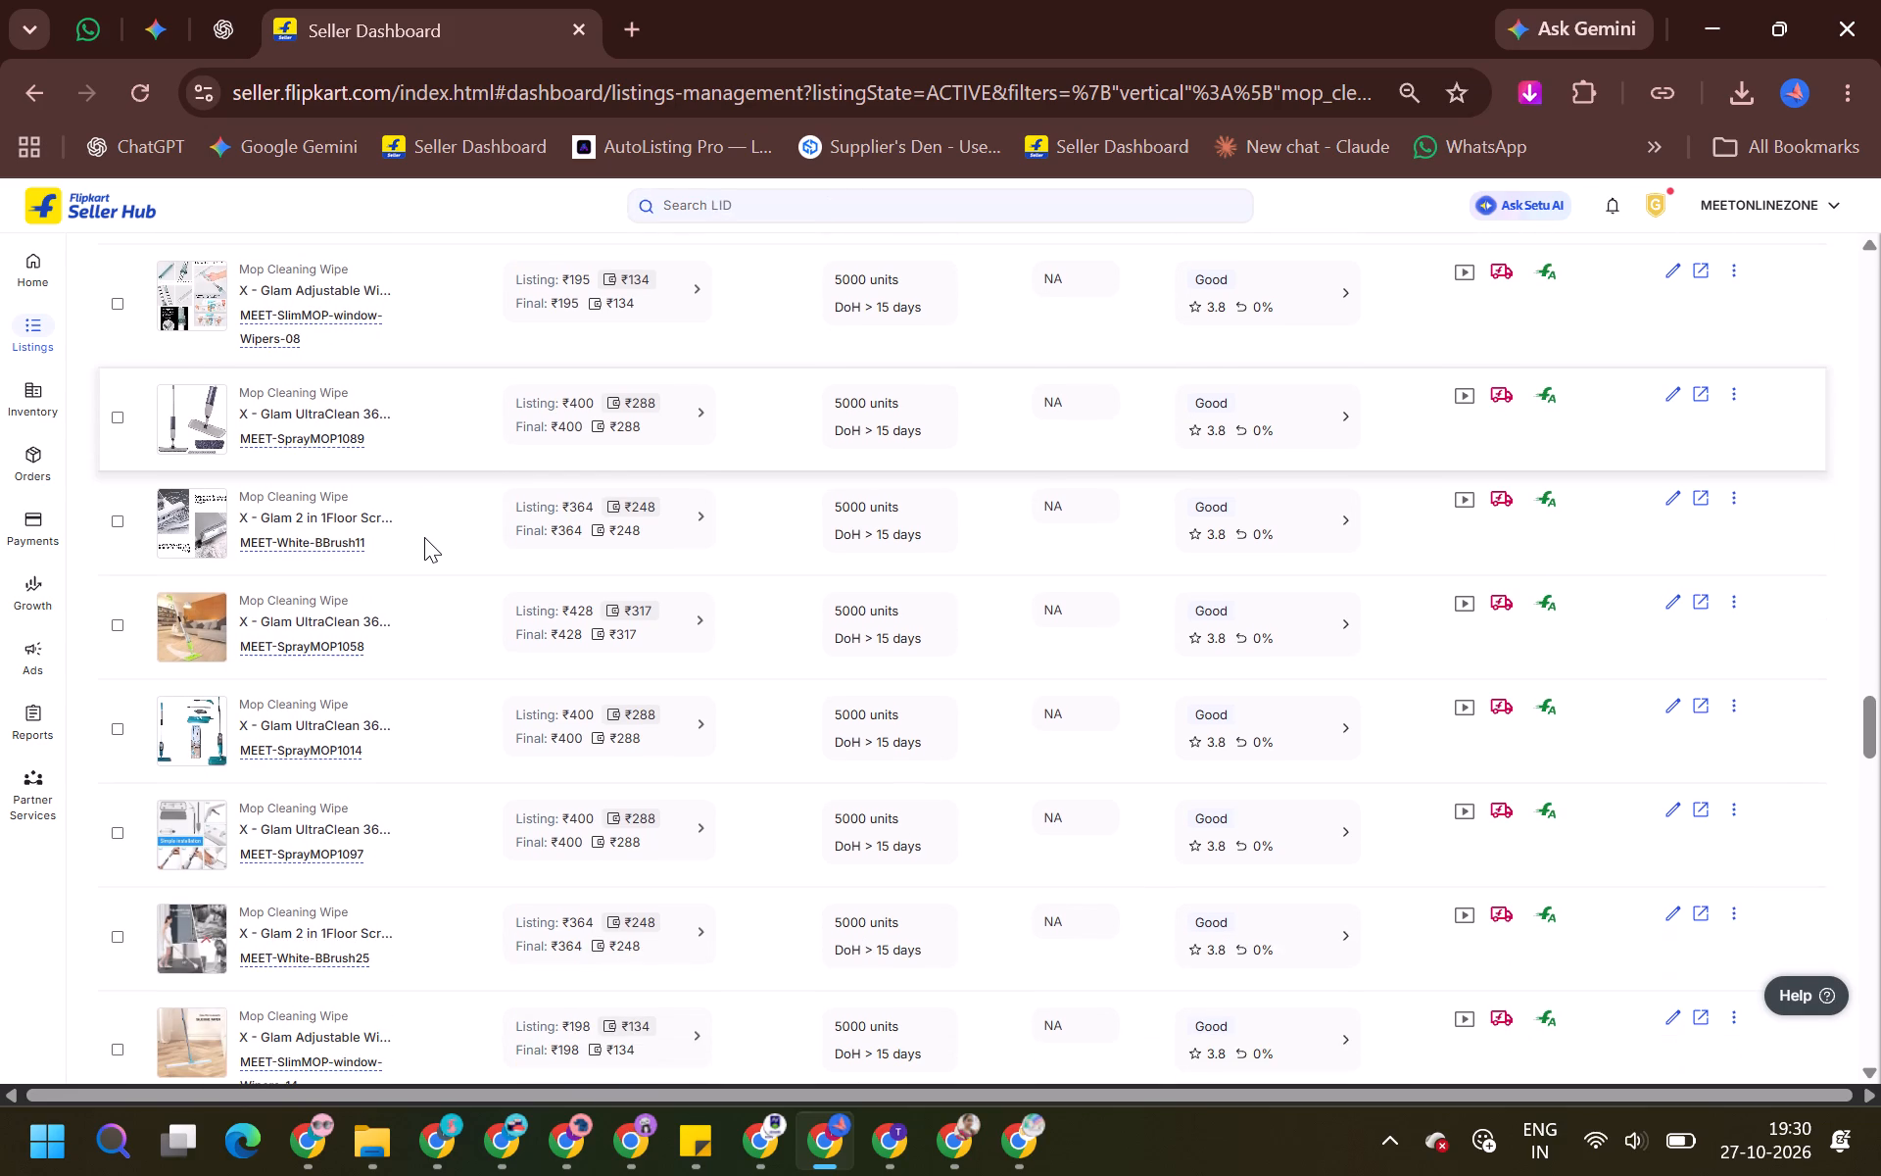
scroll(424, 537, down, 2)
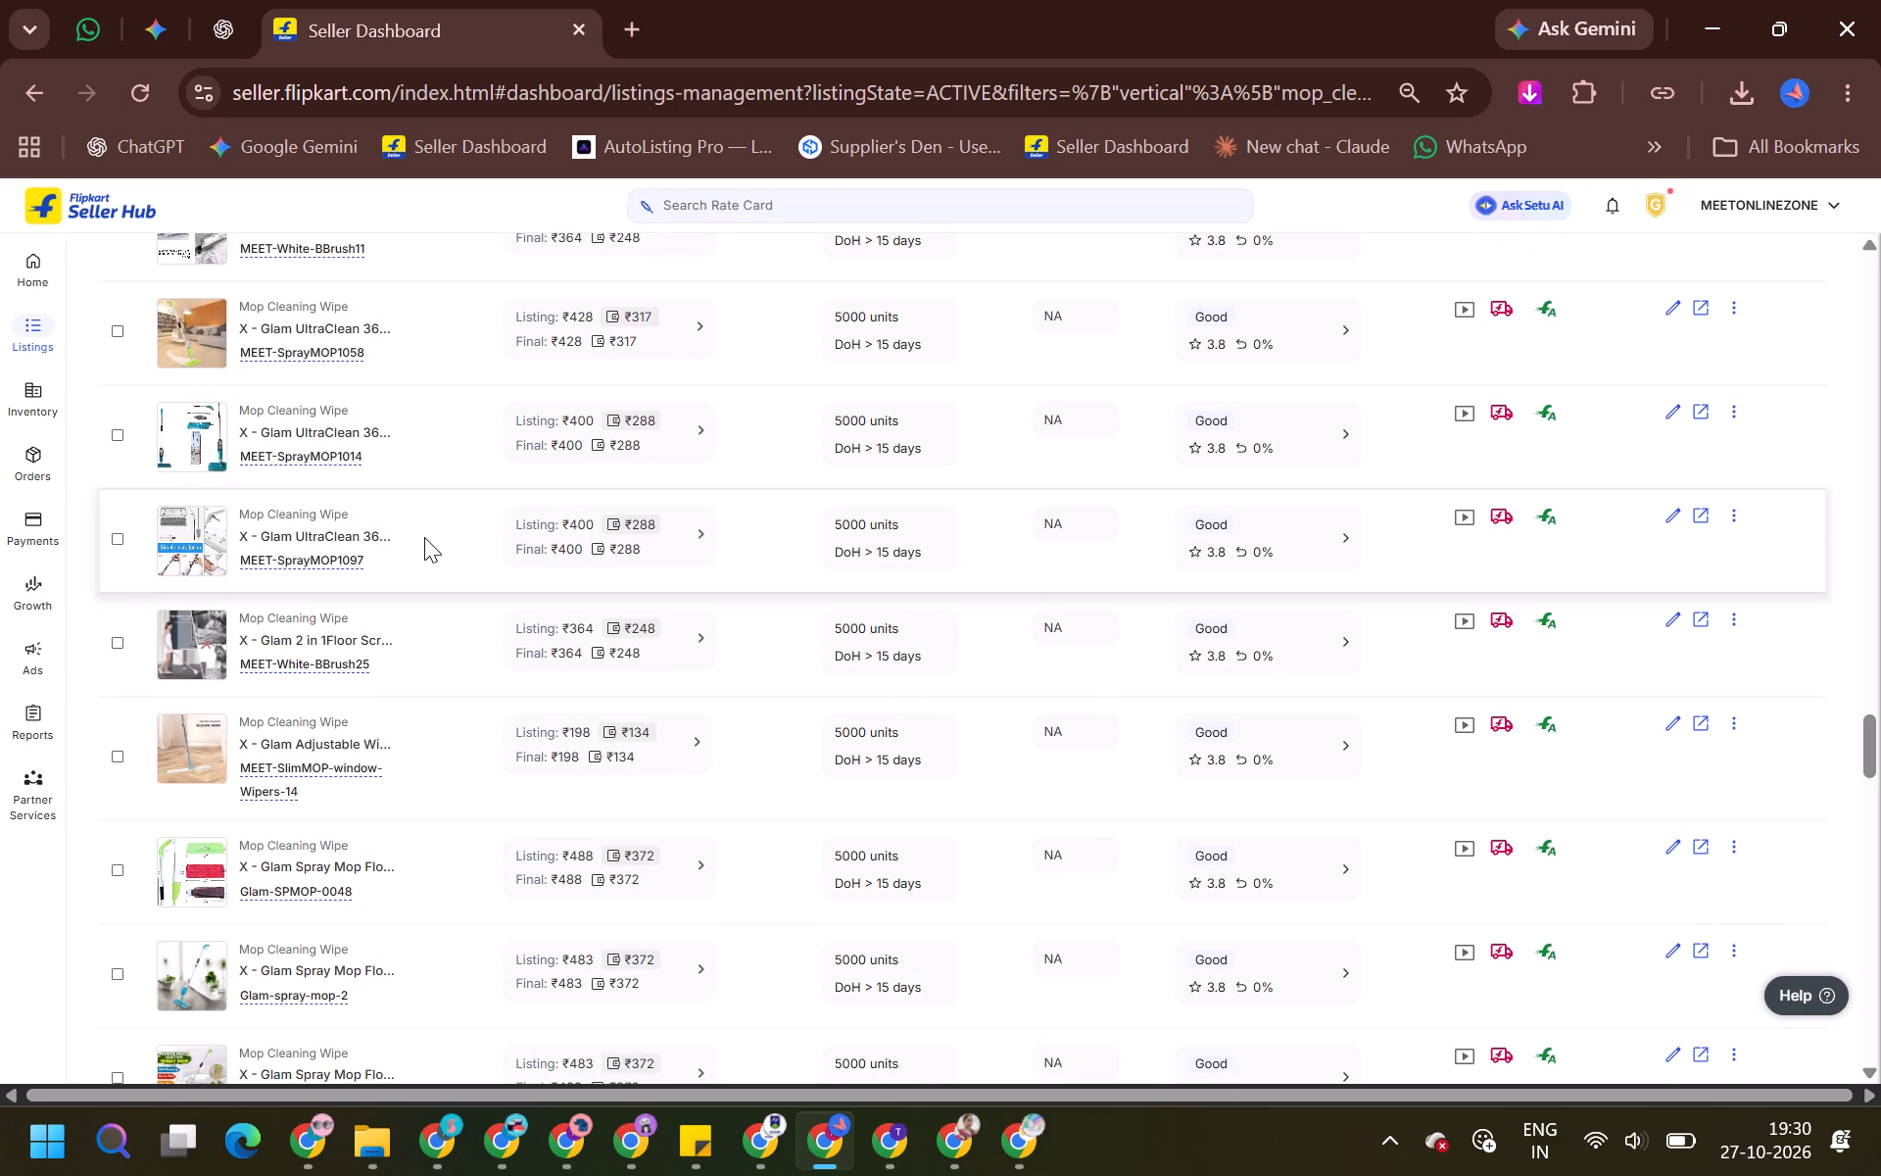
scroll(424, 537, down, 5)
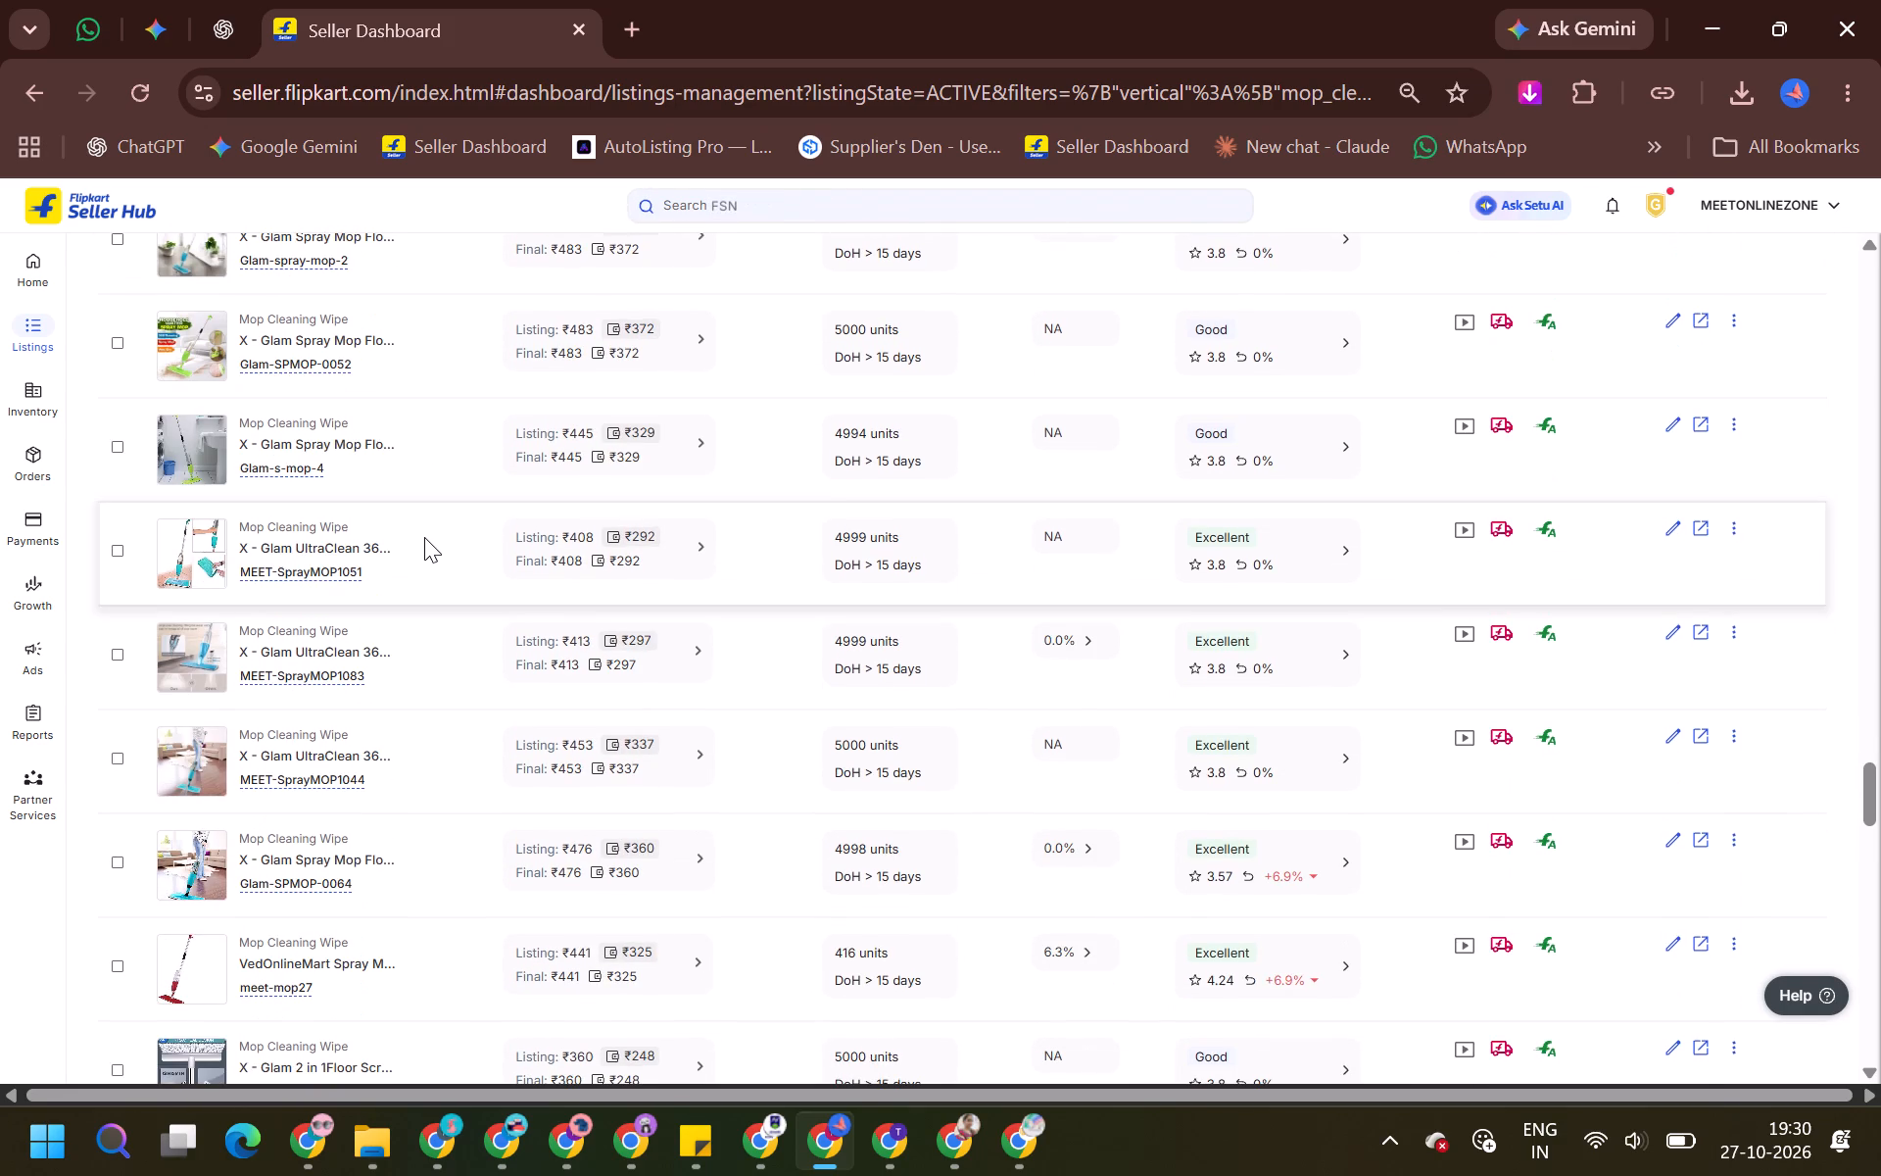
scroll(424, 537, down, 6)
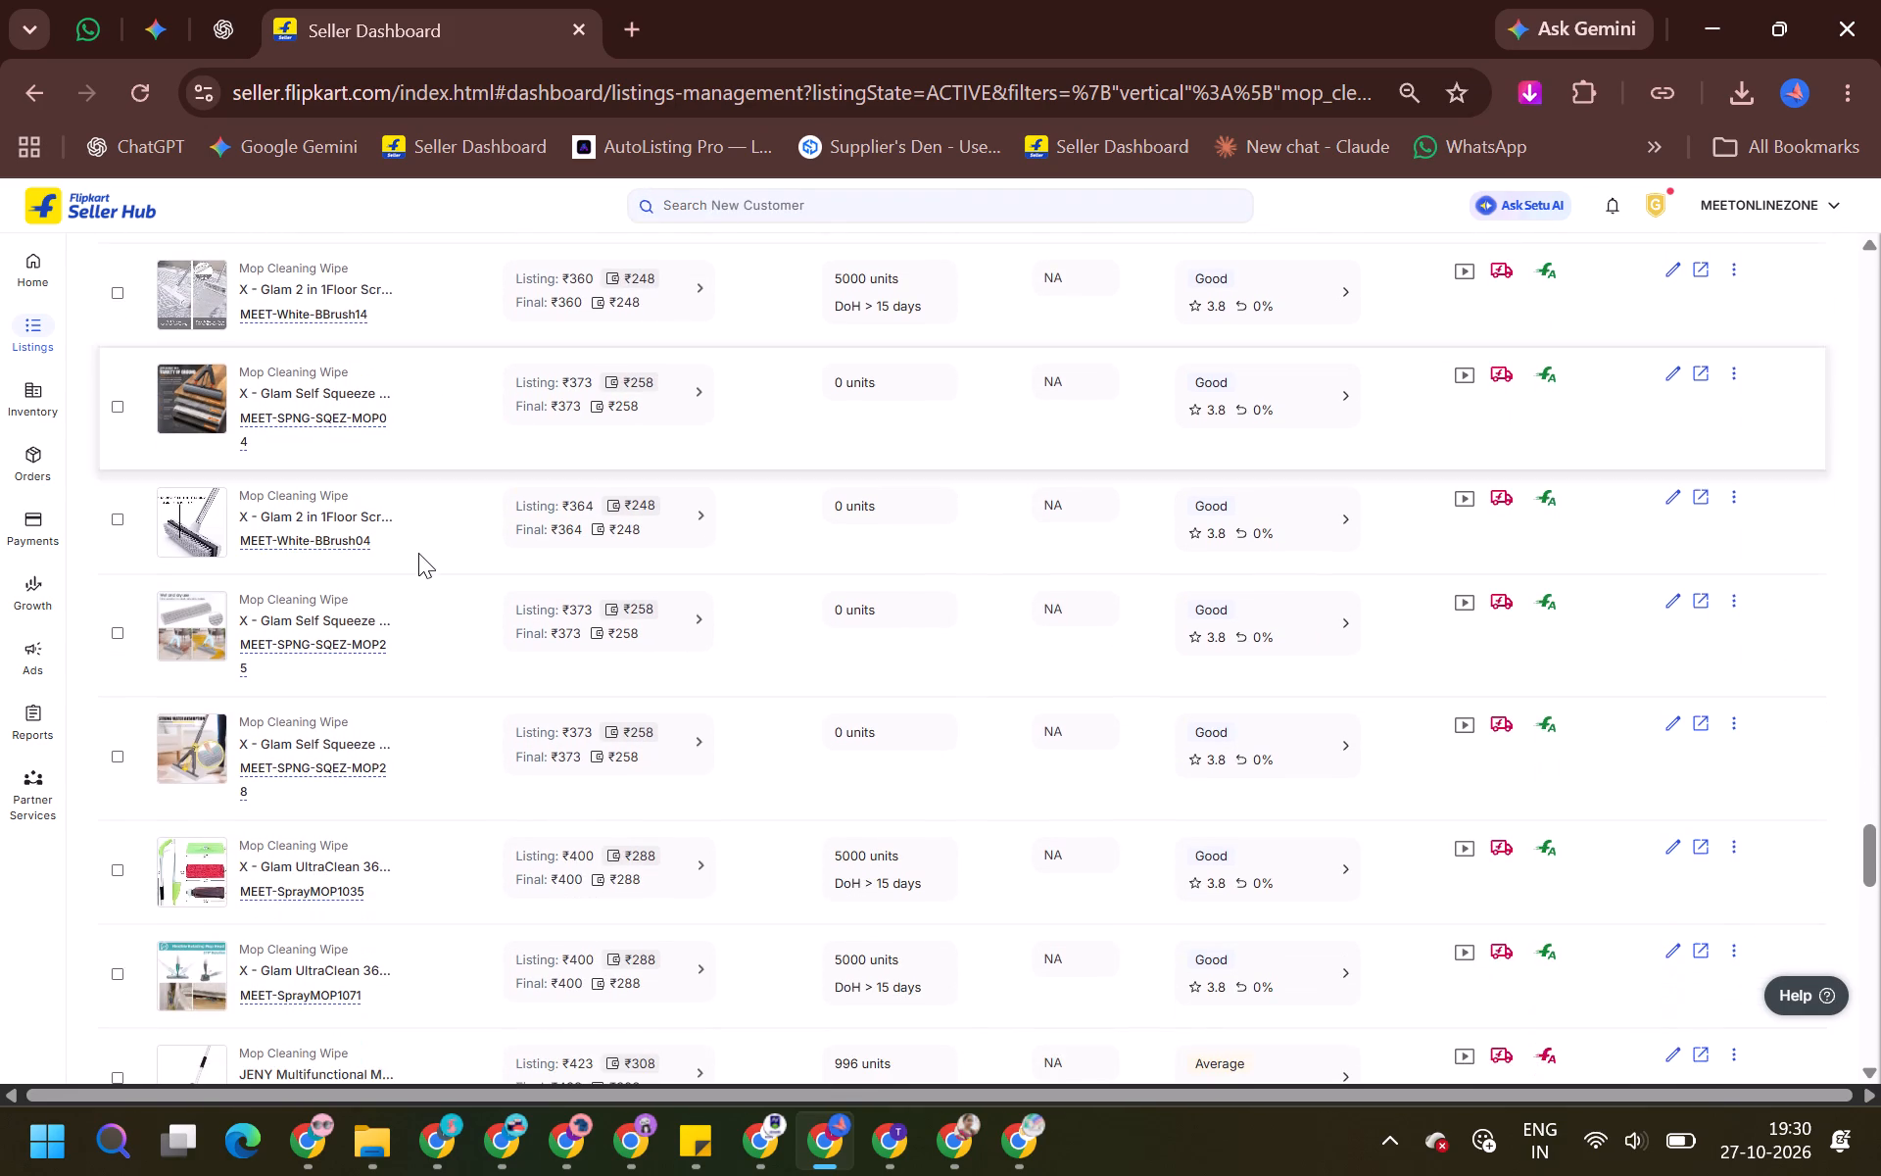
scroll(418, 558, down, 8)
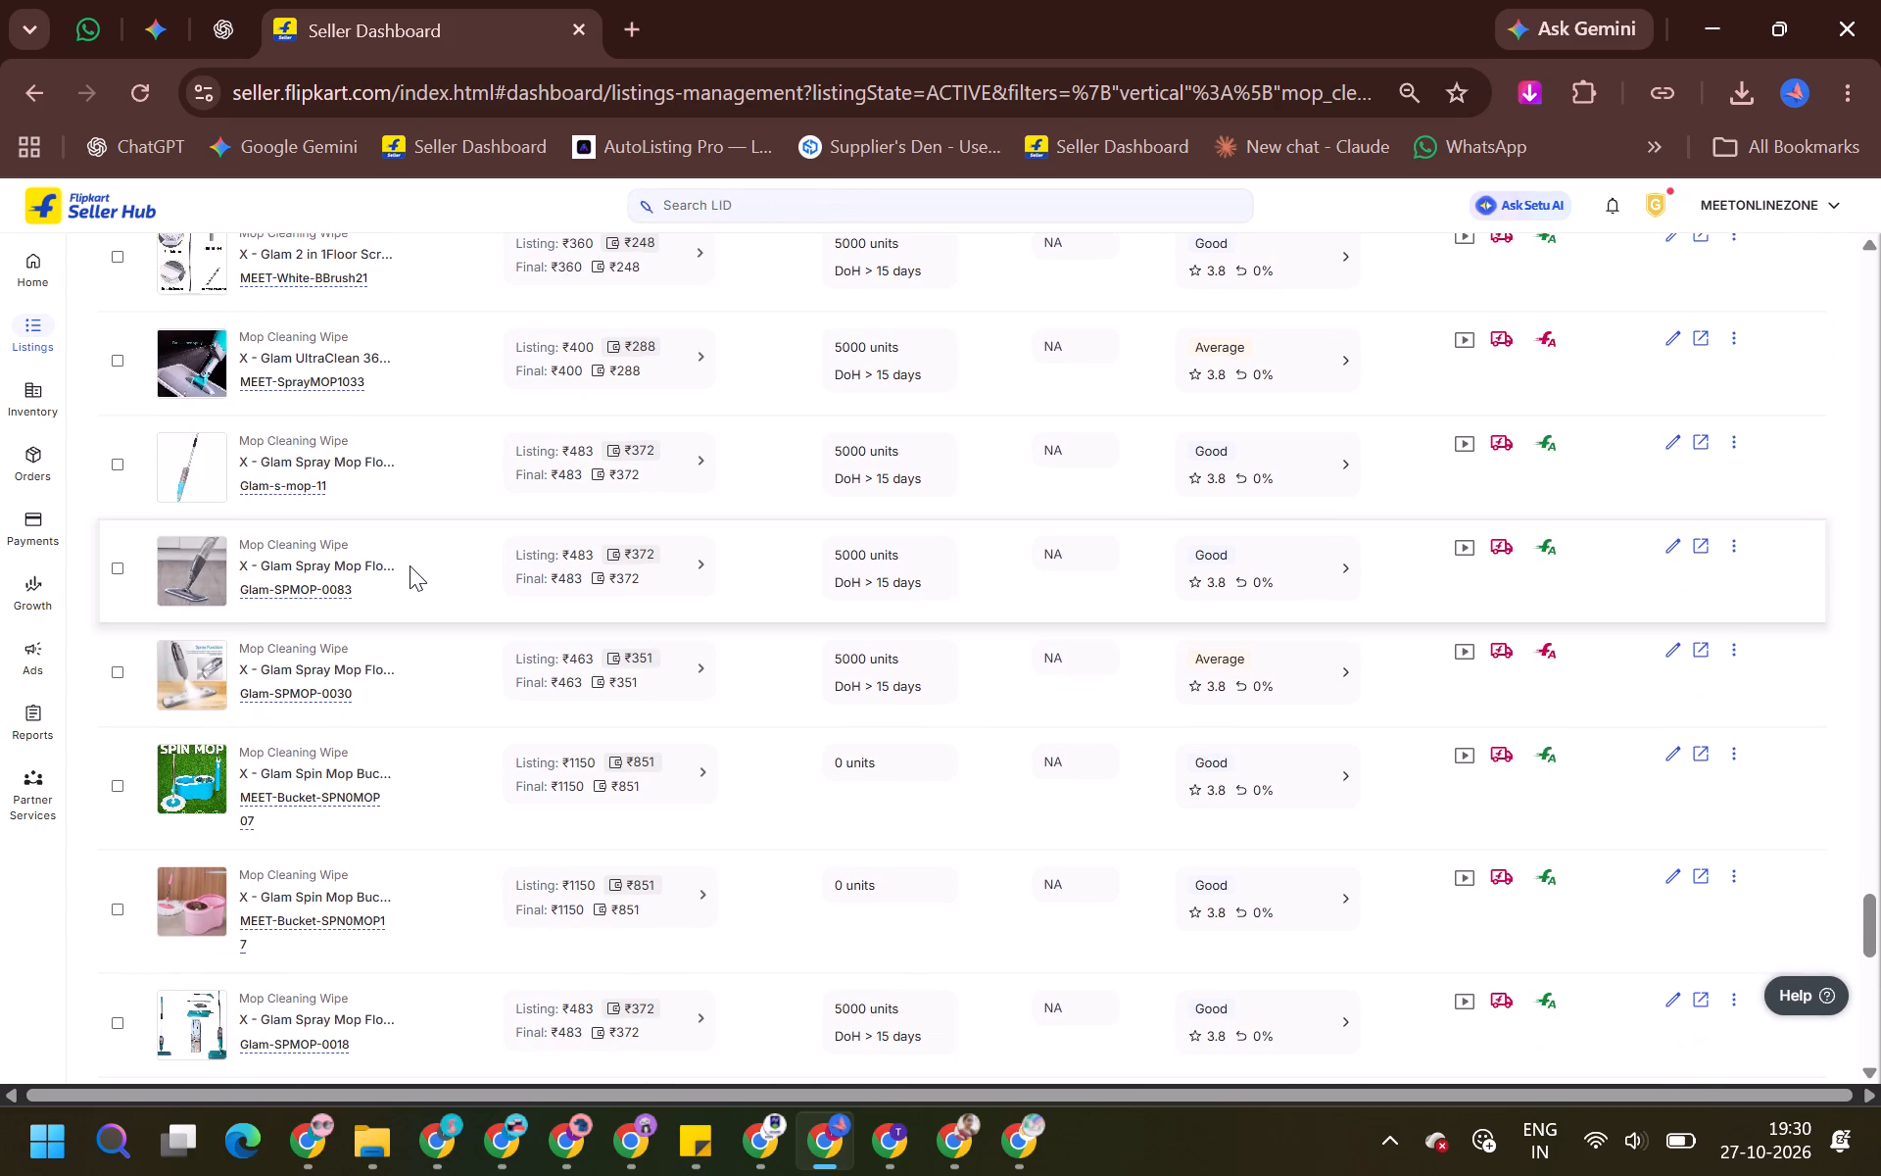
scroll(410, 565, down, 3)
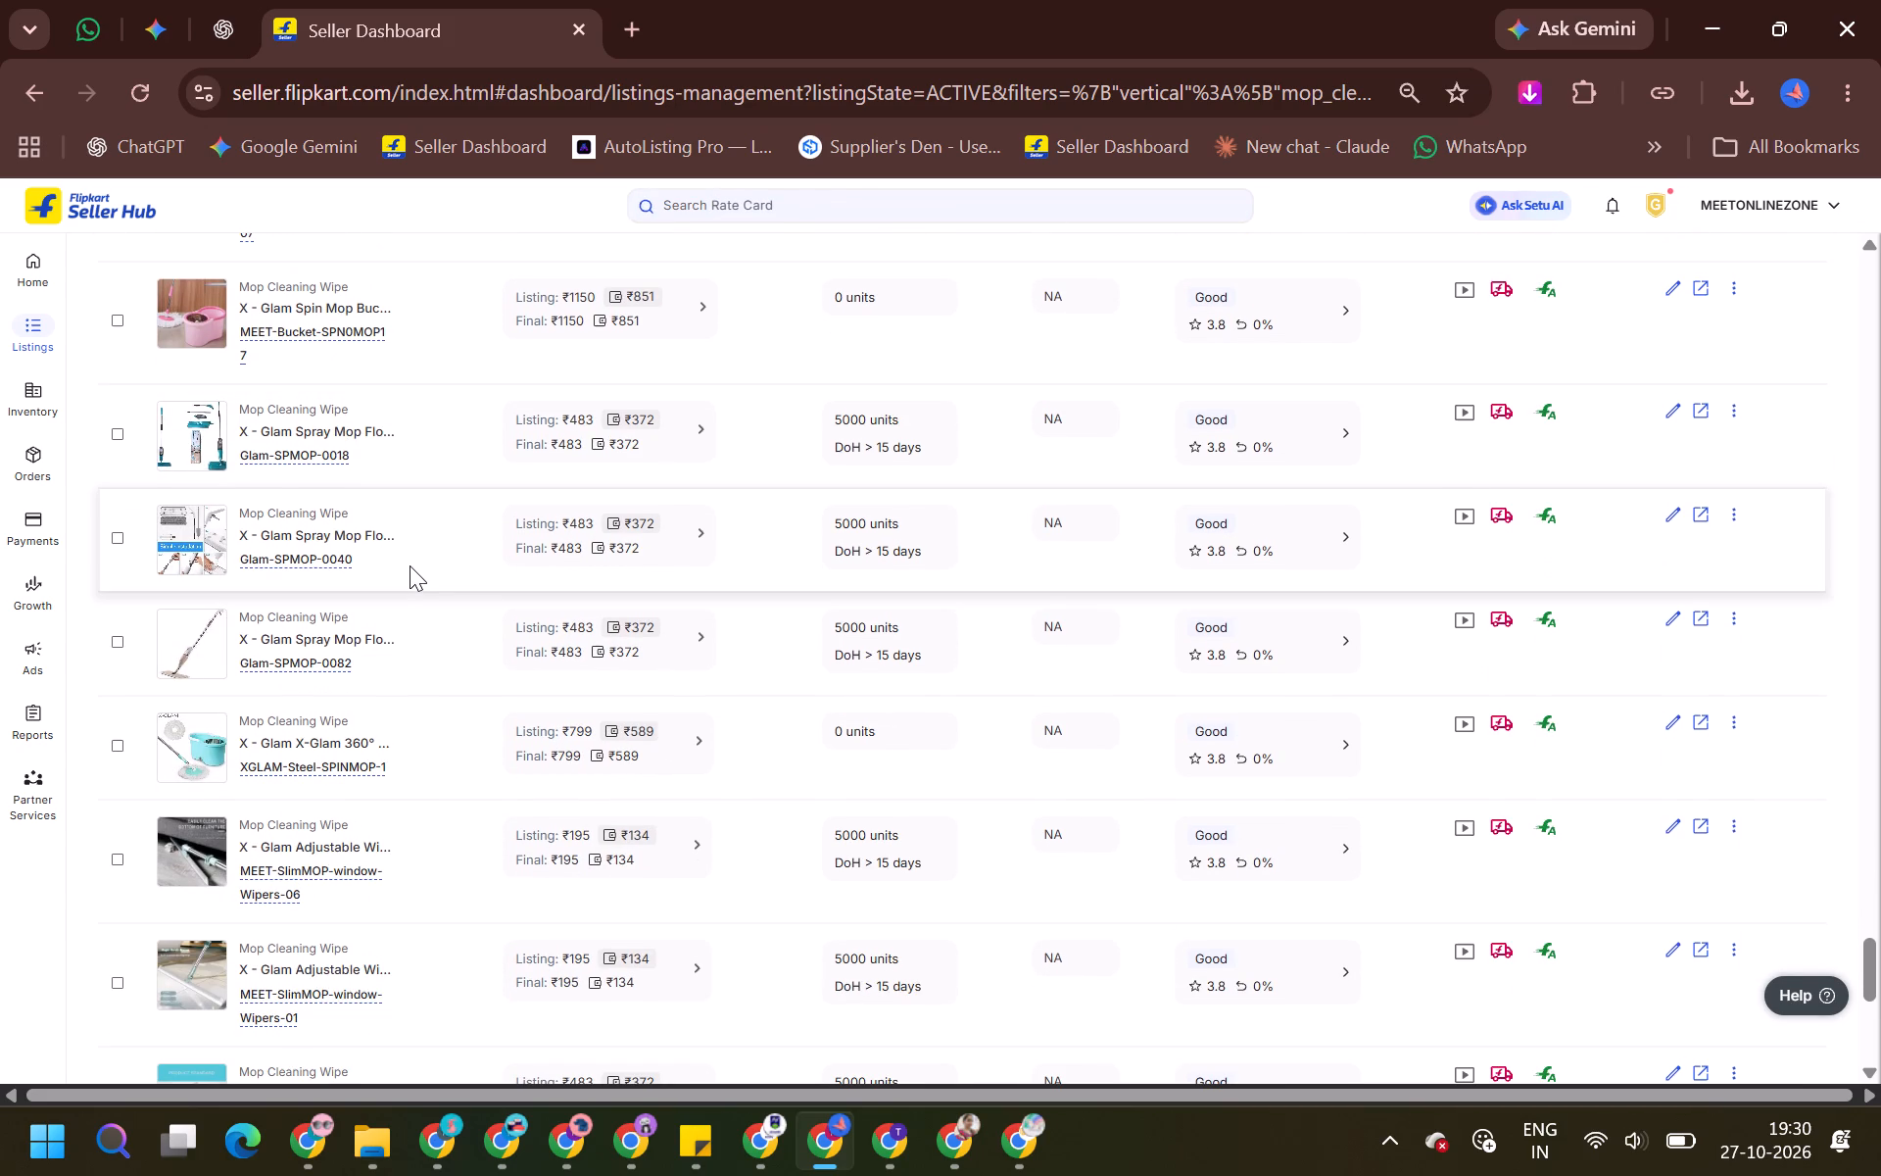
scroll(408, 562, down, 2)
scroll(408, 476, down, 1)
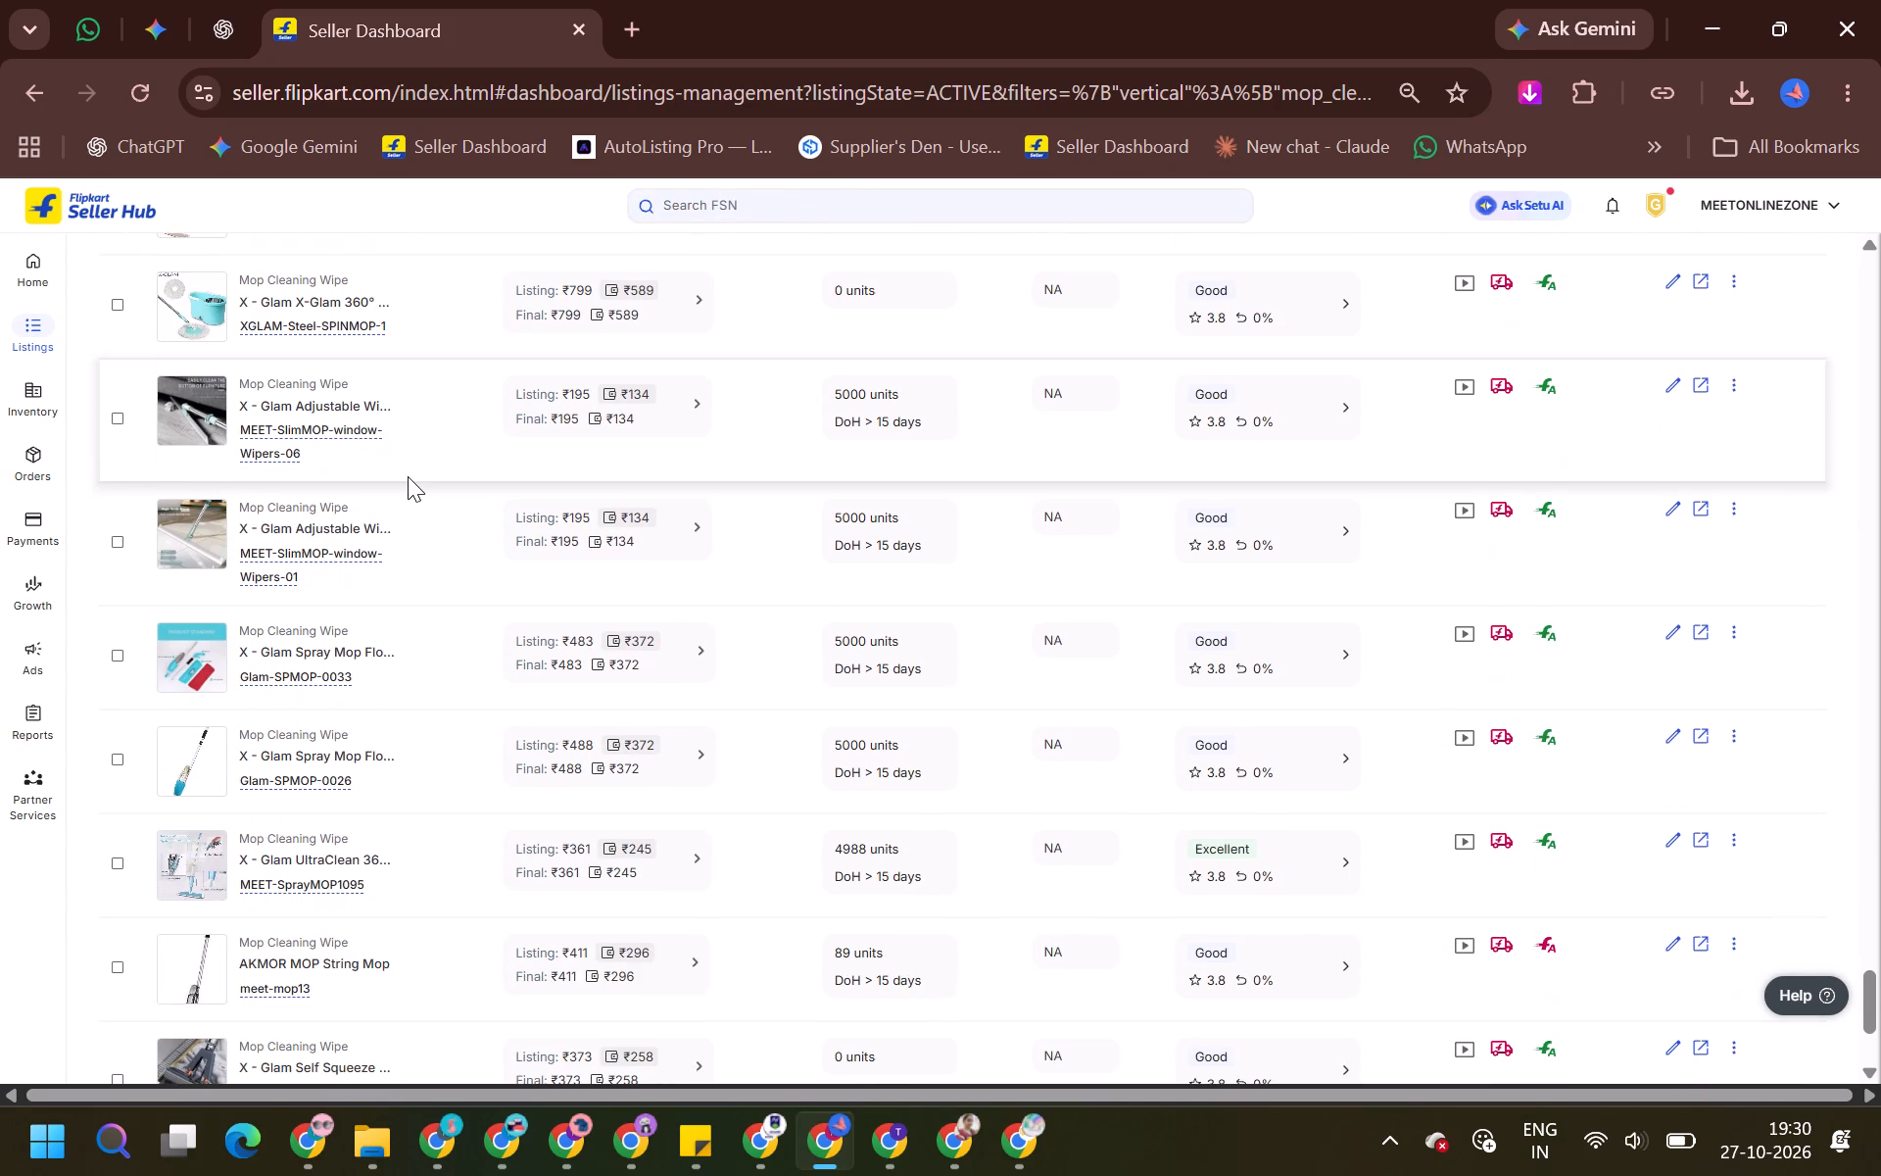
scroll(408, 476, down, 2)
scroll(401, 704, down, 2)
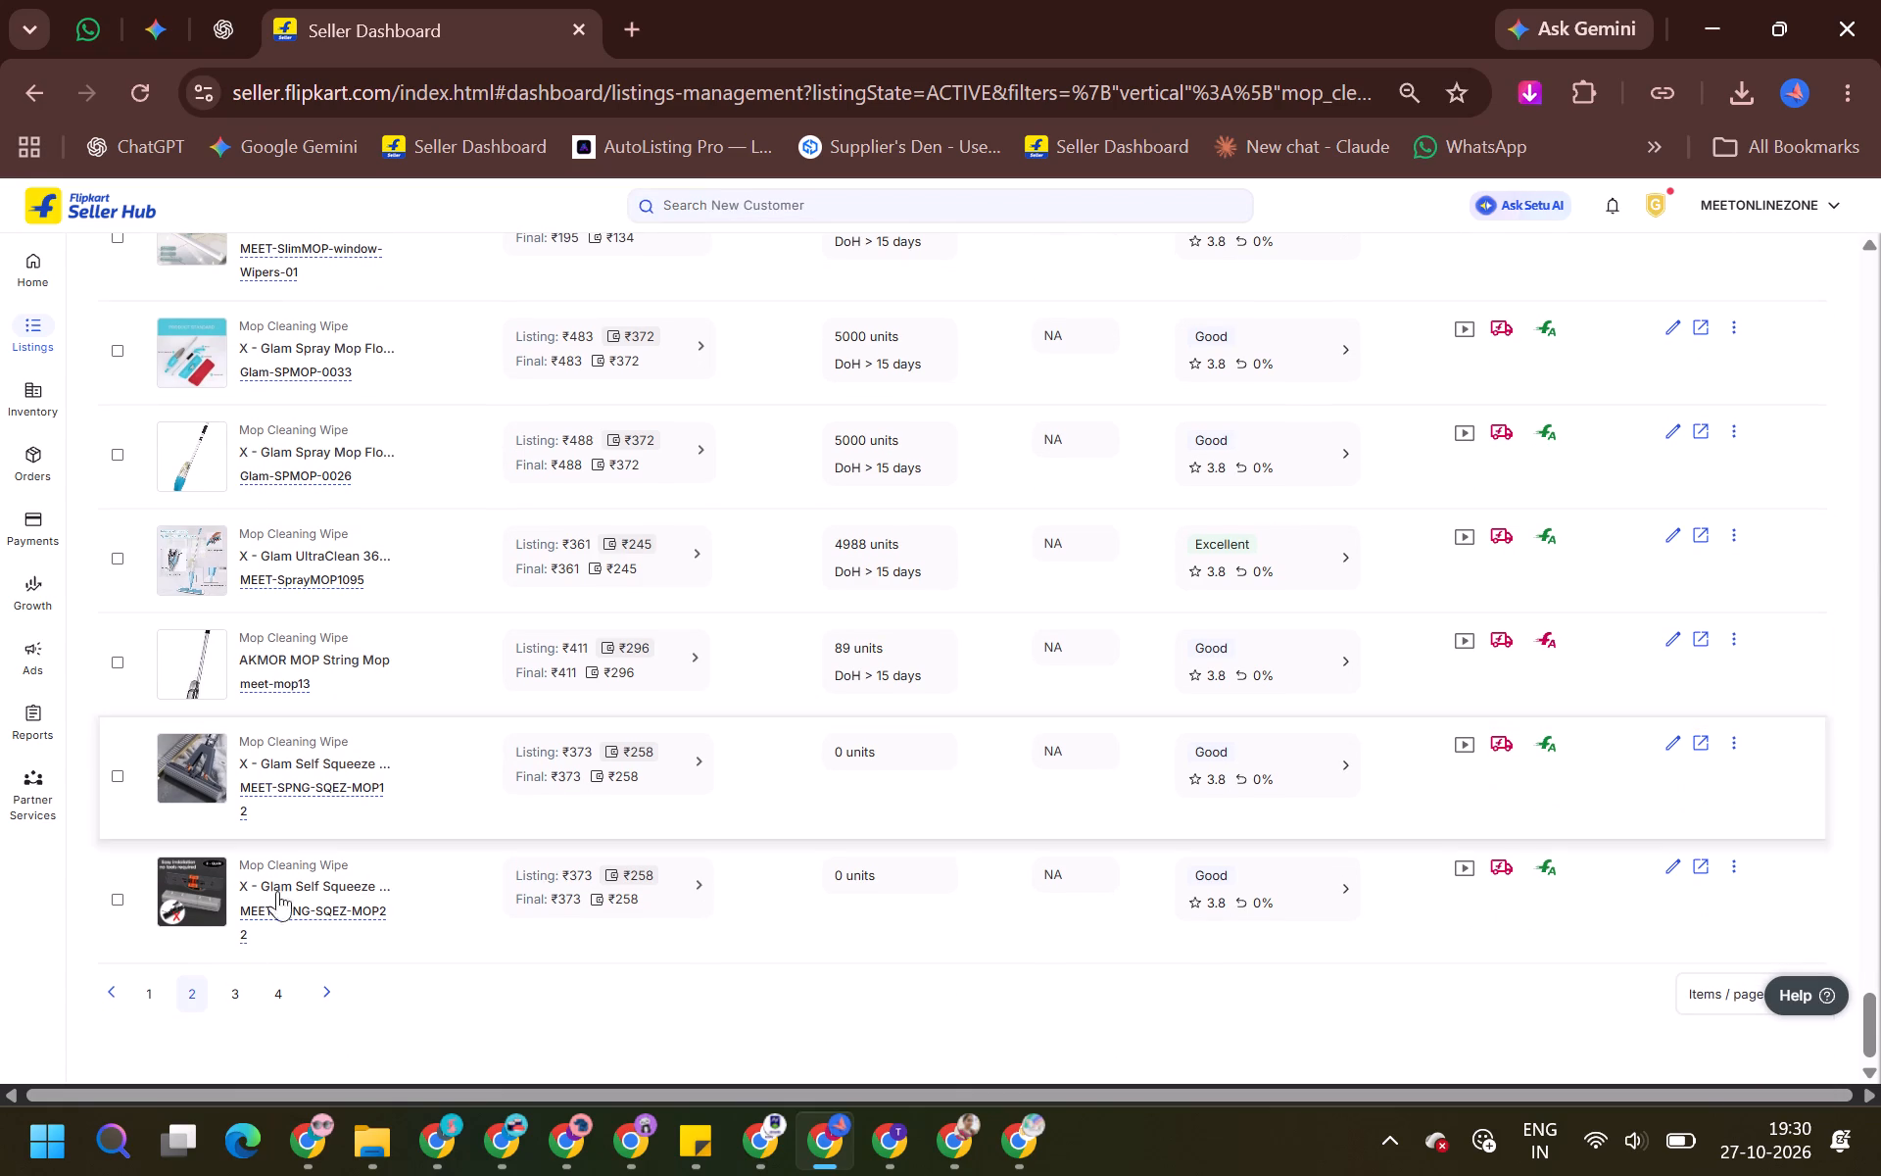
Open the third page of the Mop Cleaning Wipe listings and examine the price and settlement details of its first listings.
click(238, 997)
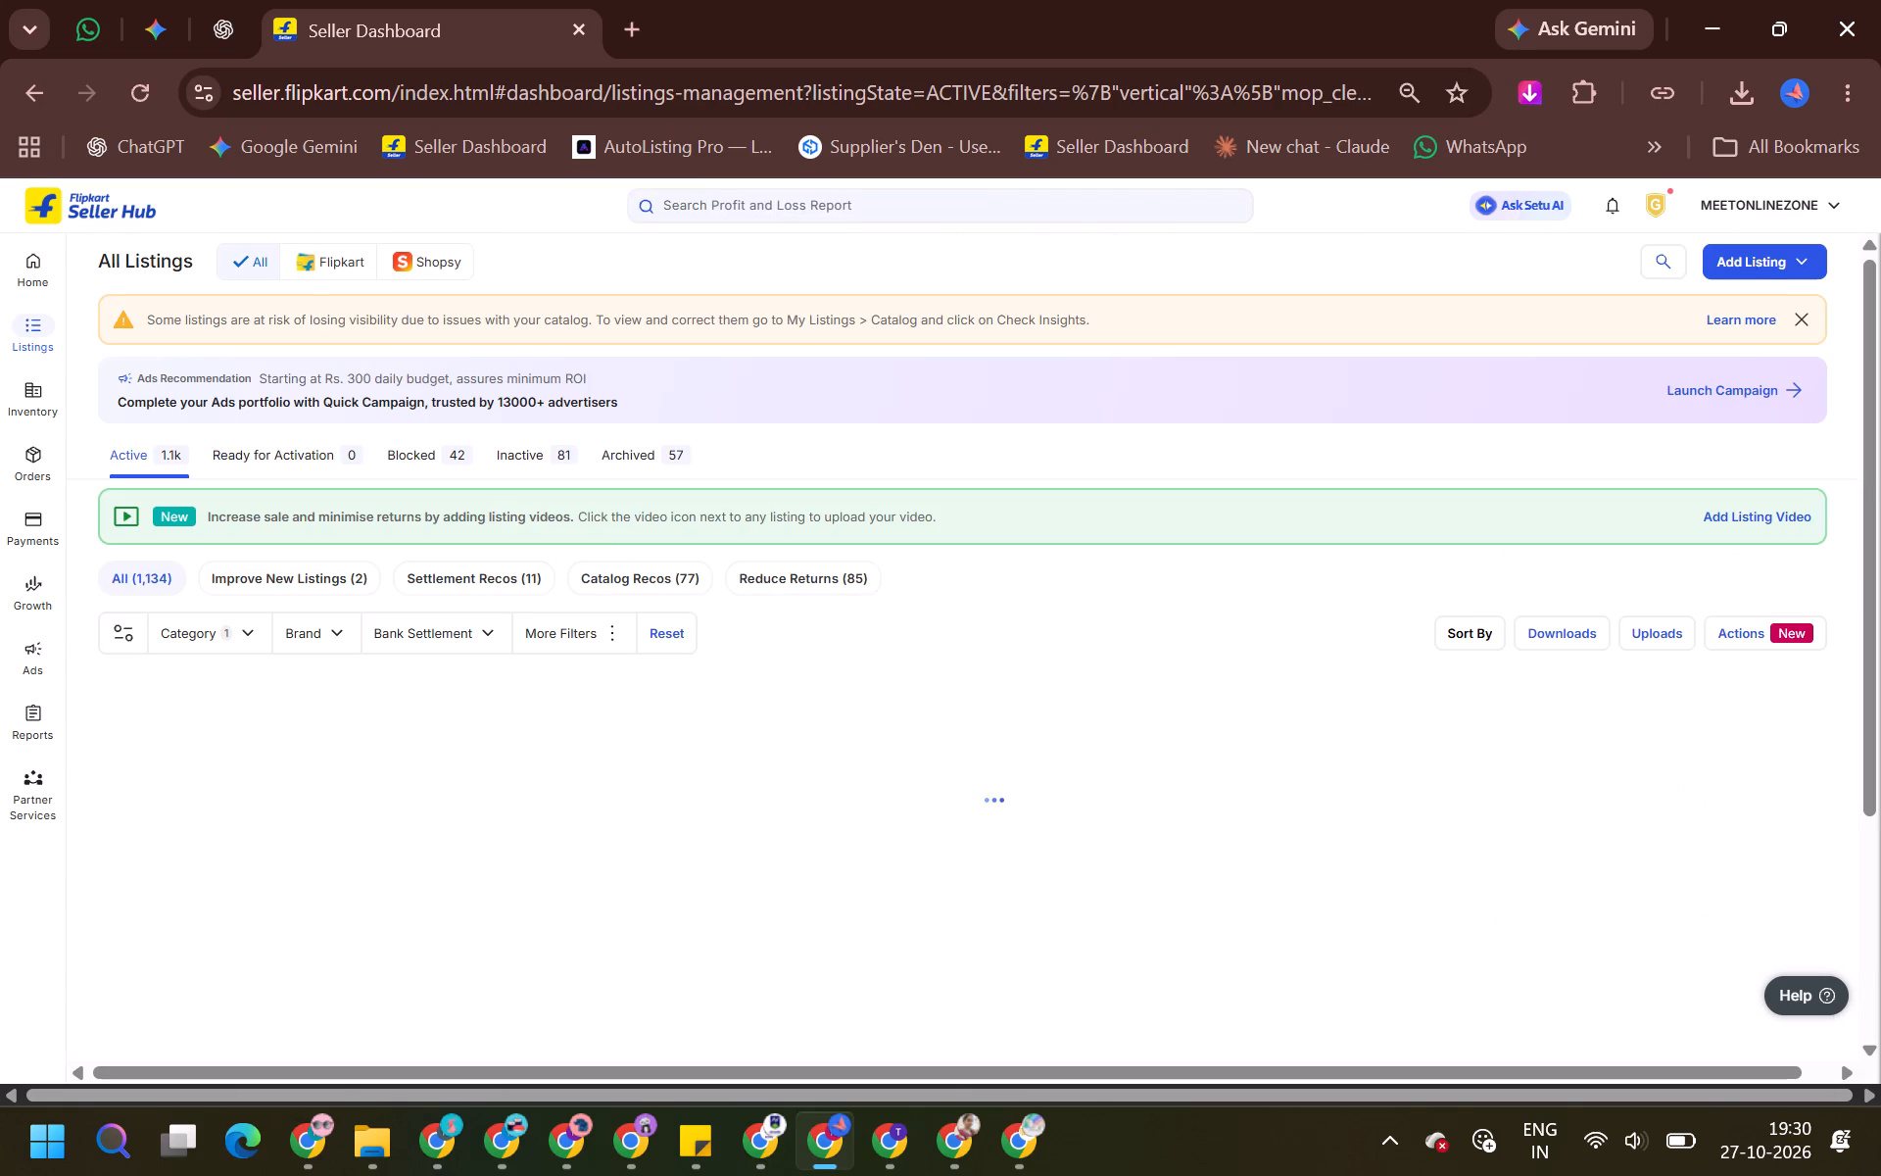
scroll(611, 514, down, 2)
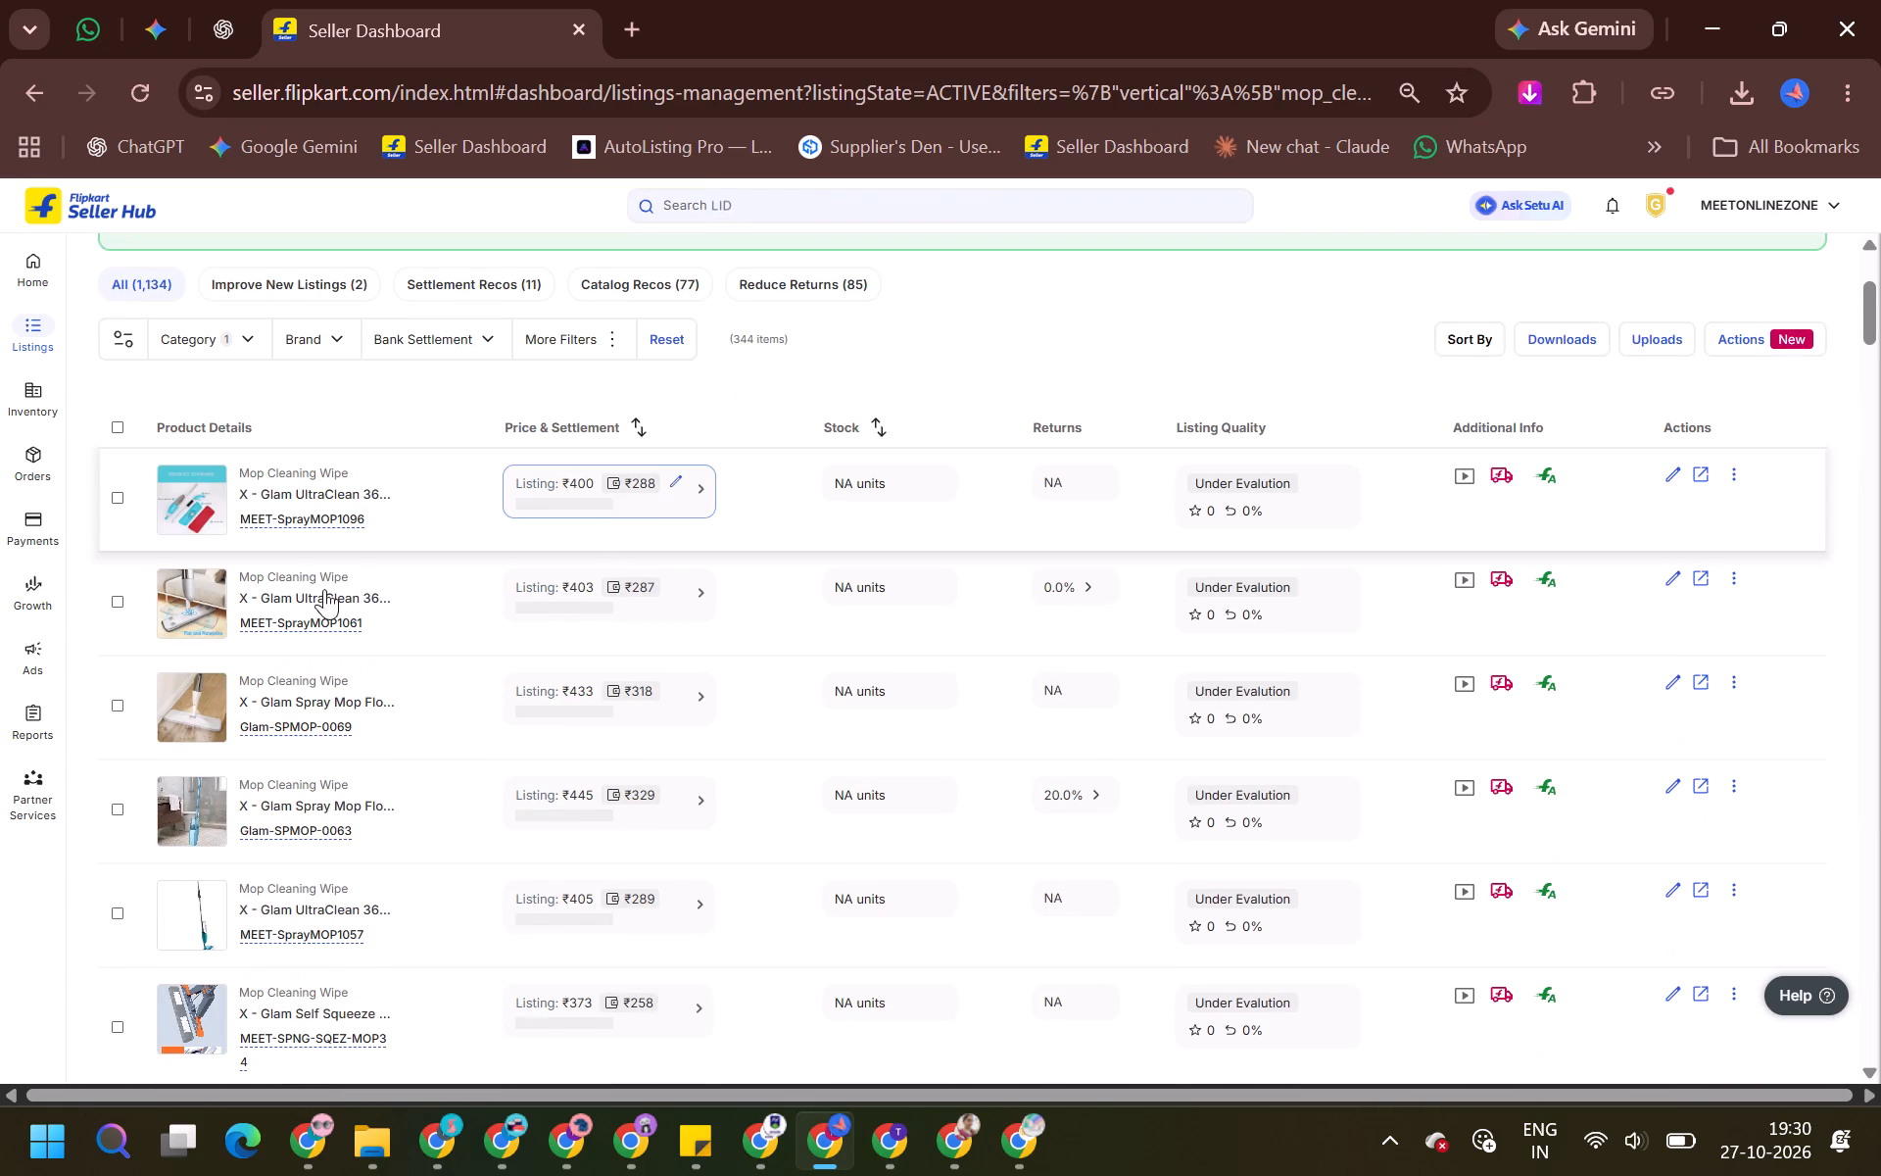
scroll(328, 594, down, 2)
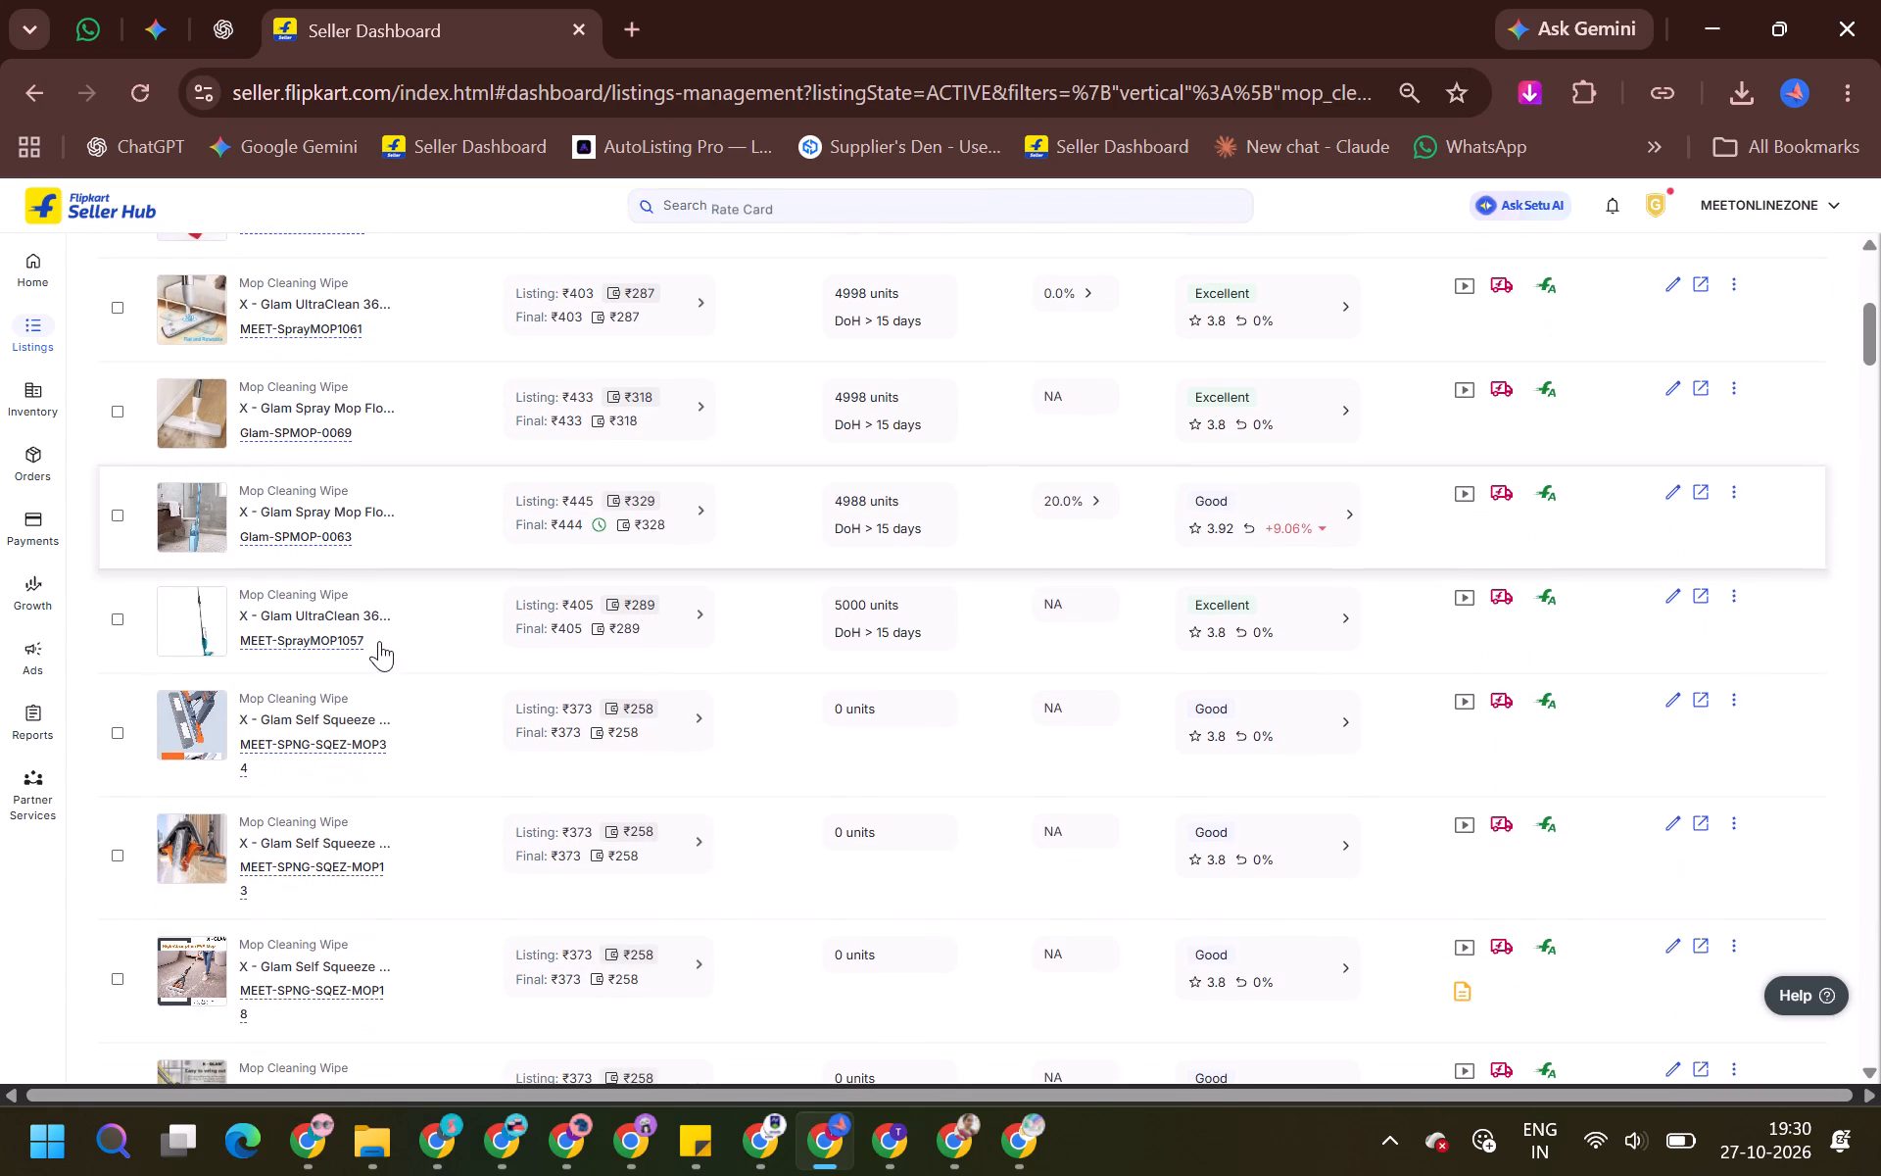
scroll(408, 651, down, 3)
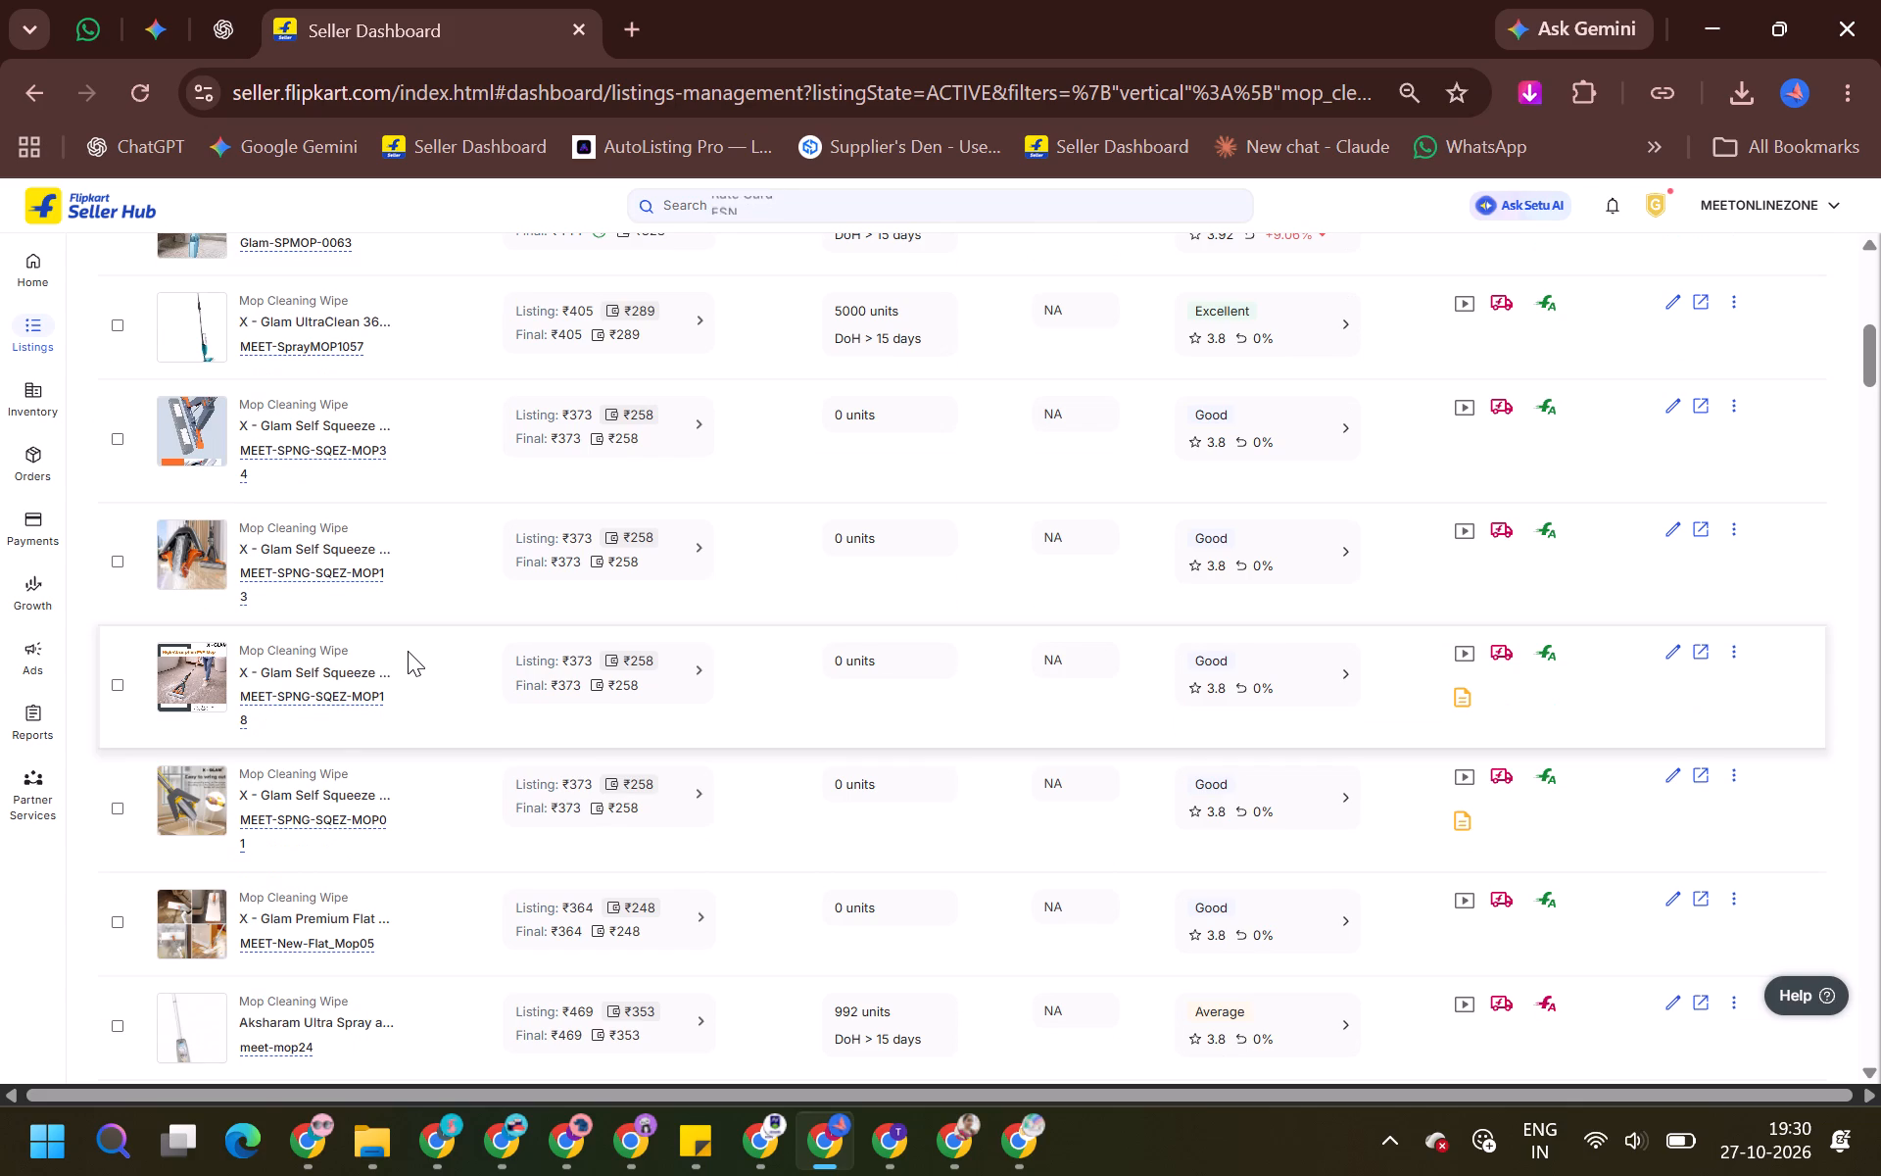
scroll(408, 651, down, 1)
scroll(484, 583, down, 2)
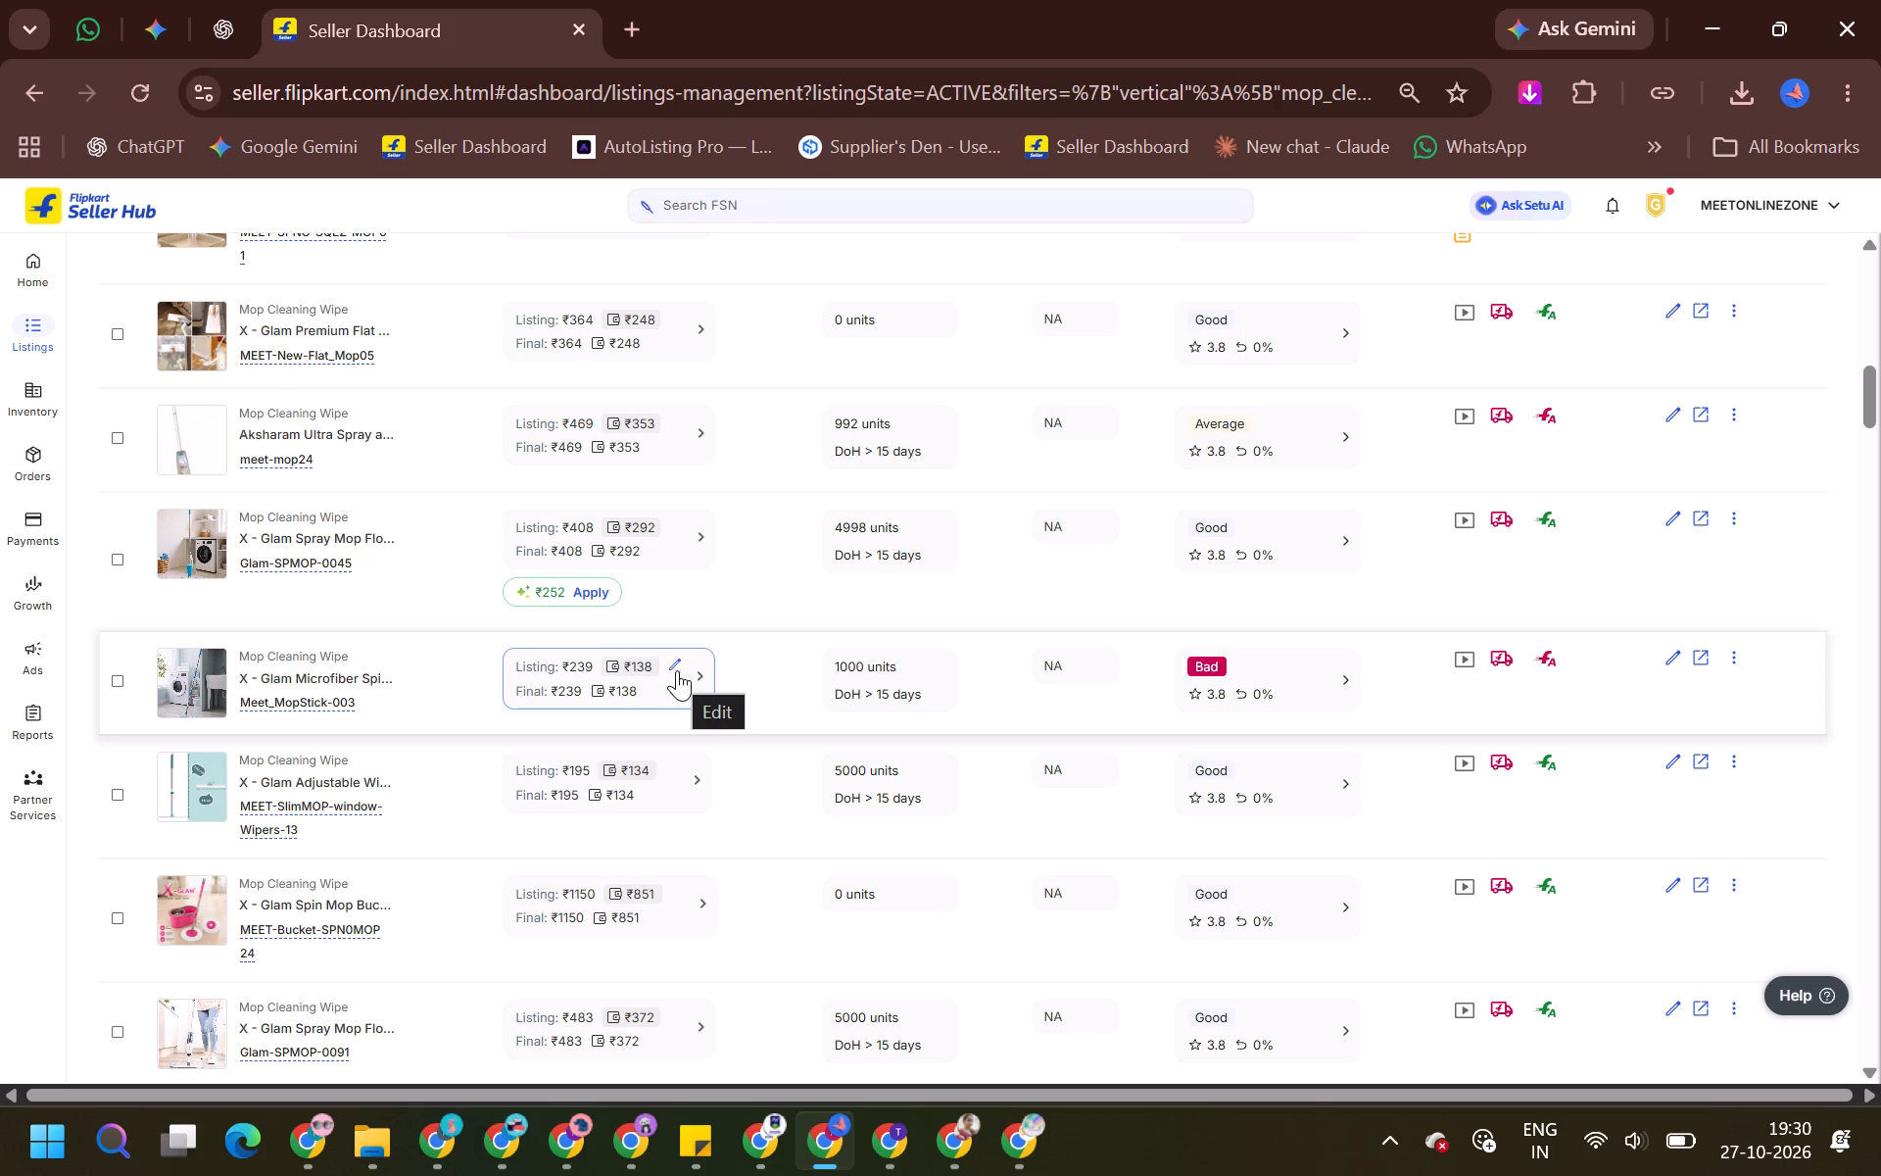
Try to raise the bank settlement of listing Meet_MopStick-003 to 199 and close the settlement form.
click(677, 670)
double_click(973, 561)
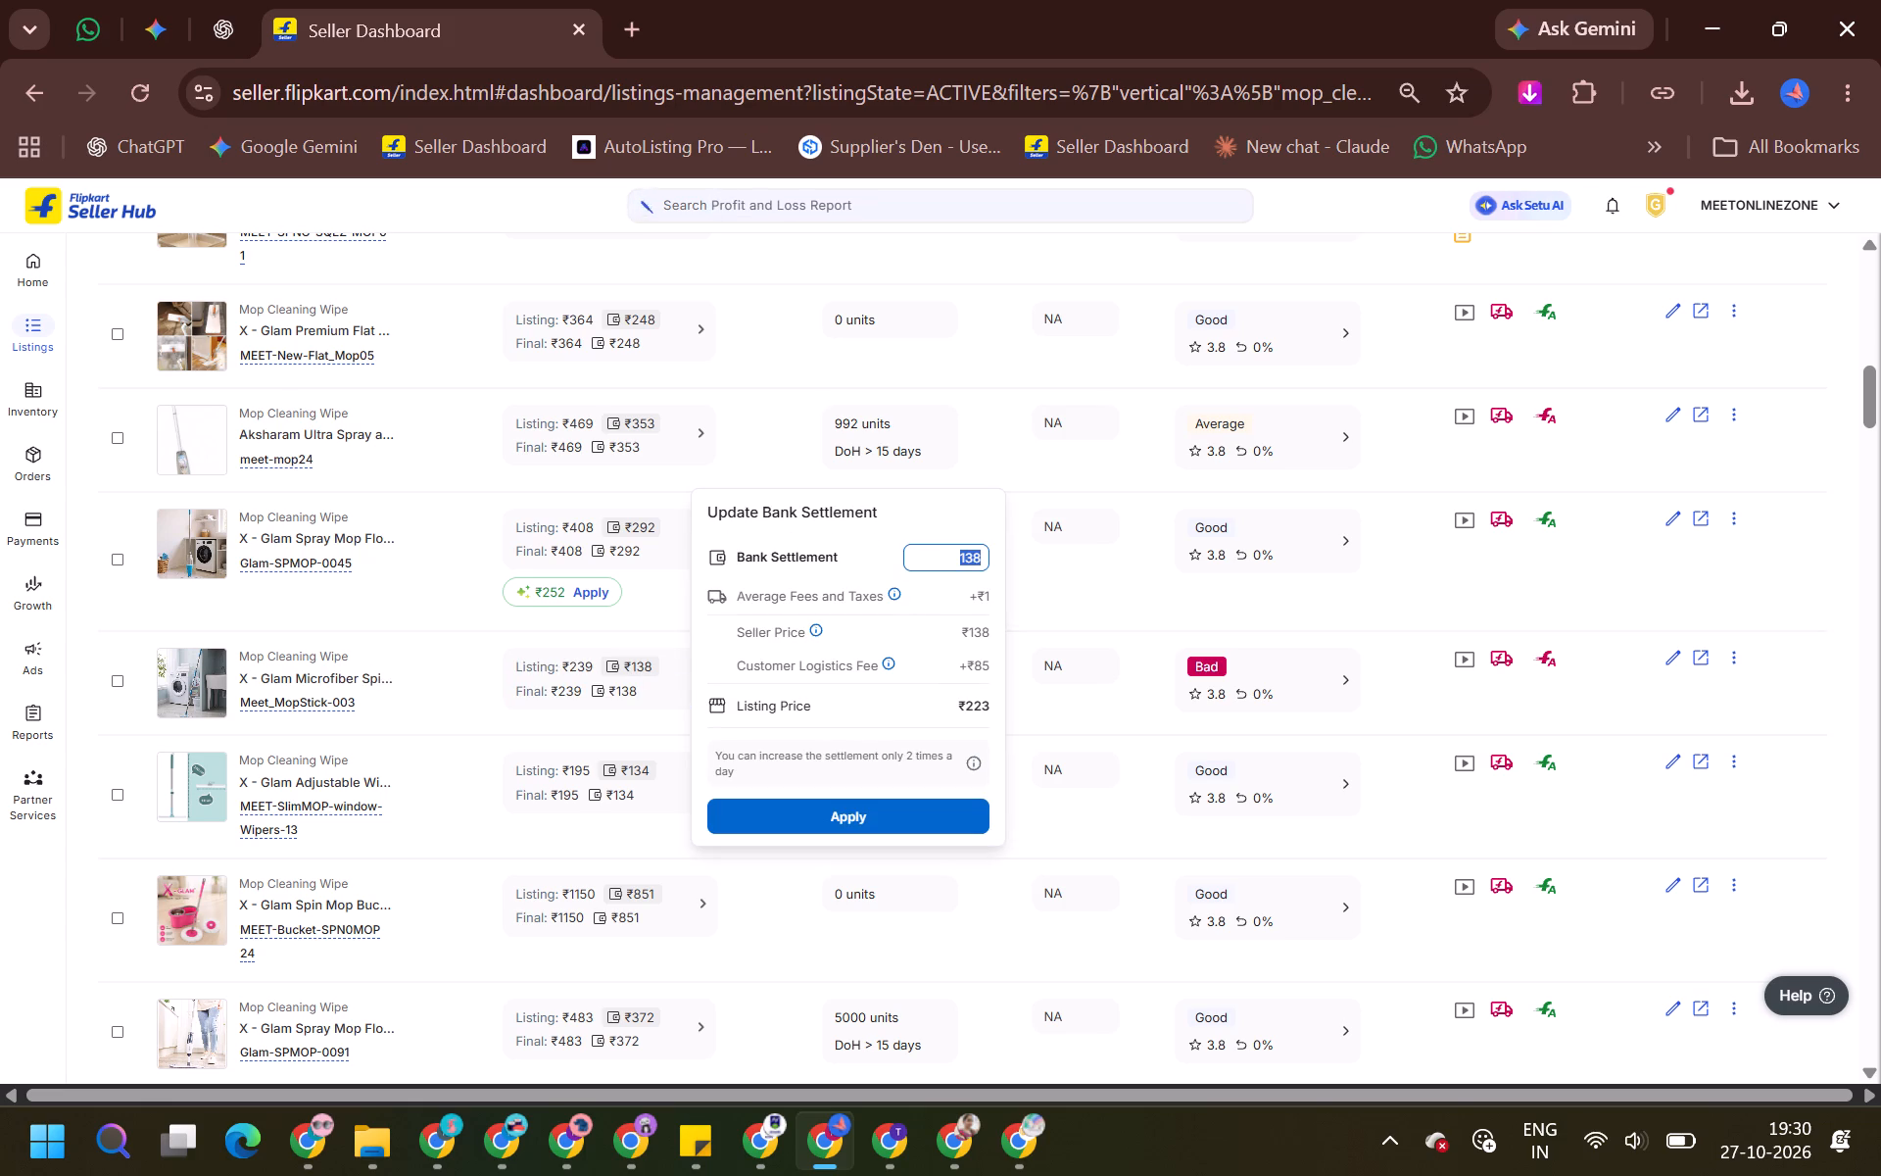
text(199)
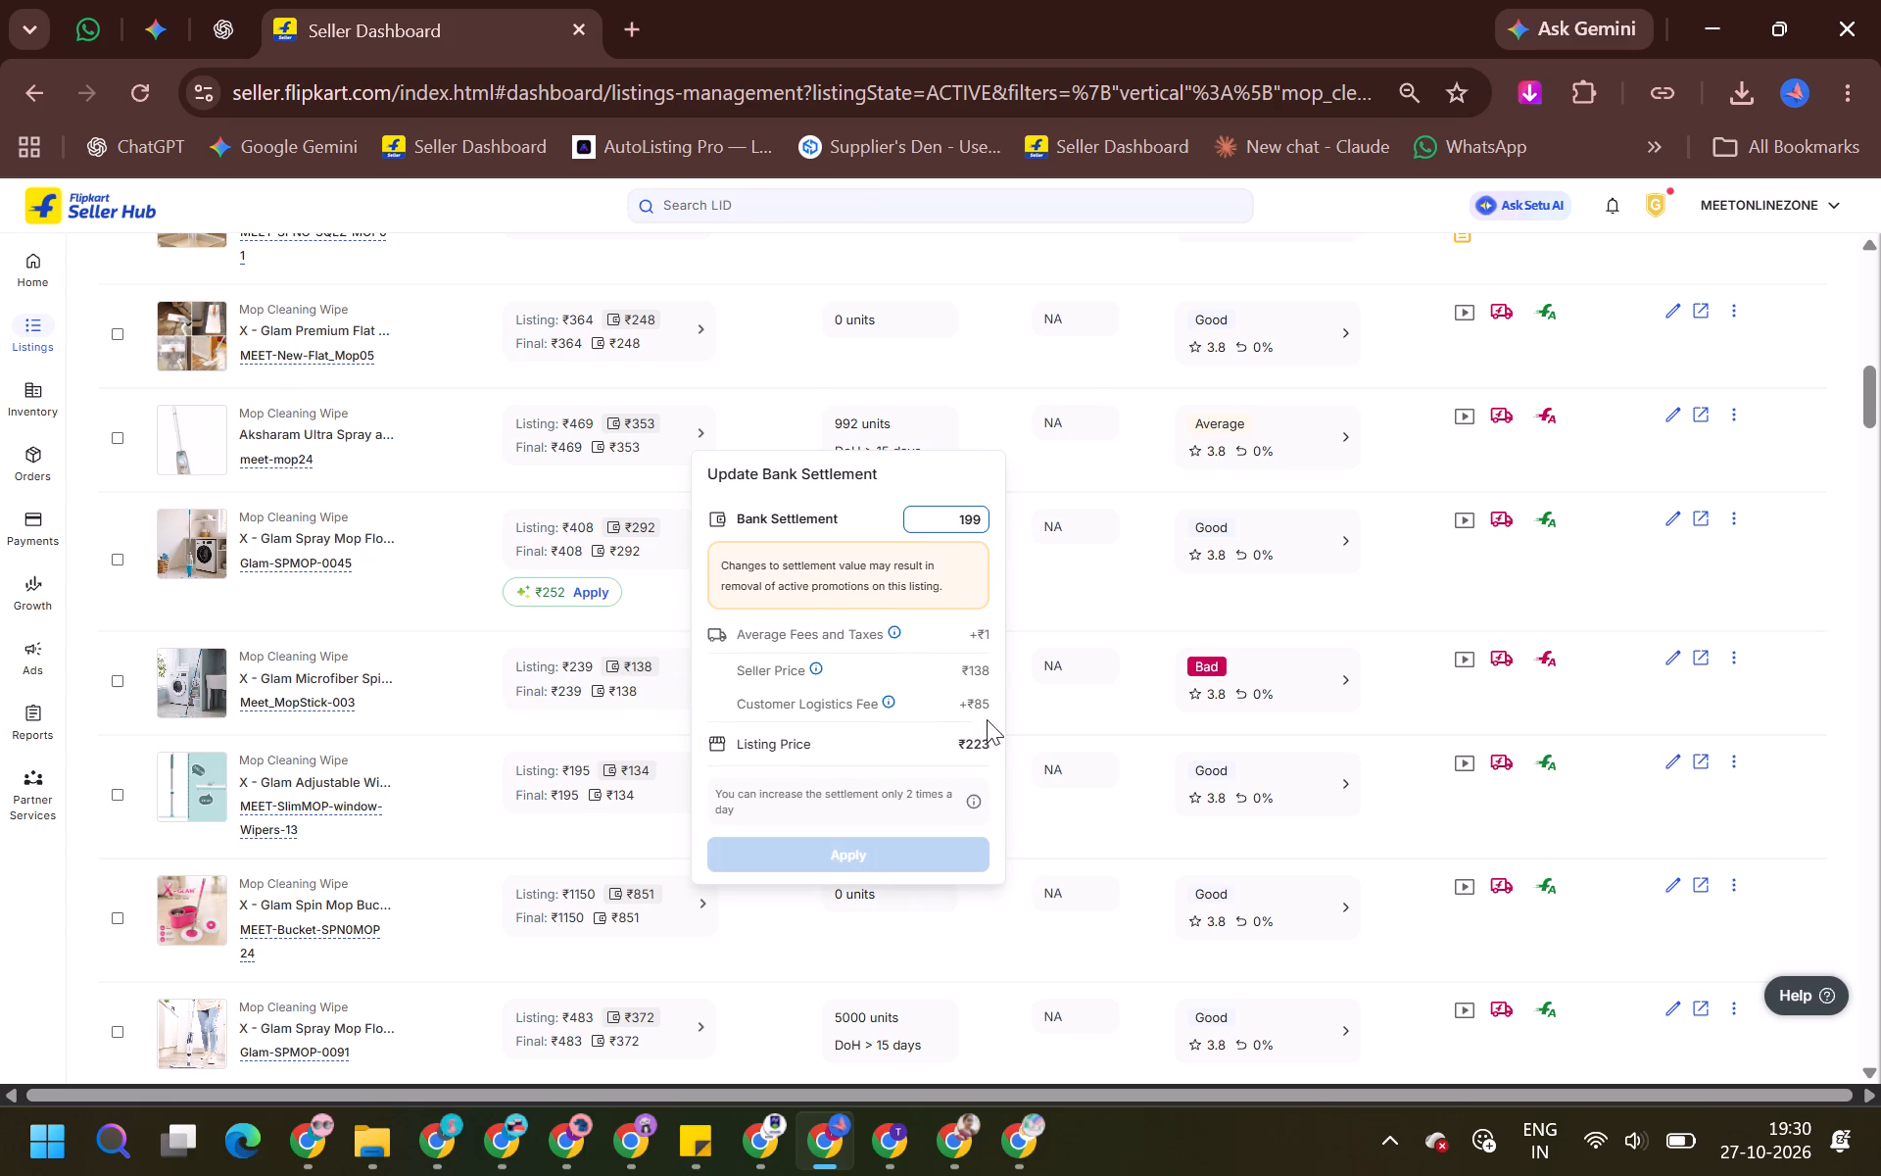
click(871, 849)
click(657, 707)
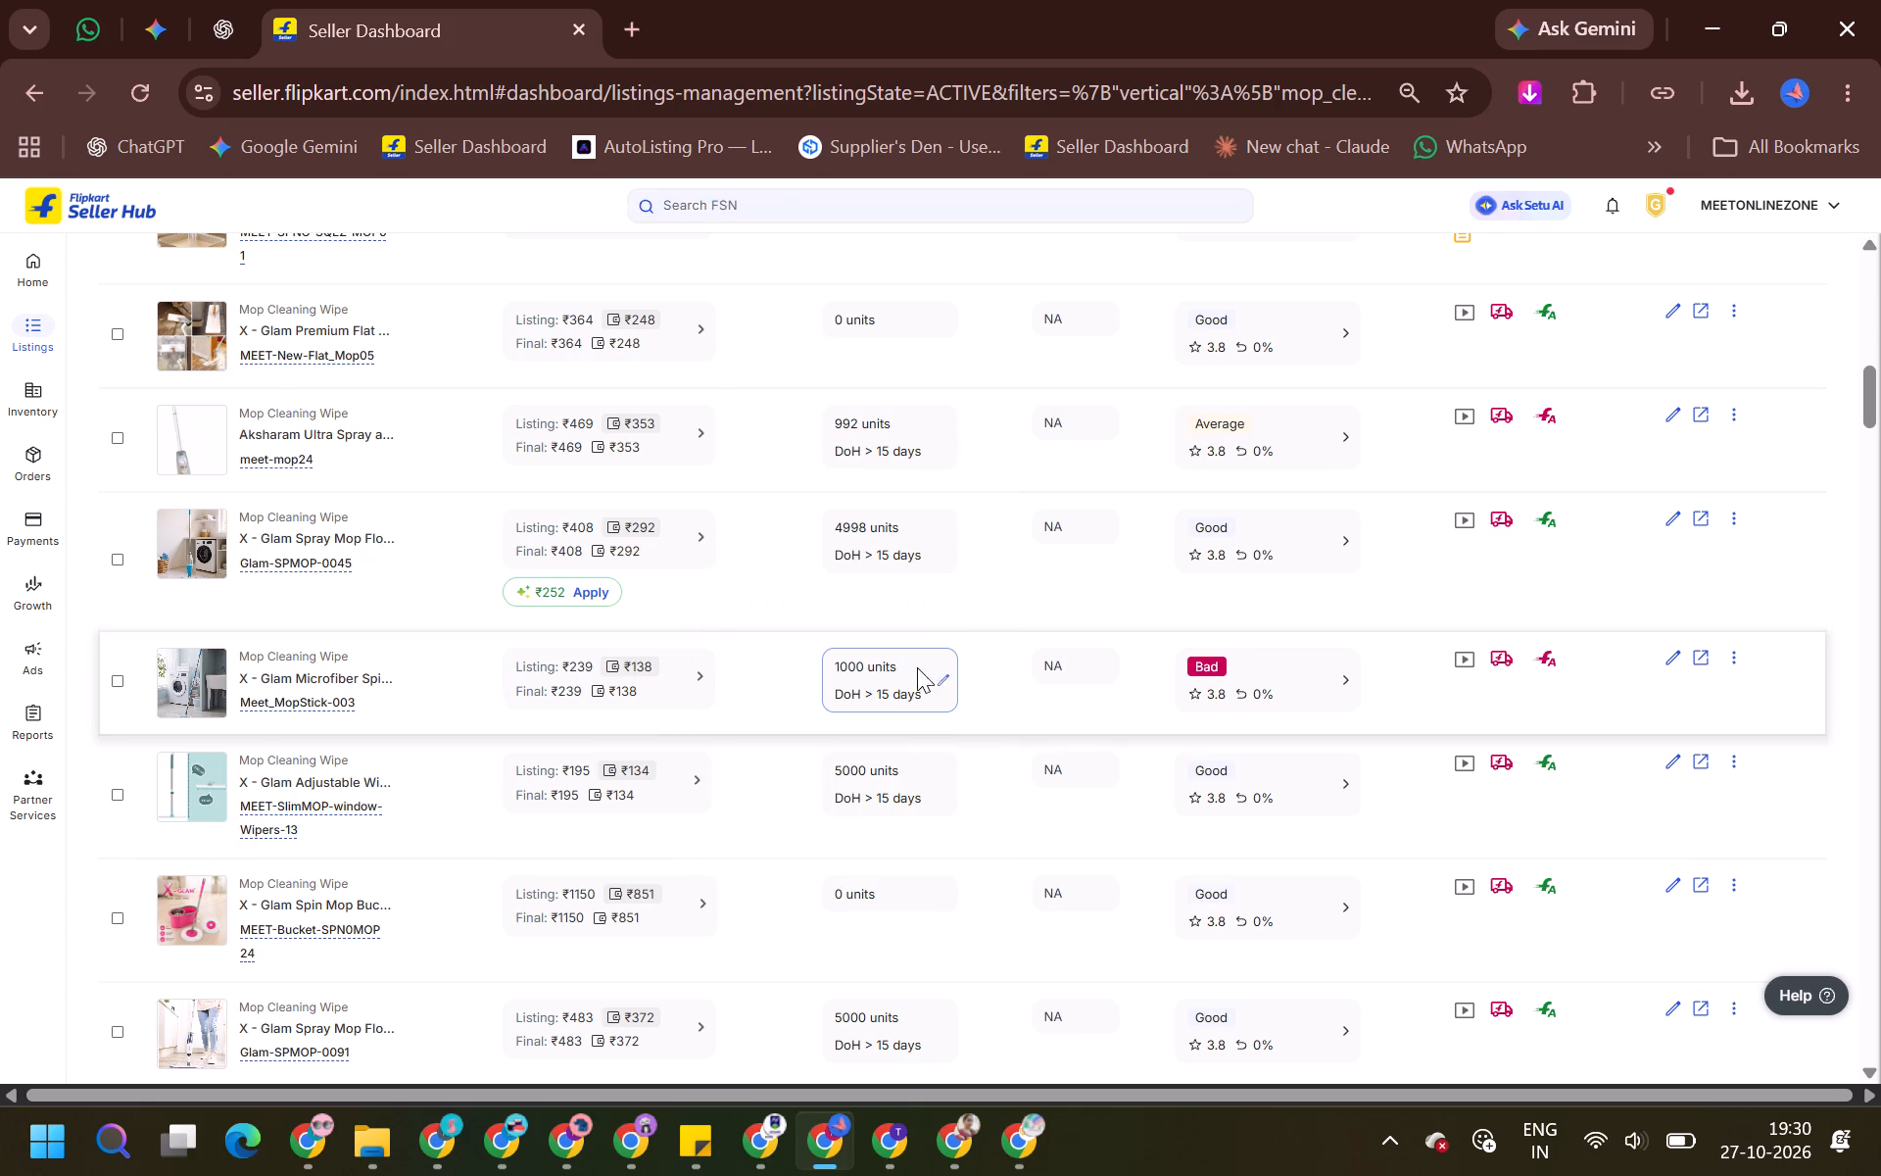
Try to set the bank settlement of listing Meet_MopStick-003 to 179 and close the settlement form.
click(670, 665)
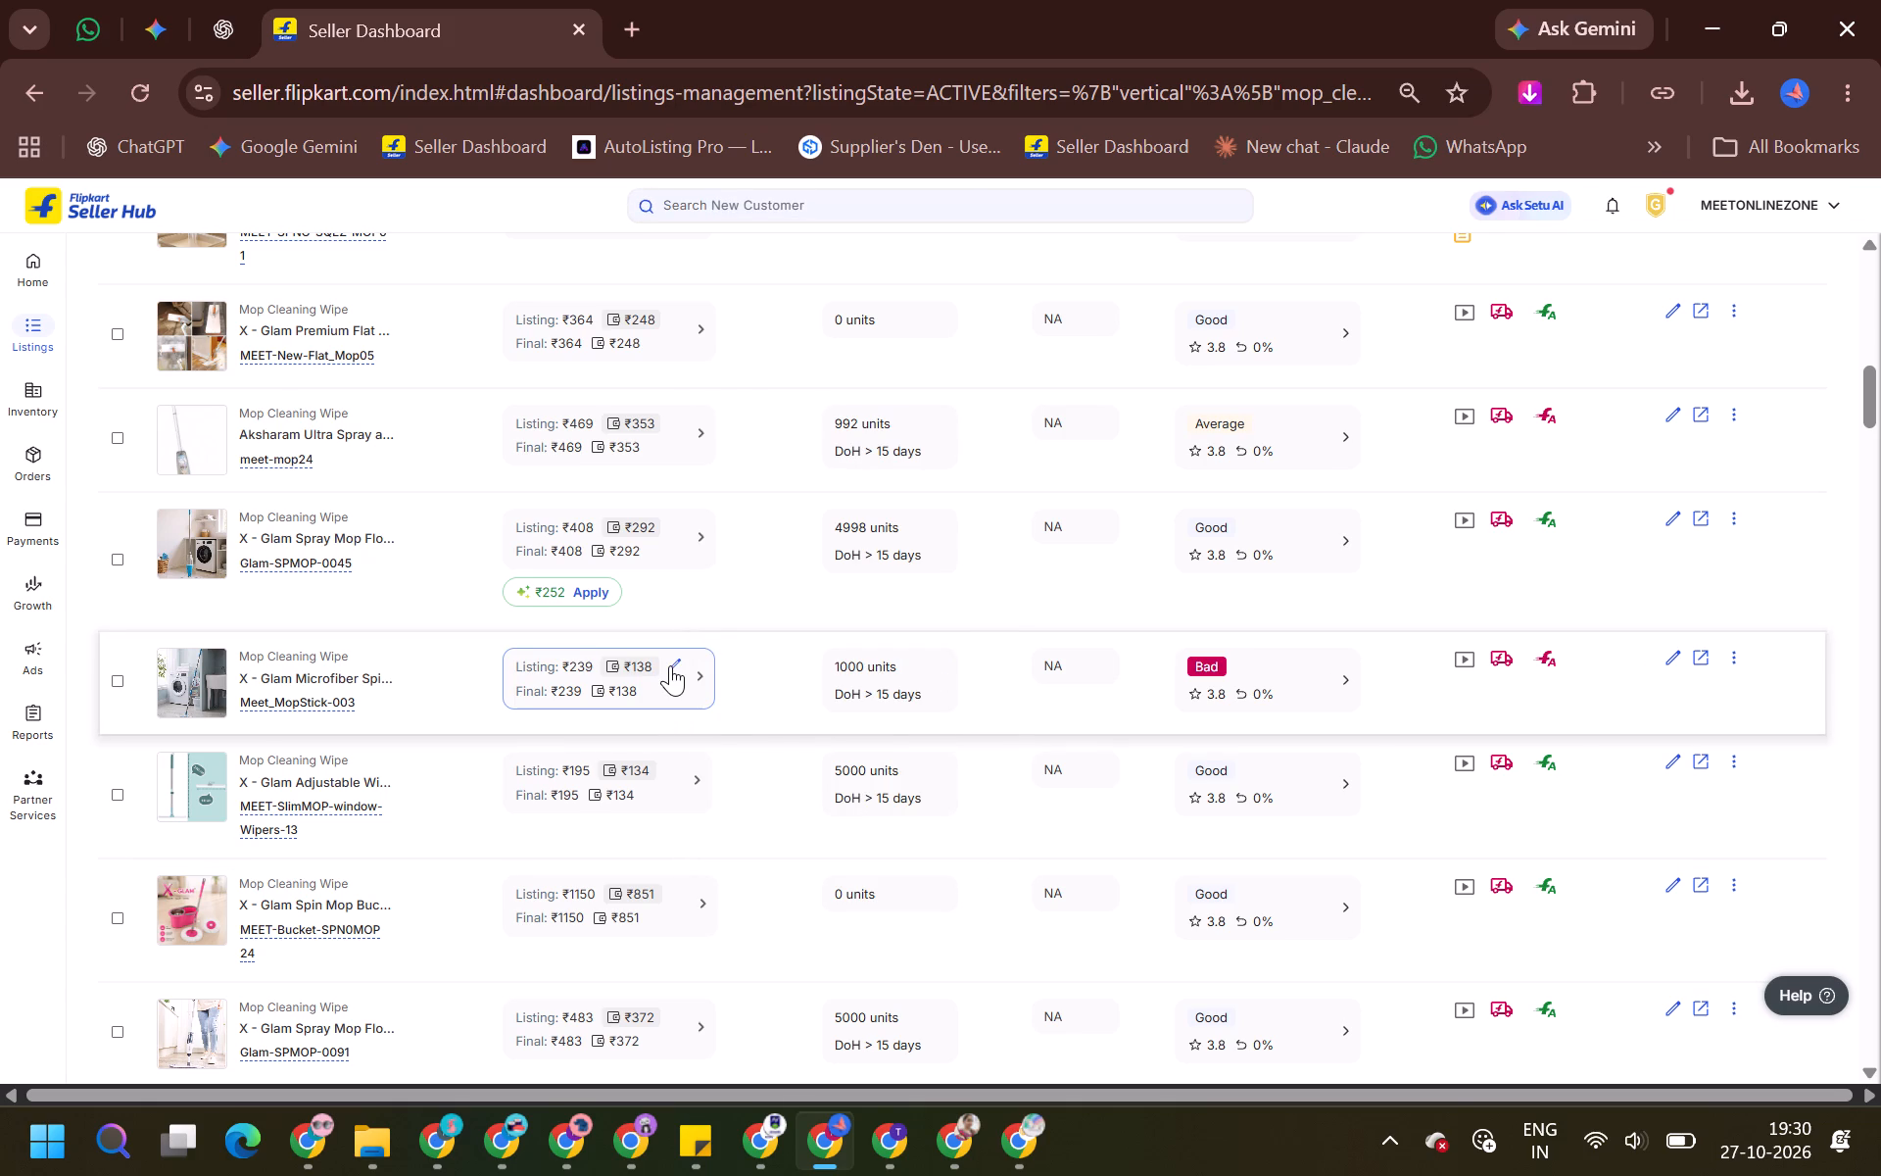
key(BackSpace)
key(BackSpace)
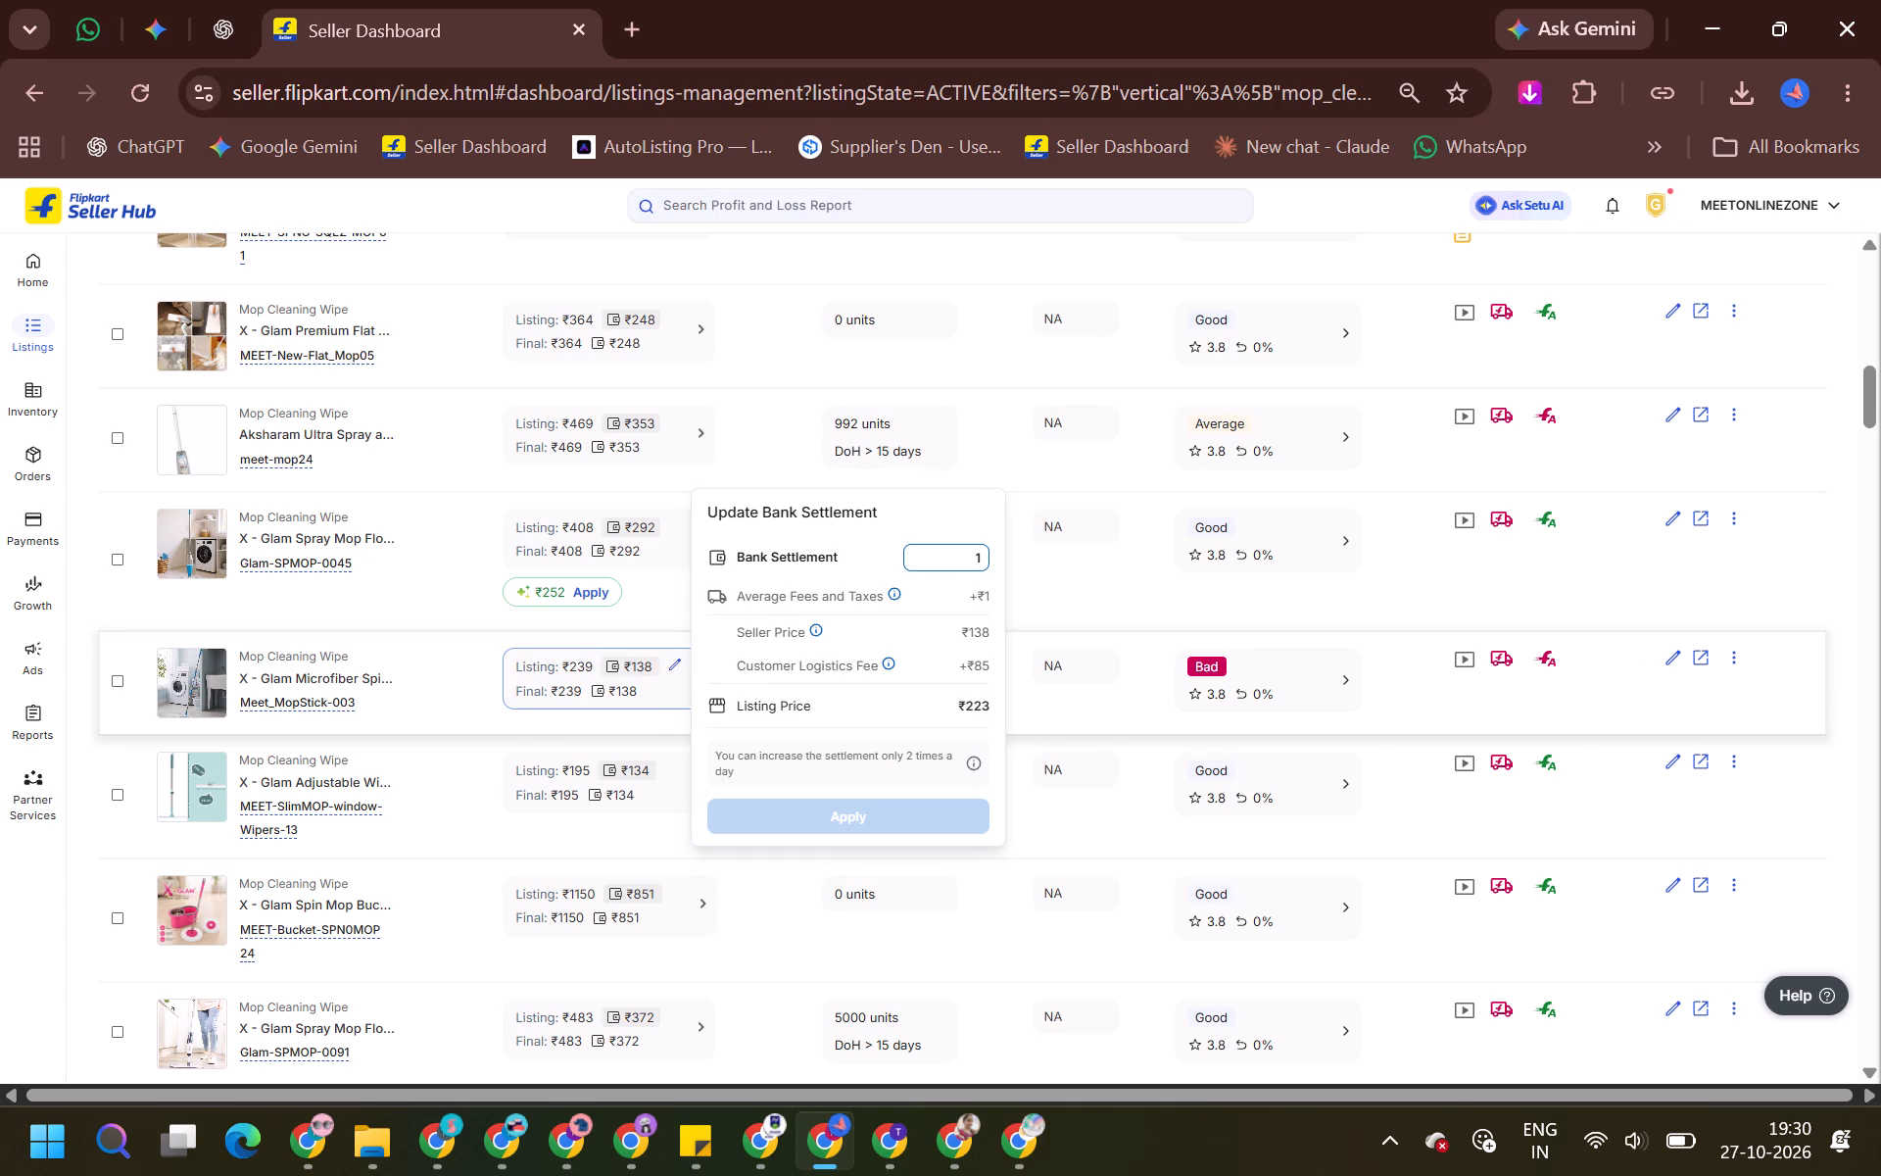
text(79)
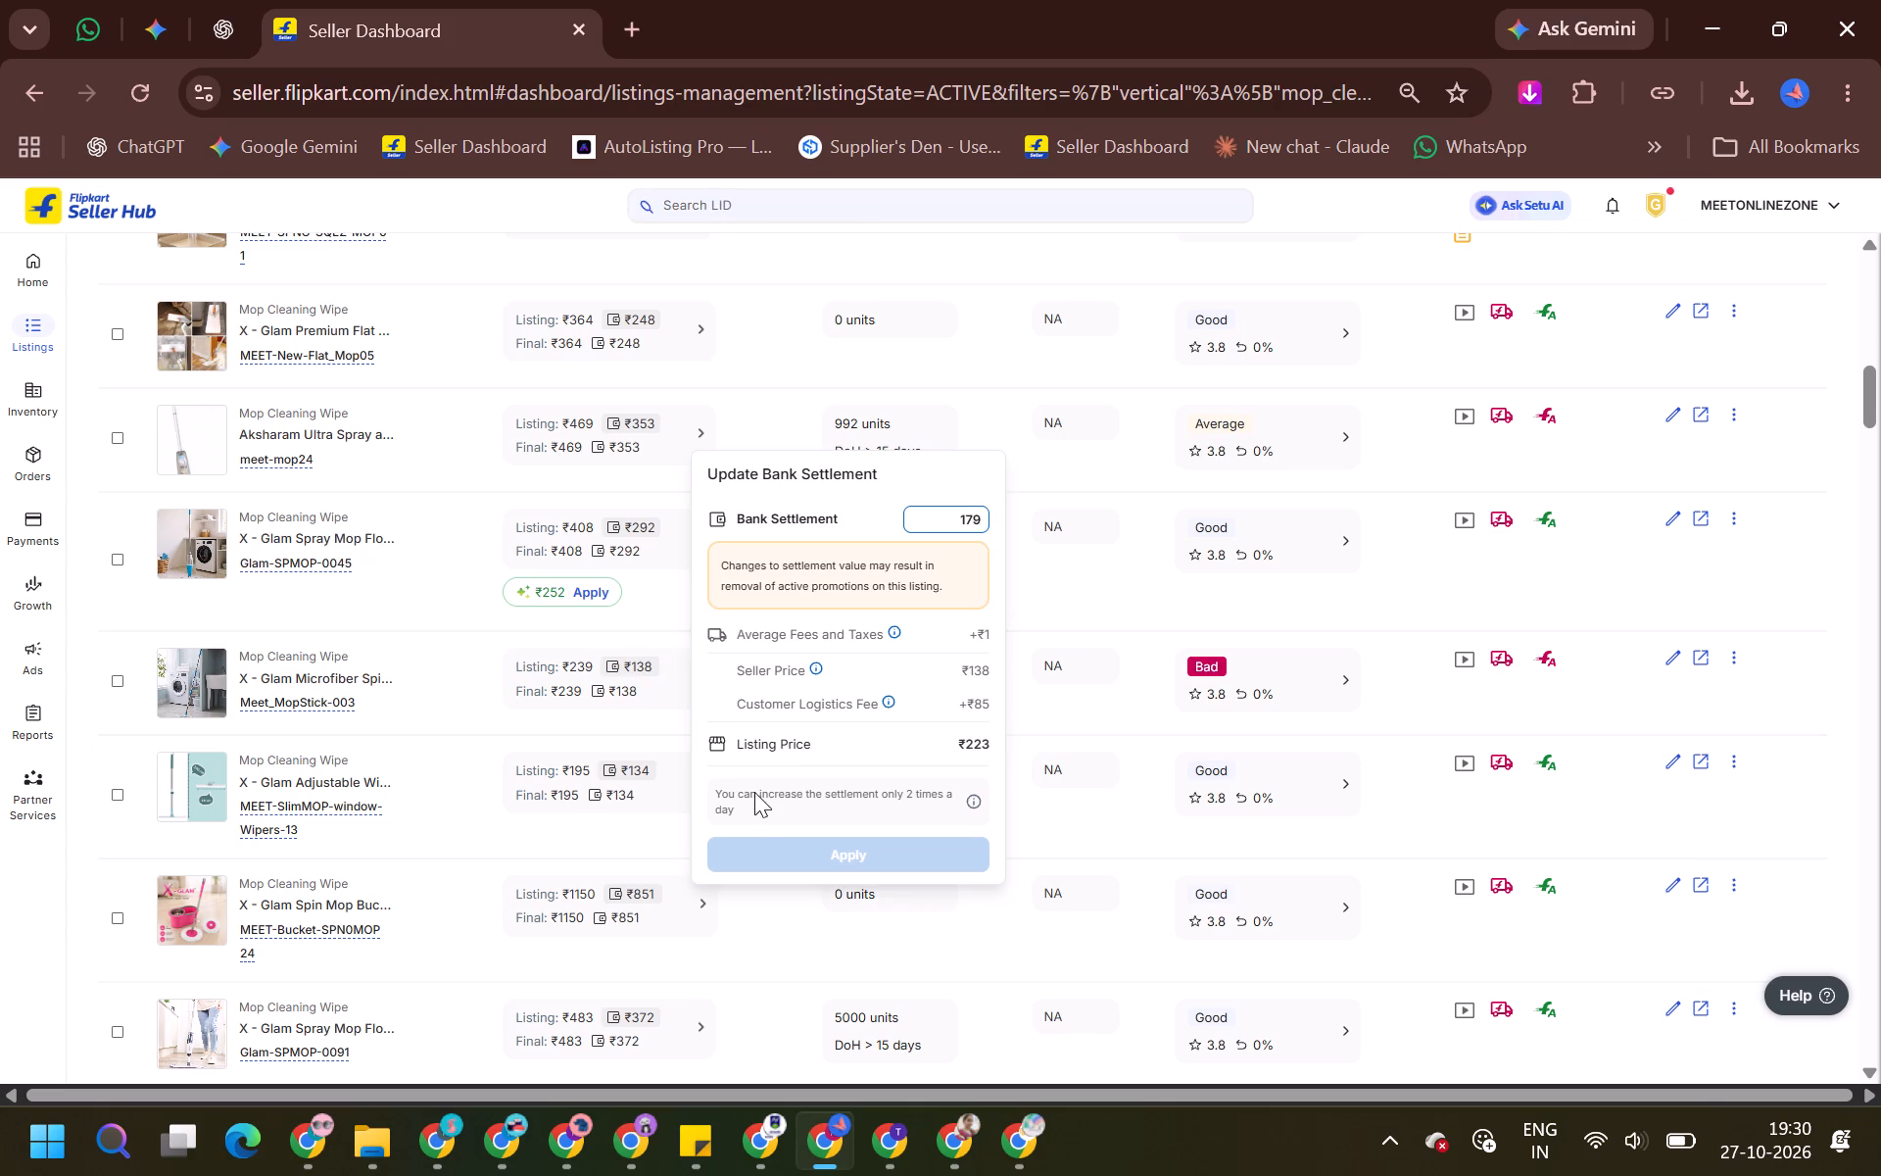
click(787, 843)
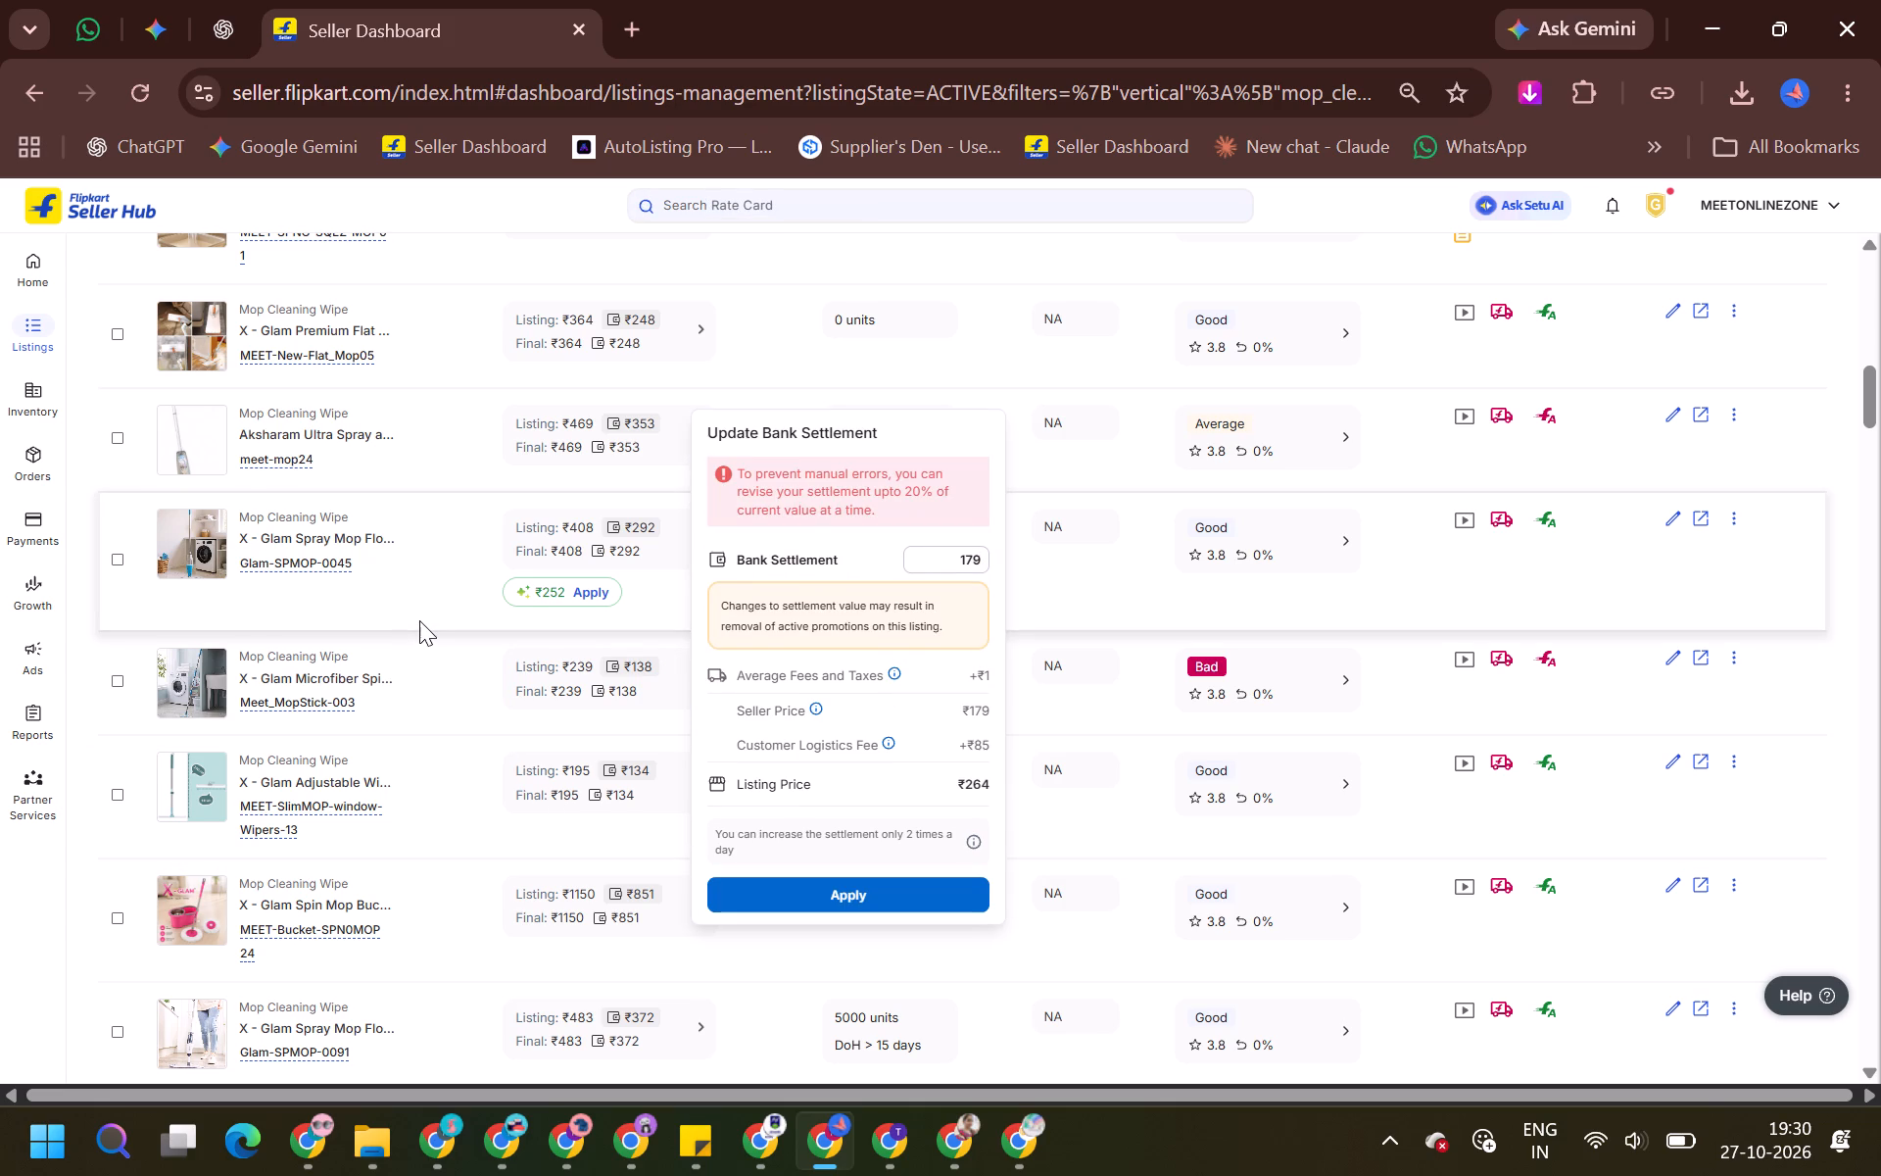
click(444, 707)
Select the SKU text Meet_MopStick-003 of the Microfiber mop listing.
drag(437, 711, 236, 715)
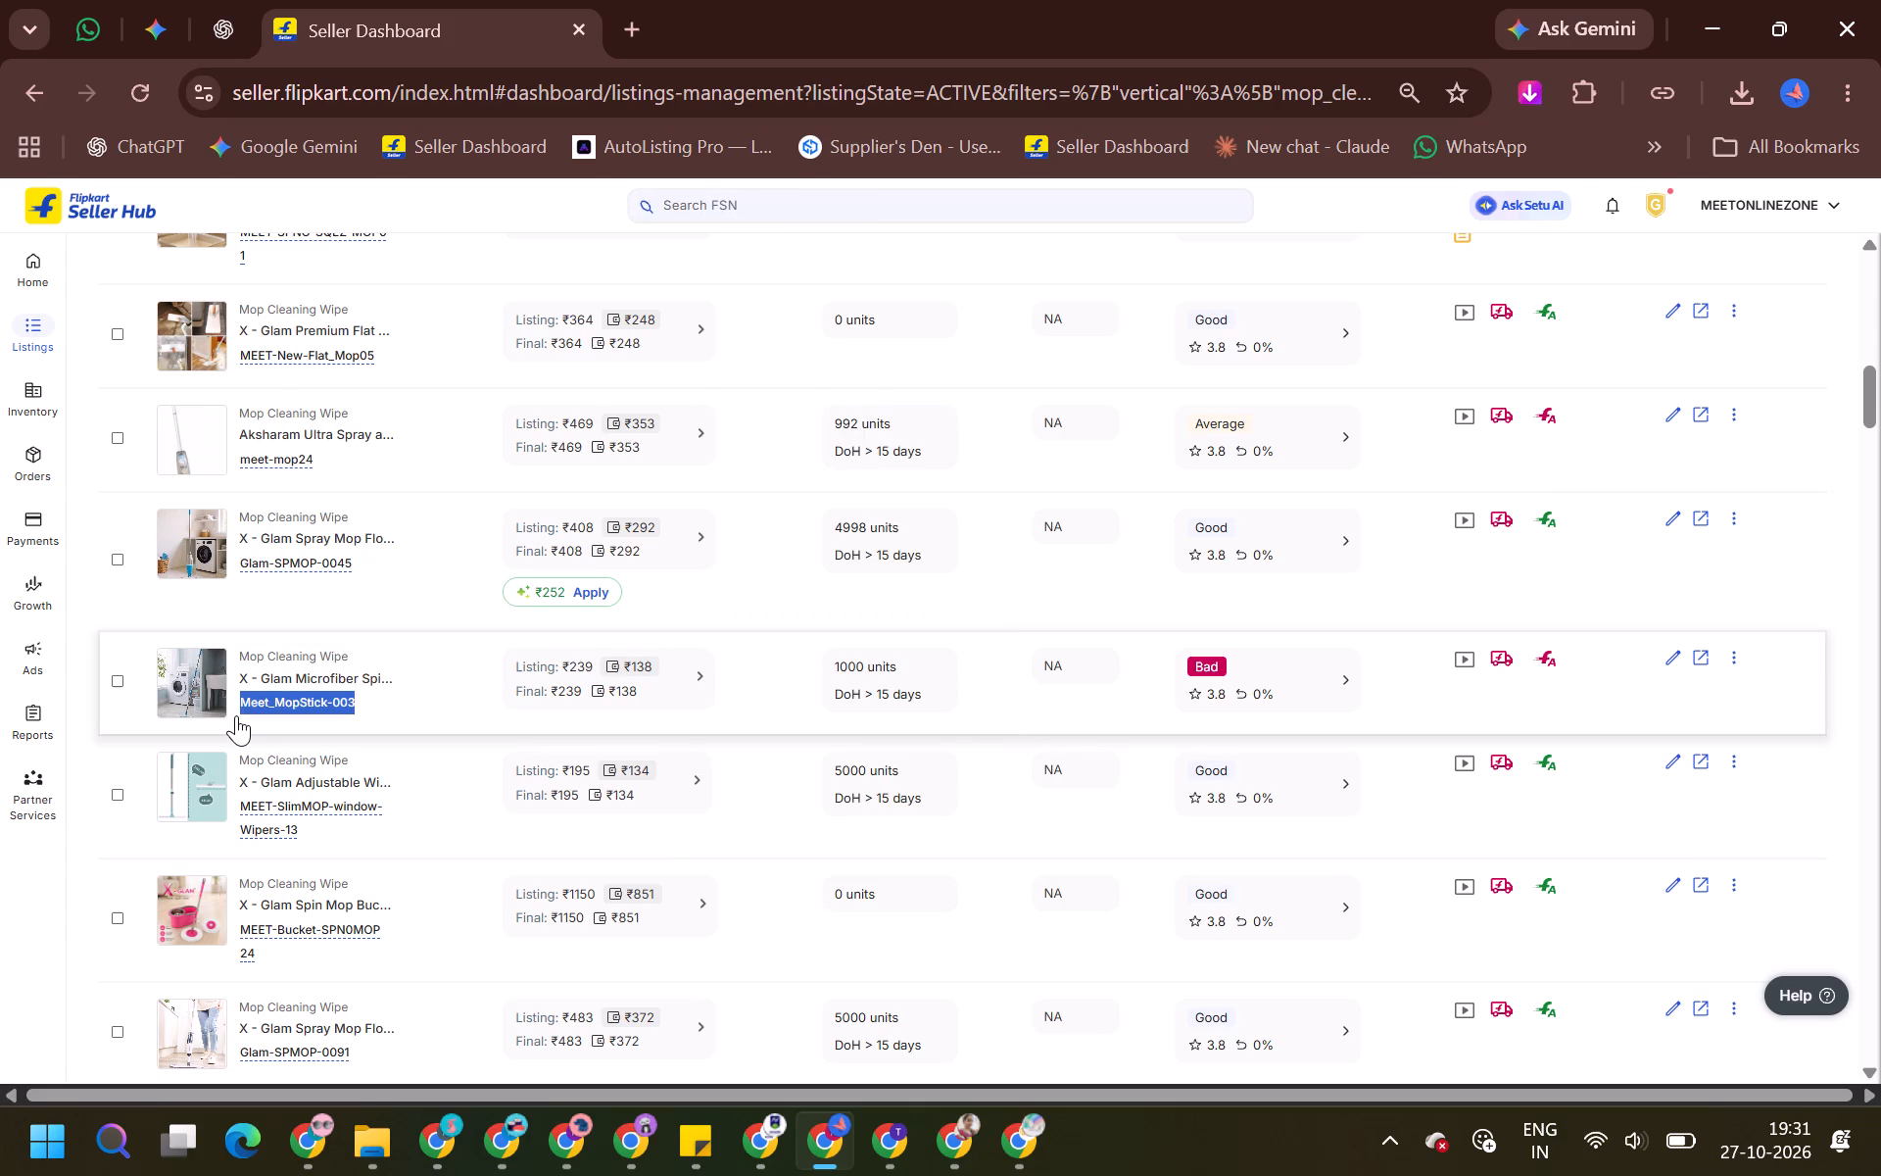
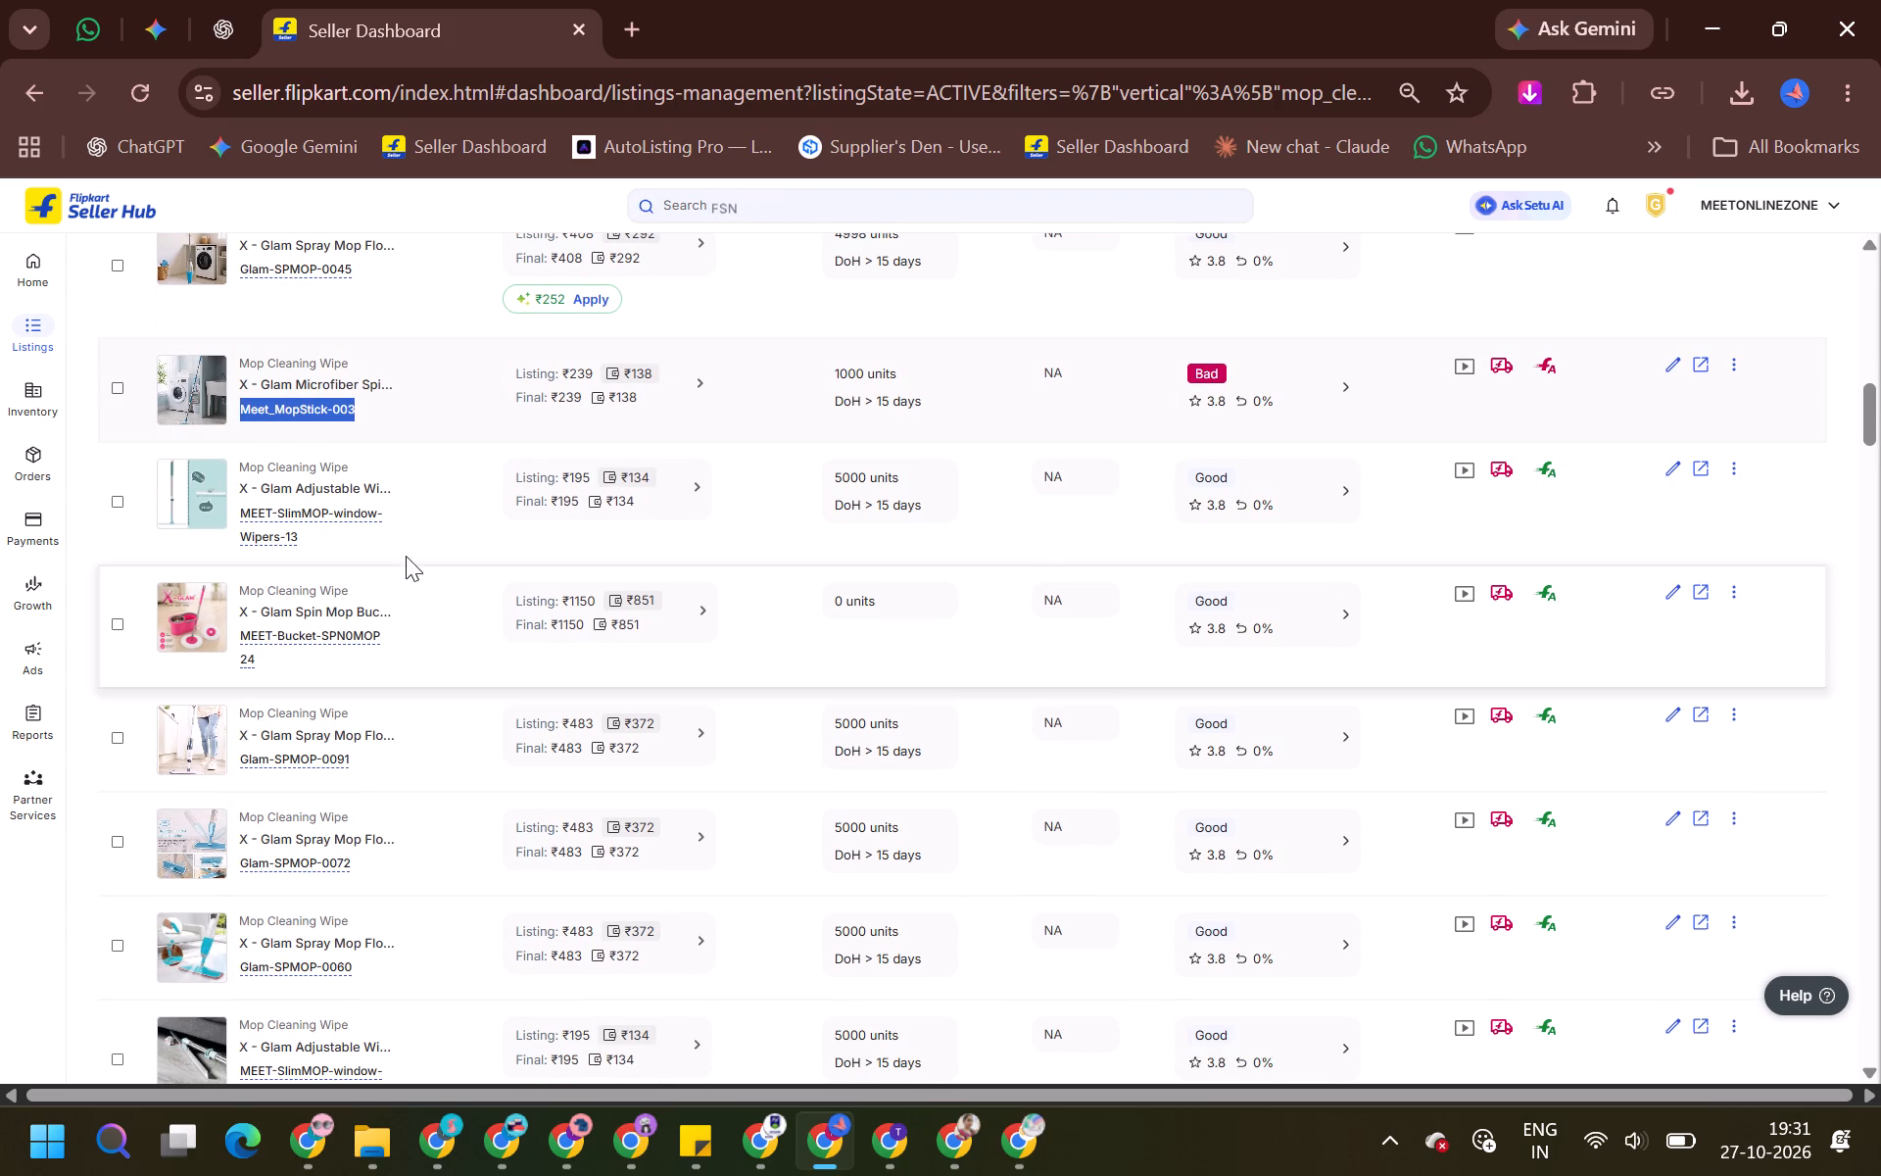
Examine the prices and bank settlements of the mop listings that follow Meet_MopStick-003.
scroll(403, 540, down, 1)
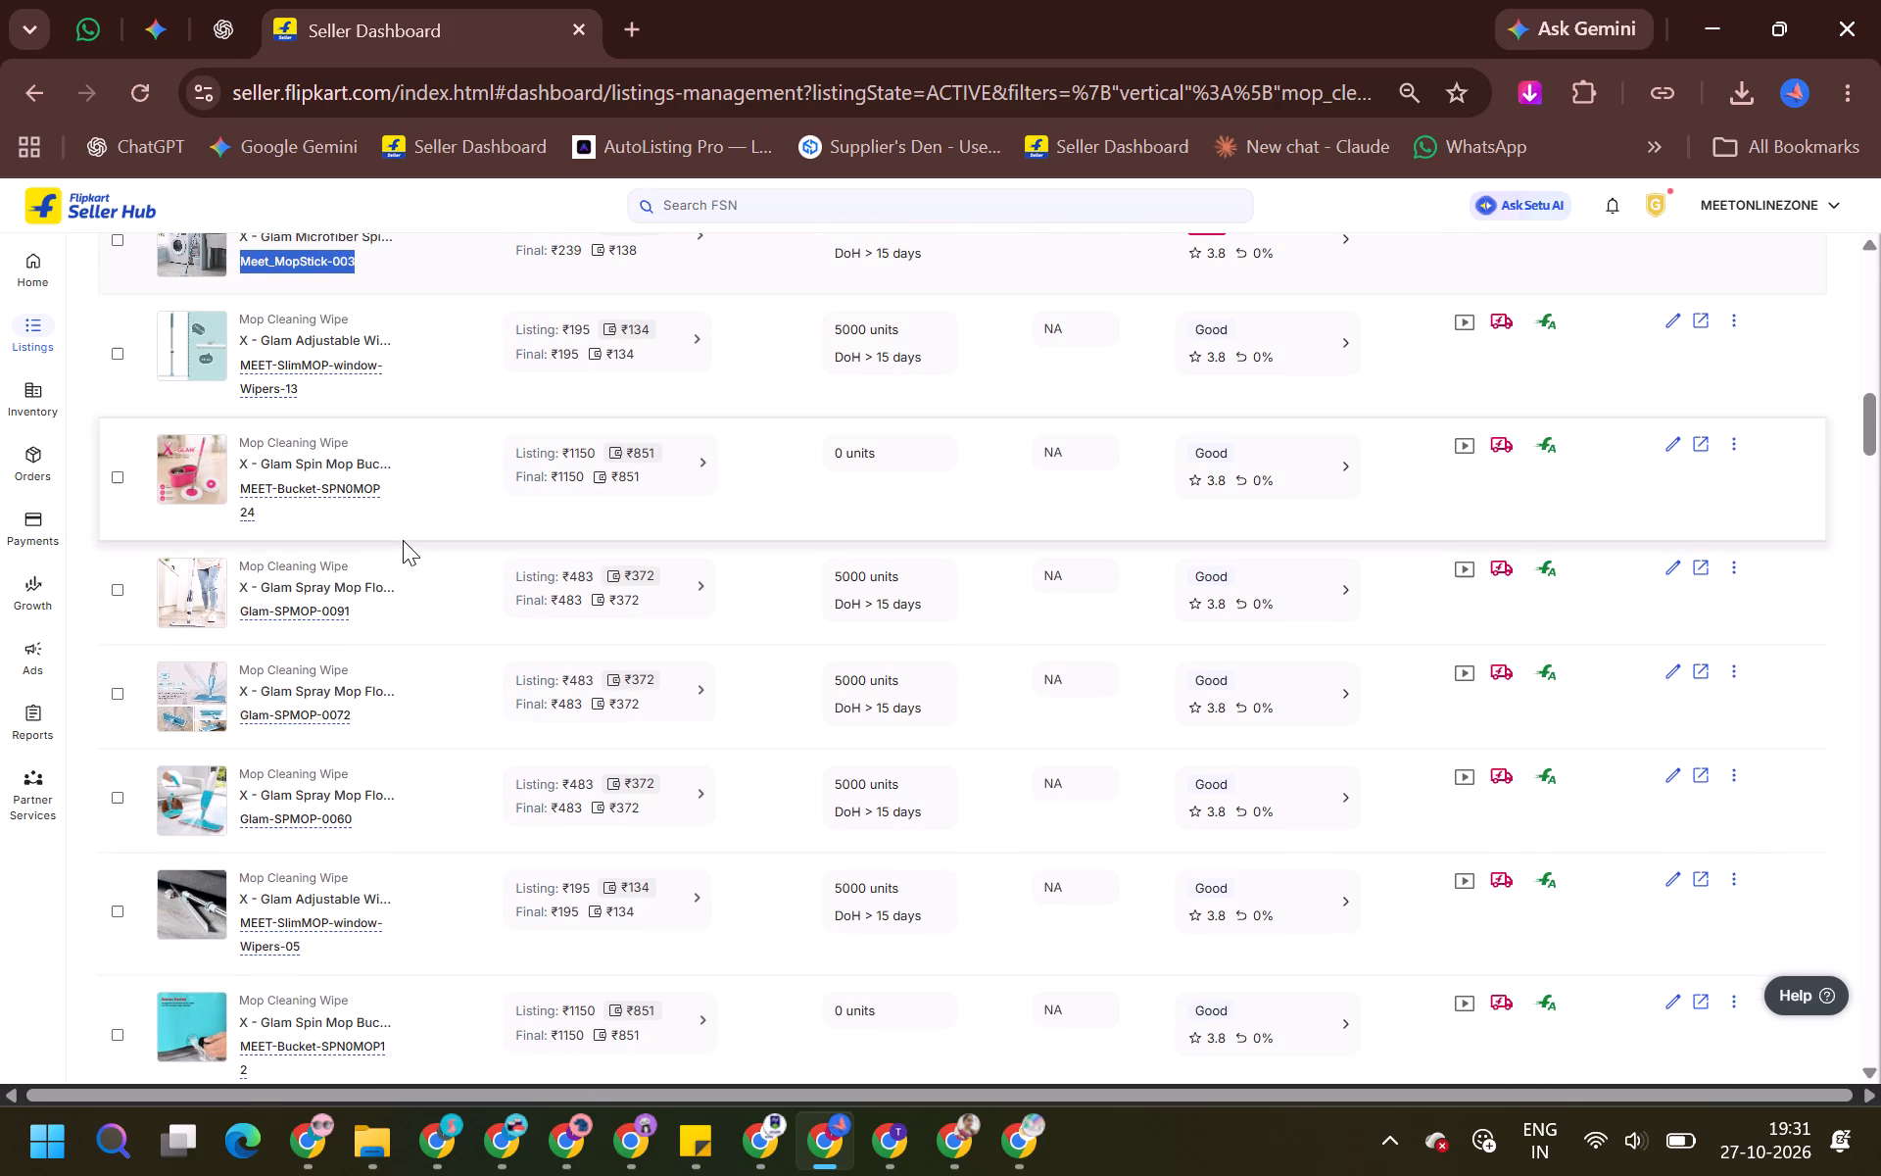
scroll(387, 615, down, 1)
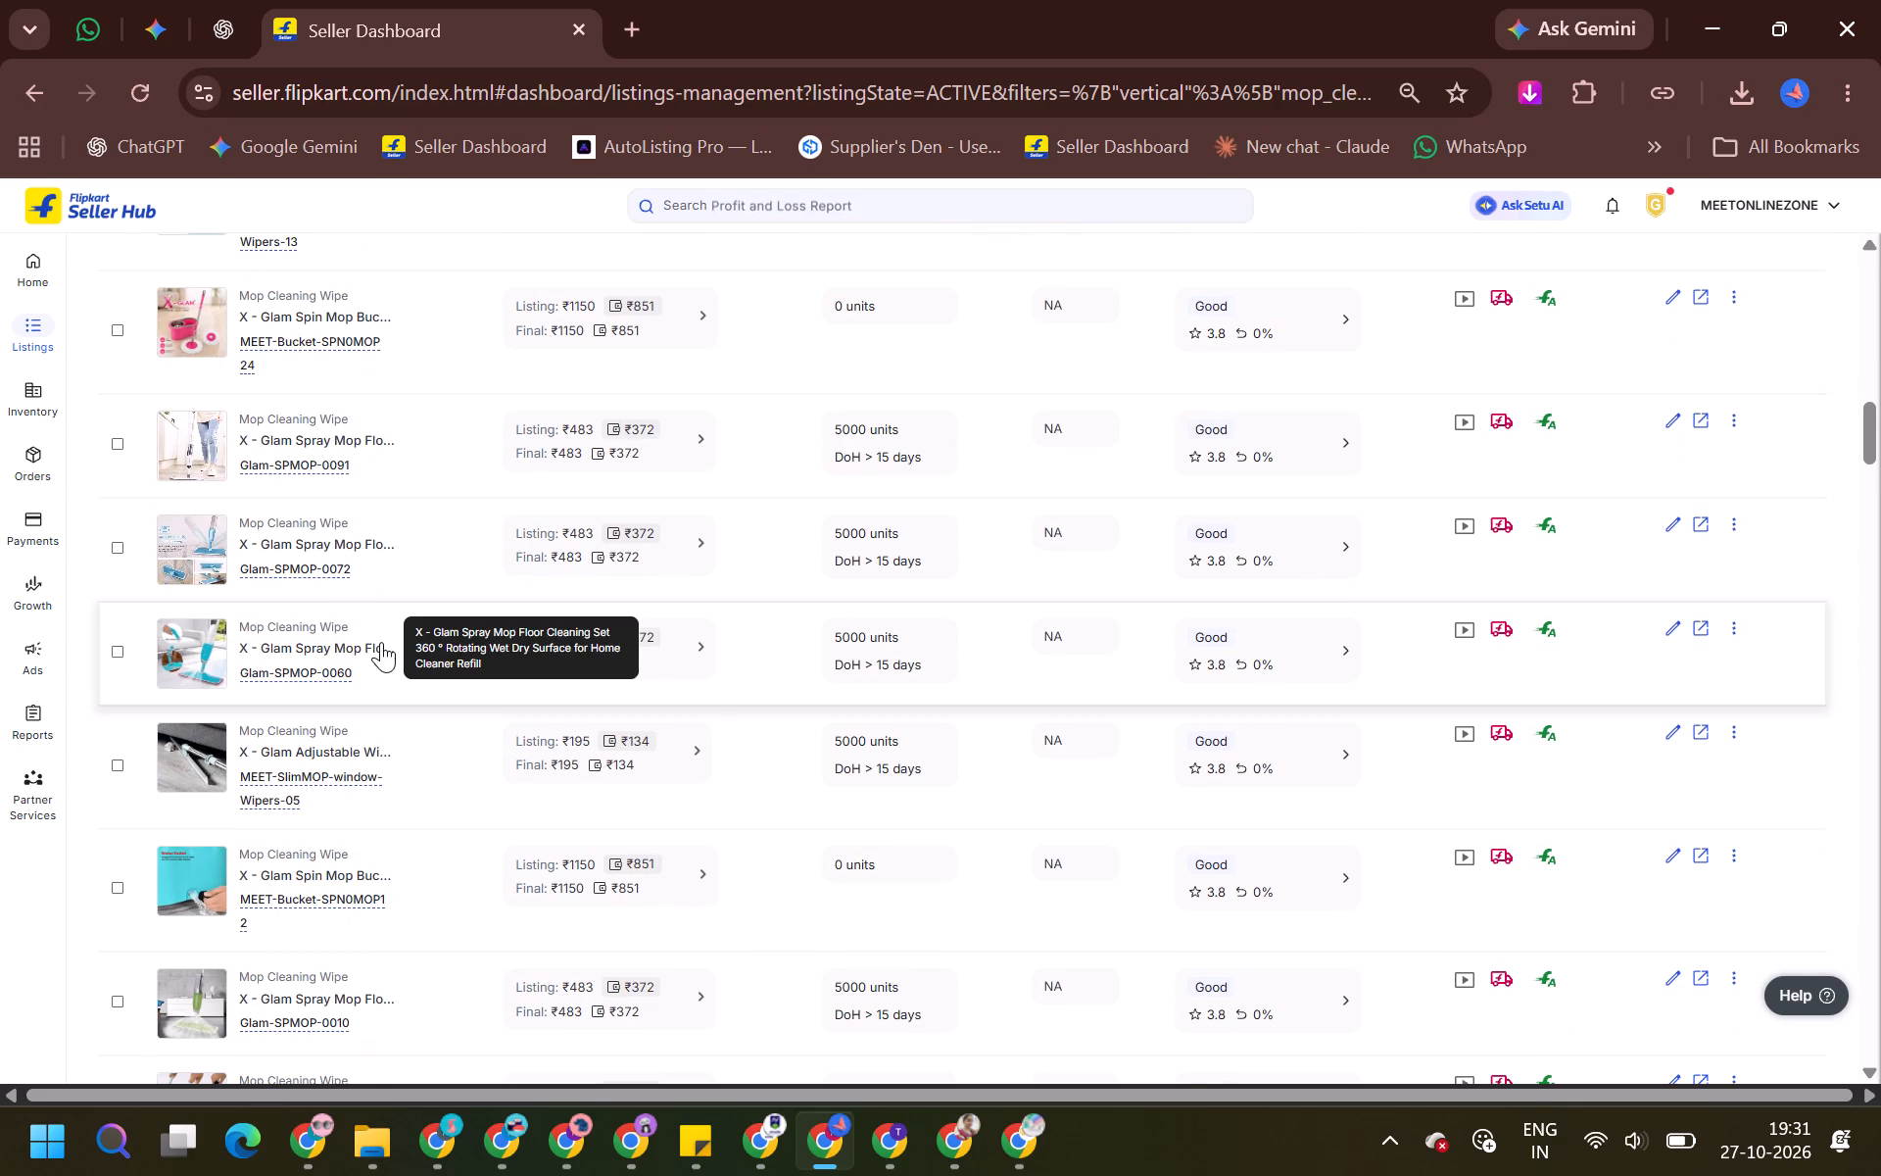